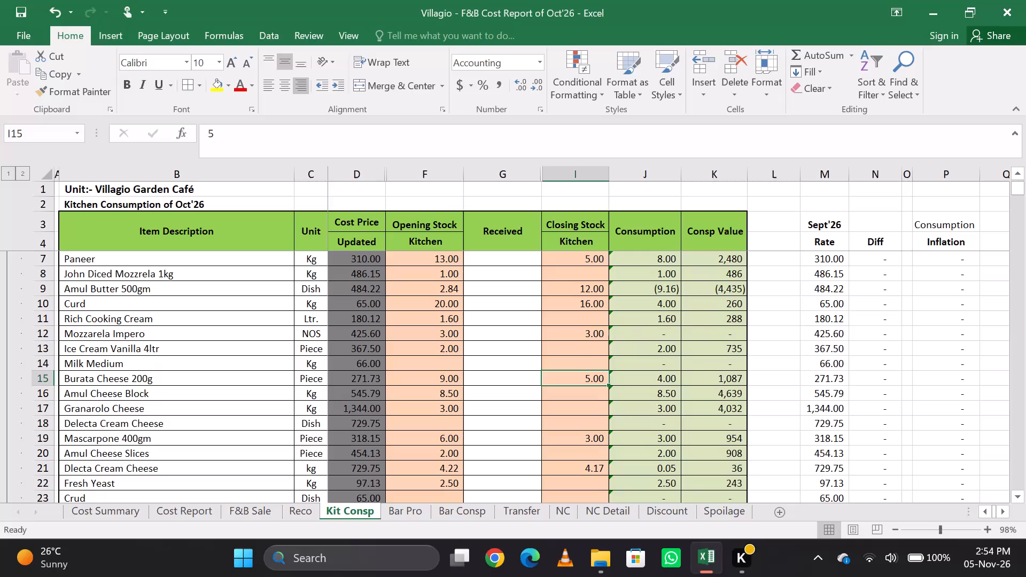
Find the Maida(50kg) item in the kitchen consumption sheet and enter 0.2 as its closing stock.
click(512, 292)
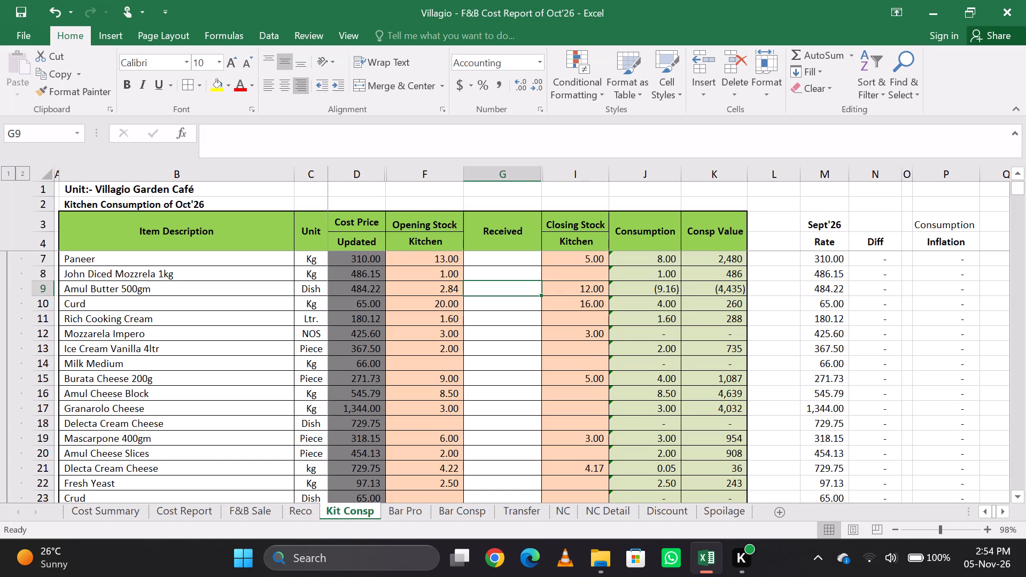
key(Down)
key(Up)
key(ctrl+f)
text(maida)
key(Return)
key(Escape)
key(Right)
key(Right)
key(Right)
key(Right)
key(Right)
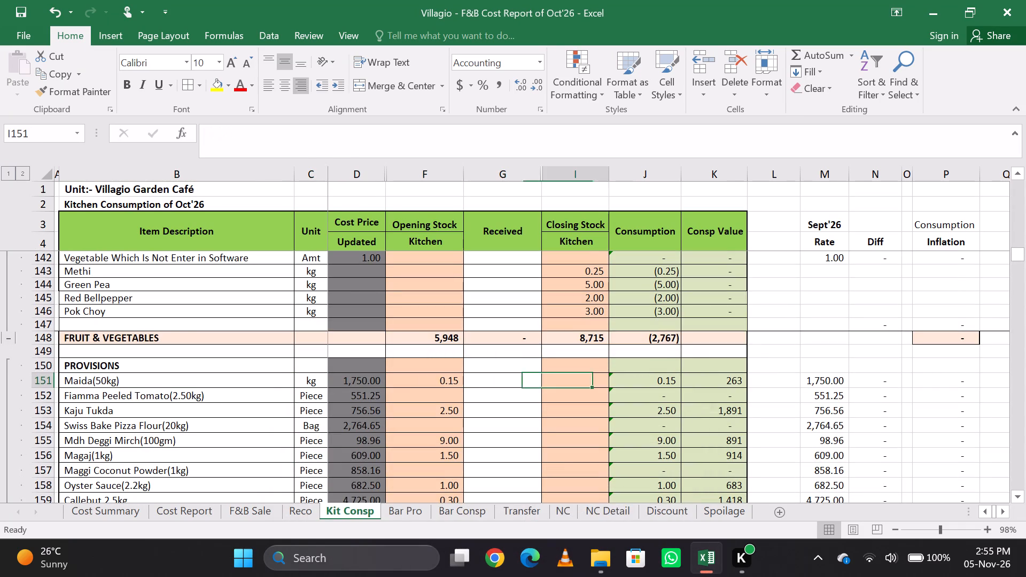
key(Down)
key(Up)
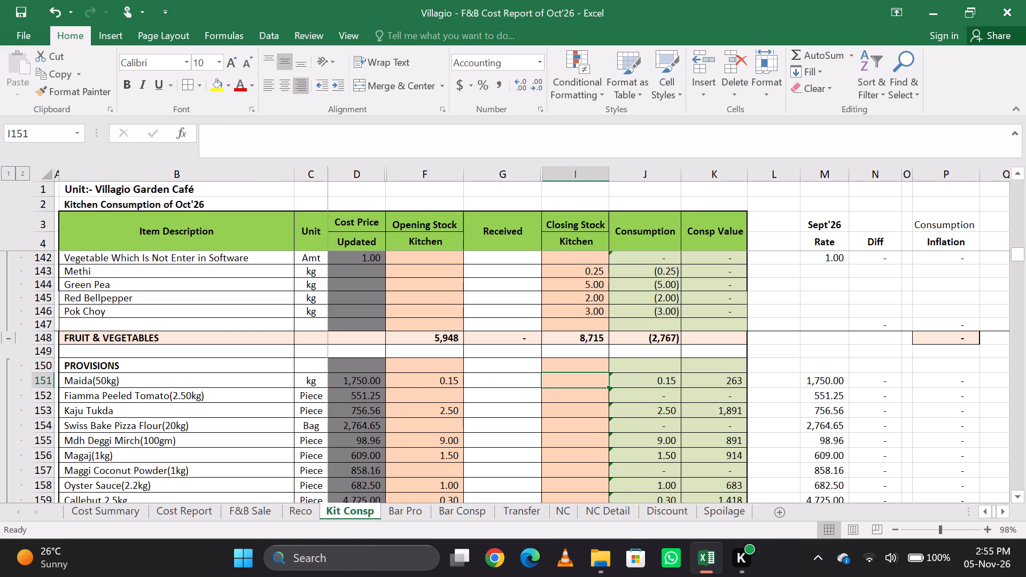
text(10)
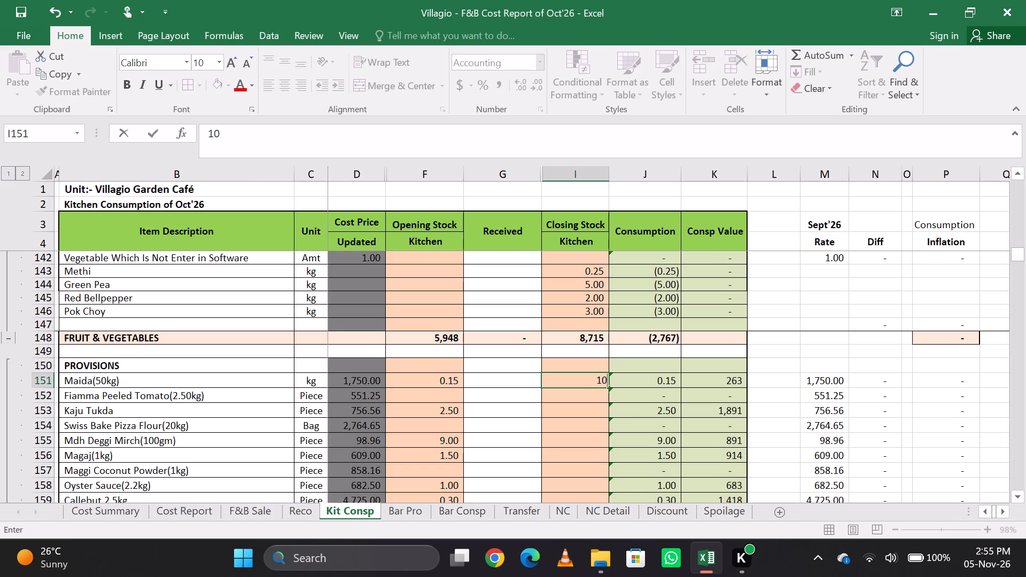
key(BackSpace)
key(BackSpace)
text(.2)
key(Return)
key(Up)
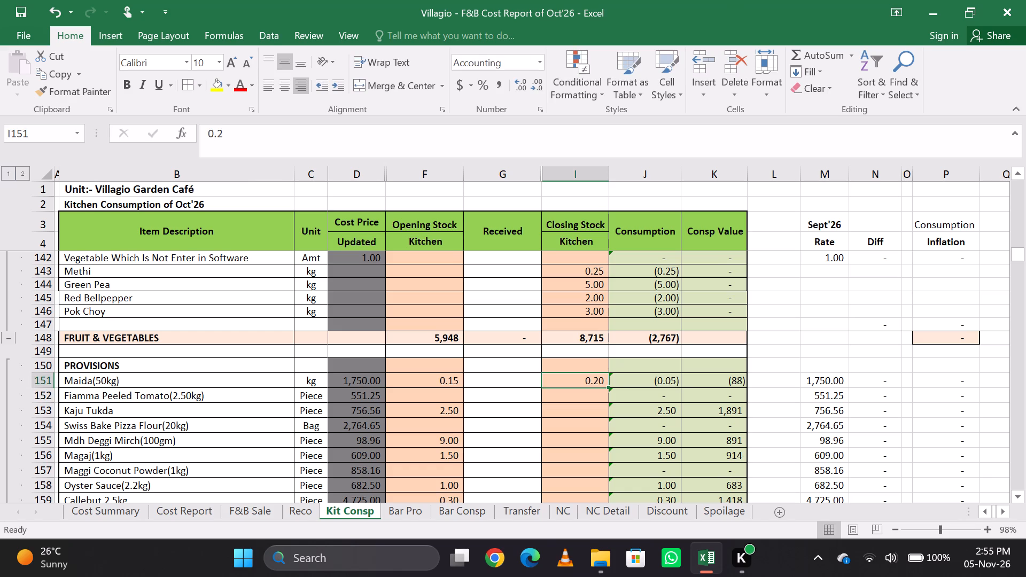
key(Down)
key(Up)
key(Down)
key(Up)
Find the Dabur Honey item and set its closing stock to 1.8.
key(ctrl+f)
text(honey)
key(Return)
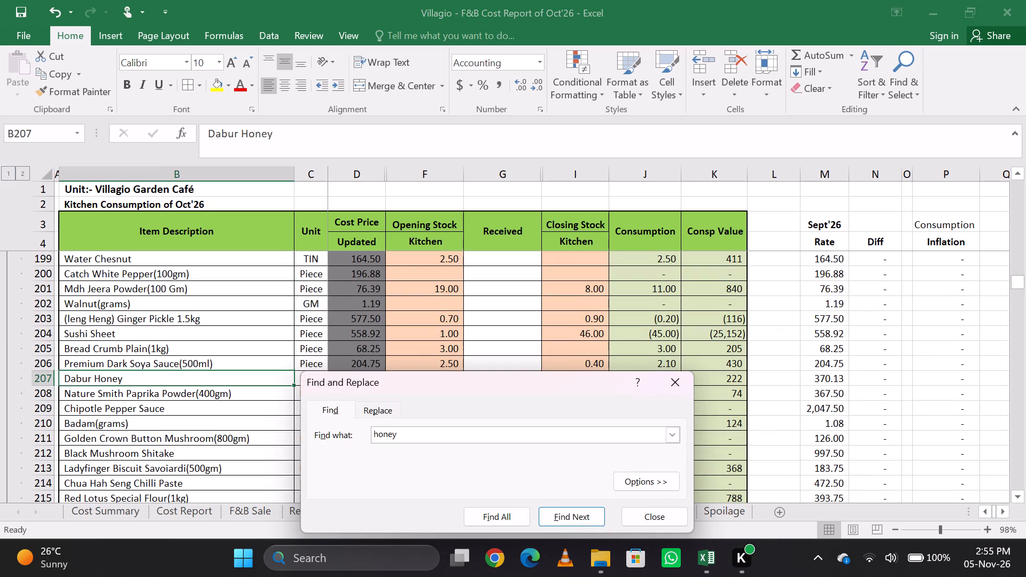
key(Escape)
key(Right)
key(Right)
key(Right)
key(Right)
key(Right)
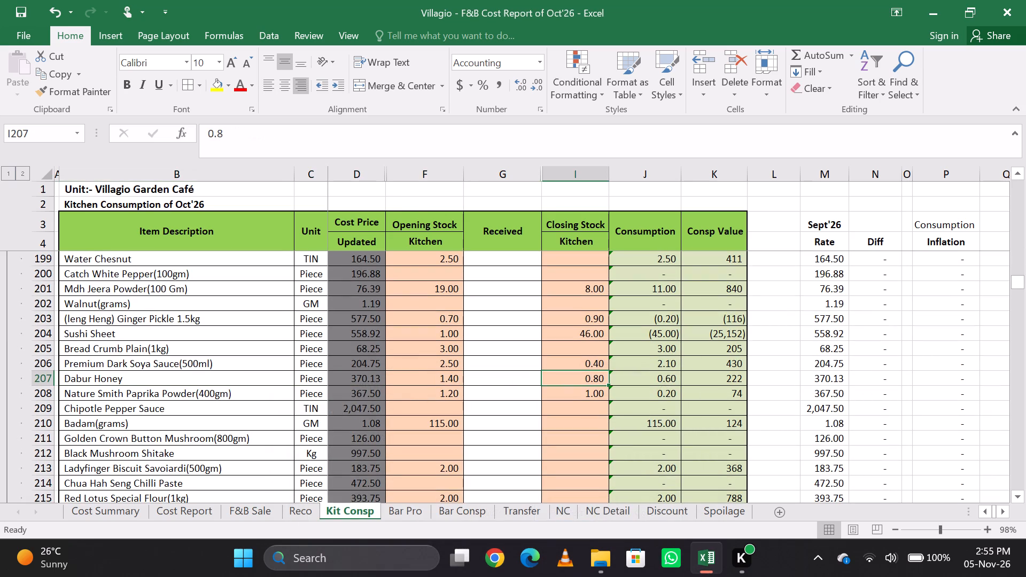
click(297, 136)
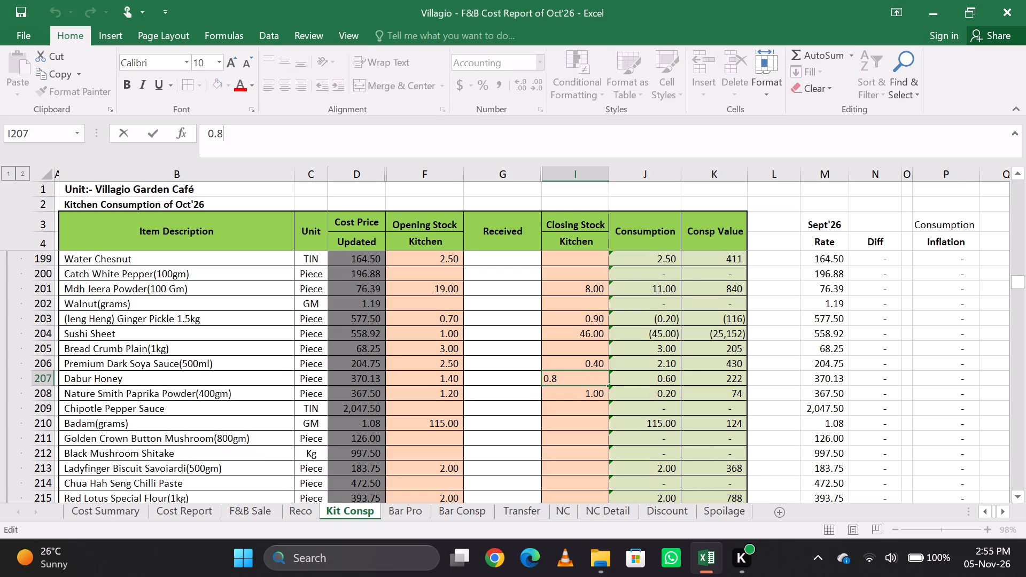
key(BackSpace)
key(BackSpace)
key(BackSpace)
key(BackSpace)
key(BackSpace)
key(BackSpace)
key(BackSpace)
key(BackSpace)
key(BackSpace)
key(BackSpace)
text(1.8)
key(Return)
Search the sheet for "amul fr" and go to the closing stock cell of Amul Fresh Cream(1ltr).
key(ctrl+f)
key(BackSpace)
key(BackSpace)
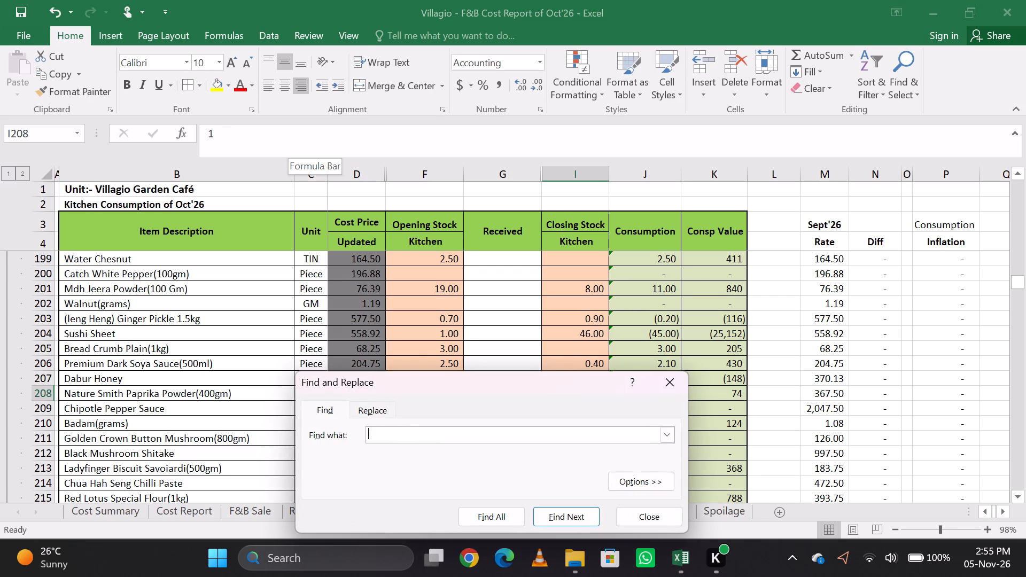
key(BackSpace)
key(BackSpace)
text(amul fr)
key(Return)
key(Escape)
key(Right)
key(Right)
key(Right)
key(Right)
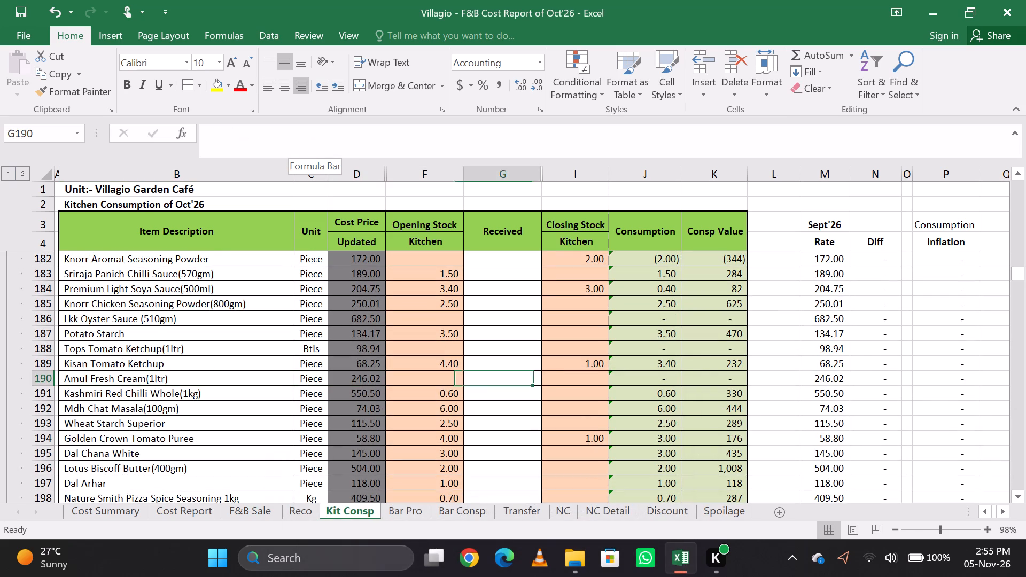
key(Right)
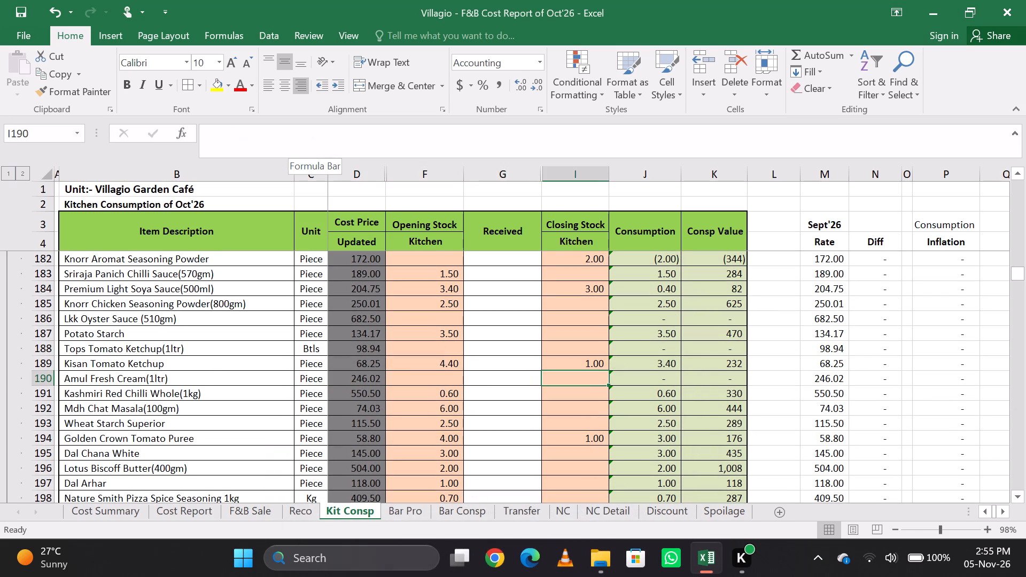
Search for "butter" through to the Amul Butter 500gm item and set its closing stock to 14.
key(ctrl+f)
text(butter)
key(Return)
key(Return)
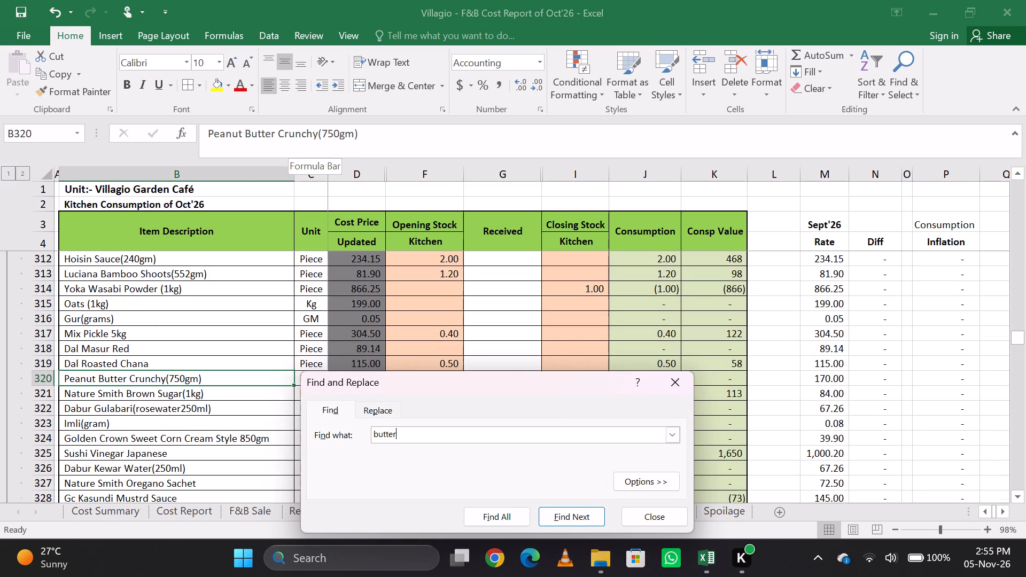
key(Return)
key(Return)
key(Return)
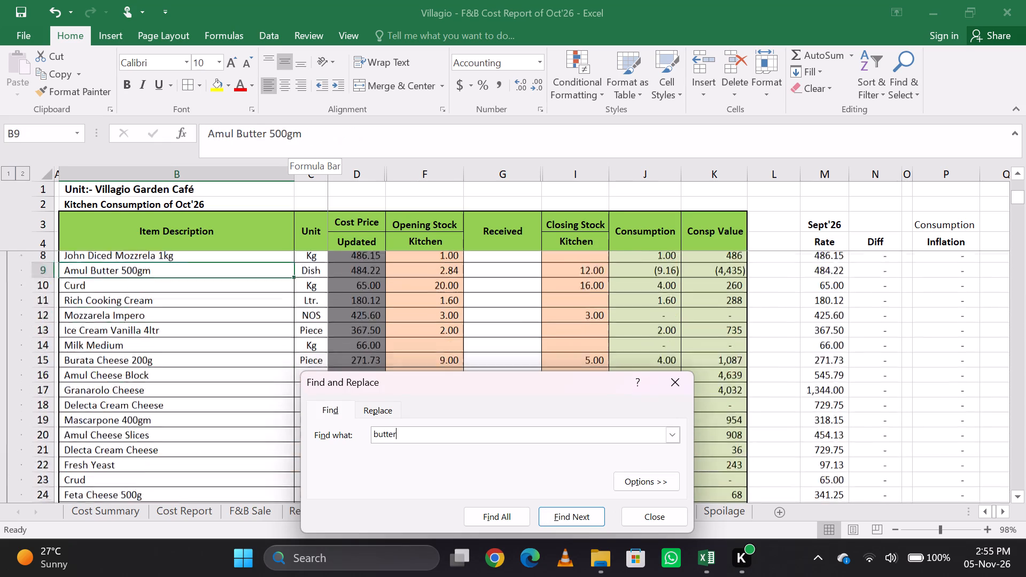
key(Return)
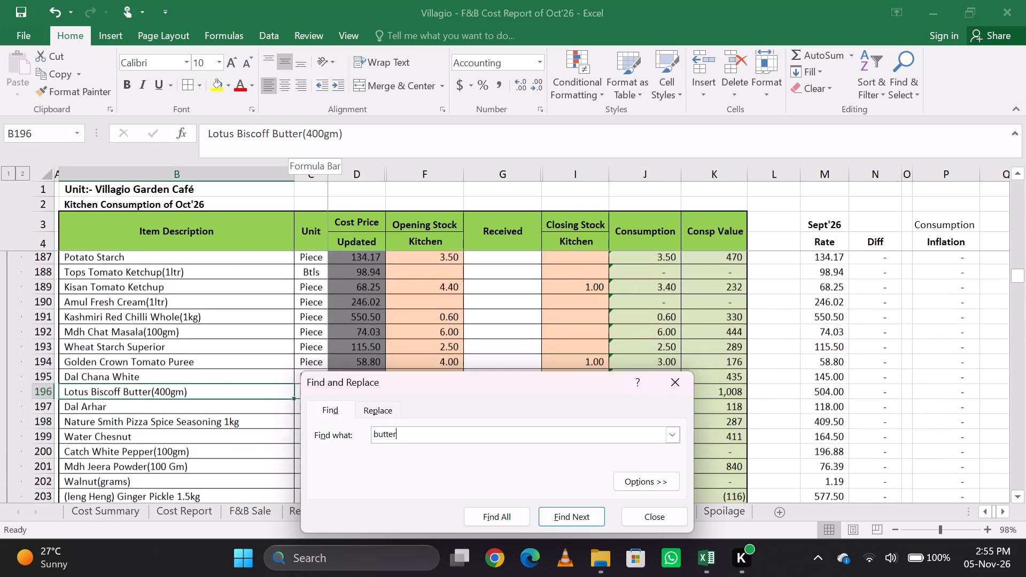
key(Return)
key(Return)
key(Return)
key(Return)
key(Return)
key(Return)
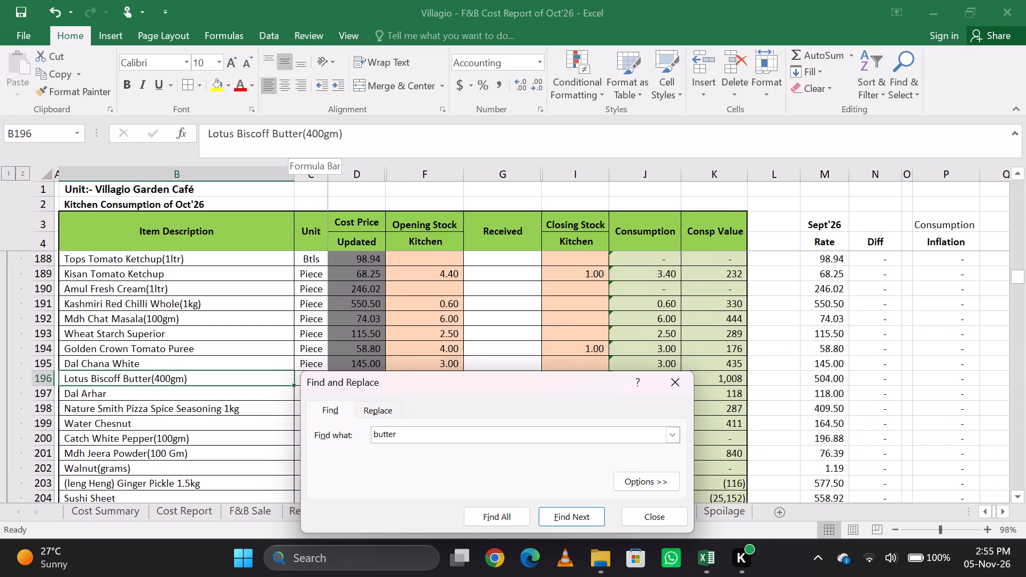
key(Return)
key(Return)
key(Return)
key(Escape)
key(Right)
key(Right)
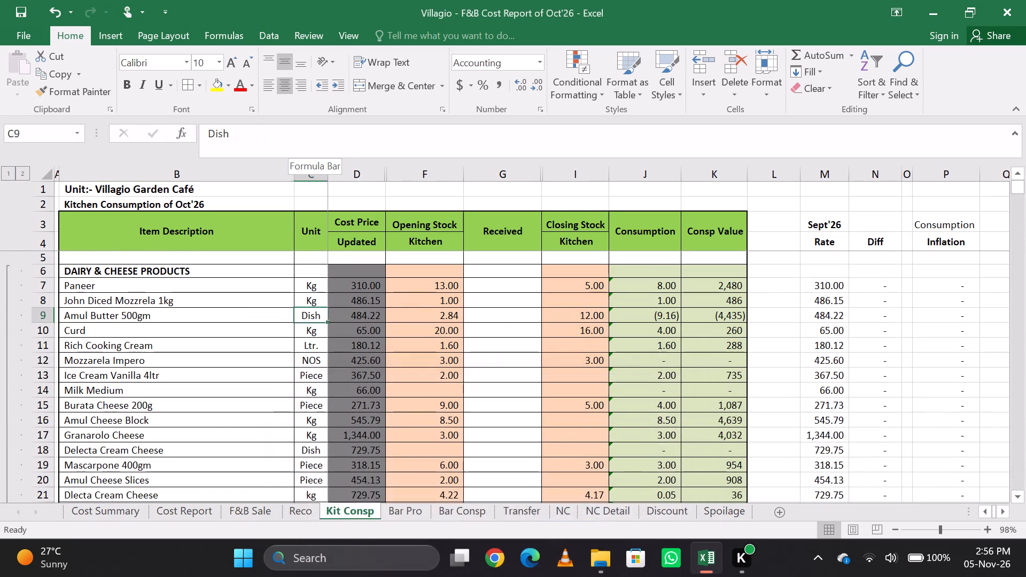
key(Right)
key(Right)
key(Right)
click(307, 136)
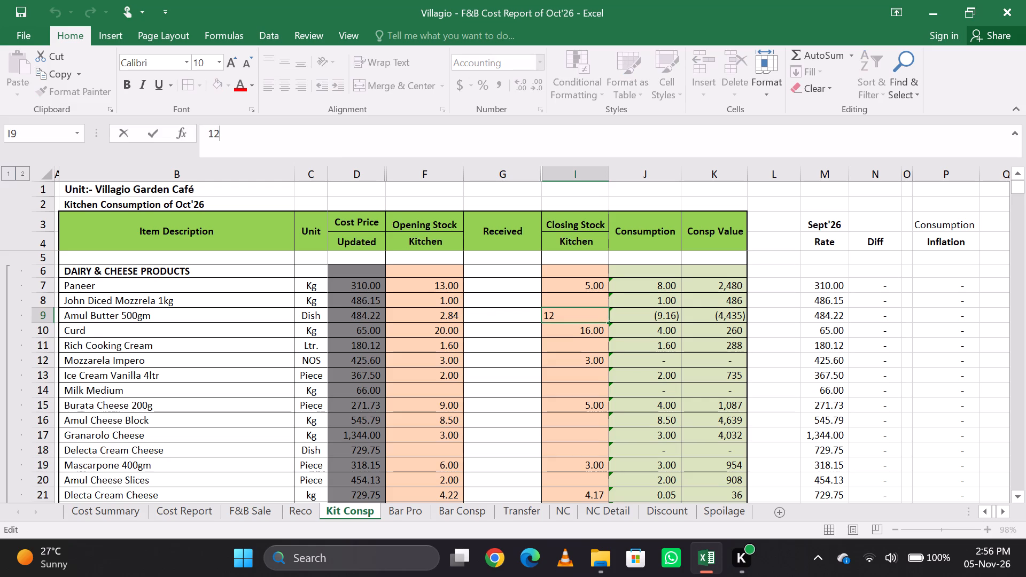
key(BackSpace)
key(3)
key(BackSpace)
key(4)
key(Return)
Search for "bisco" and enter 2 as the closing stock of Lotus Biscoff Butter(400gm).
key(ctrl+f)
key(BackSpace)
key(BackSpace)
key(BackSpace)
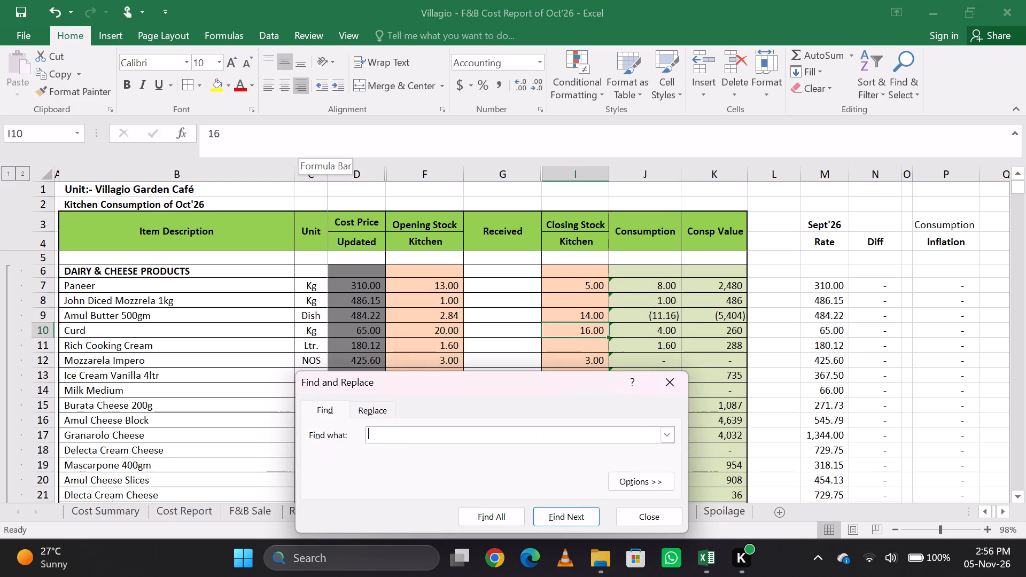
key(BackSpace)
text(vi)
key(BackSpace)
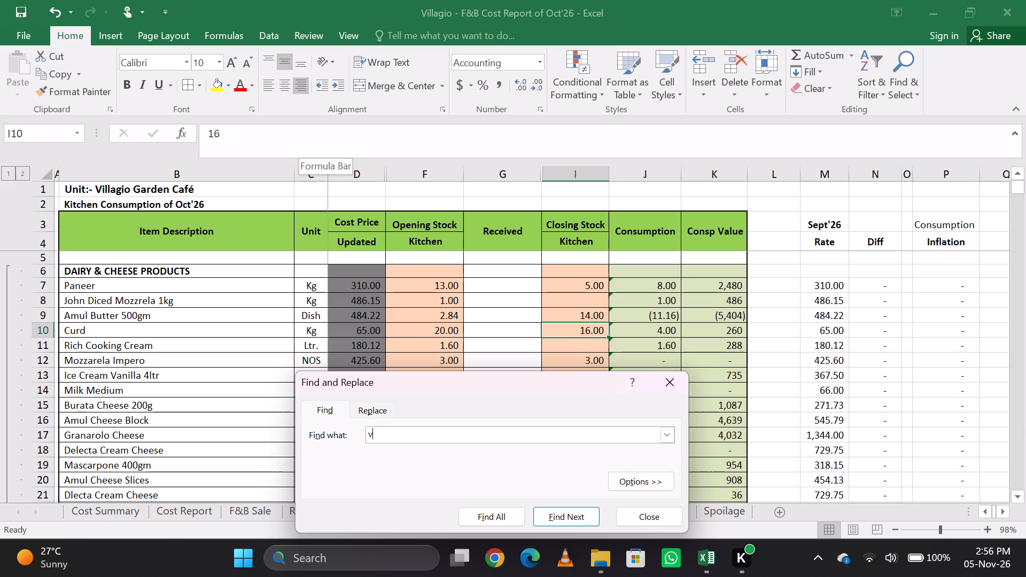
key(BackSpace)
key(BackSpace)
key(BackSpace)
text(bisco)
key(Return)
key(Return)
key(Return)
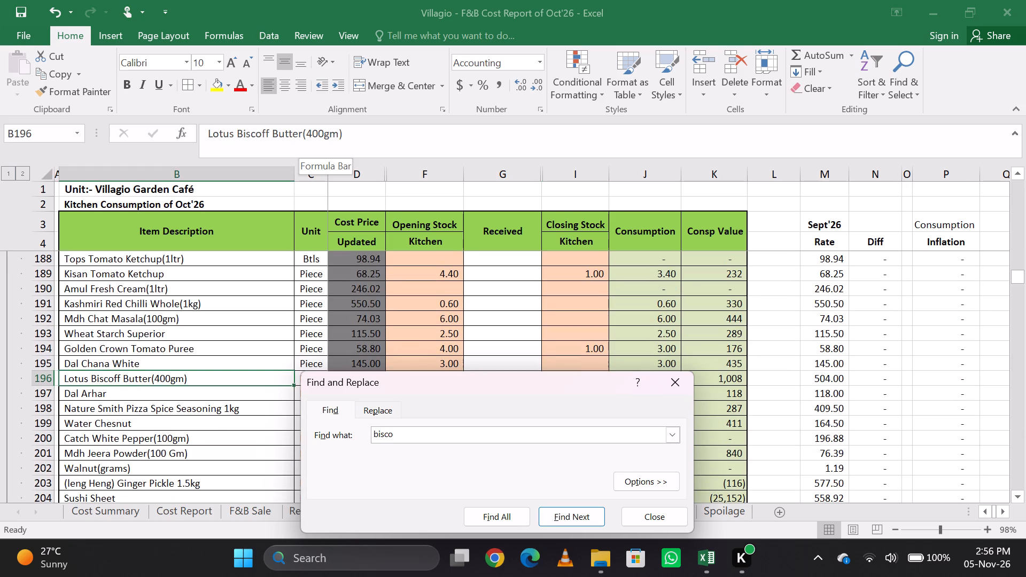
key(Return)
key(Return)
key(Return)
key(Return)
key(Return)
key(Return)
key(Return)
key(Return)
key(Return)
key(Return)
key(Return)
key(Return)
key(Return)
key(Return)
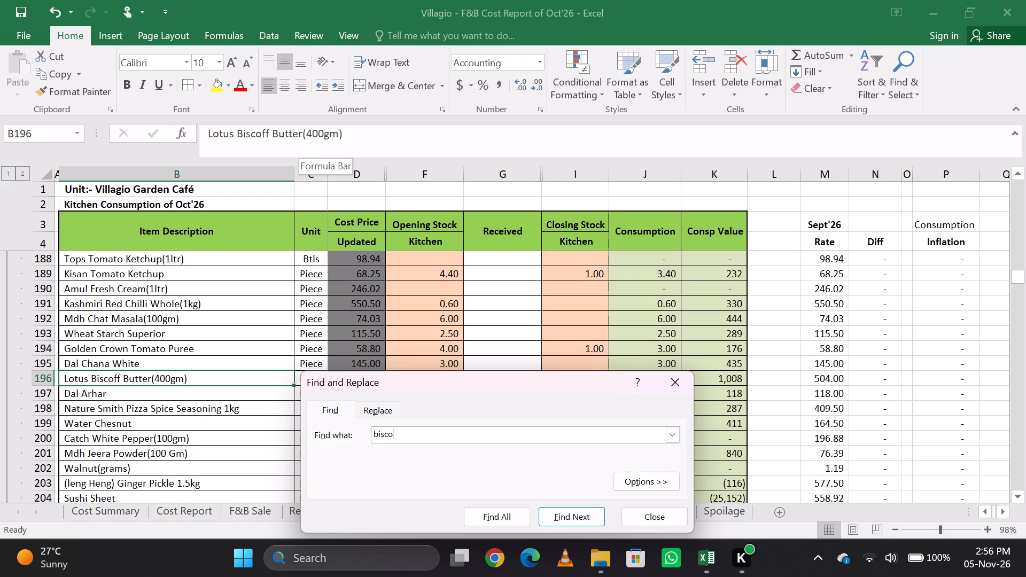
key(Escape)
key(Right)
key(Right)
key(Right)
key(Right)
key(Right)
key(2)
key(Down)
key(Up)
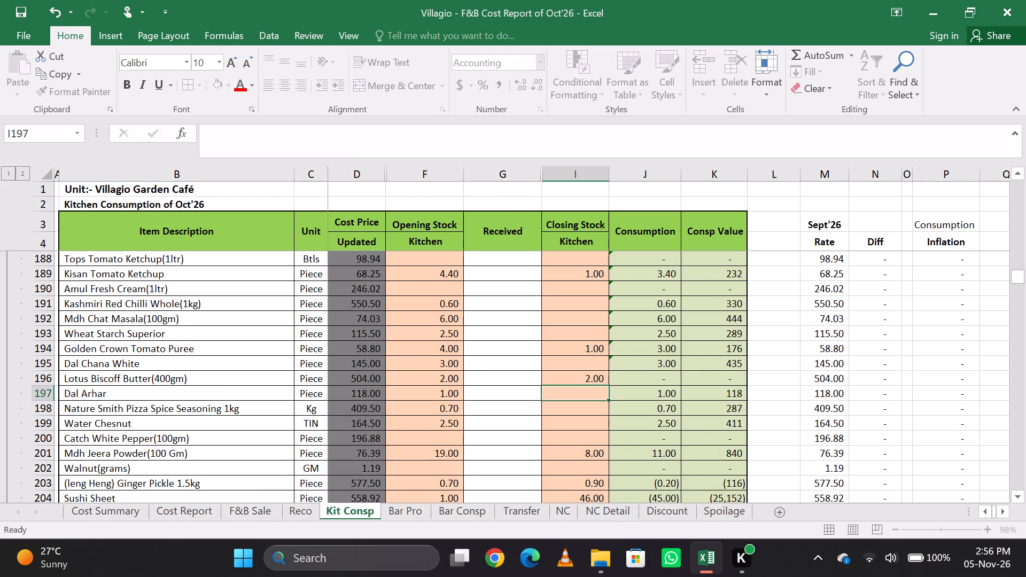
Search for "breakf" and enter 2.5 as the closing stock of Breakfast Sugar.
key(ctrl+f)
key(BackSpace)
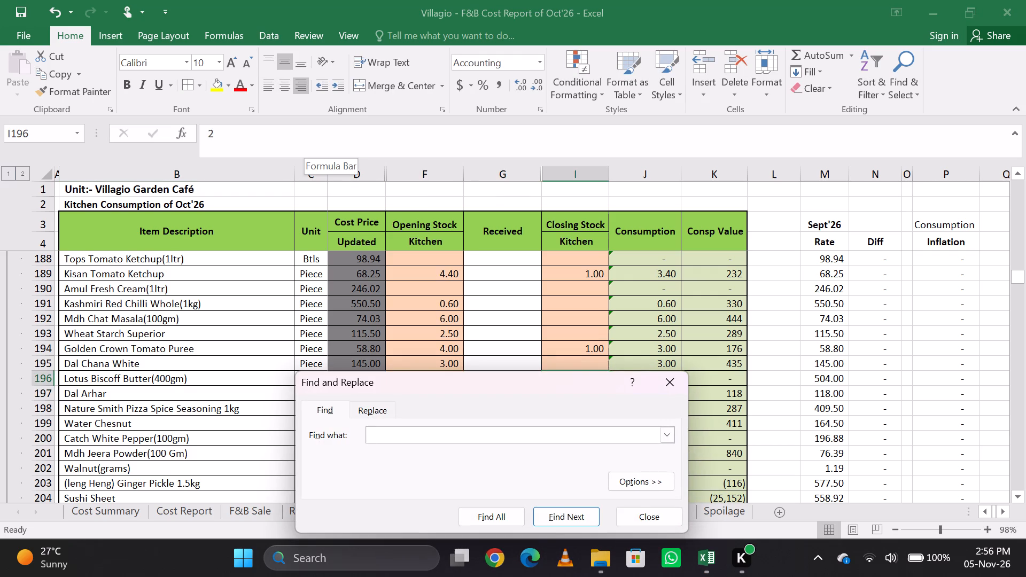
key(BackSpace)
text(bre)
key(BackSpace)
text(eakf)
key(Return)
key(Escape)
key(Right)
key(Right)
key(Right)
key(Right)
key(Right)
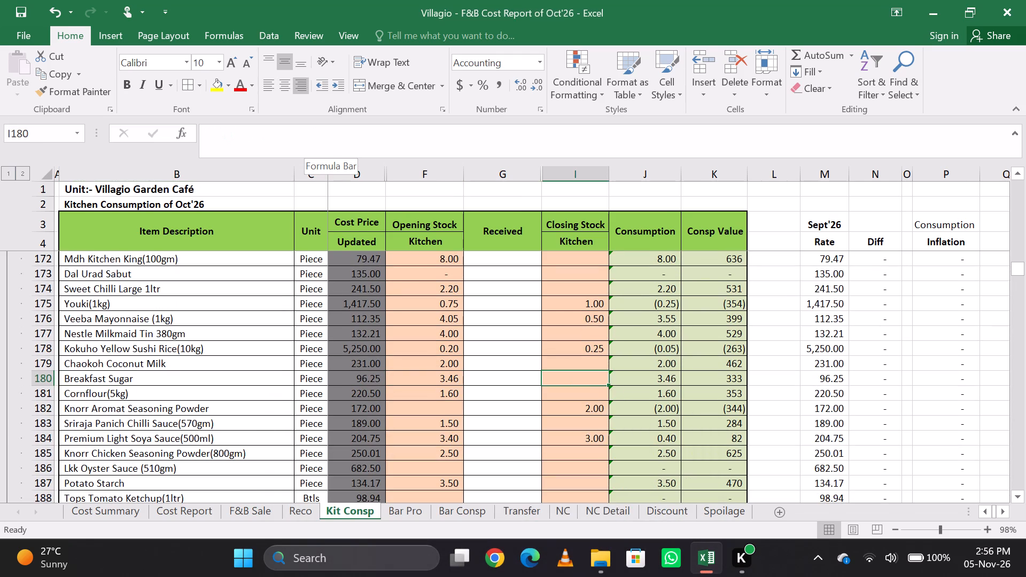
text(2.5)
key(Return)
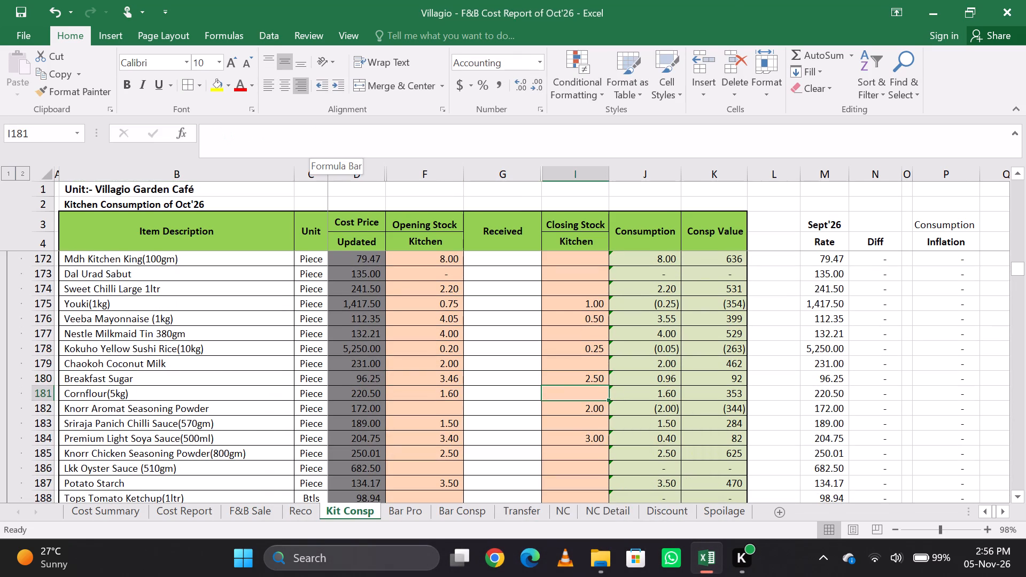
key(Up)
Search for "brown" through to Nature Smith Brown Sugar(1kg) and enter 0.5 as its closing stock.
key(ctrl+f)
key(BackSpace)
key(BackSpace)
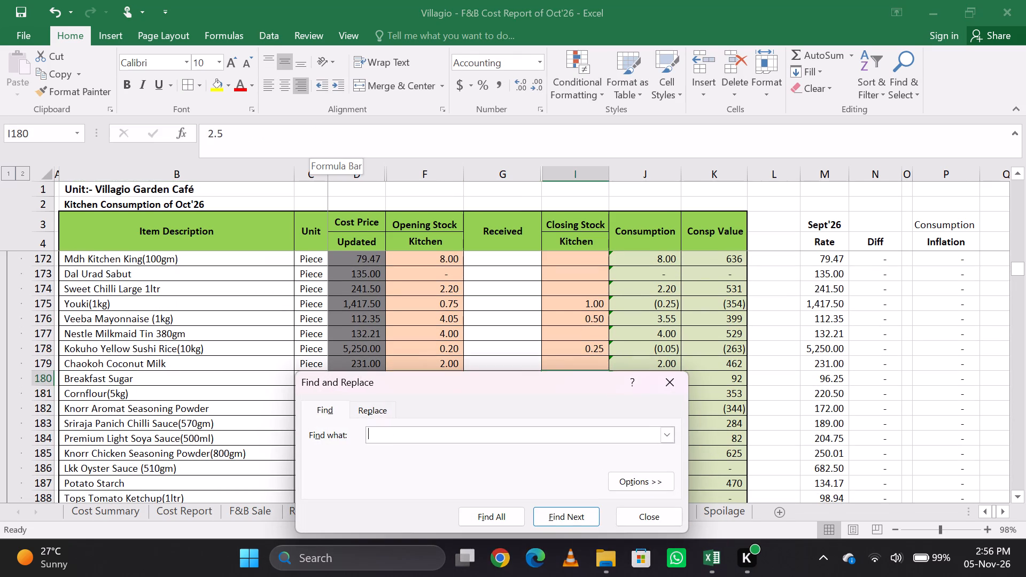
key(BackSpace)
text(brown)
key(Return)
key(Return)
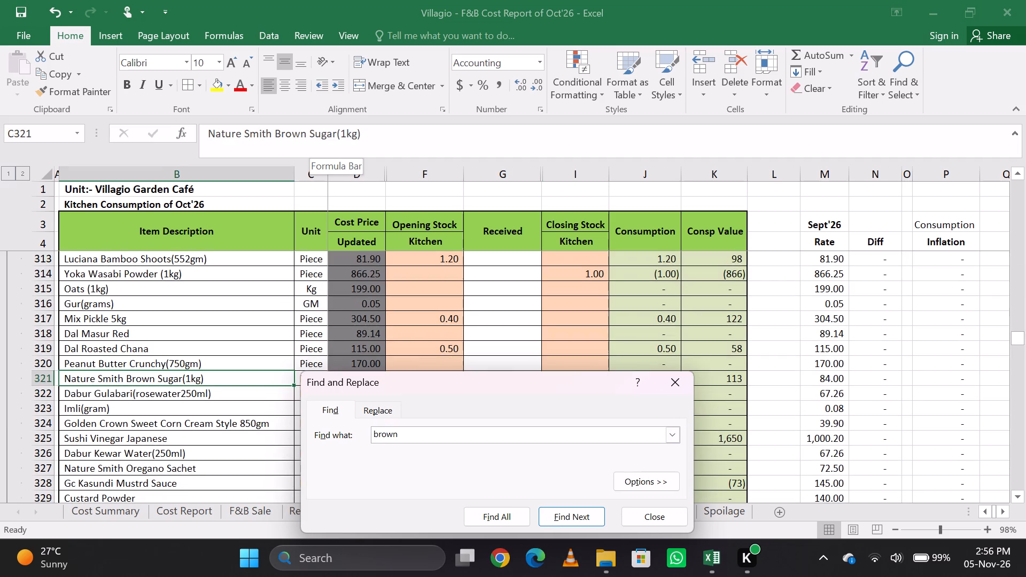
key(Return)
key(Return)
key(Return)
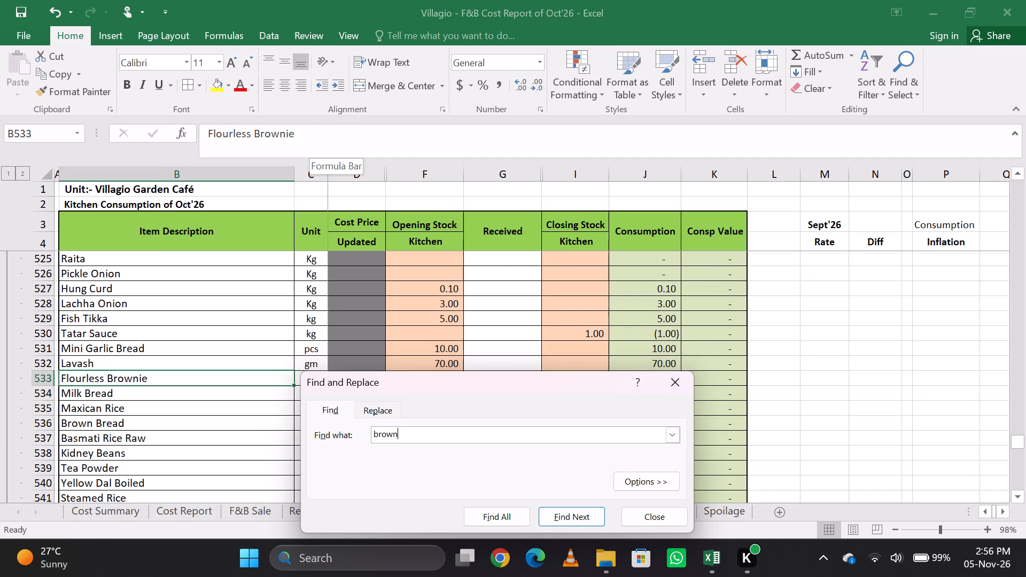
key(Return)
key(Return)
key(Return)
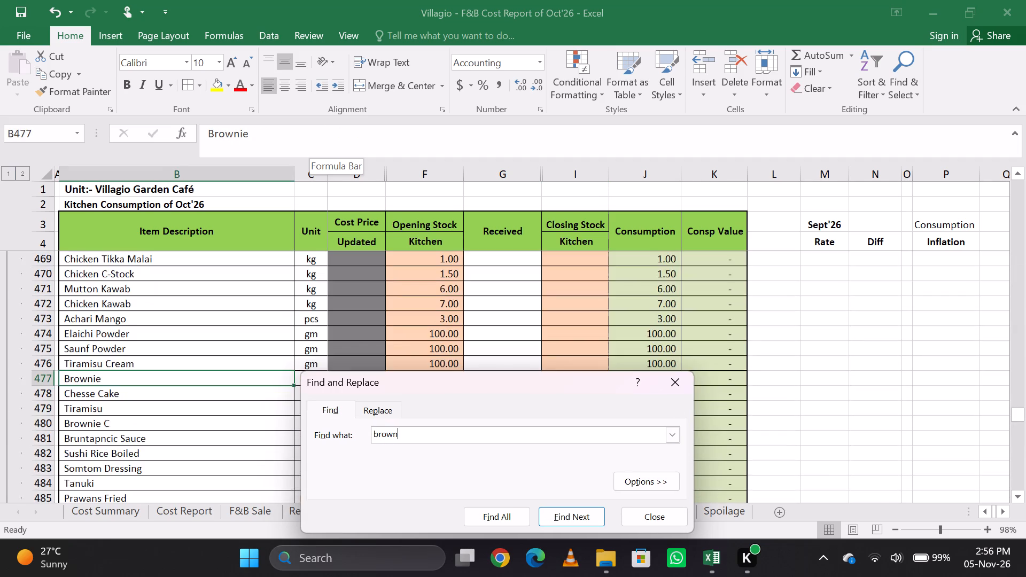
key(Return)
key(Return)
key(Return)
key(Return)
key(Return)
key(Escape)
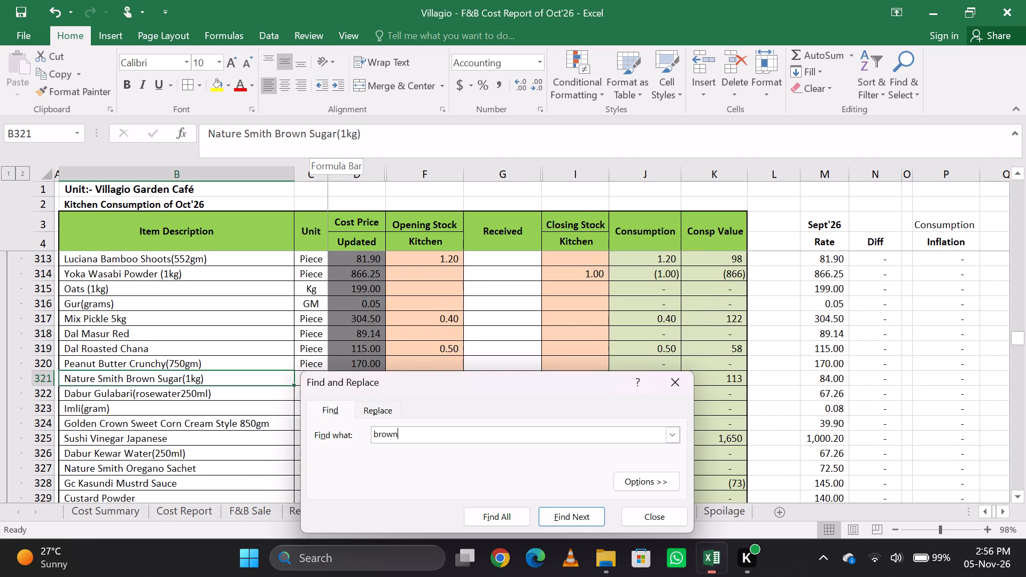
key(Right)
key(Right)
key(Right)
key(Right)
key(Right)
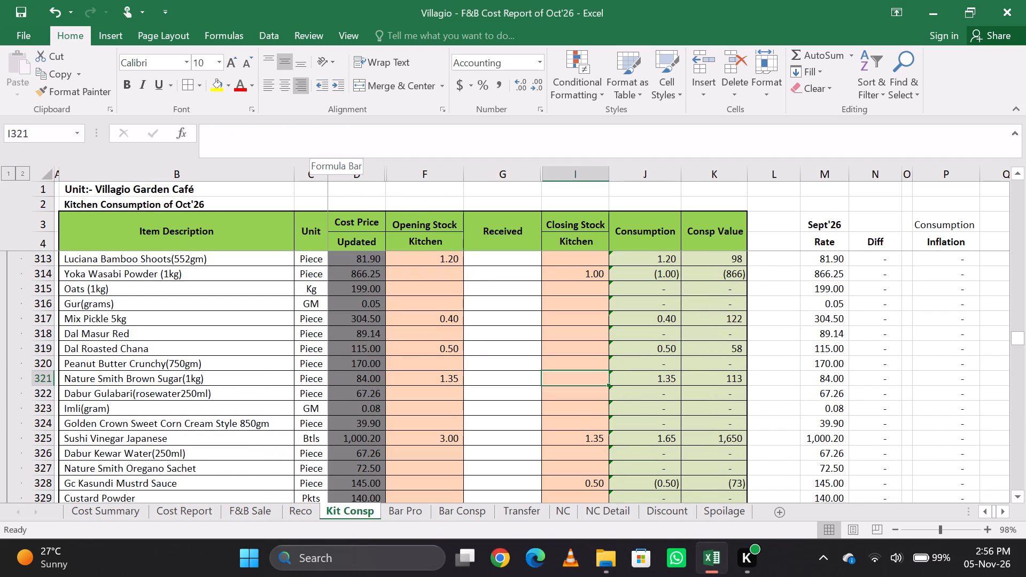
text(.5)
key(Return)
Search for "dark c" through to Dark Compound 500g and enter 2 as its closing stock.
key(ctrl+f)
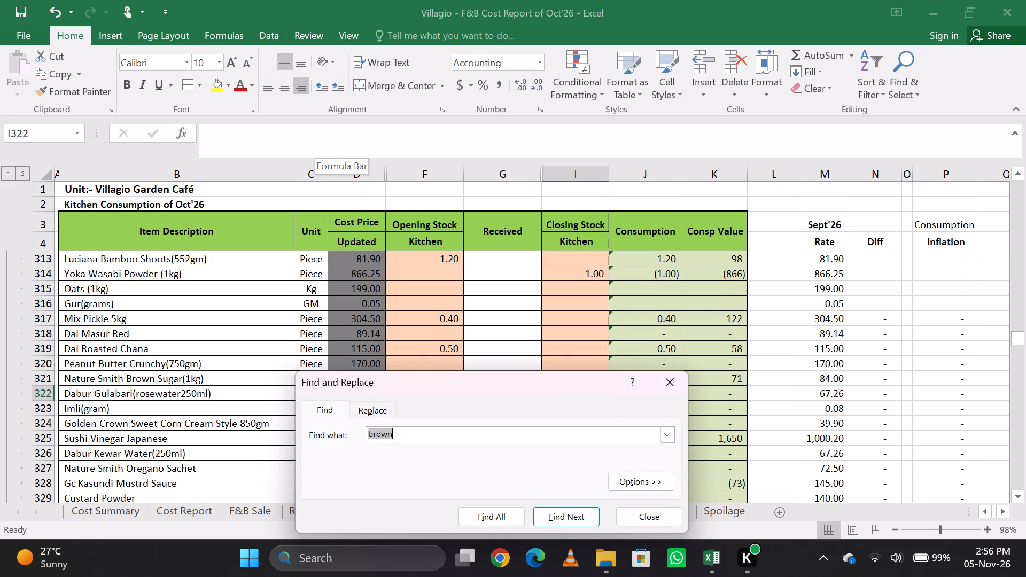
key(BackSpace)
key(BackSpace)
key(BackSpace)
text(dark c)
key(Return)
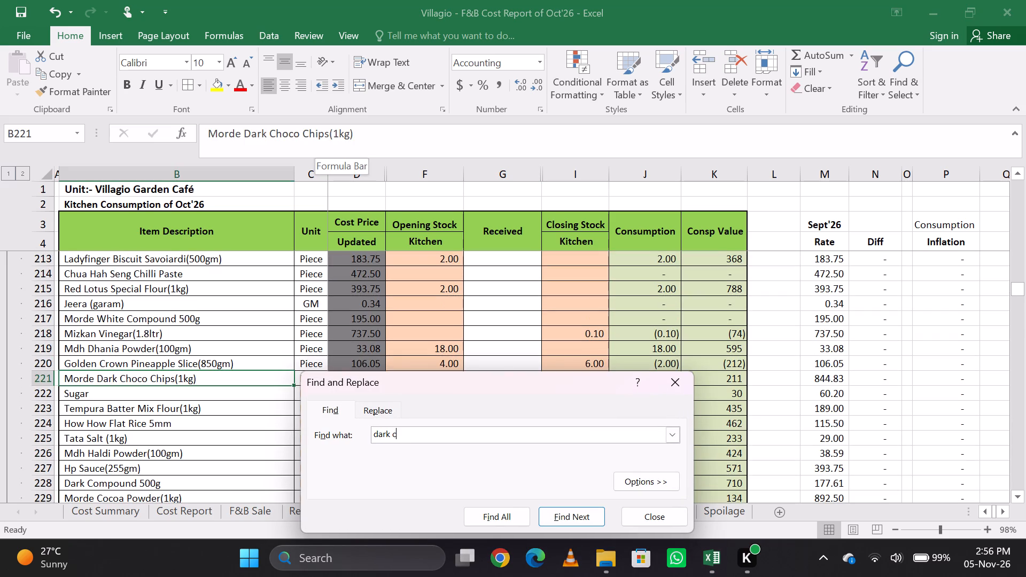
key(Return)
key(Return)
key(Return)
key(Return)
key(Return)
key(Escape)
key(Right)
key(Right)
key(Right)
key(Right)
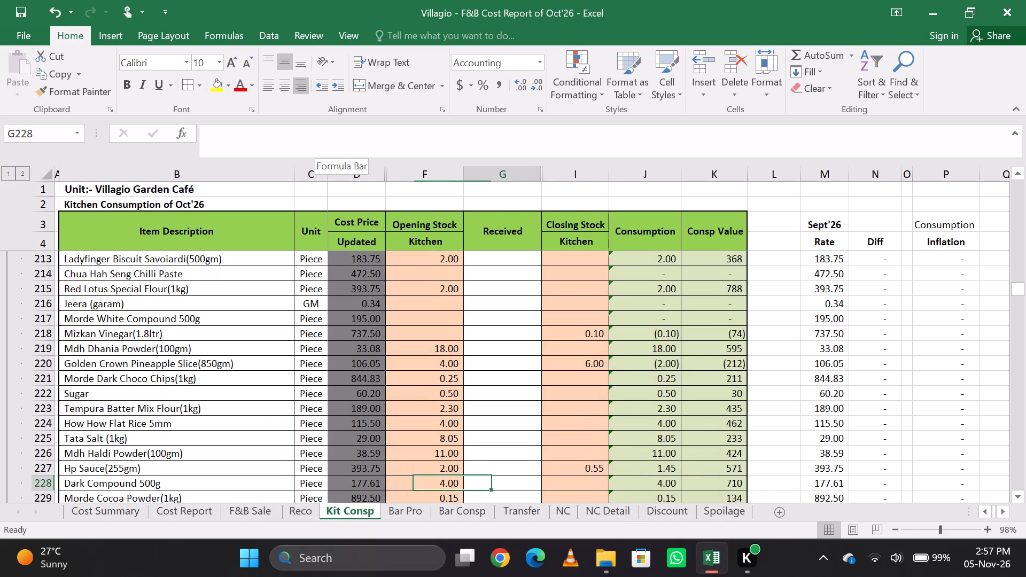
key(Right)
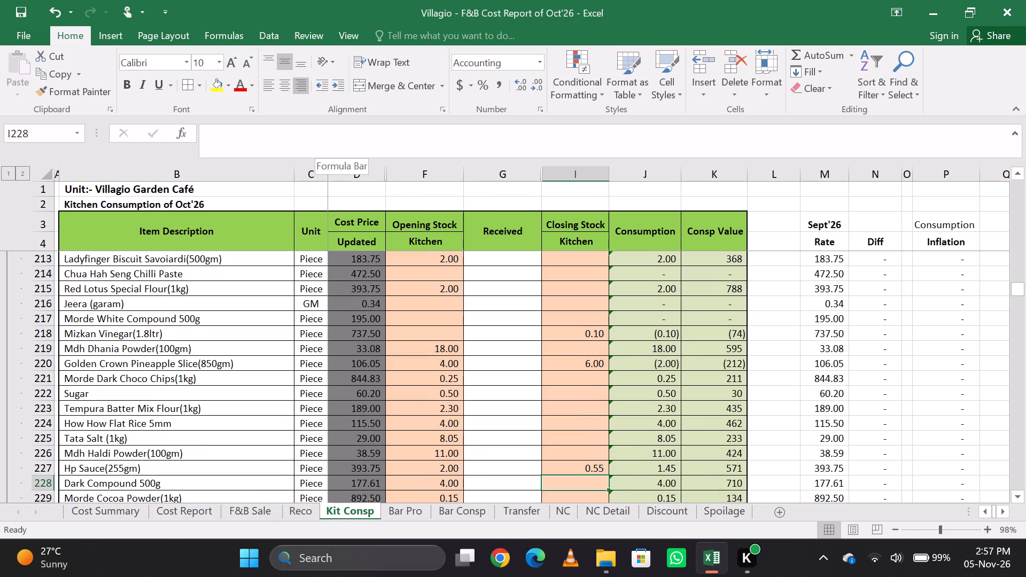
key(2)
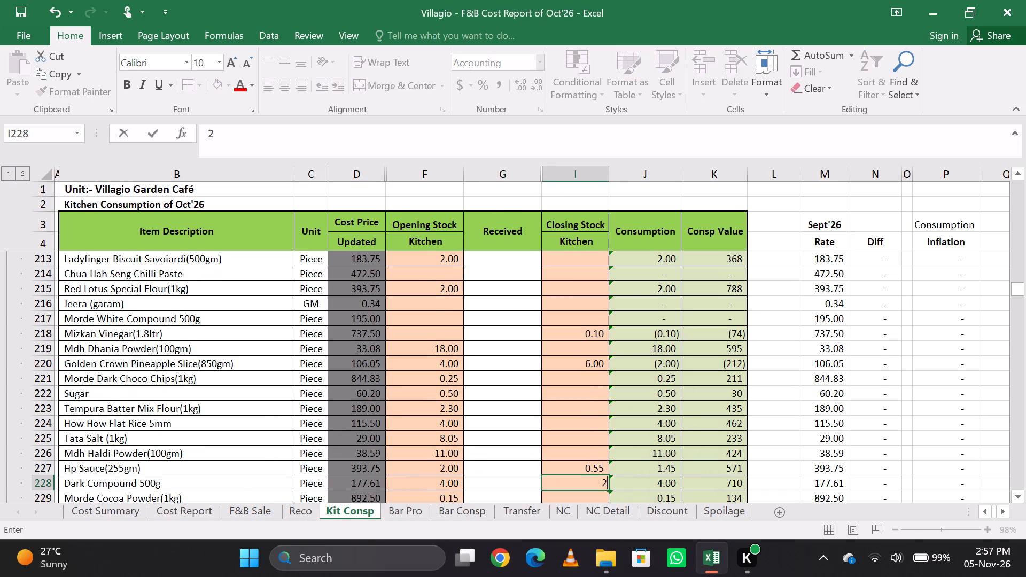
key(Down)
key(Up)
Search for "white c" and enter 2 as the closing stock of Morde White Compound 400gm.
key(ctrl+f)
key(BackSpace)
text(white c)
key(Return)
key(Escape)
key(Right)
key(Right)
key(Right)
key(Right)
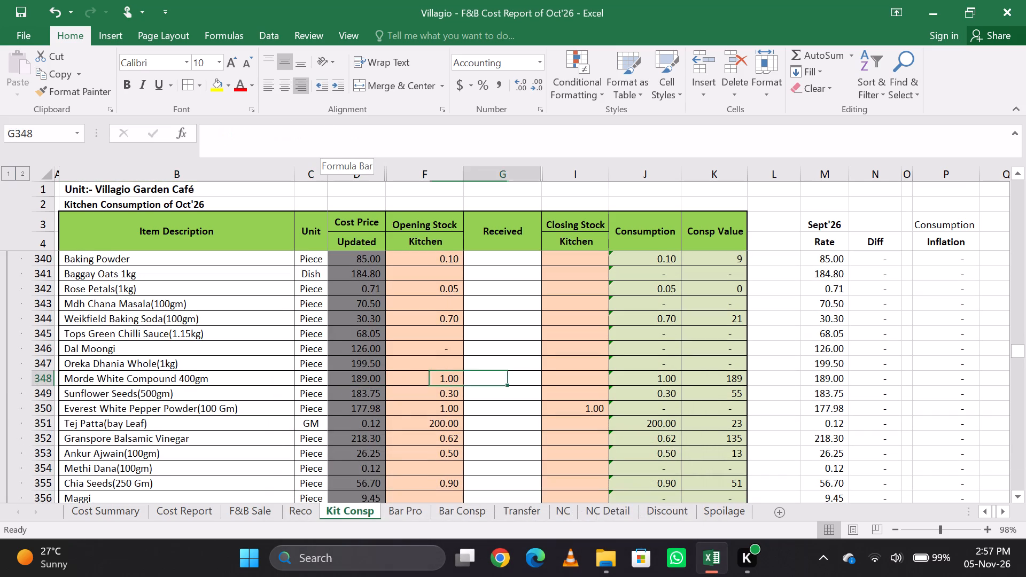
key(Right)
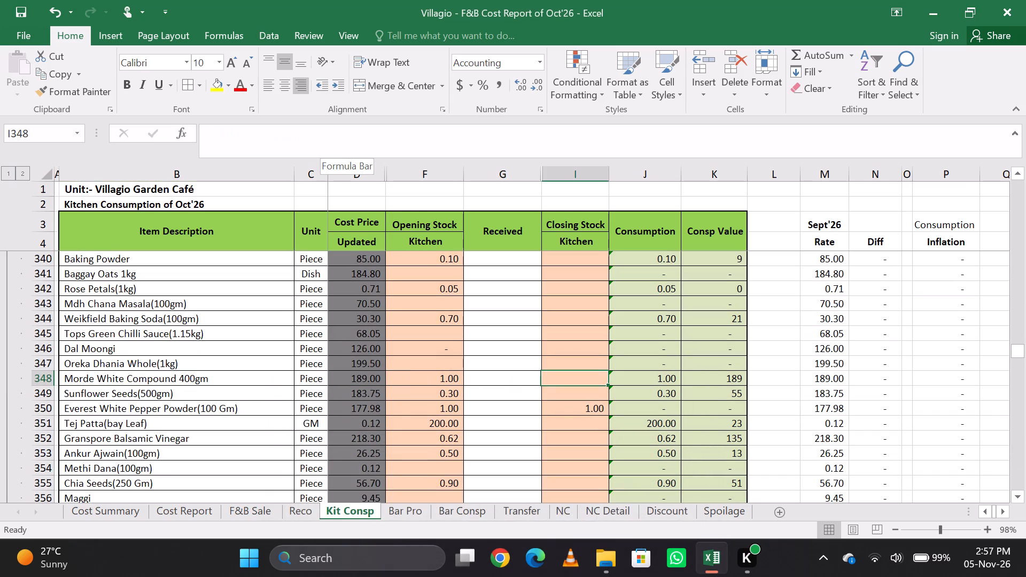
key(2)
key(Down)
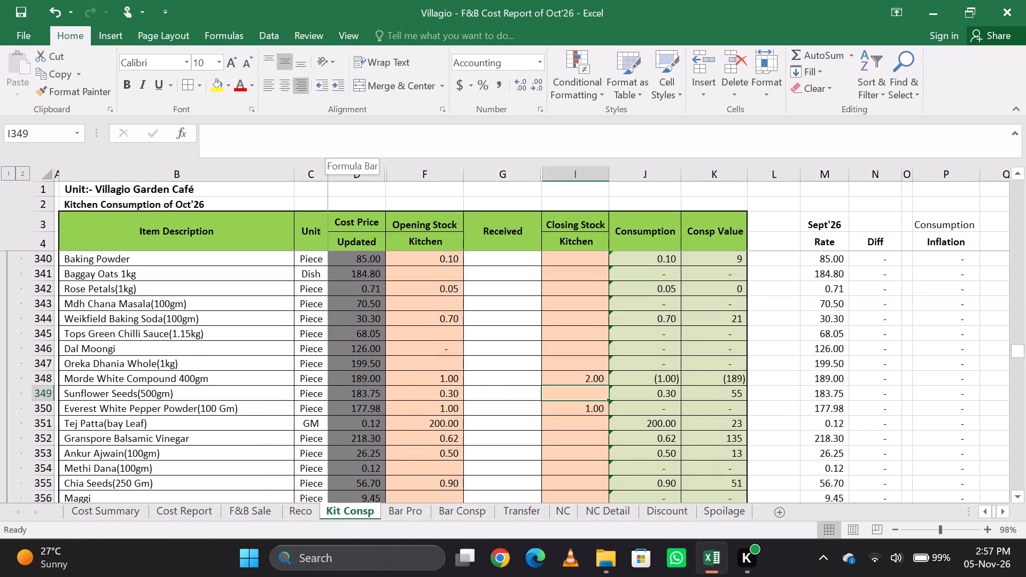
Search for "cocoa" and enter 0.2 as the closing stock of Morde Cocoa Powder(1kg).
key(ctrl+f)
text(coc)
key(Return)
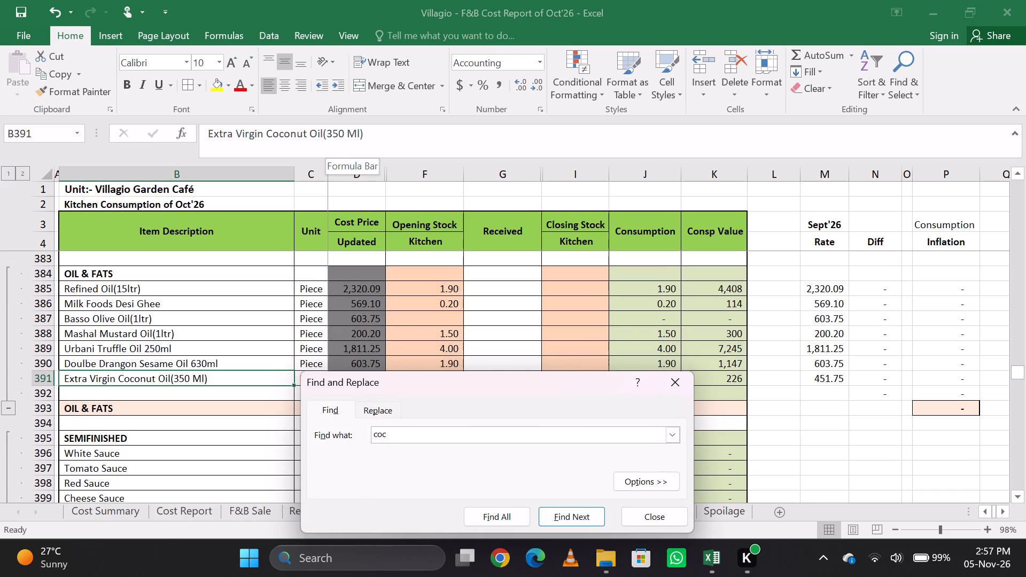
key(i)
key(BackSpace)
text(oa)
key(Return)
key(Return)
key(Escape)
key(Right)
key(Right)
key(Right)
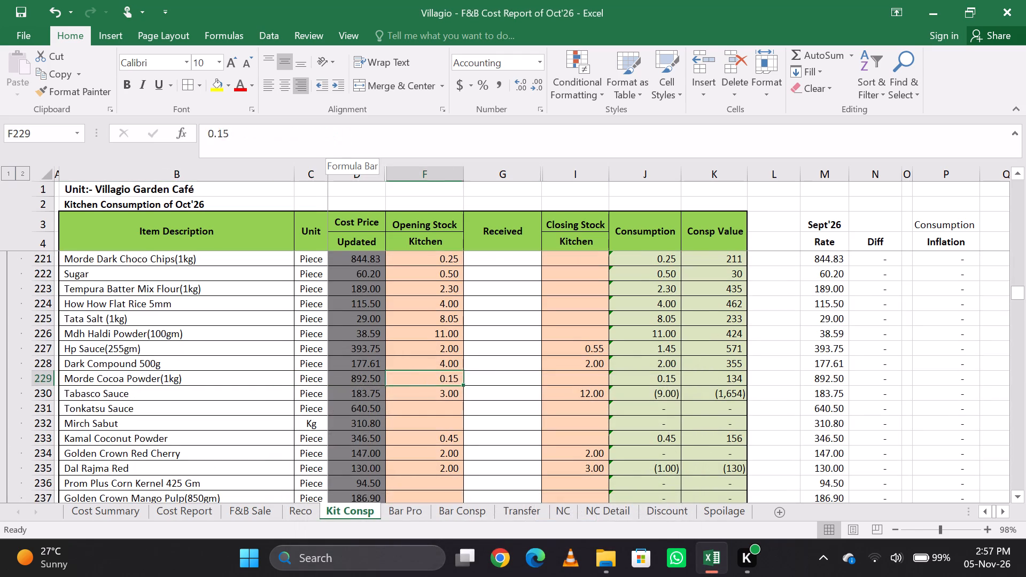
key(Right)
key(Right)
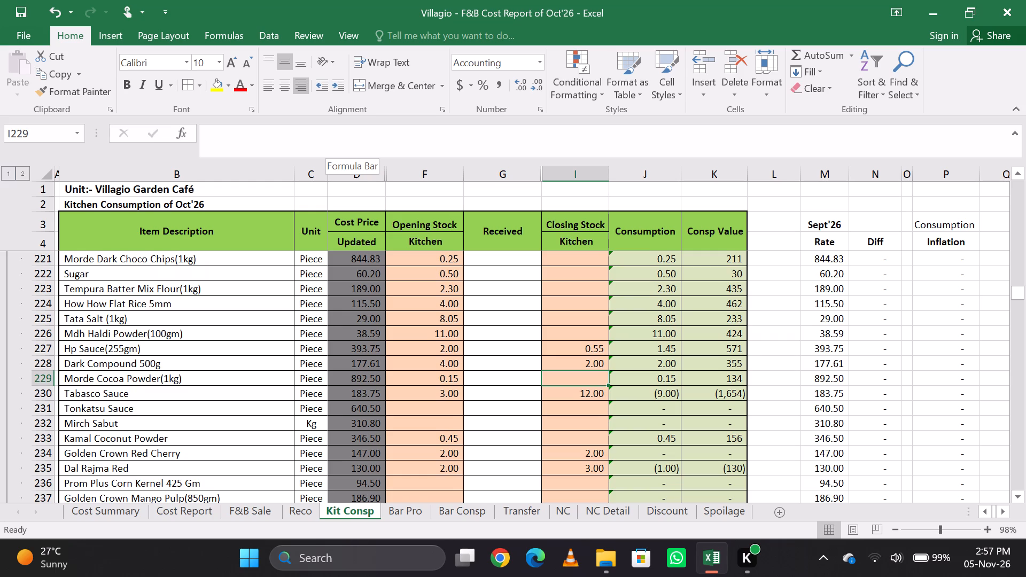
text(.2)
key(Return)
key(Up)
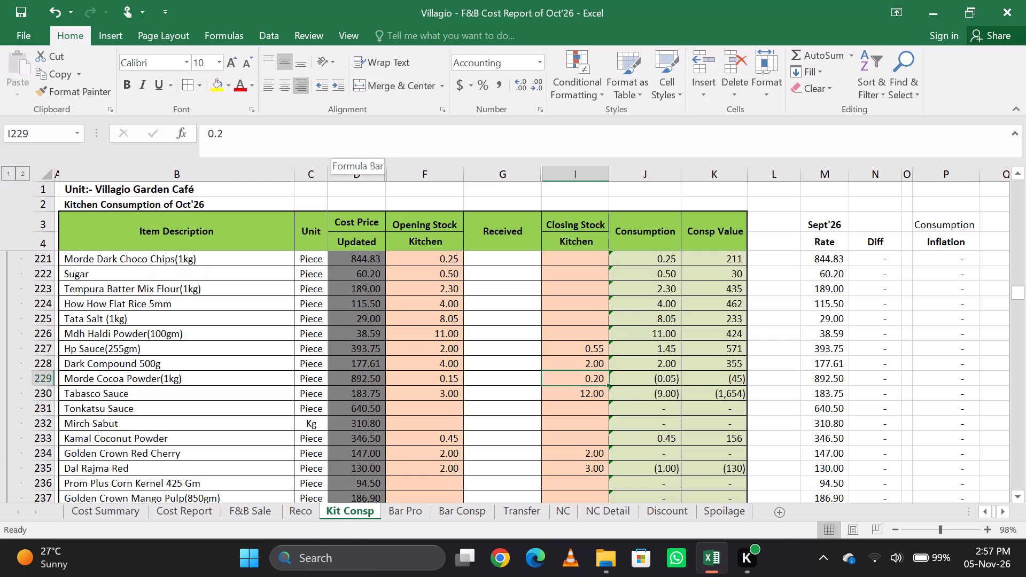
Search for "calle" and enter 0.35 as the closing stock of Callebut 2.5kg.
key(ctrl+f)
key(BackSpace)
key(BackSpace)
key(BackSpace)
key(BackSpace)
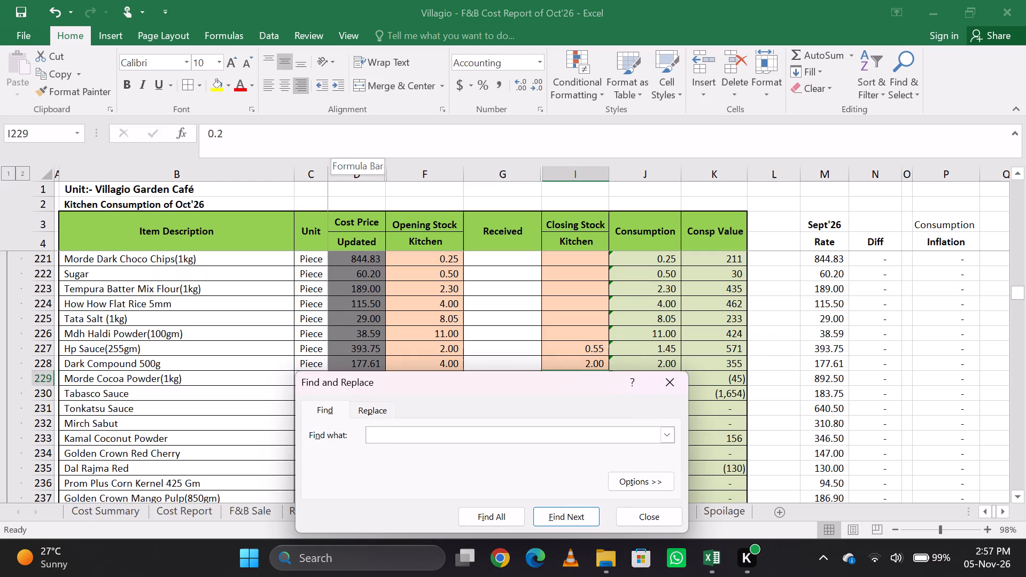
key(BackSpace)
text(calle)
key(Return)
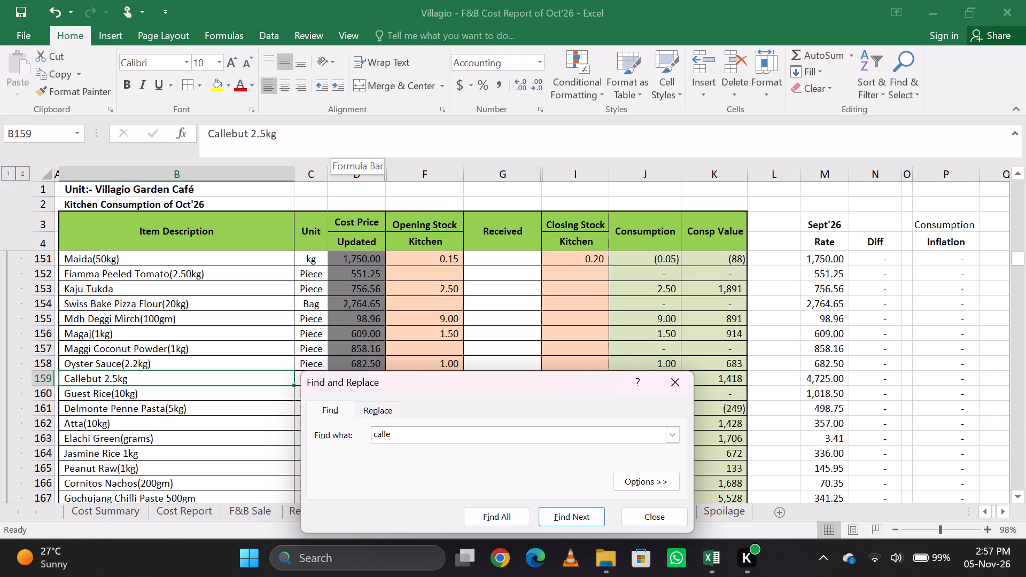
key(Escape)
key(Right)
key(Right)
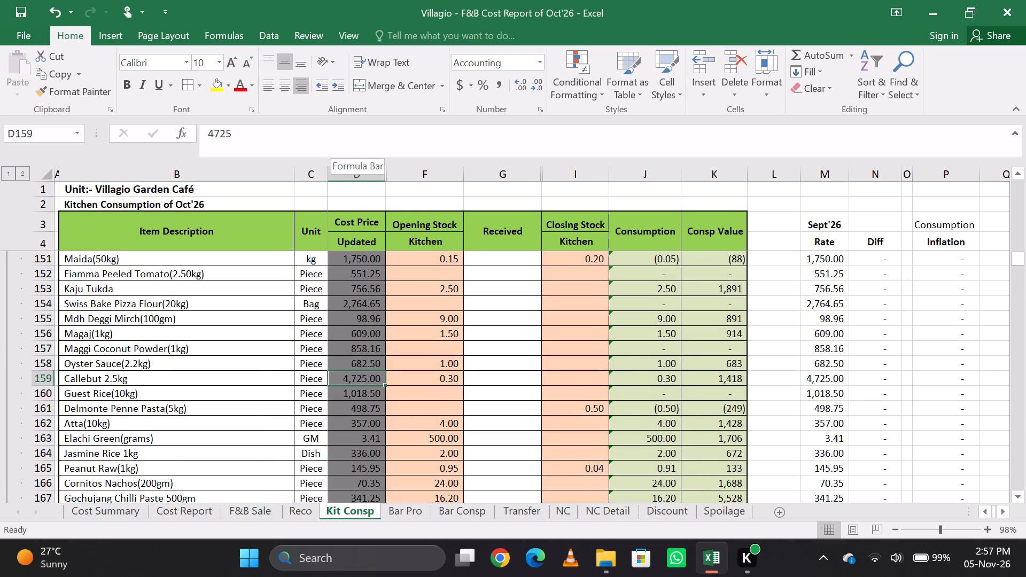
key(Right)
key(Right)
key(Right)
key(Right)
key(Left)
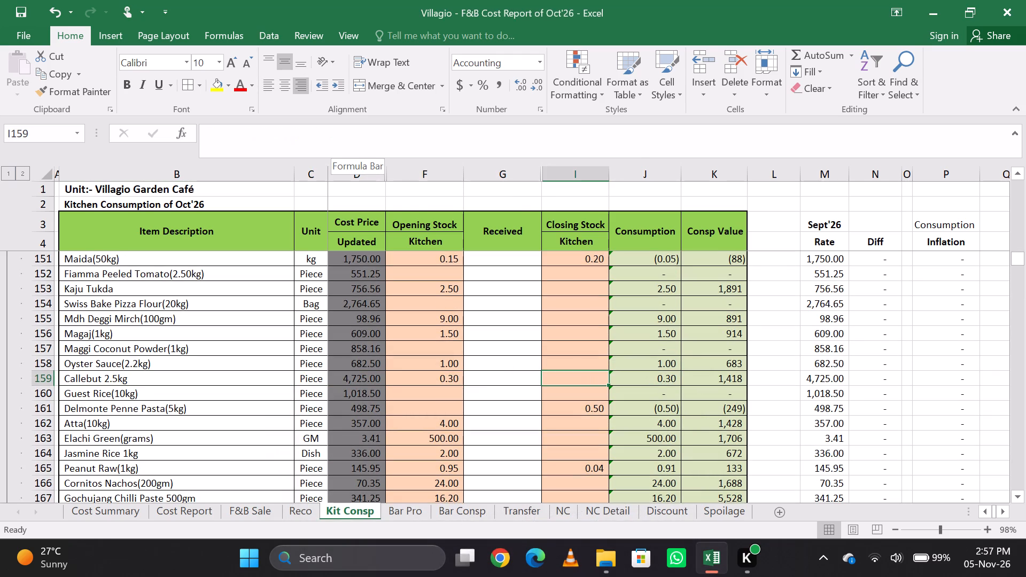
key(Left)
key(Right)
key(Left)
key(Right)
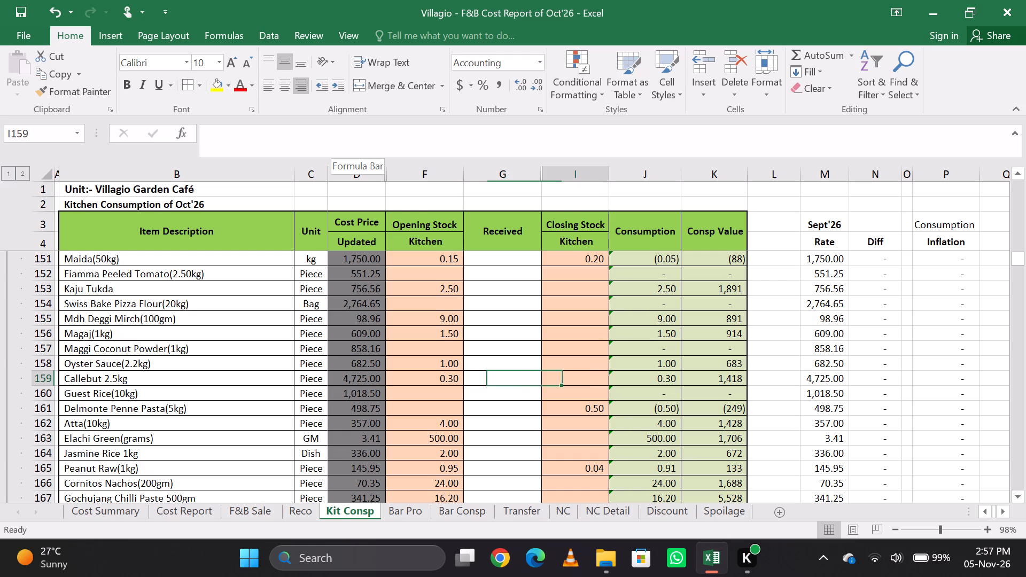
key(period)
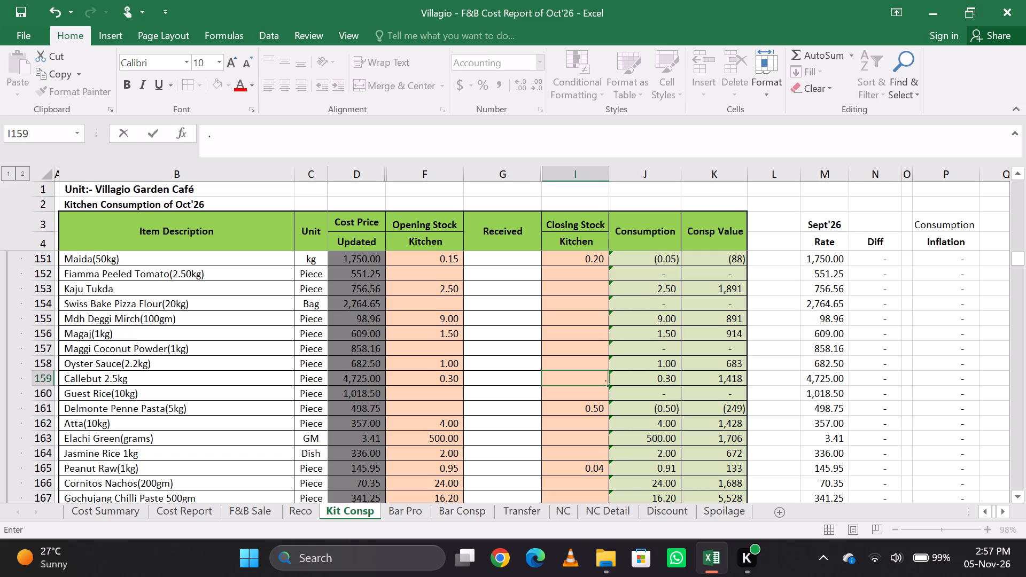
text(35)
key(Return)
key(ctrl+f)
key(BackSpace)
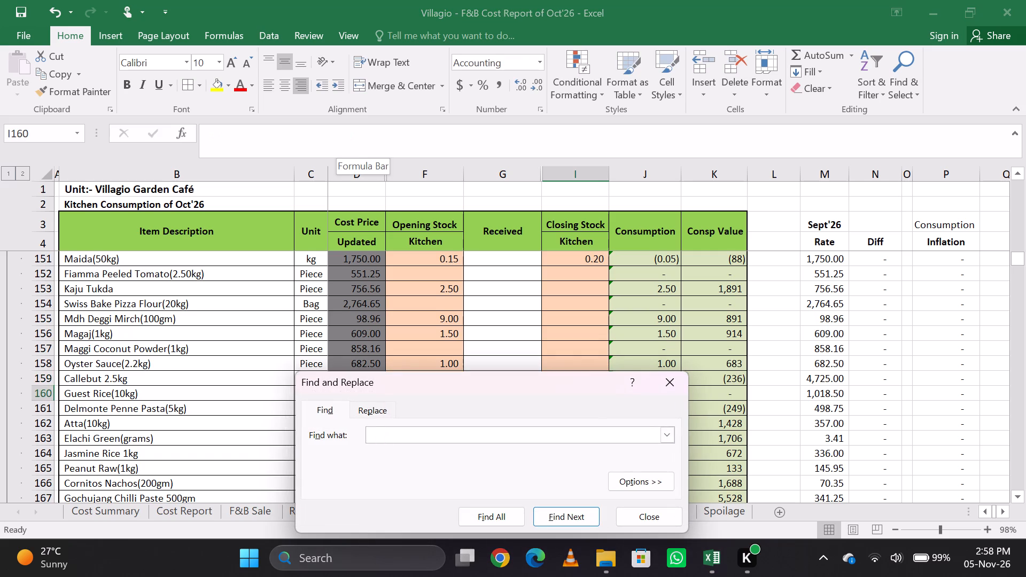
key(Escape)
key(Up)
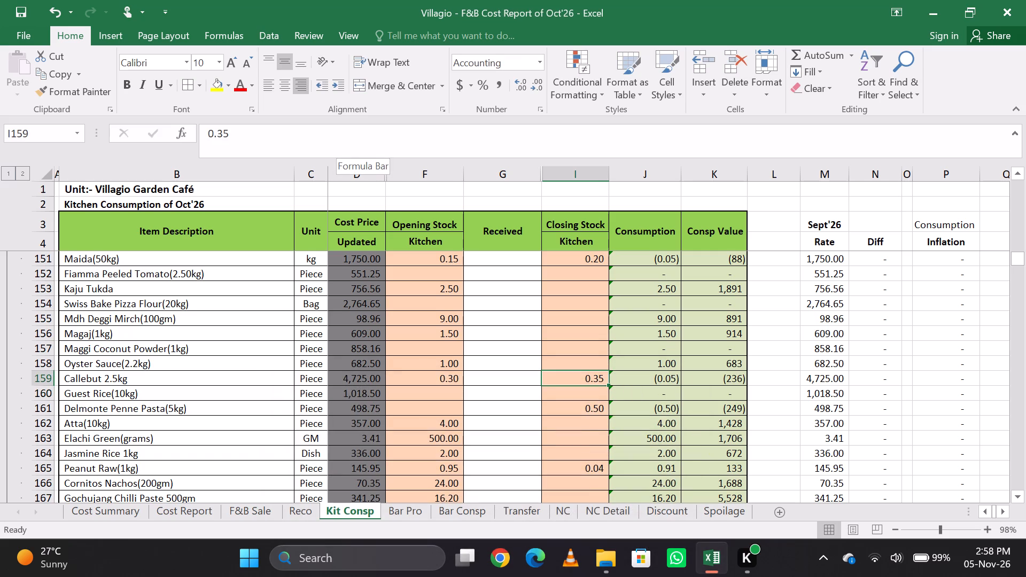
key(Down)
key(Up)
Start a new search of the sheet with the previous search term cleared.
key(ctrl+f)
key(BackSpace)
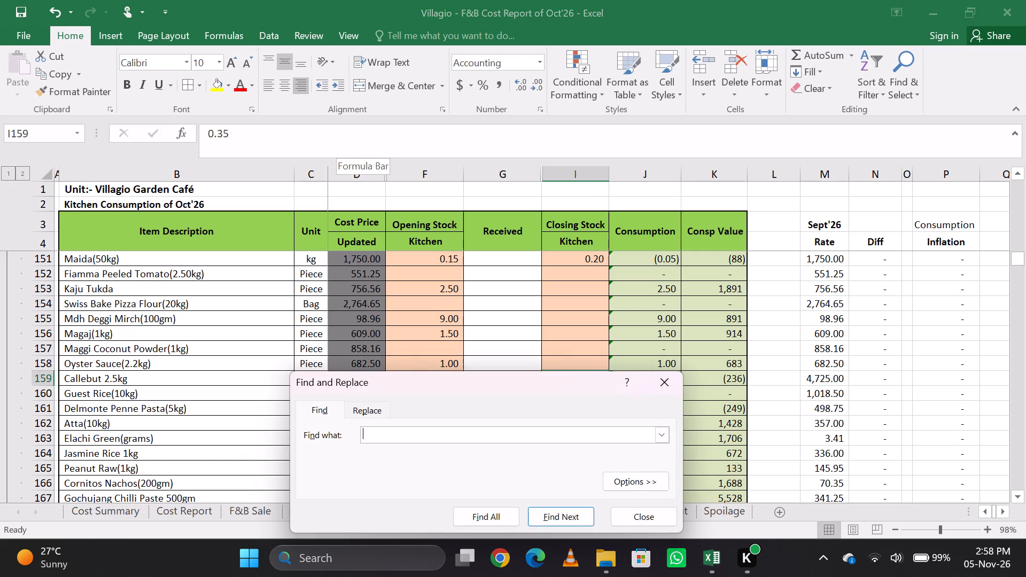
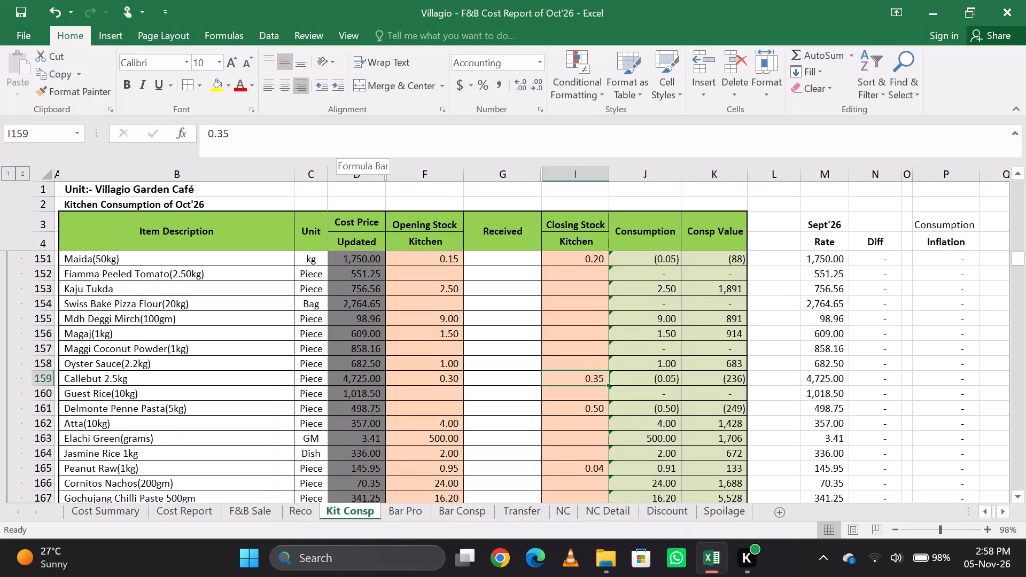
Search for "lady" and enter 1 as the closing stock of Ladyfinger Biscuit Savoiardi(500gm).
key(ctrl+f)
key(BackSpace)
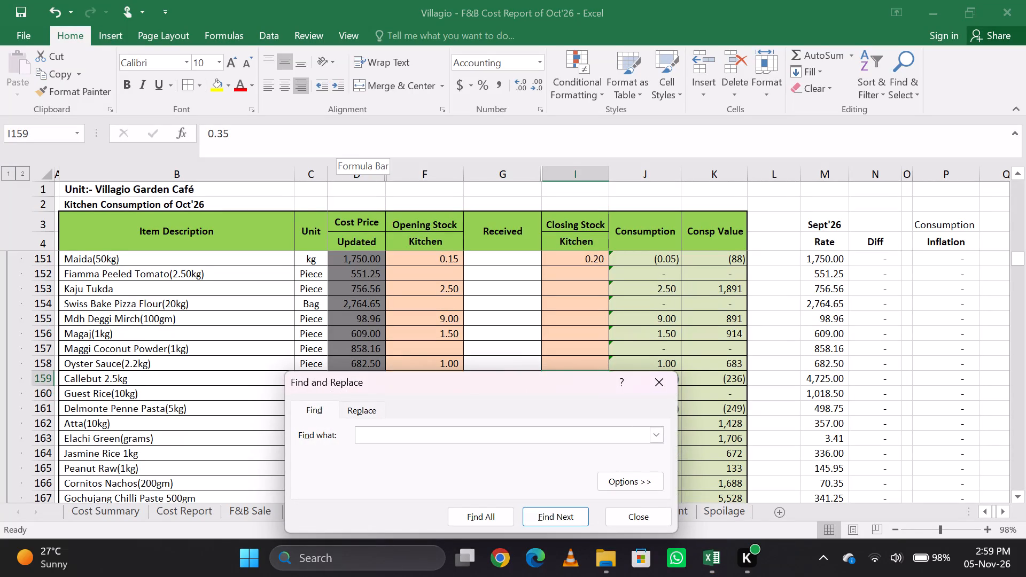
text(lady)
key(Return)
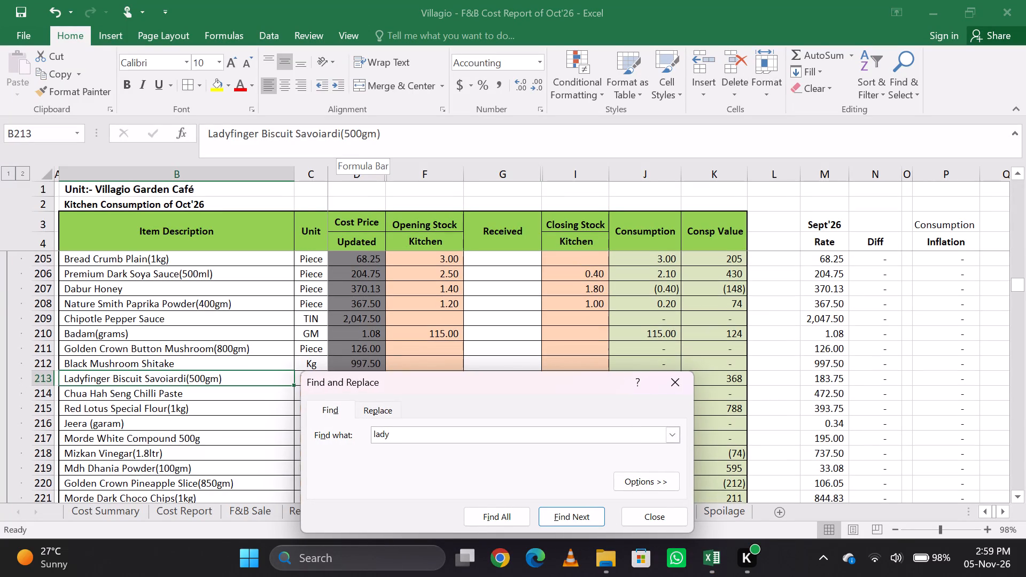
key(Return)
key(grave)
key(Escape)
key(Right)
key(Right)
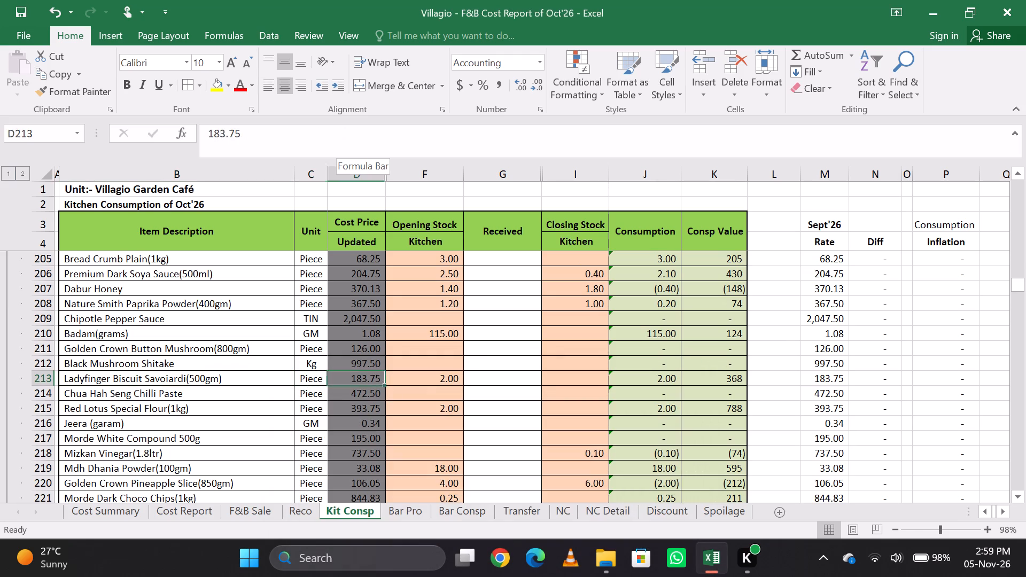
key(Right)
key(Right)
key(Right)
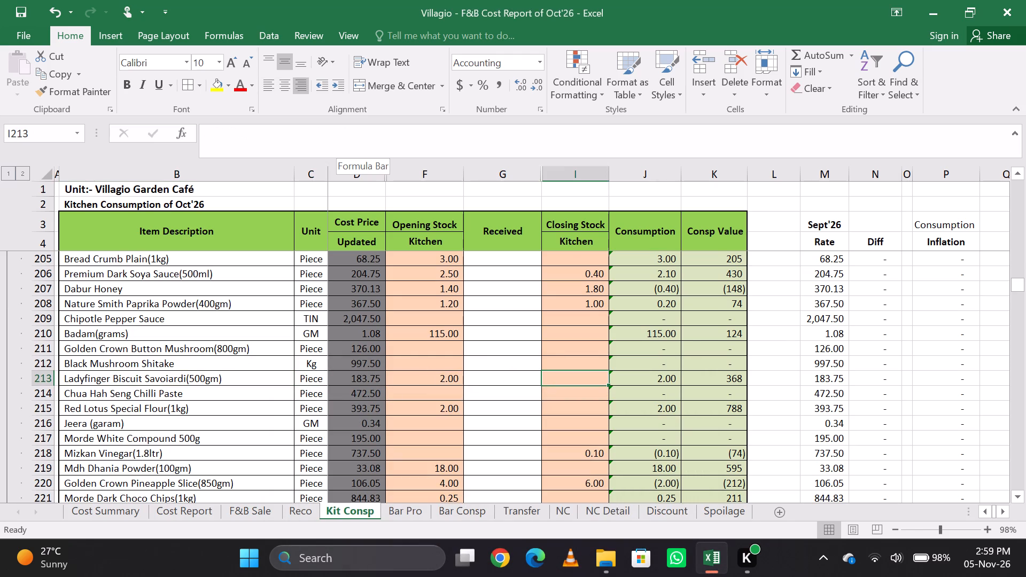
key(period)
key(BackSpace)
key(1)
key(Return)
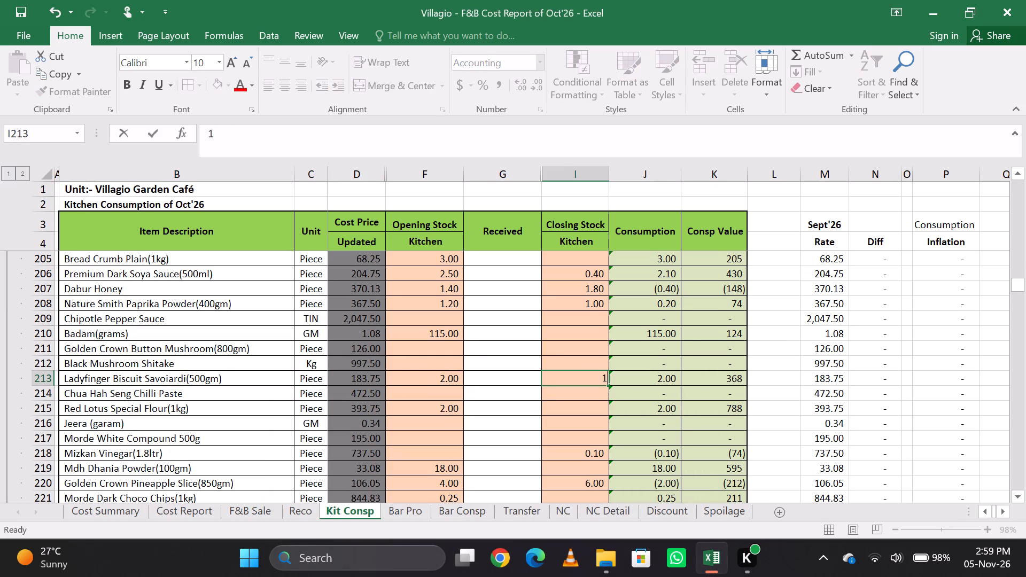
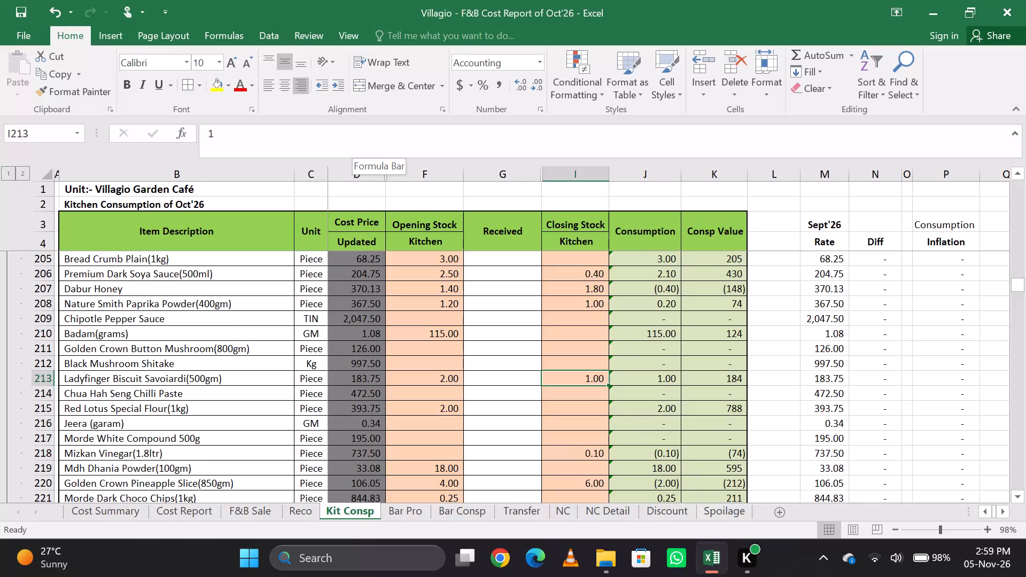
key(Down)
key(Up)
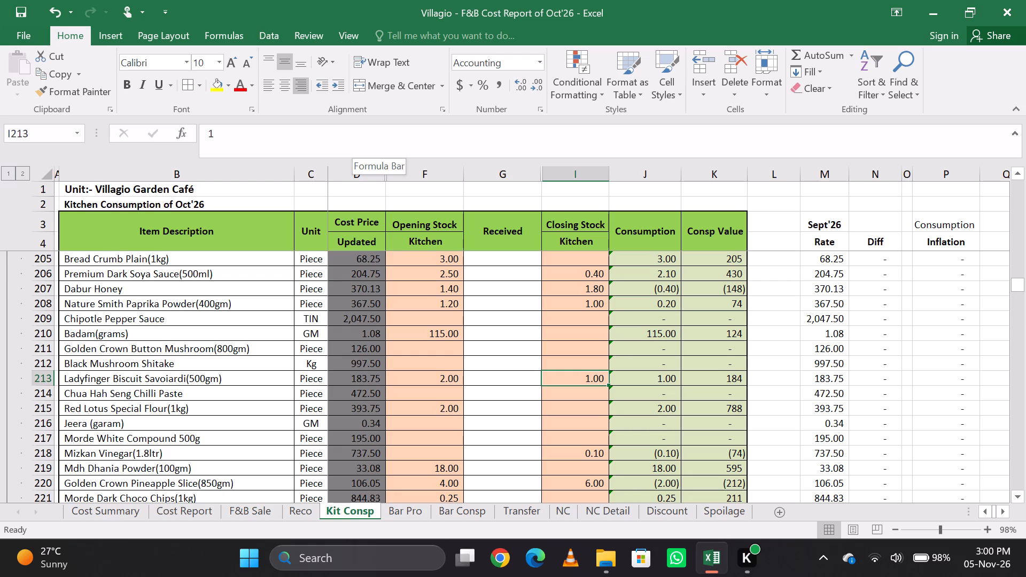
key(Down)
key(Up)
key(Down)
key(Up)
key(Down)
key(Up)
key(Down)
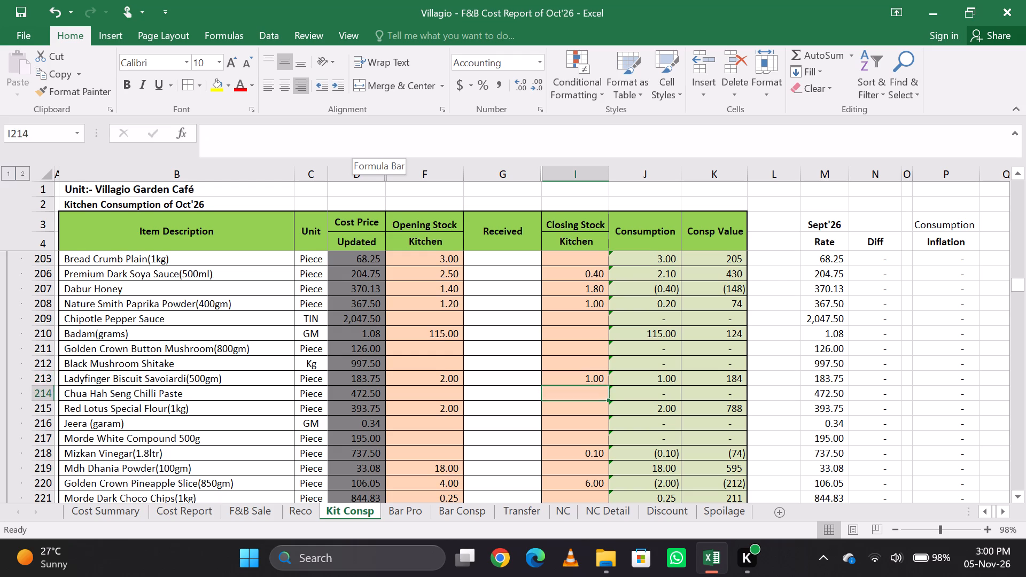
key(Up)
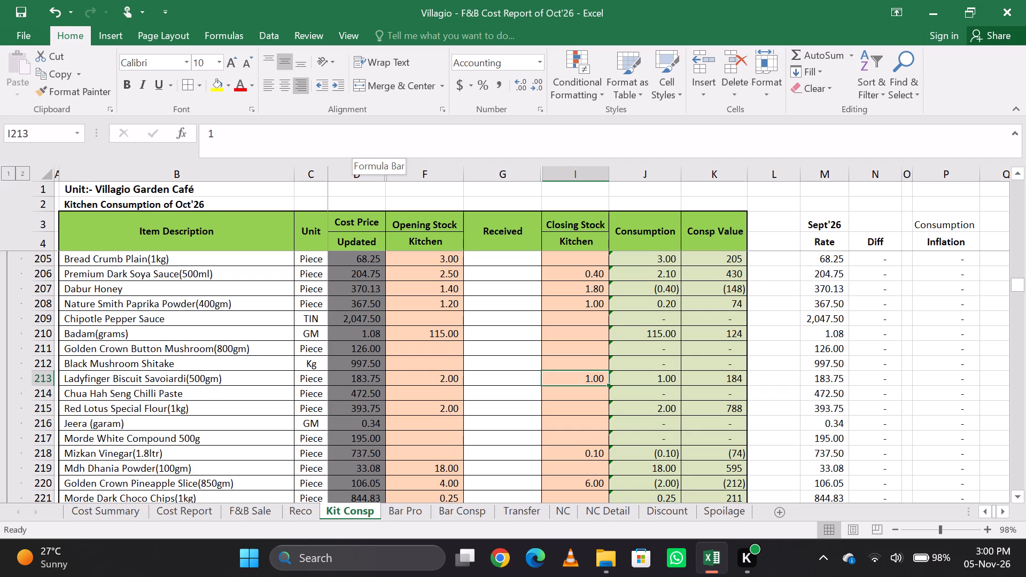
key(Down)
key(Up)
Search for "oats" and enter 0.5 as the closing stock of Oats (1kg).
key(ctrl+f)
key(a)
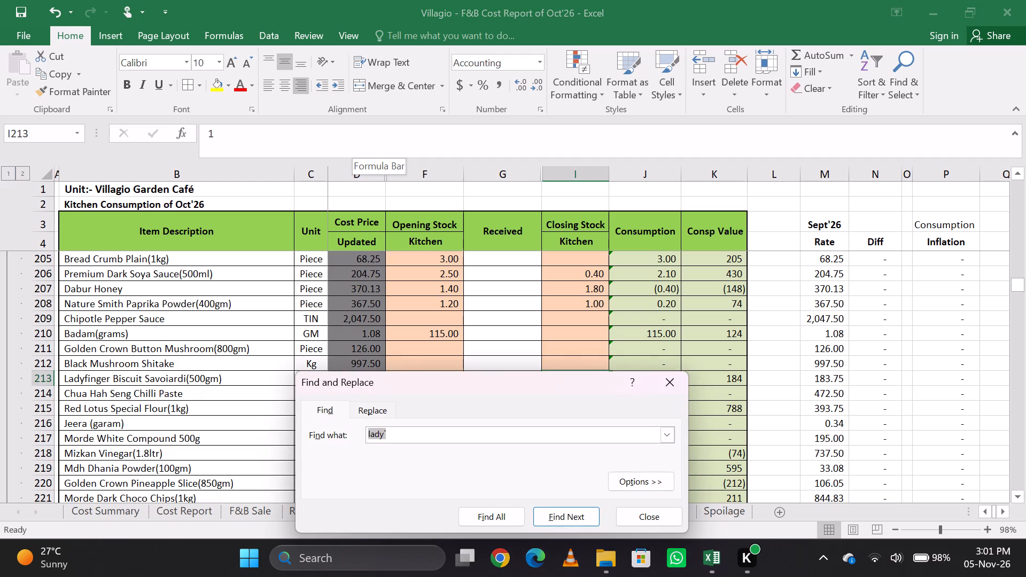
key(BackSpace)
text(oats)
key(Return)
key(Escape)
key(Right)
key(Right)
key(Right)
key(Right)
key(Right)
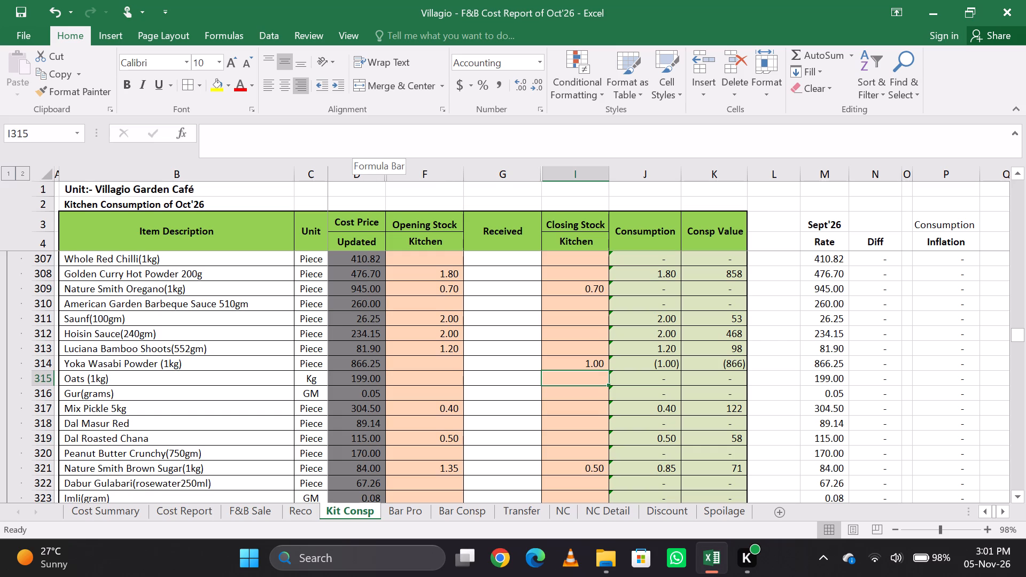
text(.5)
key(Return)
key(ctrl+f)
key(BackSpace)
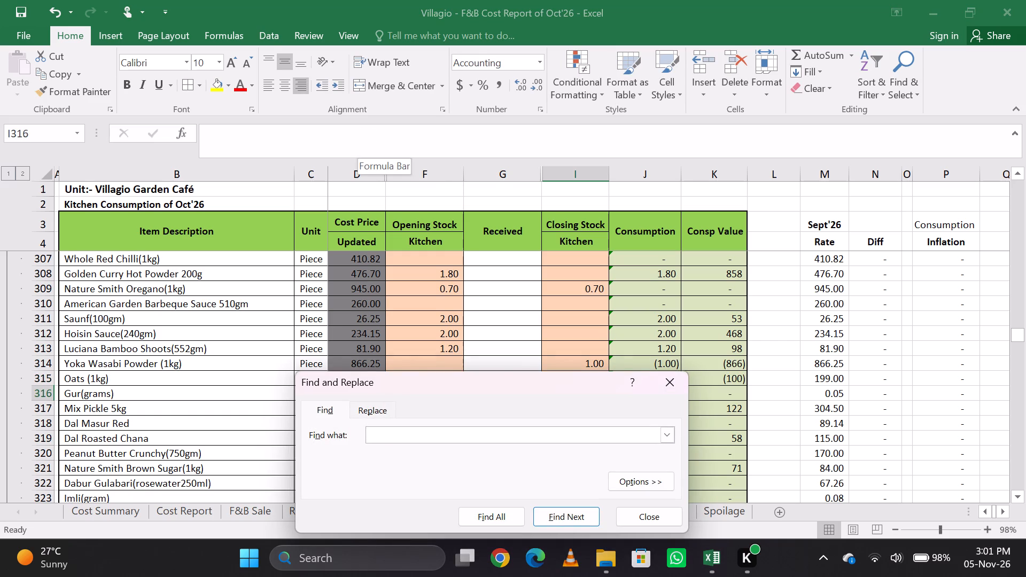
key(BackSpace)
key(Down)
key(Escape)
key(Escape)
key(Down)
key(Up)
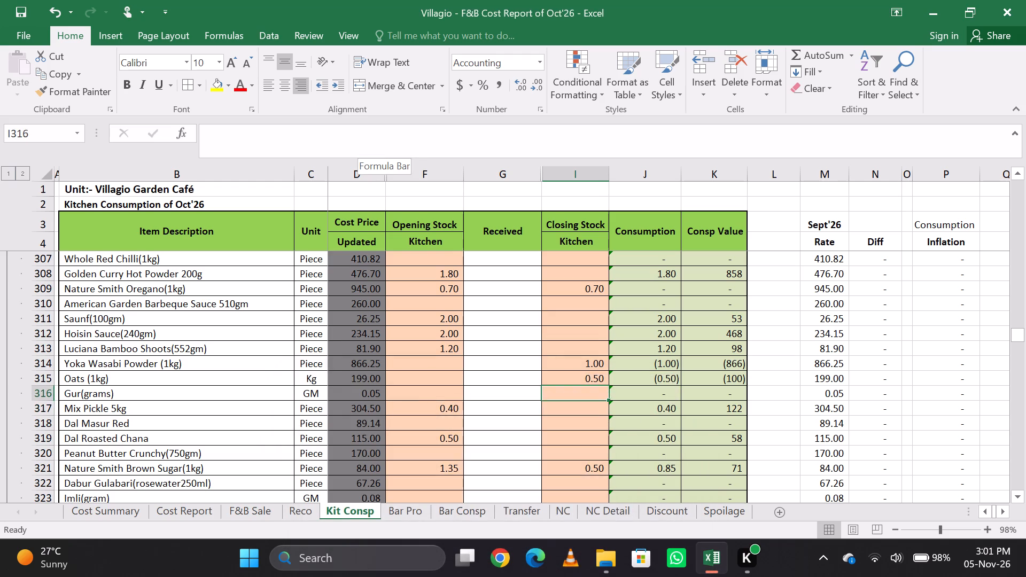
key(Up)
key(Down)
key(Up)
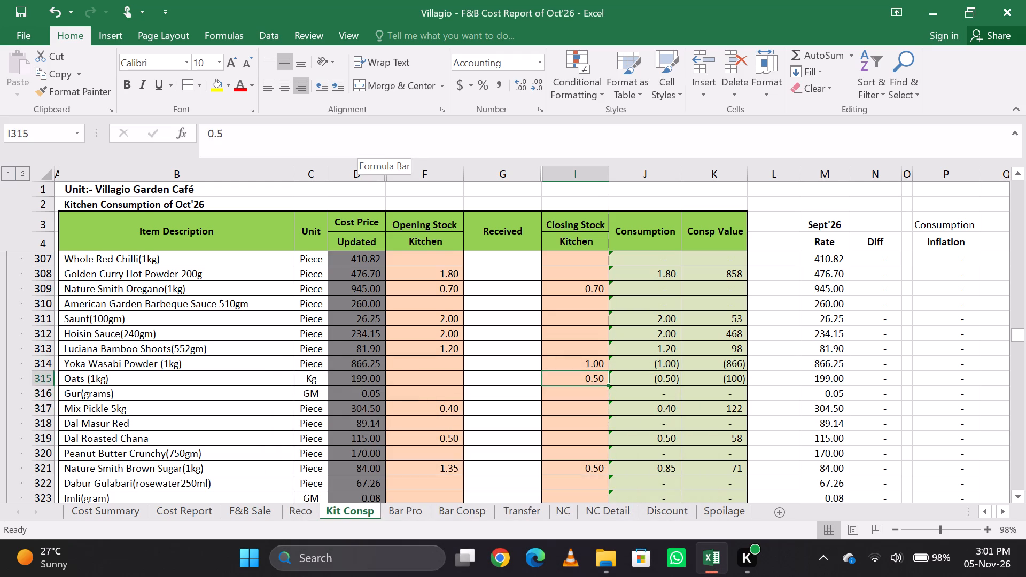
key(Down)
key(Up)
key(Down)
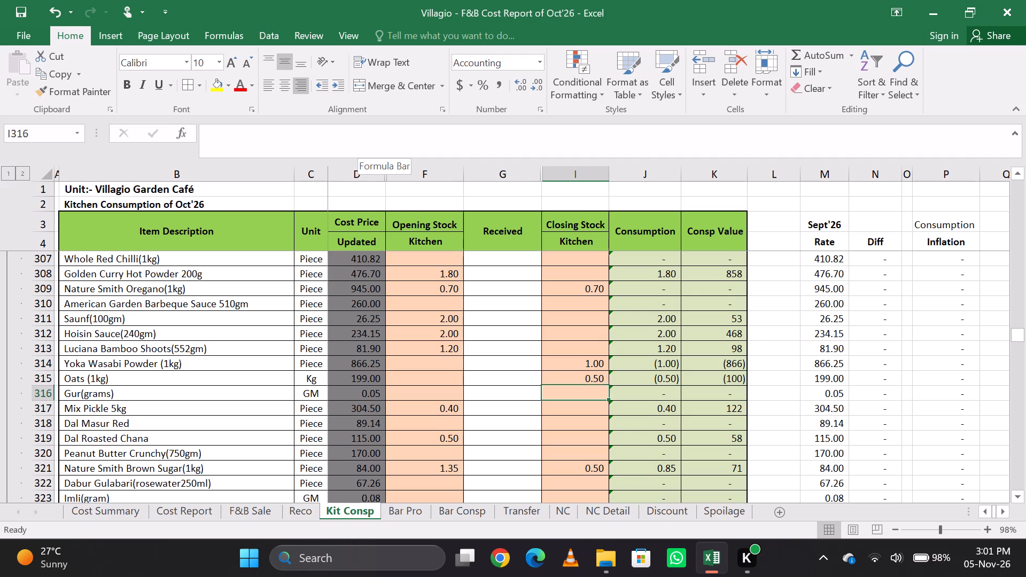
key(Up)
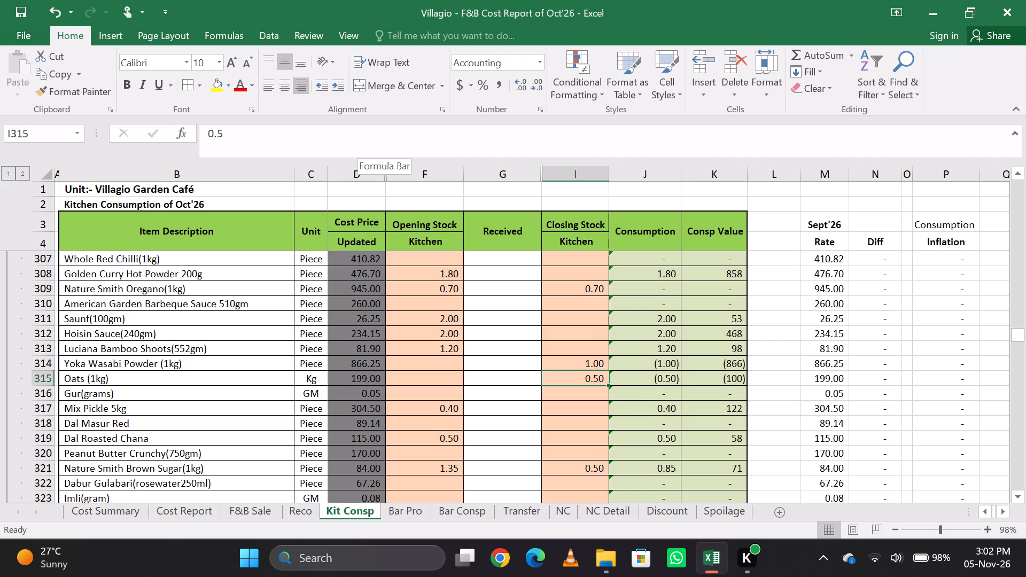
Search for "refi" and enter 0.7 as the closing stock of Refined Oil(15ltr) under Oil & Fats.
key(ctrl+f)
text(refi)
key(Return)
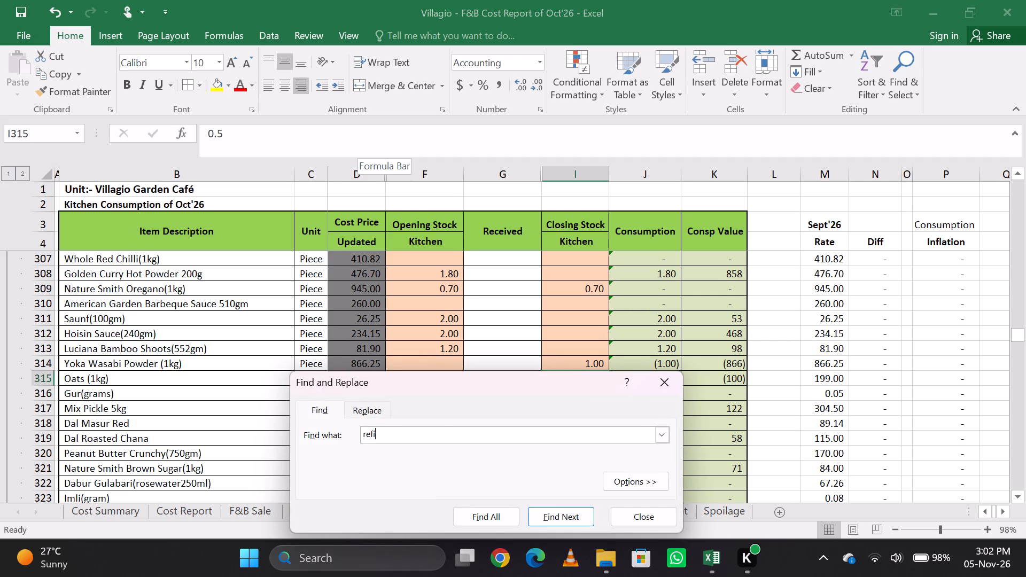
key(Escape)
key(Right)
key(Right)
key(Right)
key(Right)
key(Right)
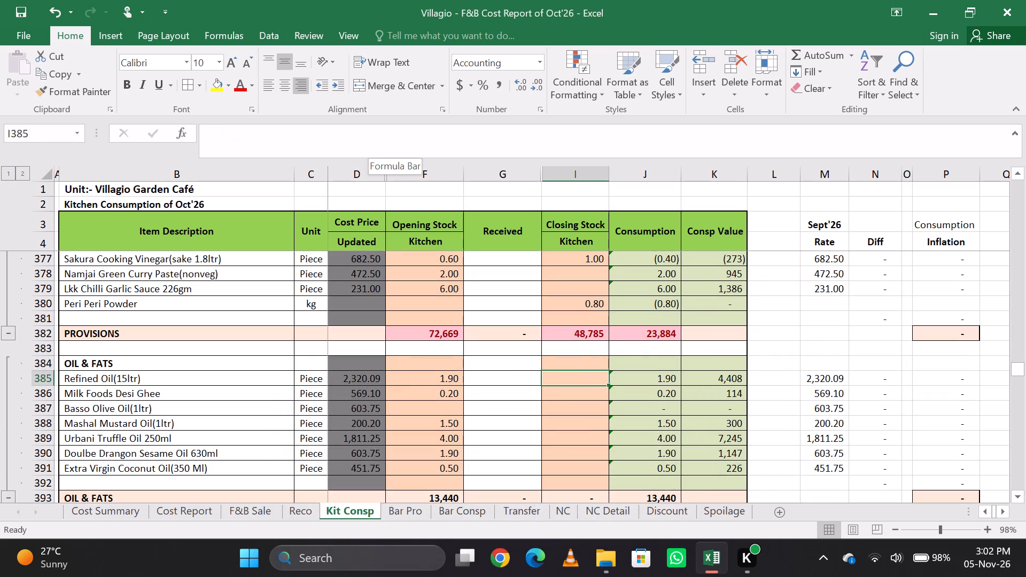
key(period)
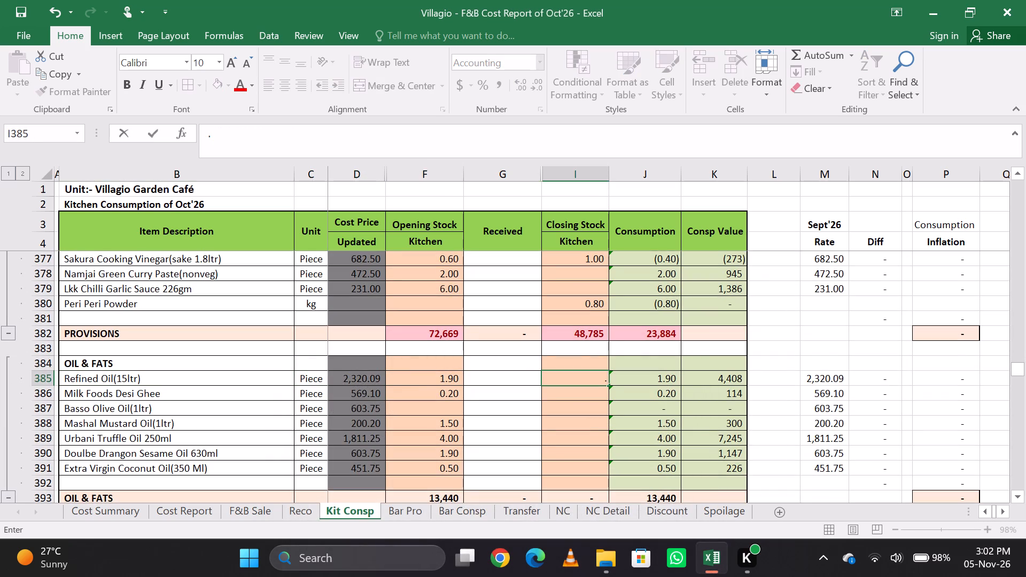
key(8)
key(BackSpace)
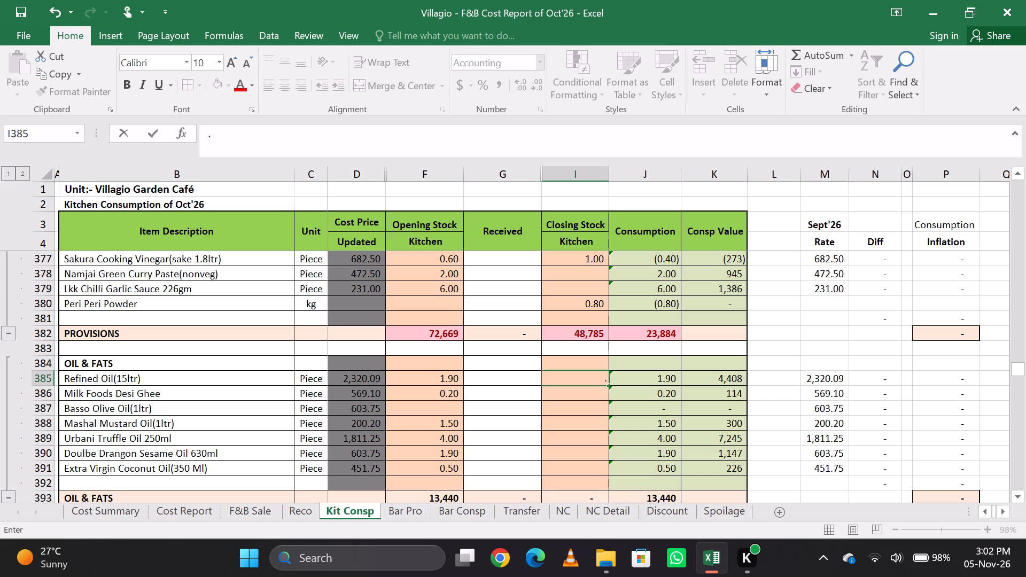
key(7)
key(Return)
key(Up)
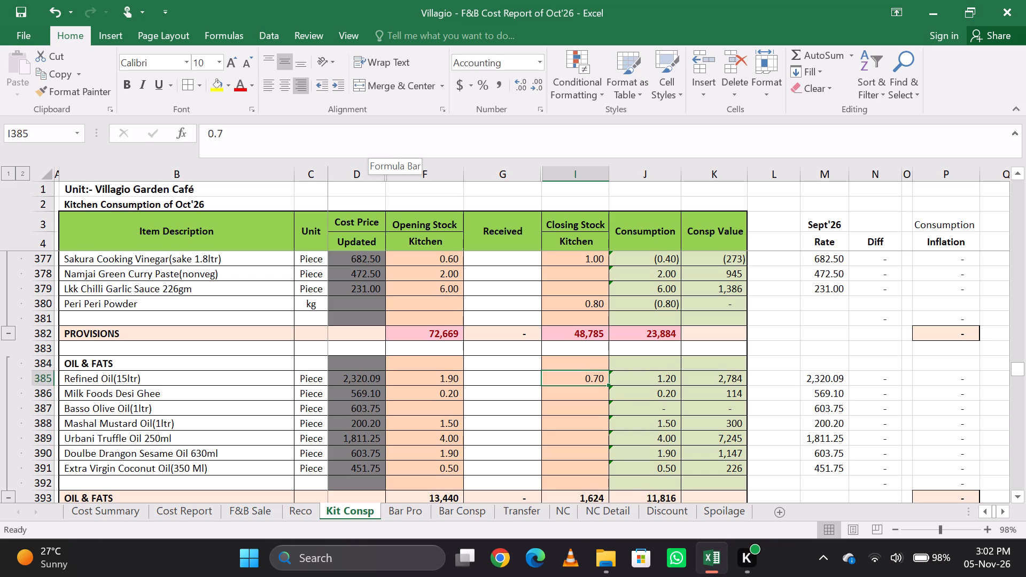
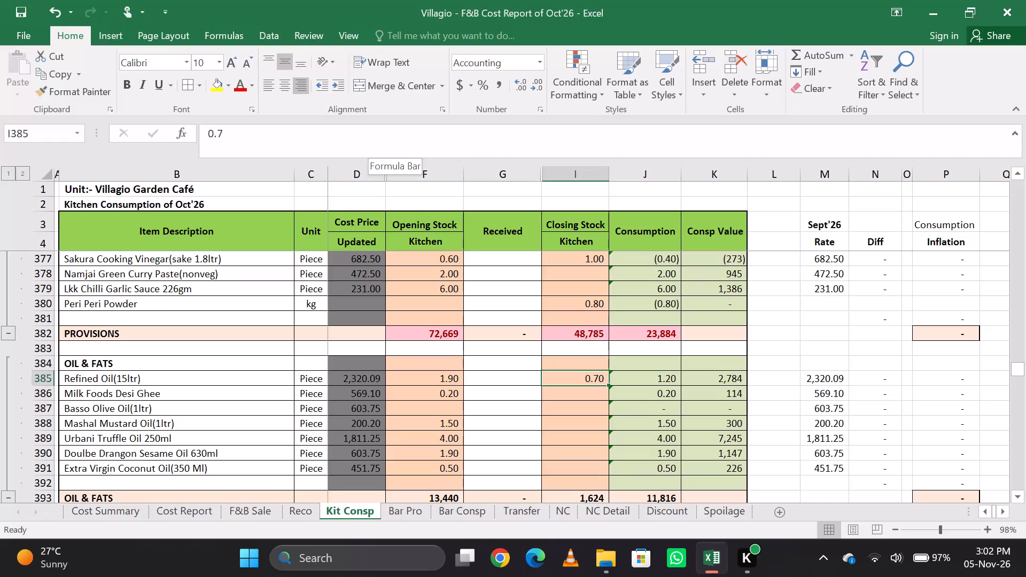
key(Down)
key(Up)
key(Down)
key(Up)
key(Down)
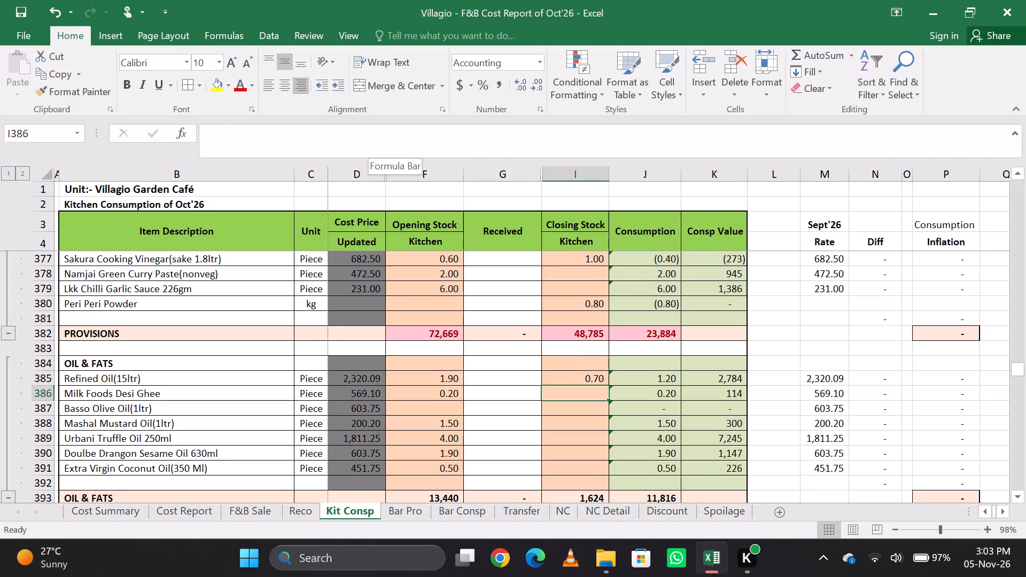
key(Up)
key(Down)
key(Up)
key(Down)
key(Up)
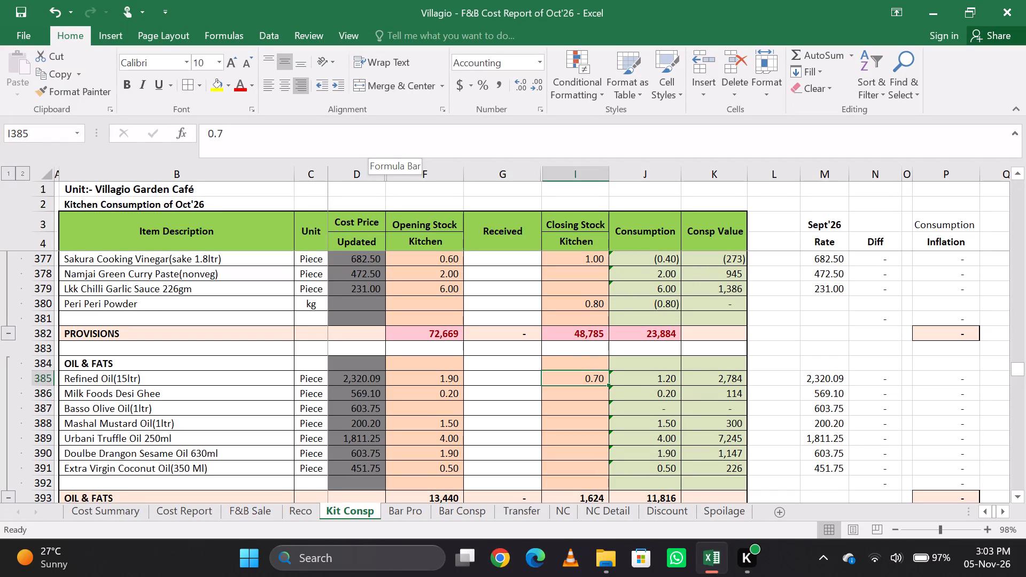
Search for "panc" and enter 1 as the kitchen closing stock of Ag Pancake Syrup(710ml).
key(ctrl+f)
text(panc)
key(Return)
key(Escape)
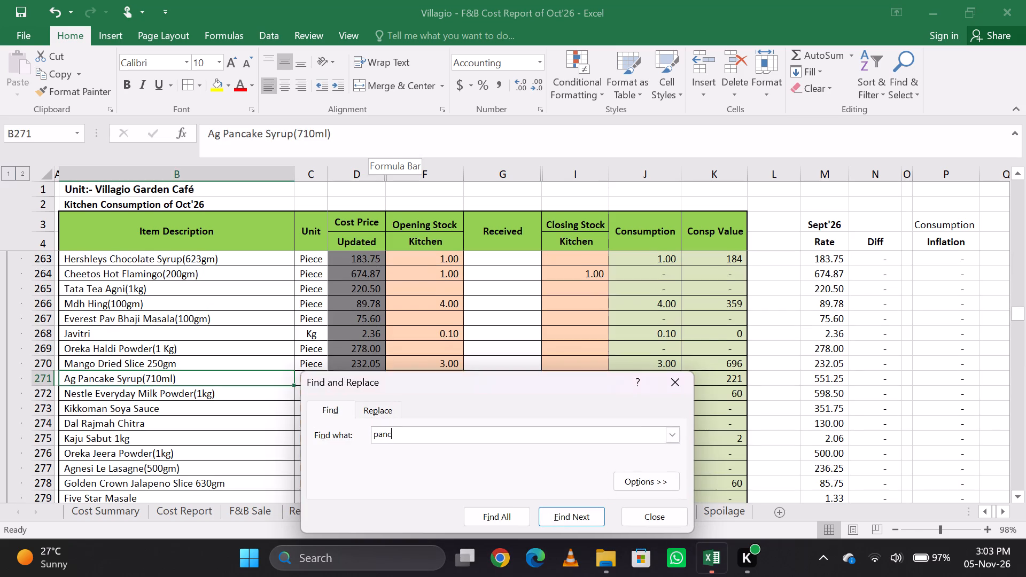
key(Right)
key(Right)
key(Right)
key(Right)
key(Right)
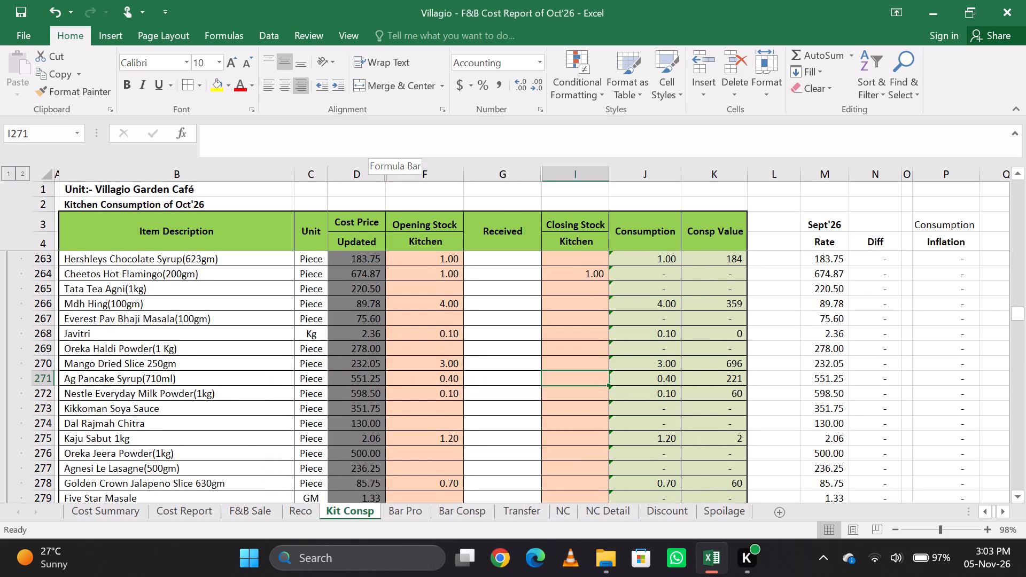
key(Left)
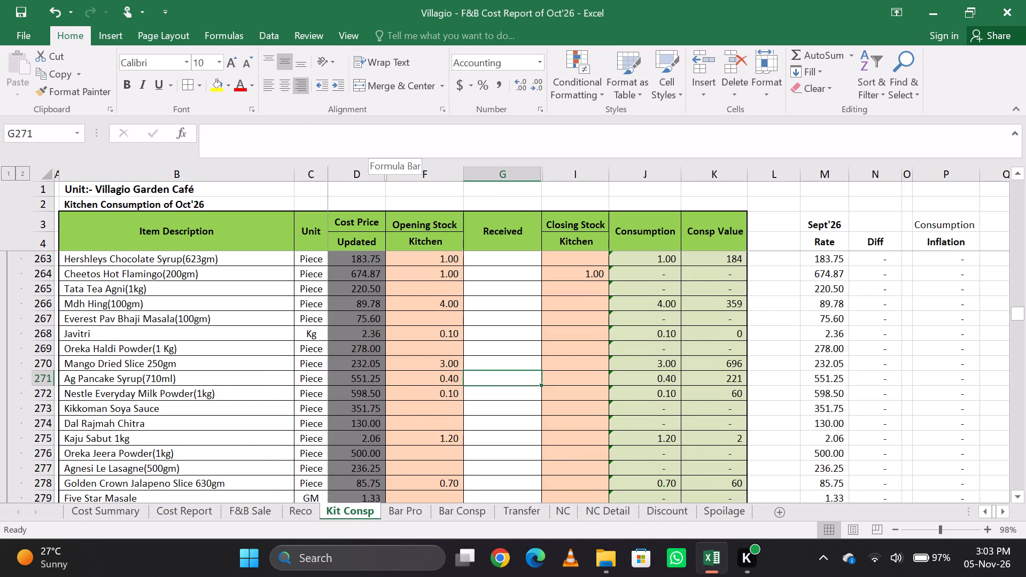
key(Right)
key(1)
key(Down)
key(Up)
Search for "chia s" and enter 1 as the closing stock of Chia Seeds(250 Gm), correcting it to 0.9.
key(ctrl+f)
key(BackSpace)
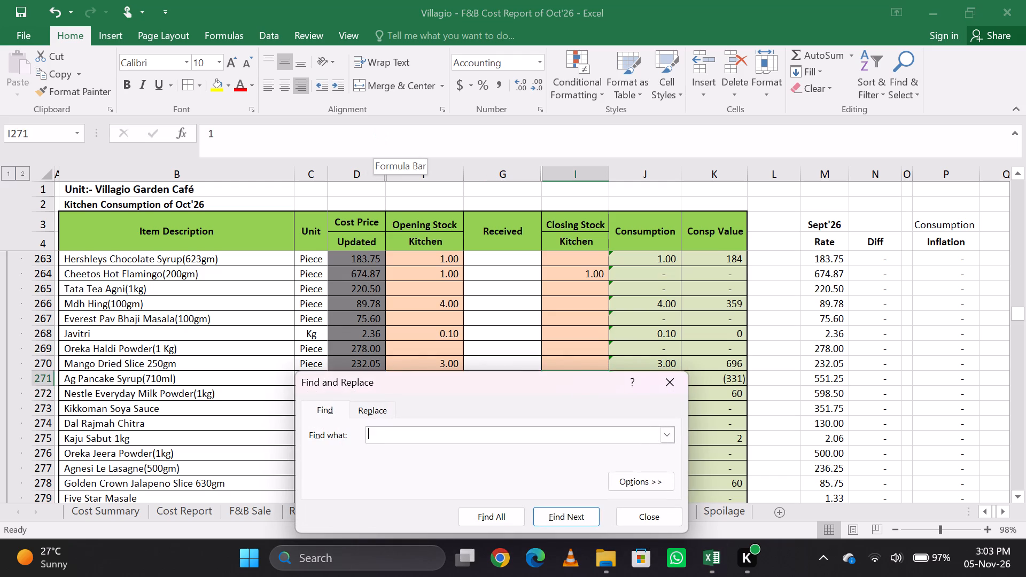
key(BackSpace)
text(chia s)
key(Return)
key(Escape)
key(Right)
key(Right)
key(Right)
key(Right)
key(Right)
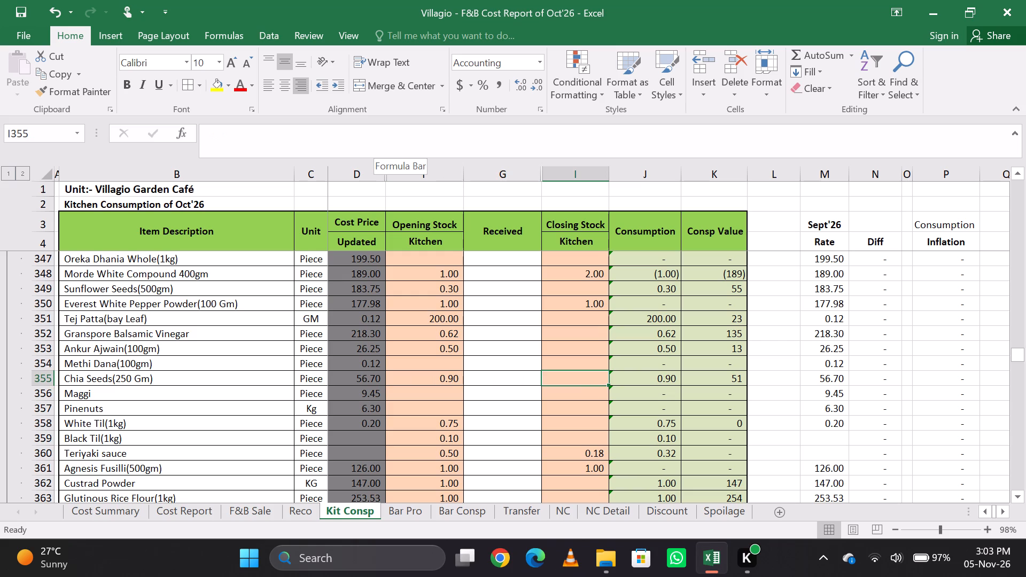
key(Down)
key(Up)
key(1)
key(Down)
key(Up)
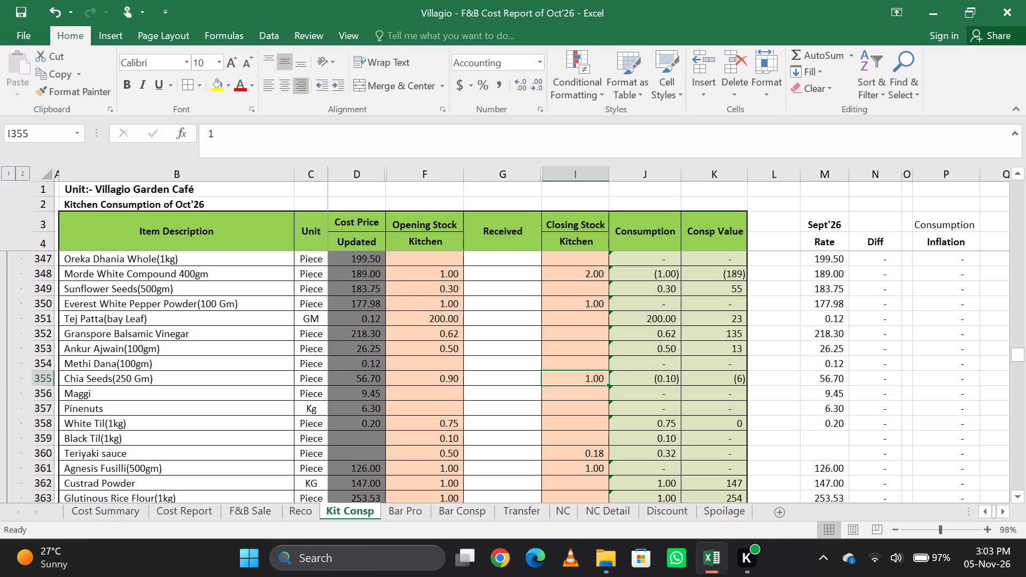
text(.9)
key(Return)
Search the sheet for "white s".
key(ctrl+f)
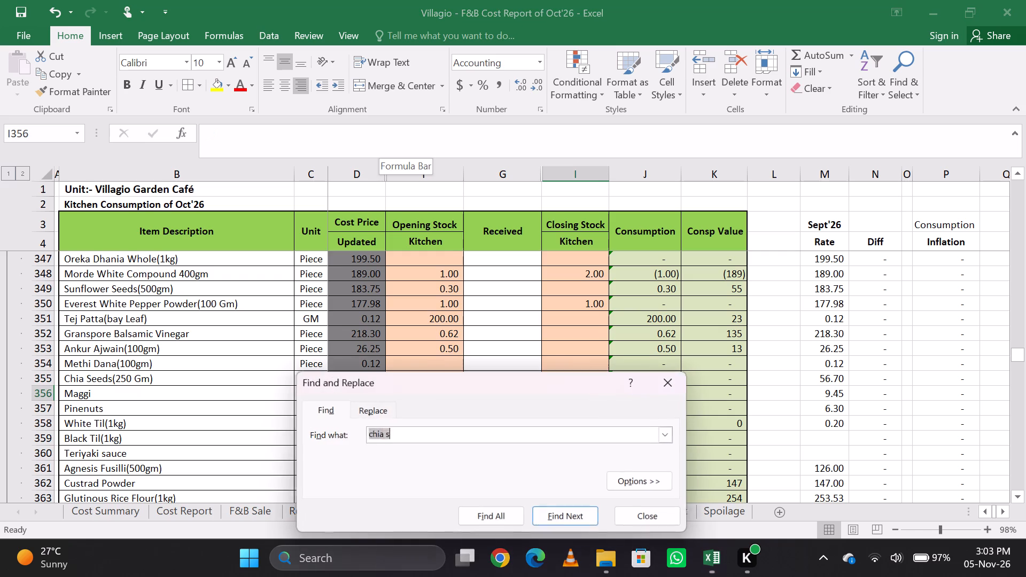
key(BackSpace)
key(BackSpace)
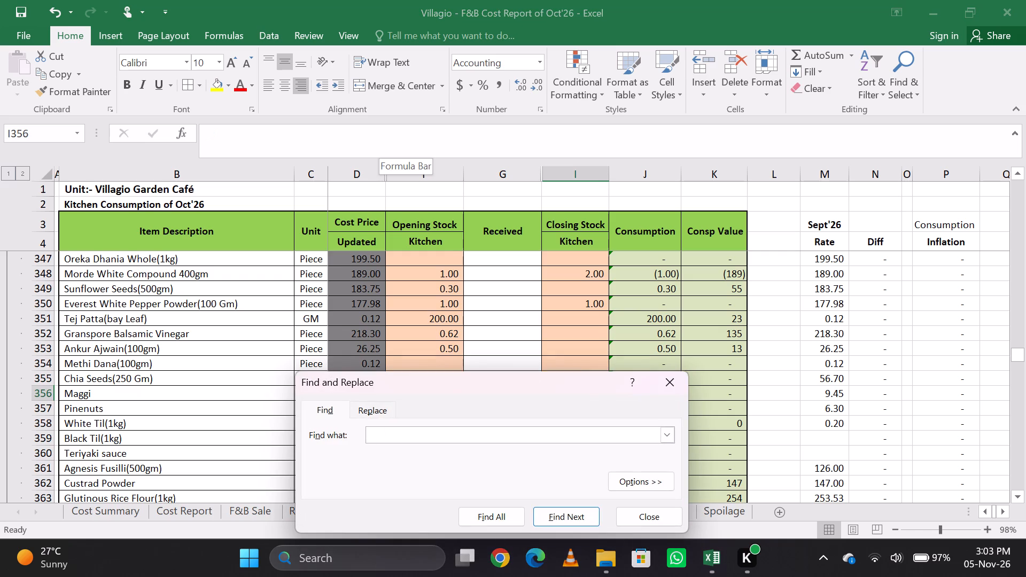
key(BackSpace)
text(white s)
key(Return)
key(Return)
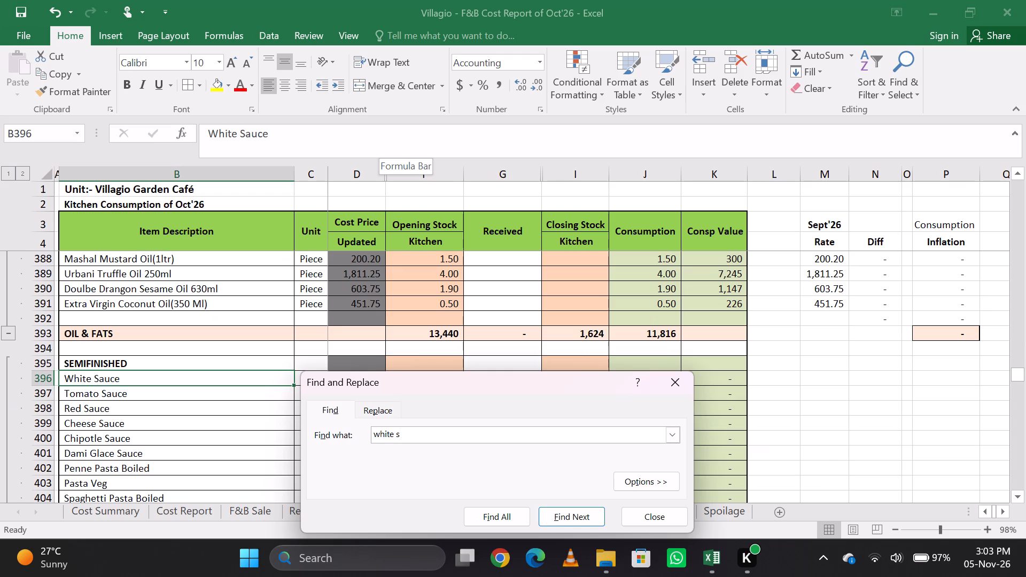
key(Return)
Change the search term to "white ti" and look for matching items.
key(BackSpace)
text(ti)
key(Return)
key(Return)
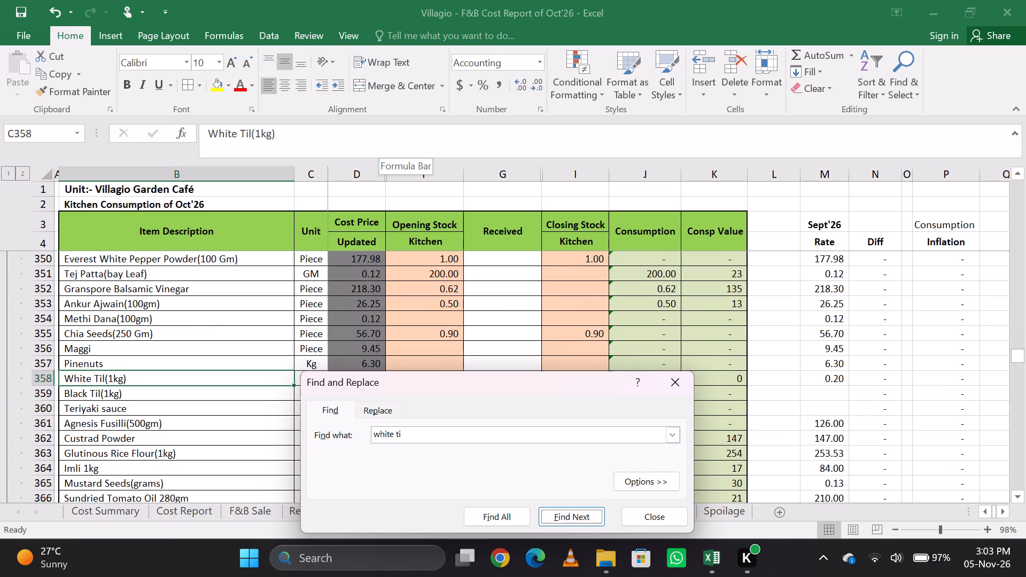
key(Return)
key(Return)
key(Return)
key(Return)
key(Return)
key(Return)
Search for "til" instead and go through the matches to locate White Til(1kg).
key(BackSpace)
key(BackSpace)
key(BackSpace)
key(BackSpace)
key(BackSpace)
key(BackSpace)
key(BackSpace)
key(BackSpace)
key(BackSpace)
key(BackSpace)
key(BackSpace)
key(BackSpace)
key(BackSpace)
key(BackSpace)
key(BackSpace)
key(BackSpace)
key(BackSpace)
key(BackSpace)
key(BackSpace)
key(BackSpace)
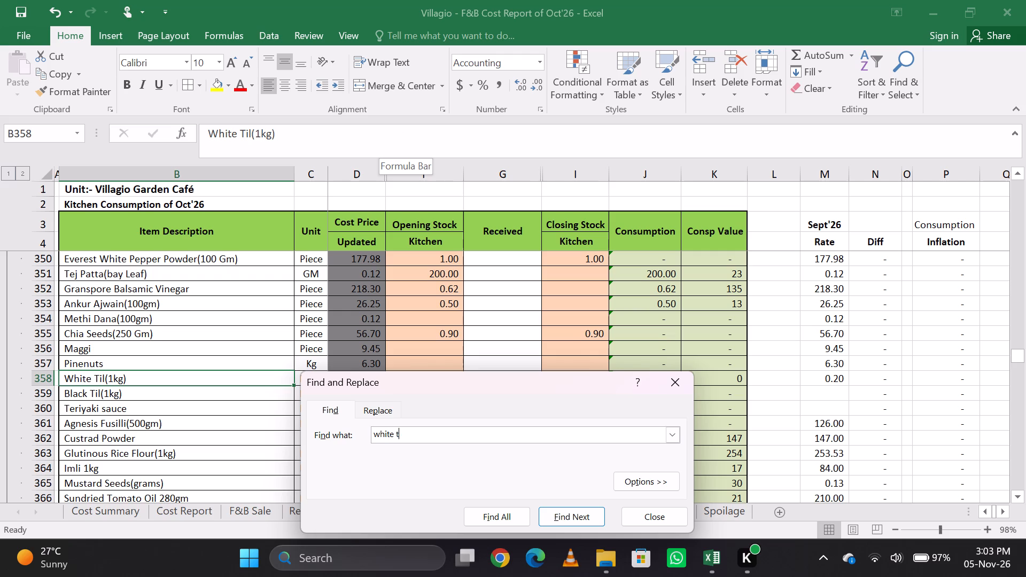
text(til)
key(Return)
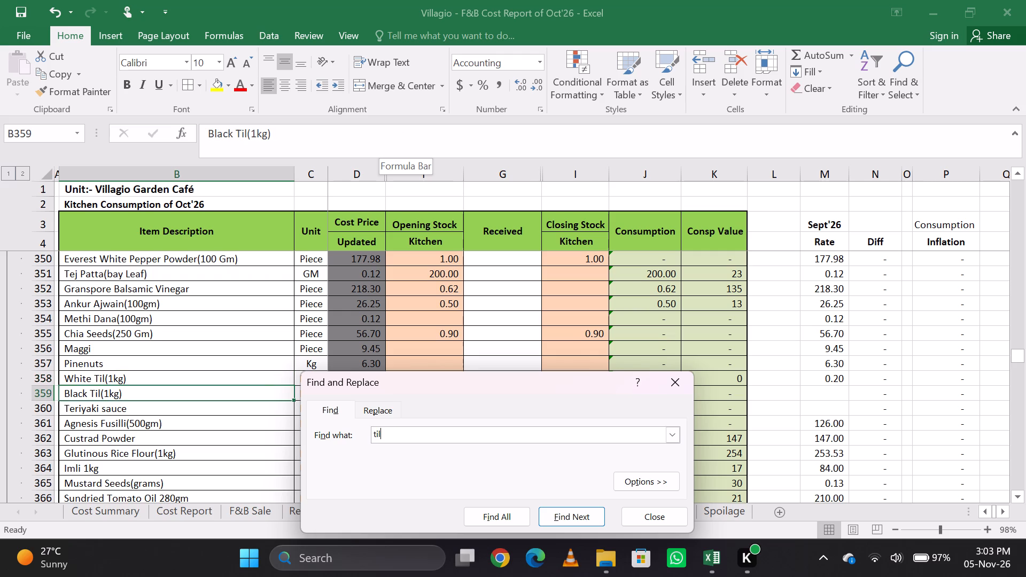
key(Return)
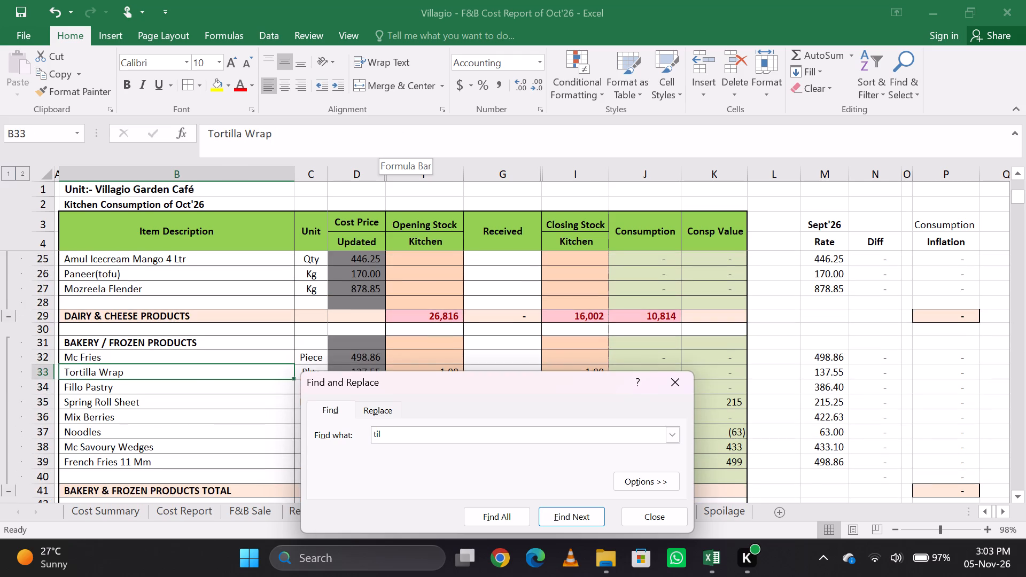
key(Return)
key(Return)
key(Return)
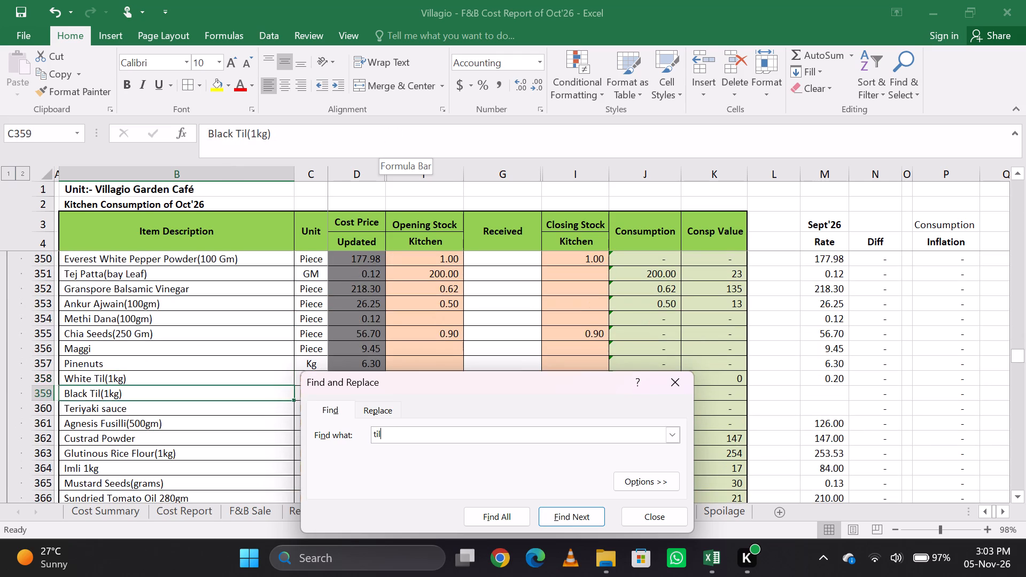
key(Return)
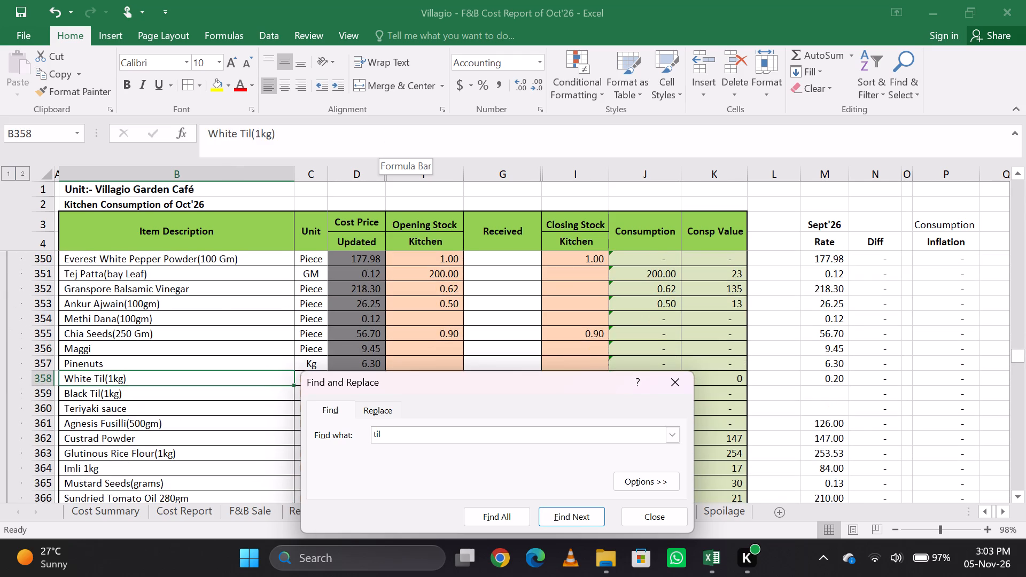
key(Return)
key(Return)
key(Return)
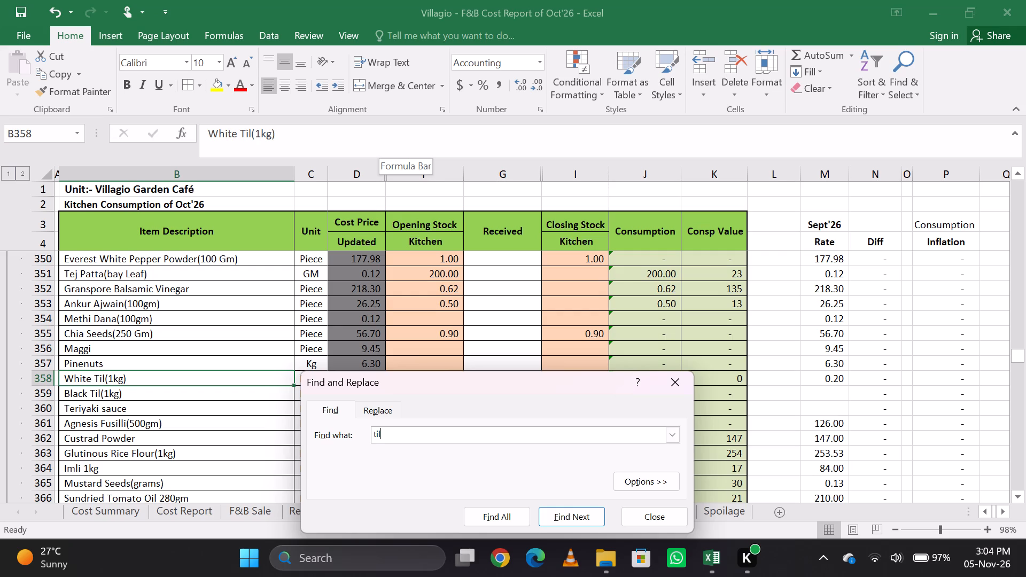
Enter 0.5 as the kitchen closing stock of White Til(1kg).
key(Escape)
key(Right)
key(Right)
key(Right)
key(Right)
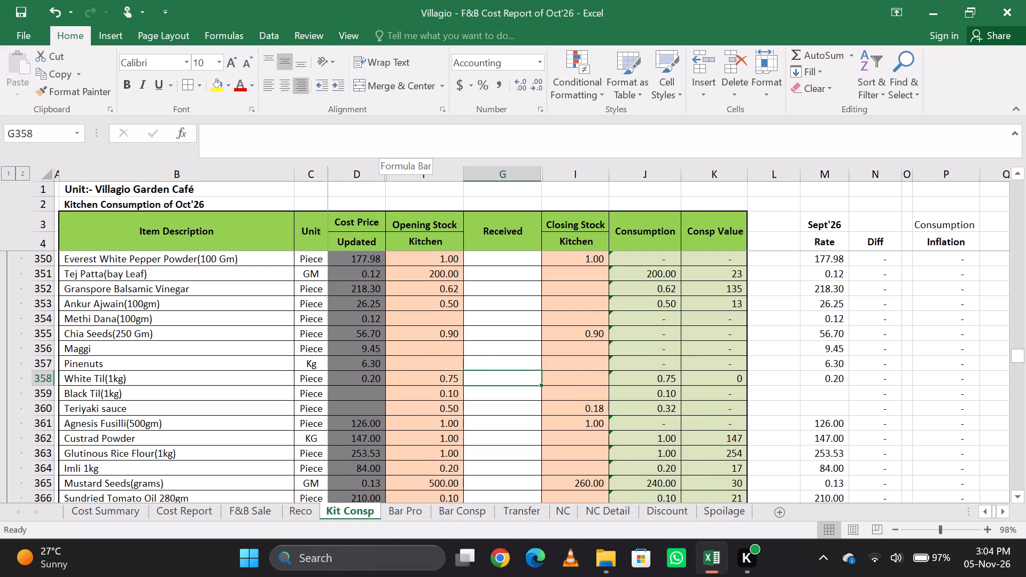
key(Left)
key(Right)
key(Right)
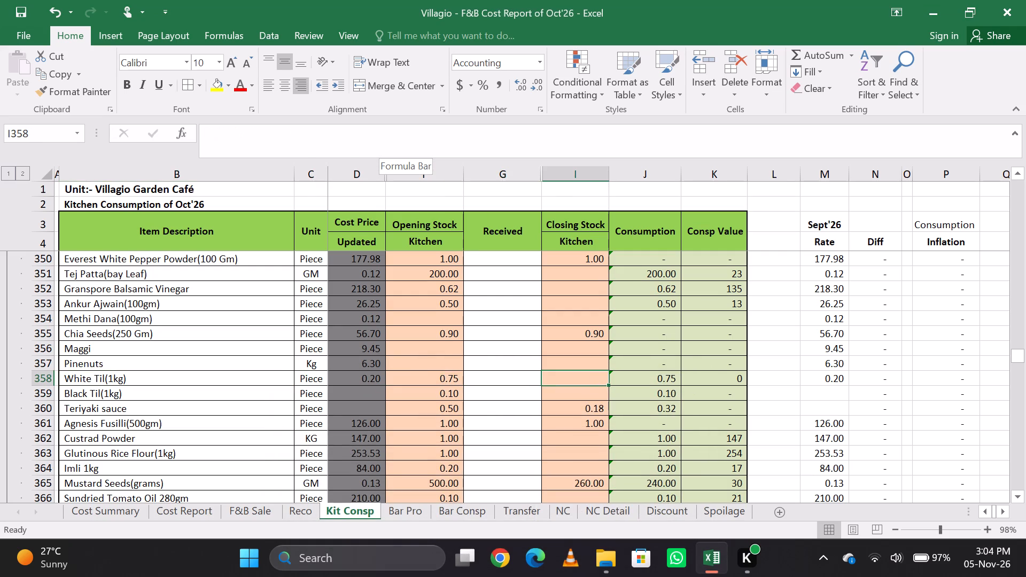
key(Left)
key(Right)
key(Down)
key(Up)
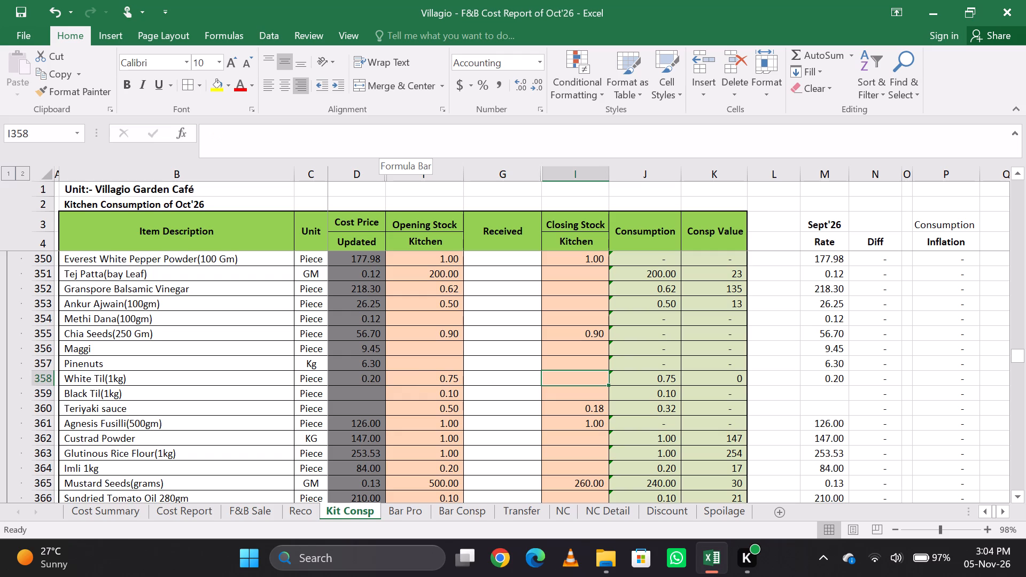
text(.5)
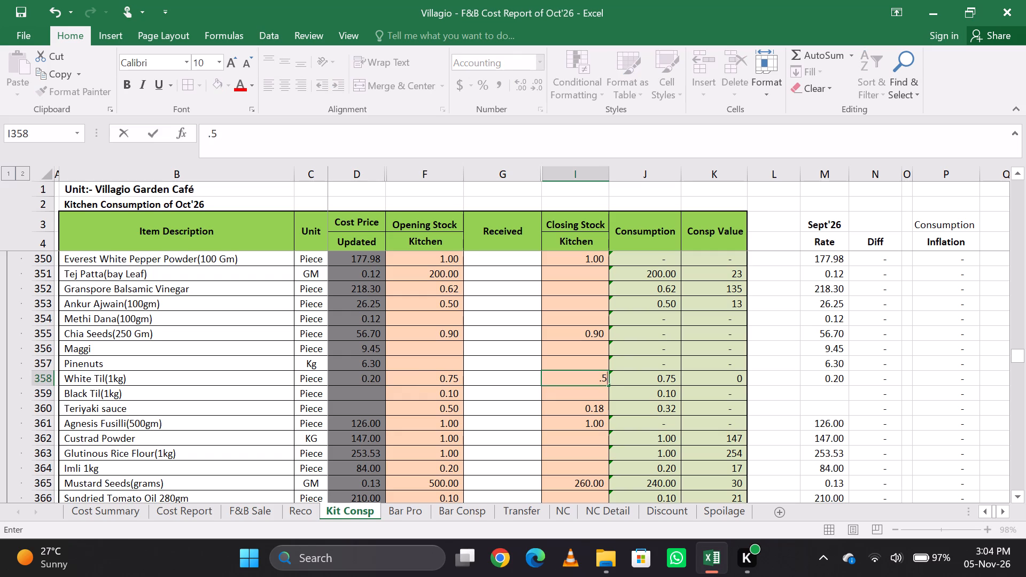
key(Return)
key(Up)
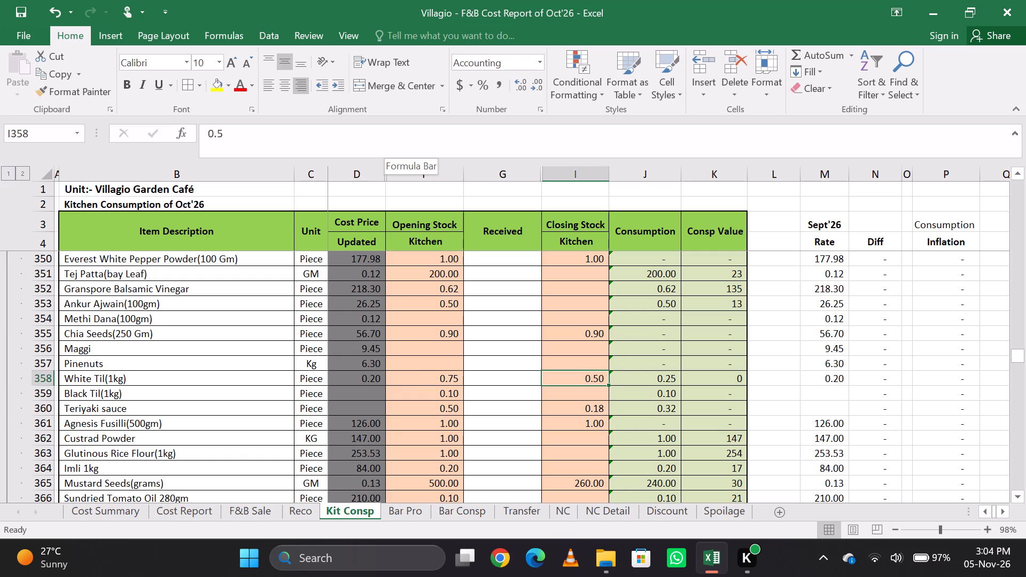
Search the sheet for "gur" and check for further matches.
key(ctrl+f)
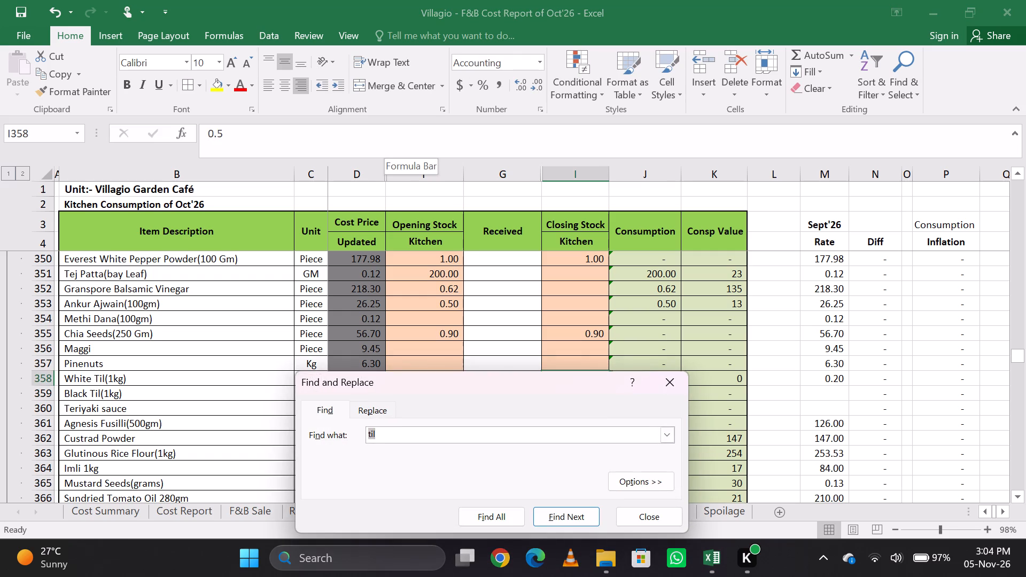
key(BackSpace)
key(BackSpace)
key(BackSpace)
key(BackSpace)
text(gy)
key(BackSpace)
text(ur)
key(Return)
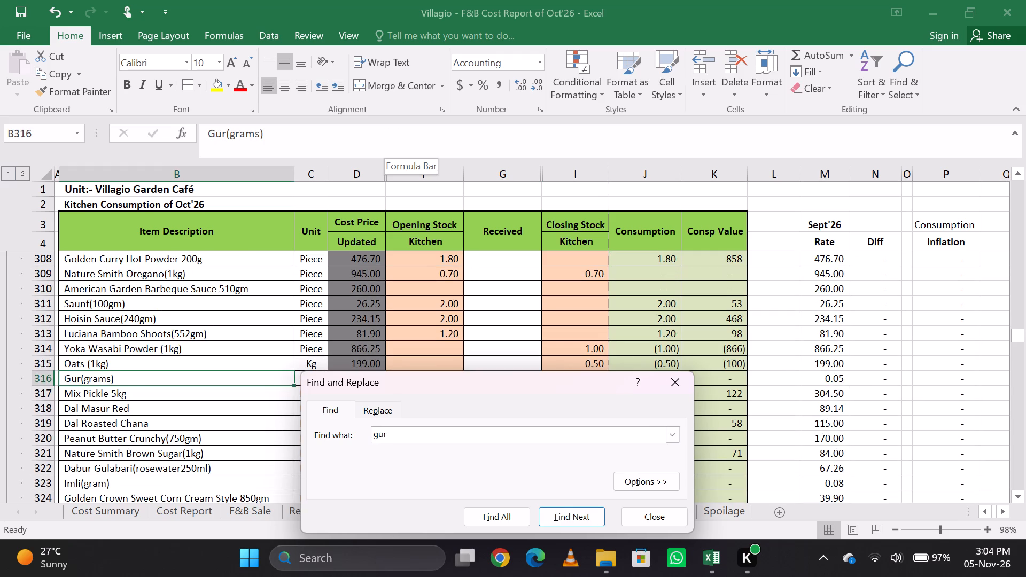
key(Return)
key(Return)
key(Return)
key(Return)
Search the sheet for "flex" and enter 0.15 as the kitchen closing stock of Gaurmeet Flex seed.
key(BackSpace)
key(BackSpace)
key(BackSpace)
key(BackSpace)
key(BackSpace)
key(BackSpace)
key(BackSpace)
key(BackSpace)
key(BackSpace)
key(BackSpace)
key(BackSpace)
key(BackSpace)
key(BackSpace)
key(BackSpace)
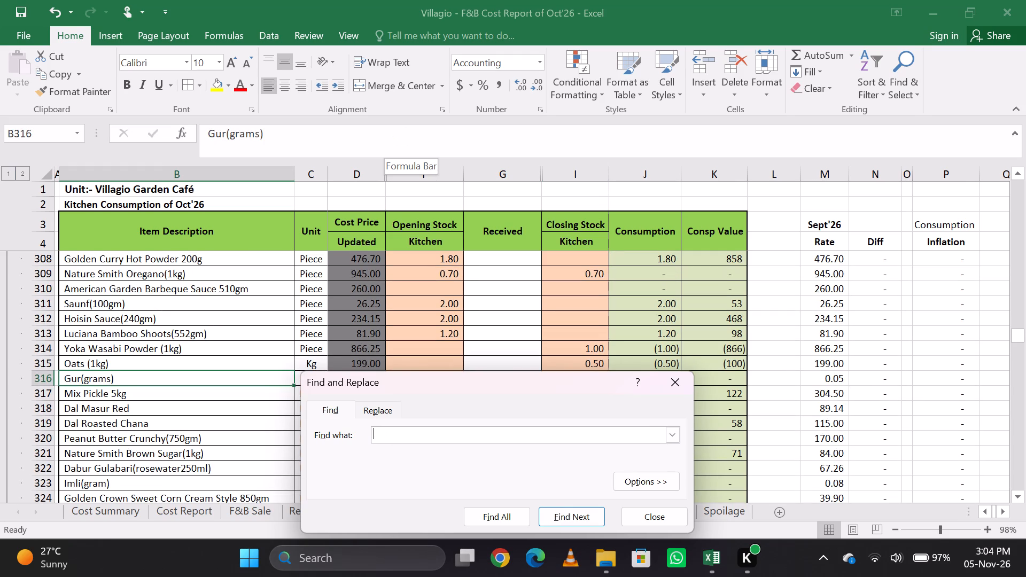
text(flex)
key(Return)
key(Escape)
key(Right)
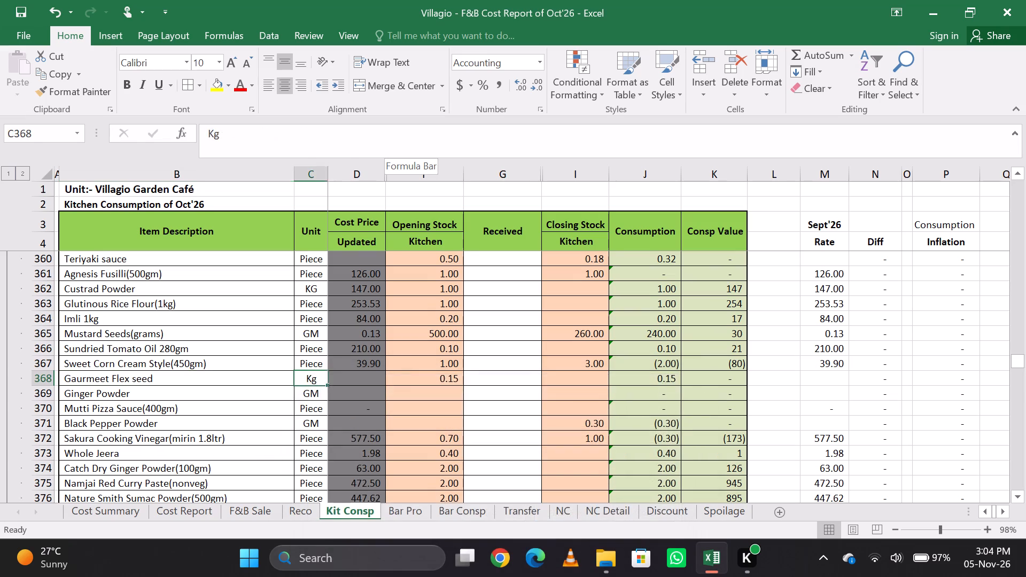
key(Right)
key(Right)
key(Right)
key(Right)
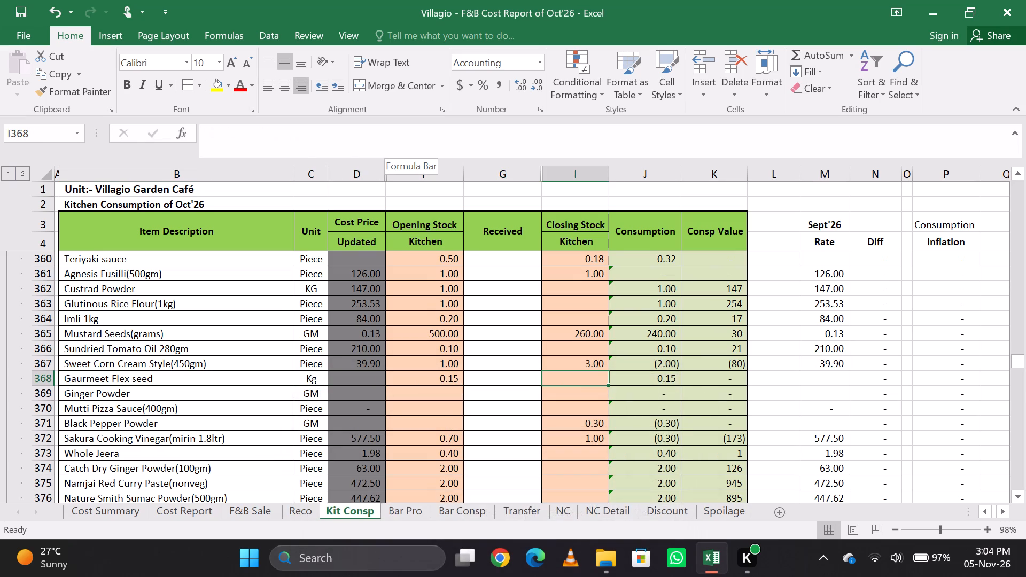
key(Left)
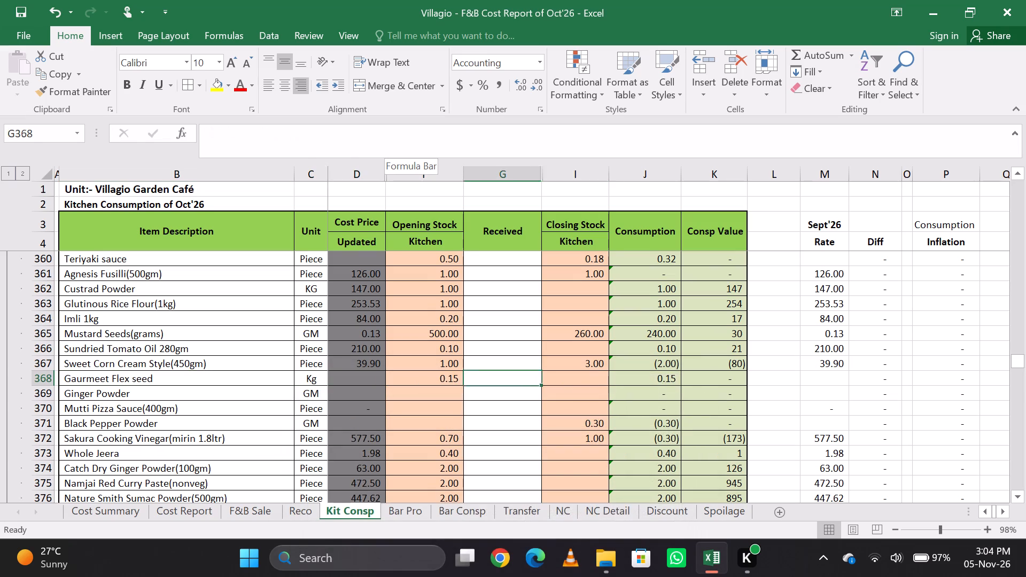
key(Right)
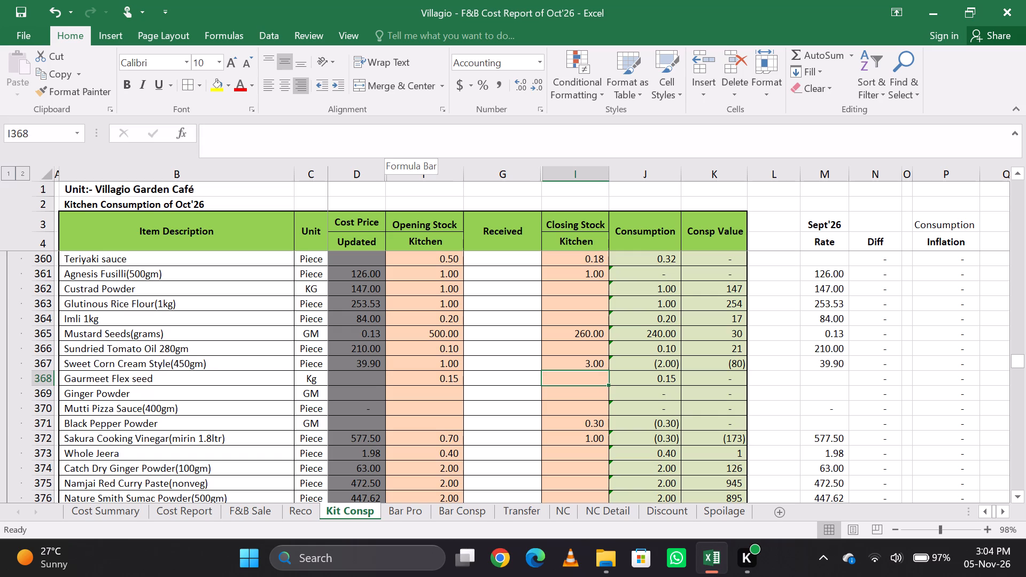
key(period)
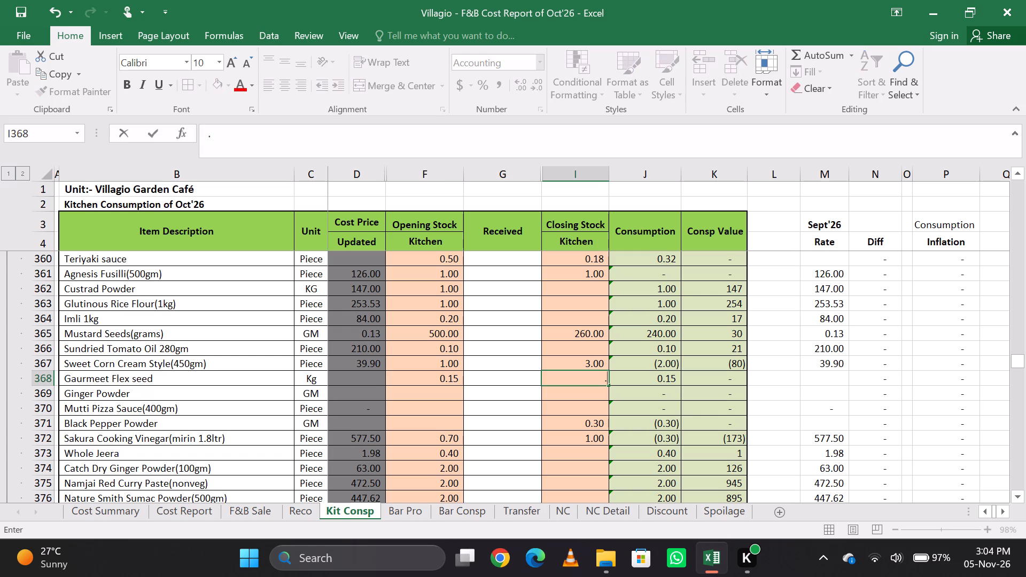
key(1)
key(5)
key(Down)
Search for "baking", go through the matches and enter 0.05 as the kitchen closing stock of Baking Powder.
key(ctrl+f)
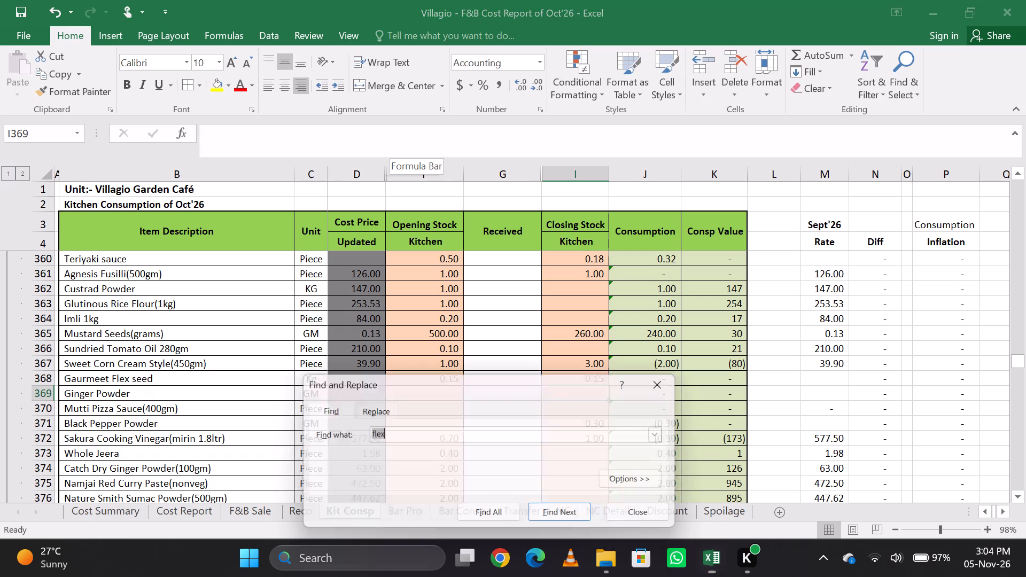
key(BackSpace)
key(BackSpace)
key(BackSpace)
key(BackSpace)
key(BackSpace)
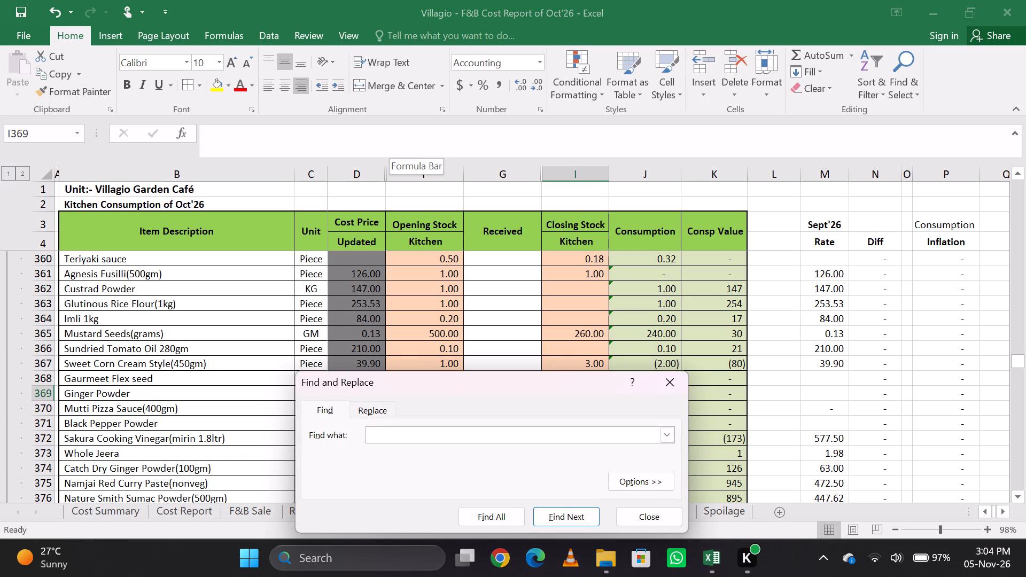
text(baking)
key(Return)
key(Return)
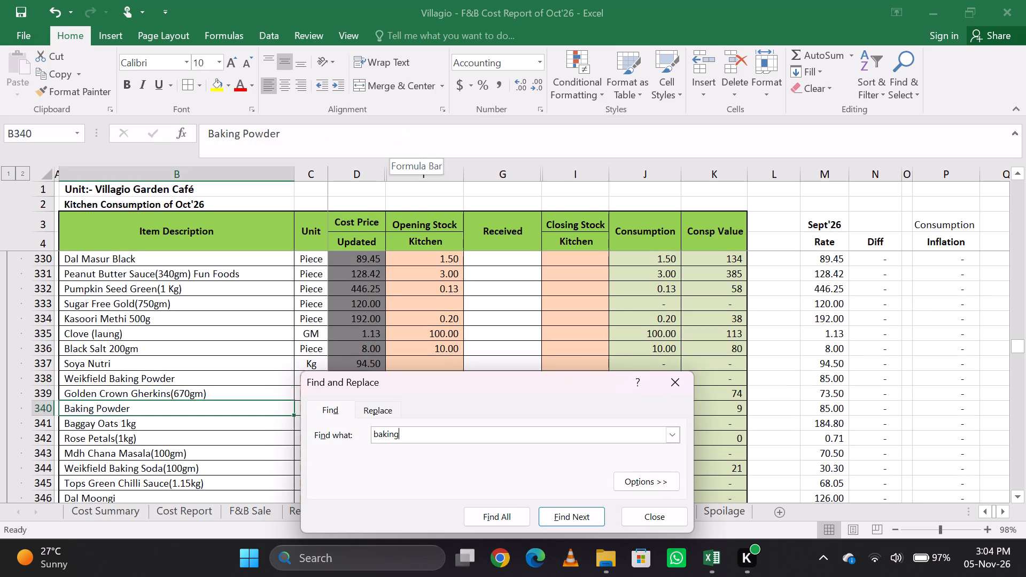
key(Escape)
key(Right)
key(Right)
key(Up)
key(Up)
key(Right)
key(Right)
key(Right)
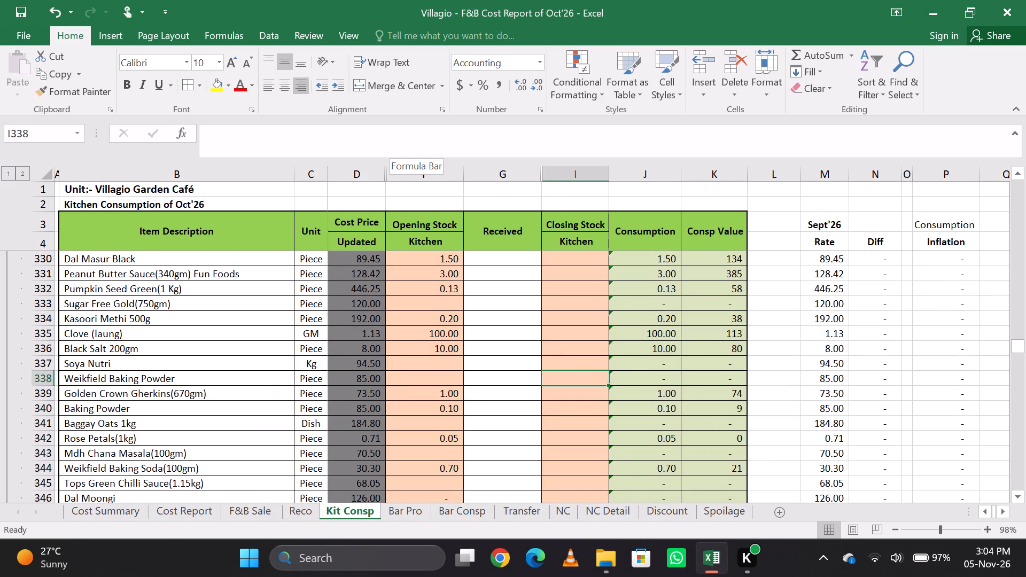
key(Down)
key(Down)
key(Down)
key(Up)
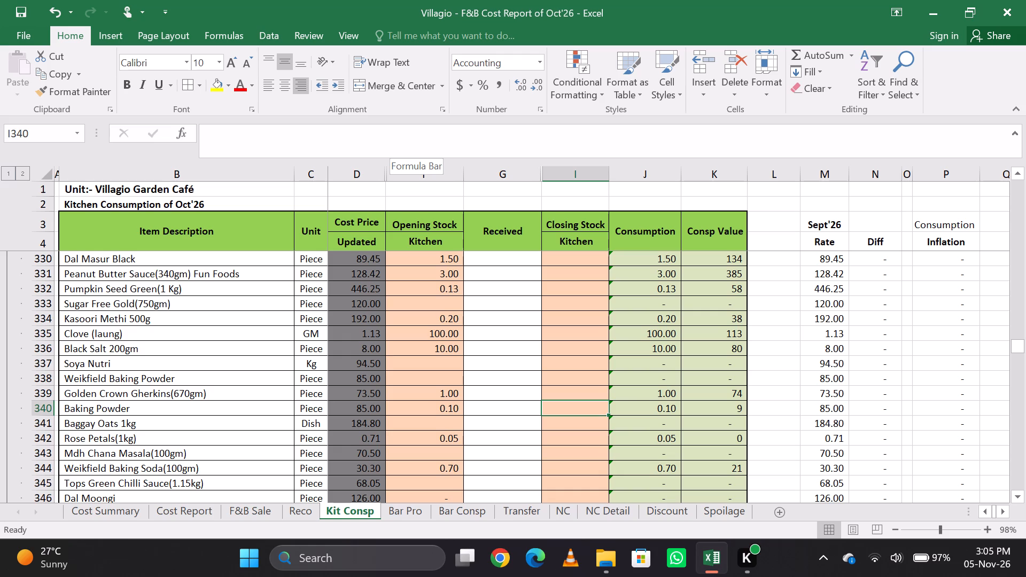
key(Down)
key(Up)
key(Down)
key(Up)
key(Down)
key(Up)
key(period)
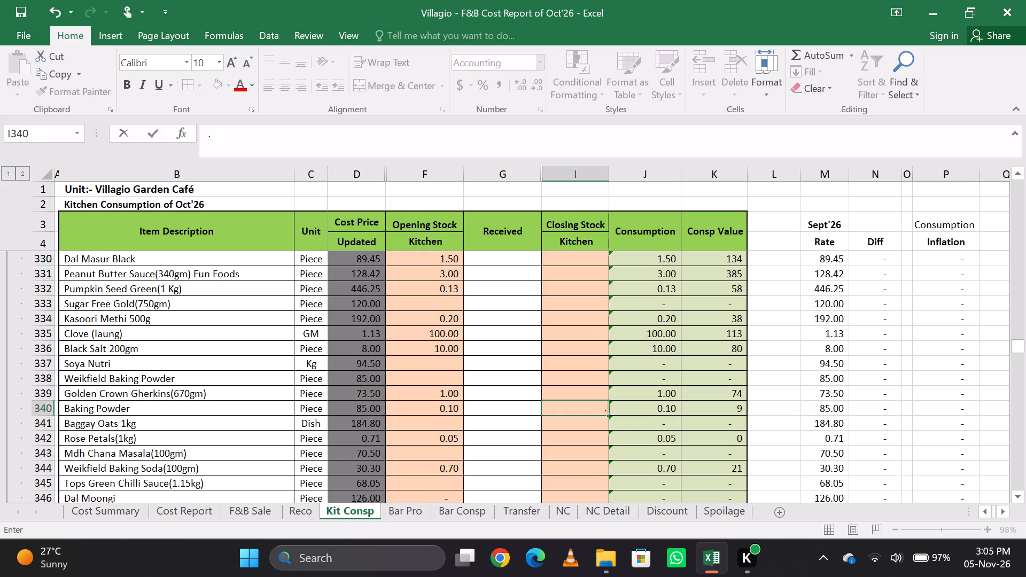
text(05)
key(Return)
key(Up)
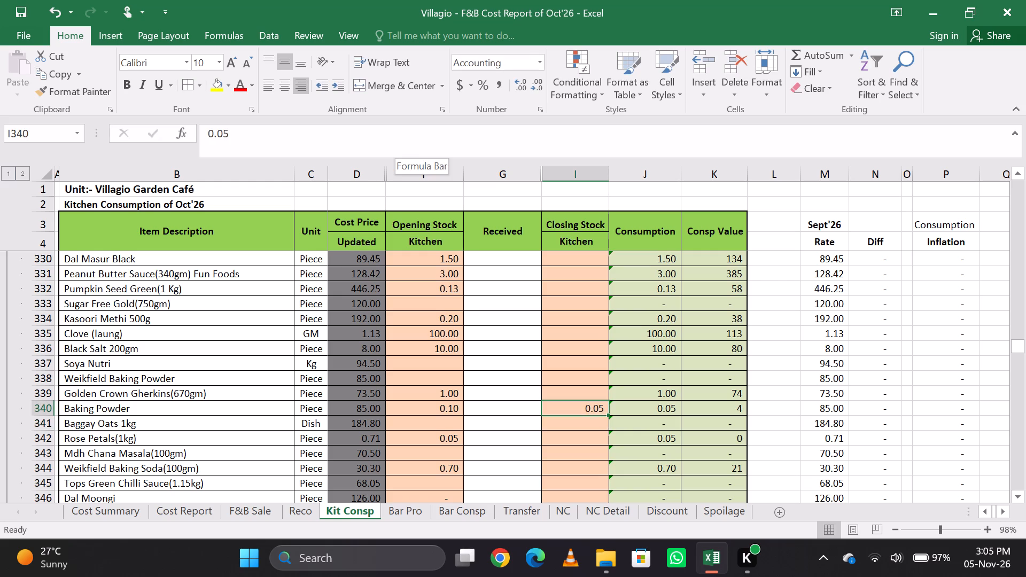
Search for "salt" and go to the kitchen closing stock cell of Tata Salt (1kg).
key(ctrl+f)
key(BackSpace)
key(BackSpace)
key(BackSpace)
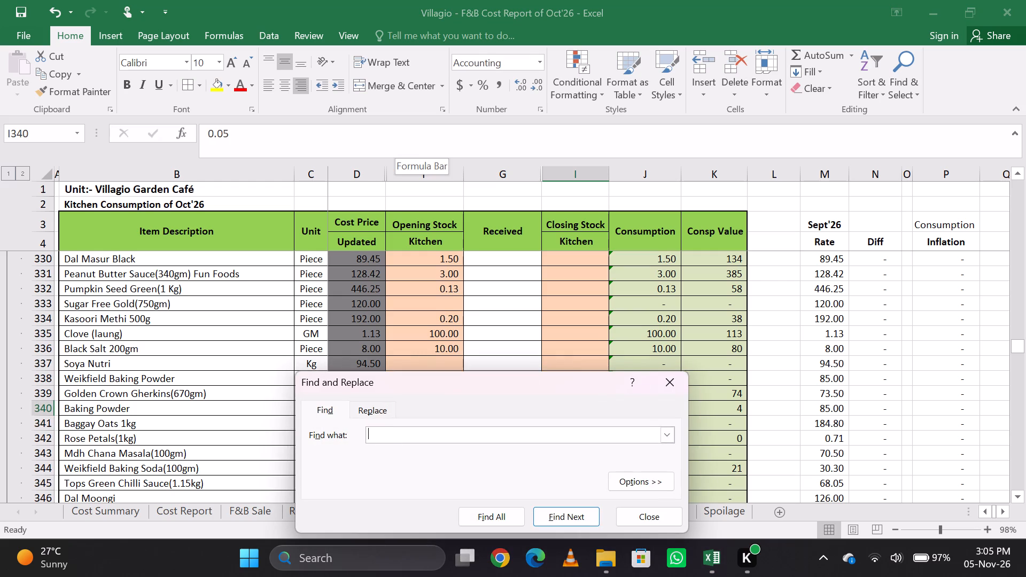
text(salt)
key(Return)
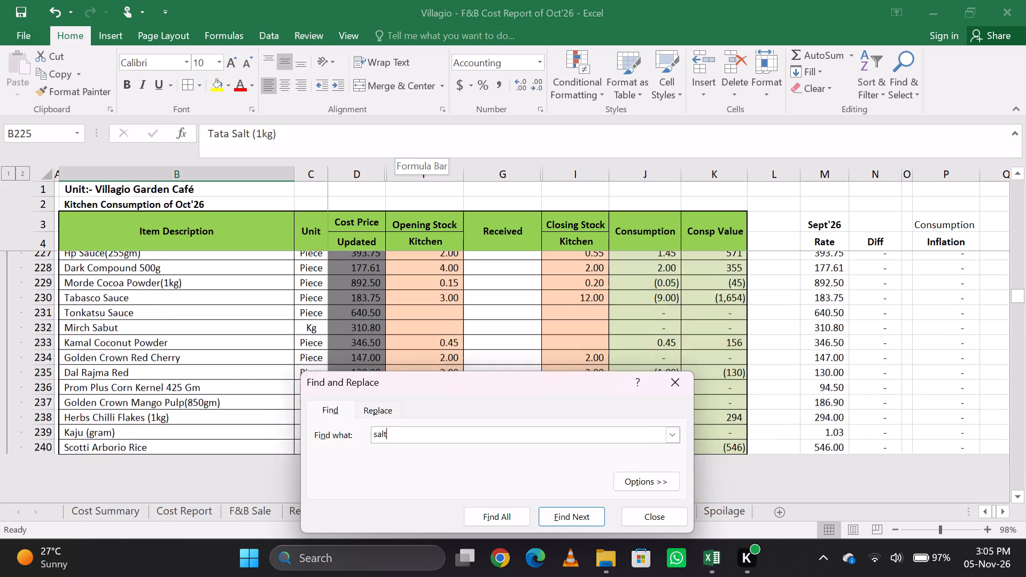
key(Escape)
key(Right)
key(Right)
key(Right)
key(Right)
key(Right)
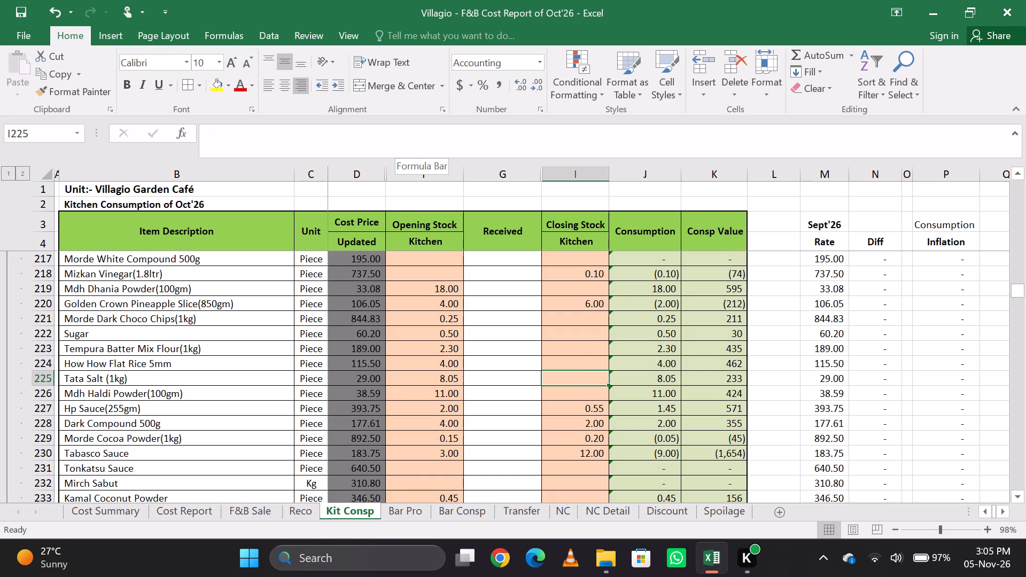
Search for "bread i" and enter 0.3 as the kitchen closing stock of Bread Improver(1kg).
key(ctrl+f)
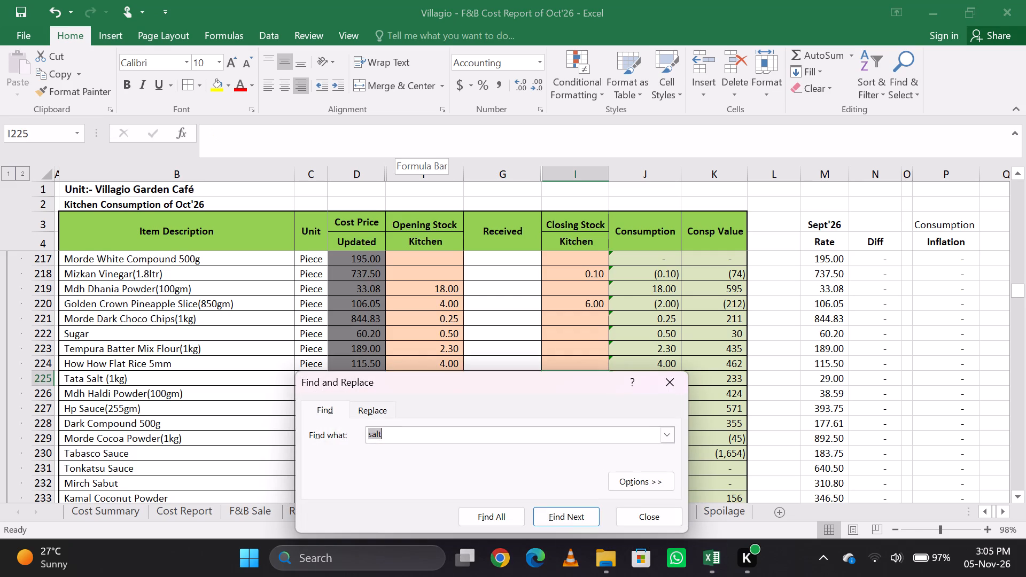
text(bread i)
key(Return)
key(Escape)
key(Right)
key(Right)
key(Right)
key(Right)
key(Right)
key(Right)
key(Left)
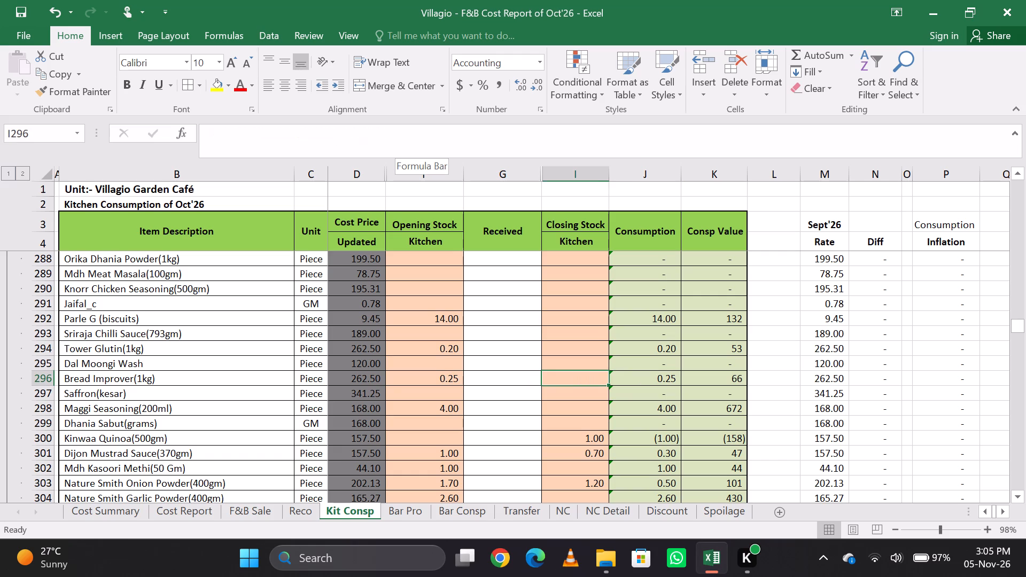
text(.3)
key(Return)
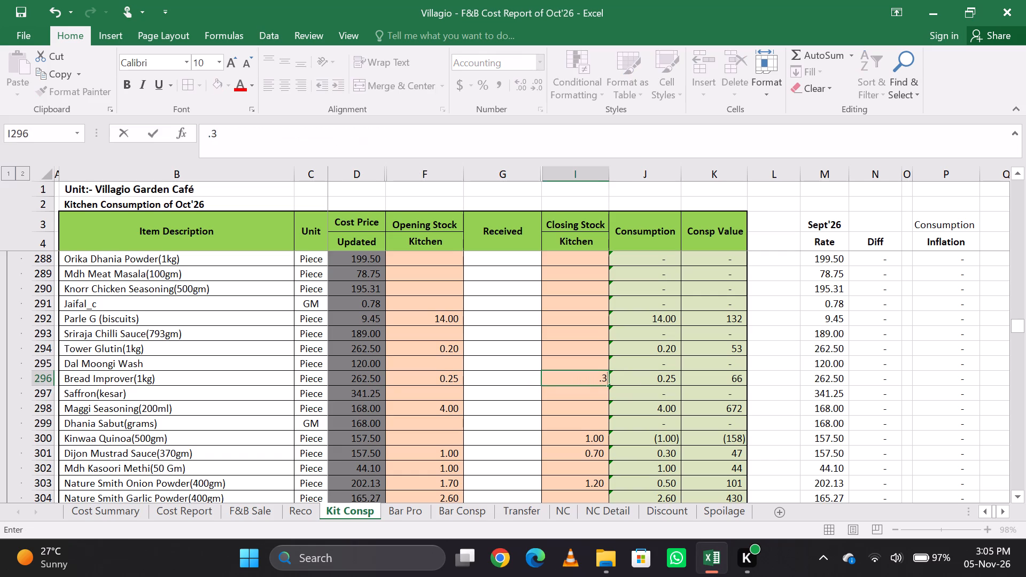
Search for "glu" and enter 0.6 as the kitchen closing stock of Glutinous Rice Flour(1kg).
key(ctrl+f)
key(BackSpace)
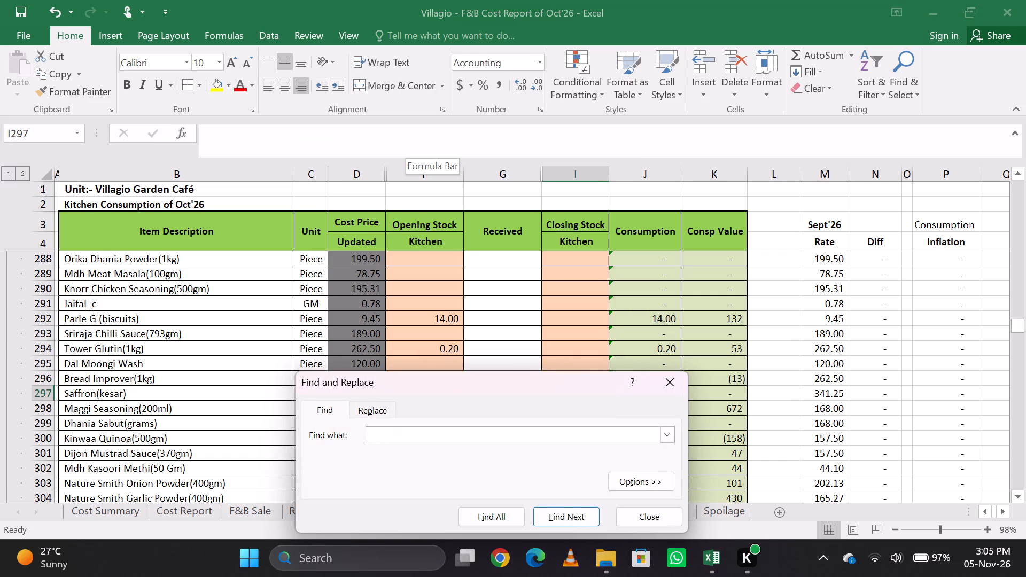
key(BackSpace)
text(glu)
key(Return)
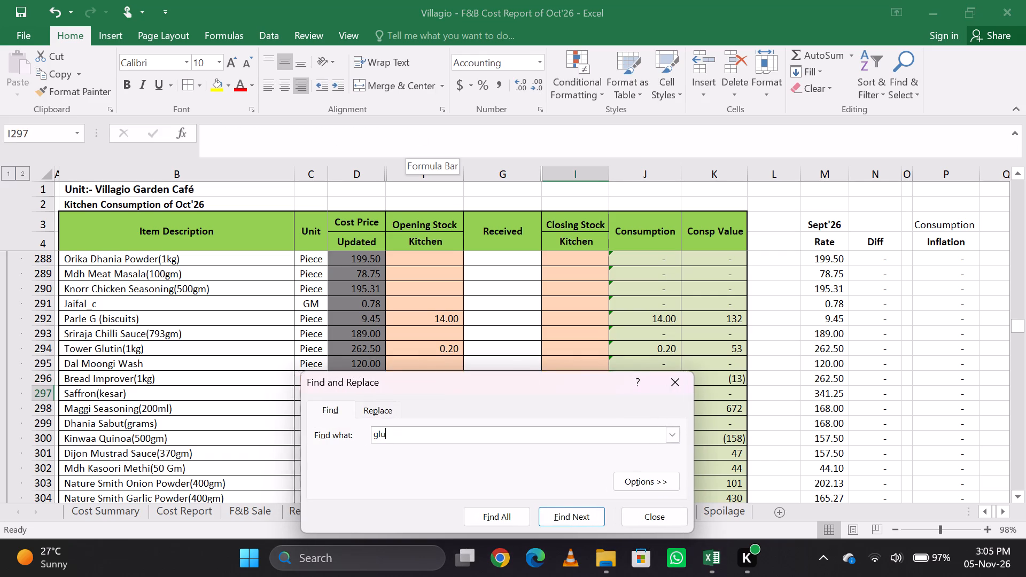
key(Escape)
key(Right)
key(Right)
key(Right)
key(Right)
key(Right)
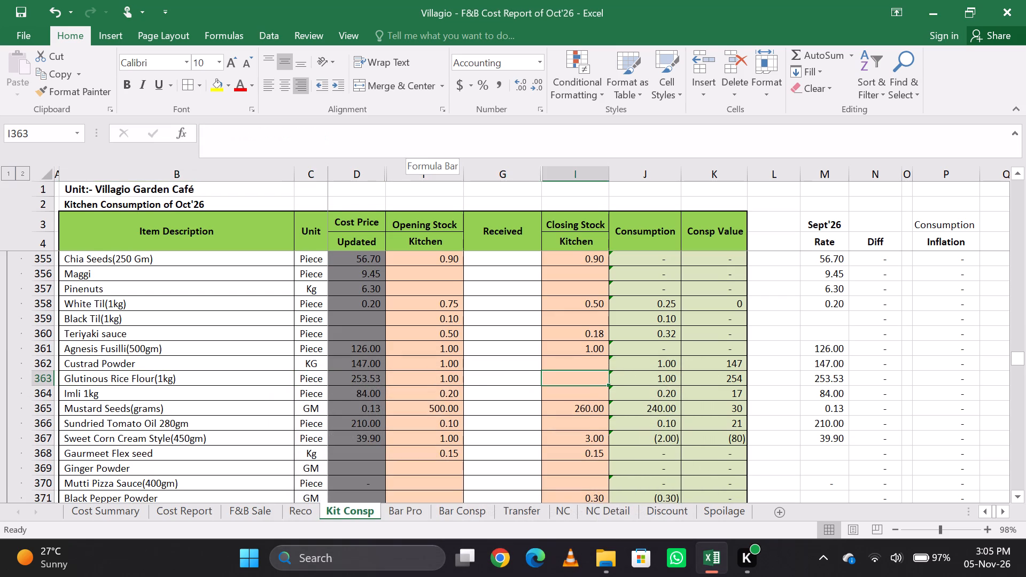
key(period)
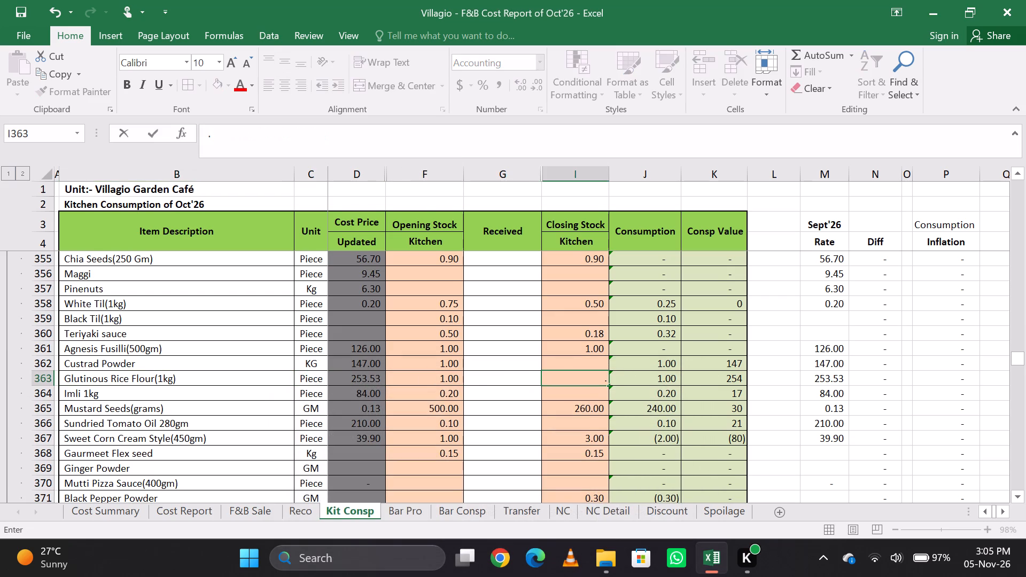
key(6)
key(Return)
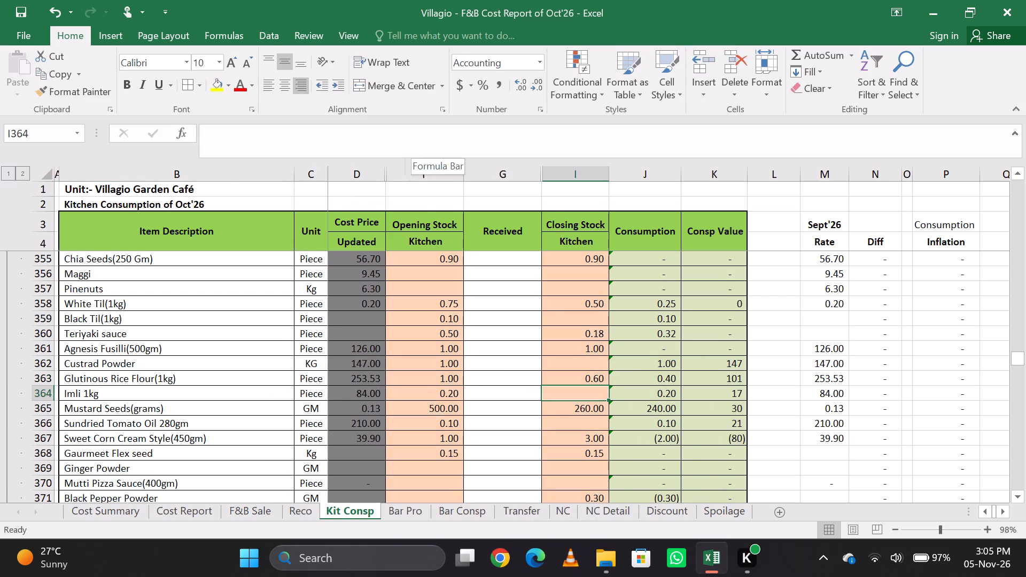
Go to the next "glu" match and select the kitchen closing stock cell of Tower Glutin(1kg).
key(ctrl+f)
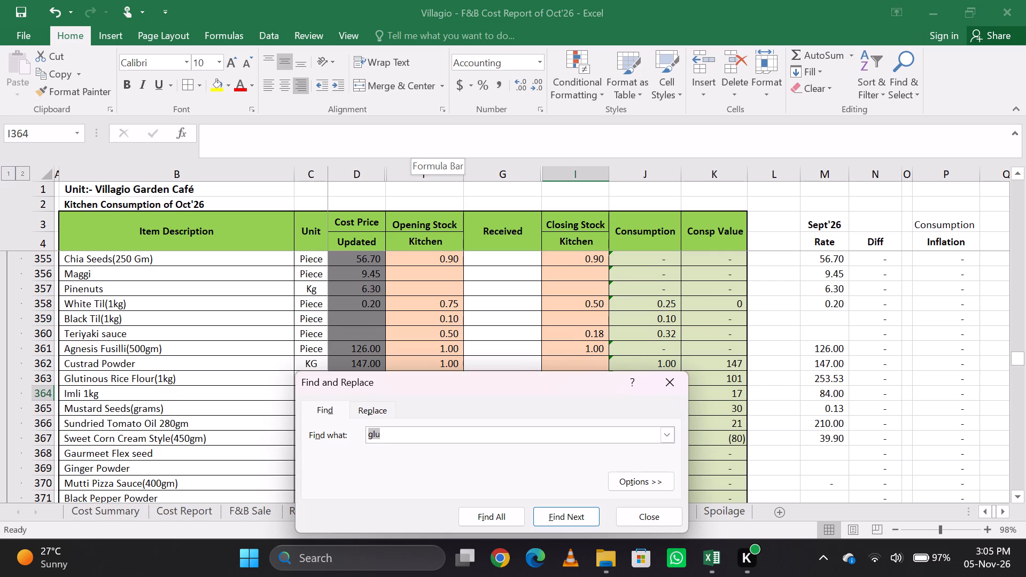
key(Return)
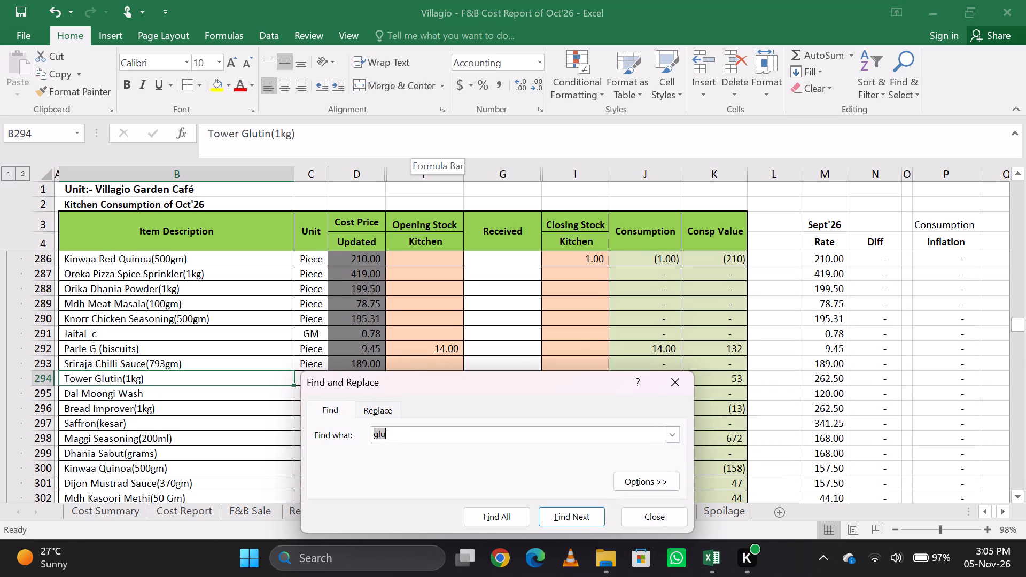
key(Escape)
key(Right)
key(Right)
key(Right)
key(Right)
key(Right)
key(Right)
key(Right)
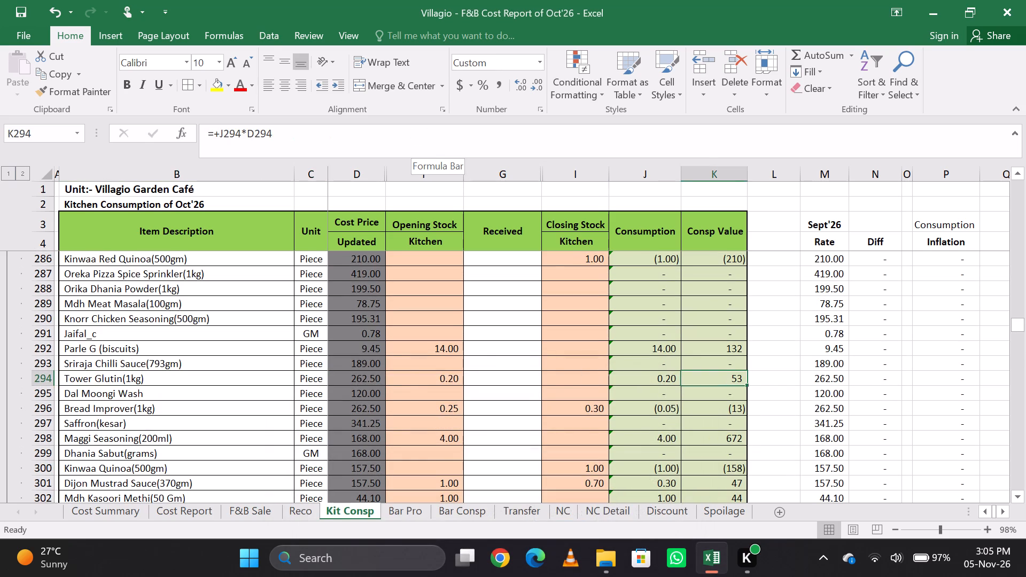
key(Left)
key(Left)
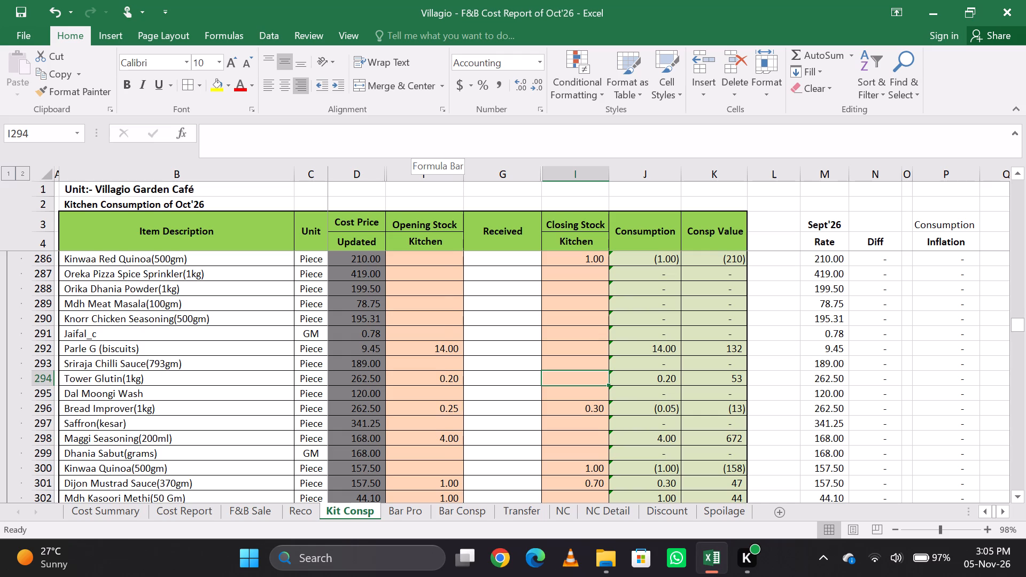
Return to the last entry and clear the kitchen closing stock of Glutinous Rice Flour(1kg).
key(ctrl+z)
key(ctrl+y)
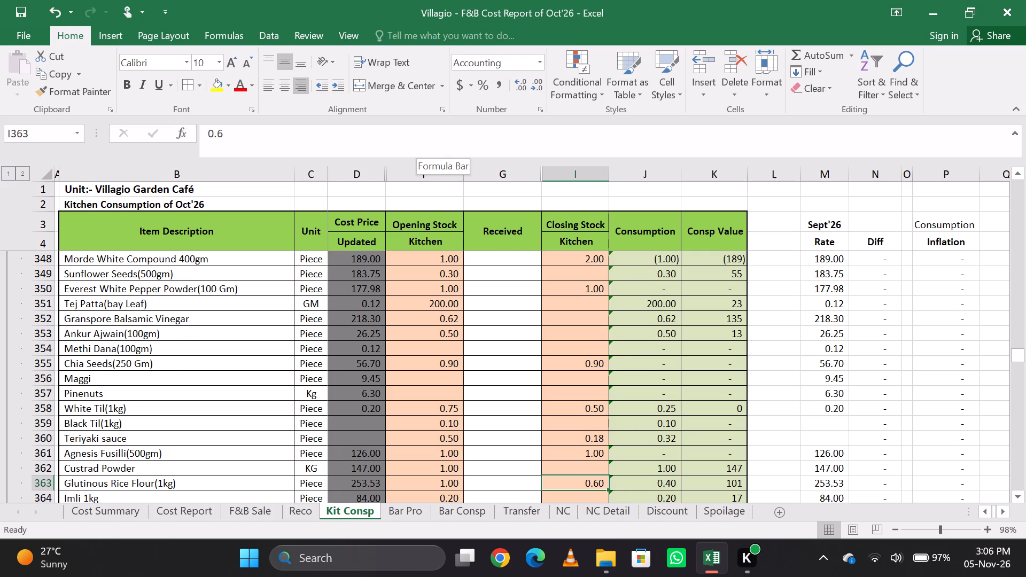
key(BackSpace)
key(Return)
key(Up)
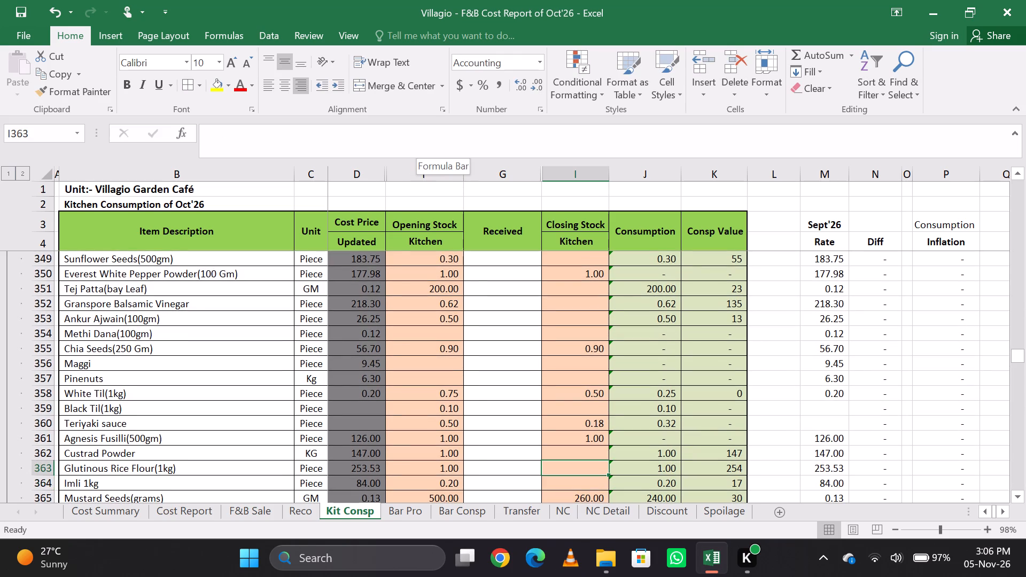
Search for "glu" and enter 0.6 as the kitchen closing stock of Tower Glutin(1kg).
key(ctrl+f)
key(Return)
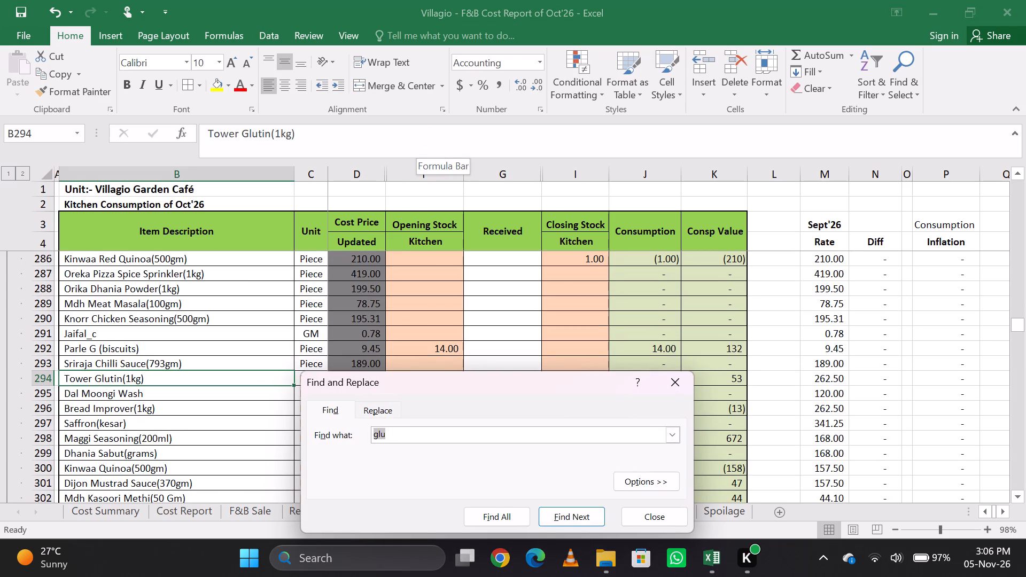
key(Return)
key(Return)
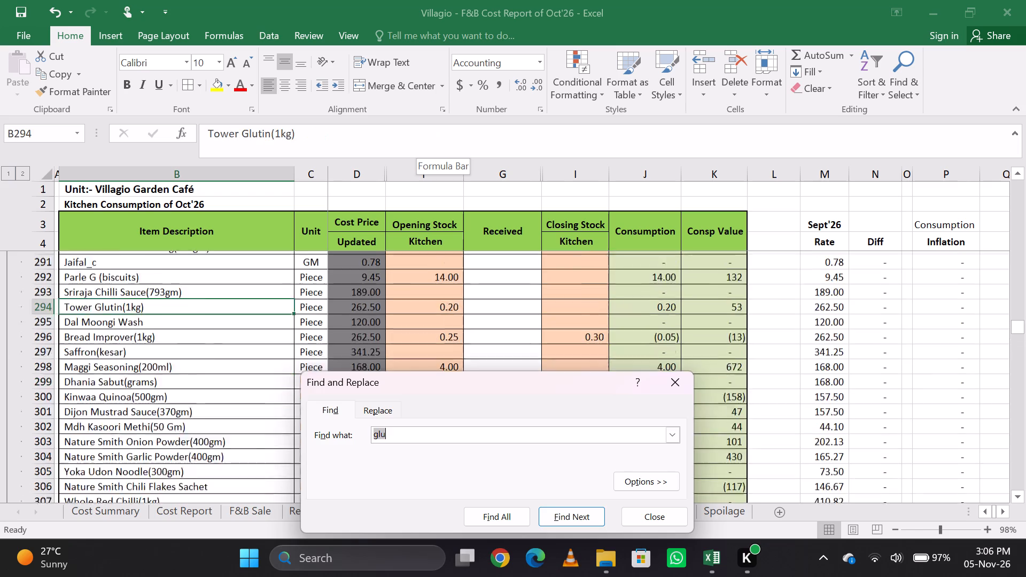
key(Escape)
key(Right)
key(Right)
key(Right)
key(Right)
key(Right)
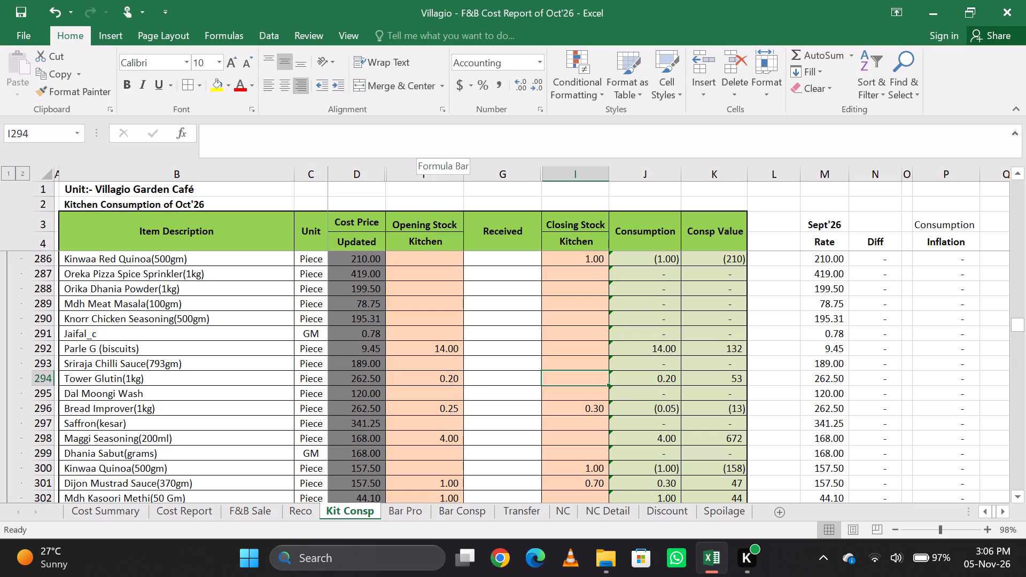
text(.6)
key(Return)
key(Up)
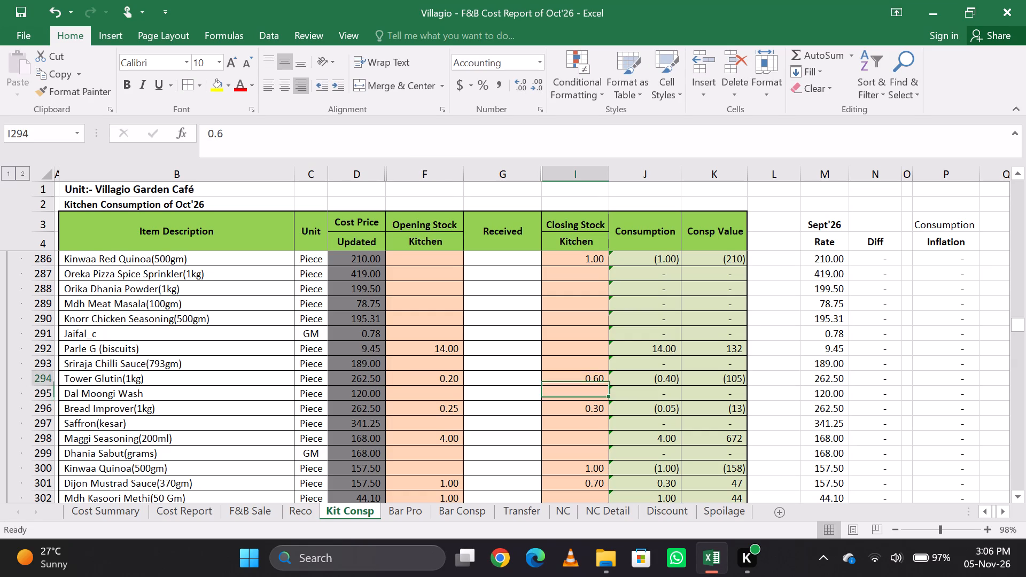
Search for "parle" and enter 10 as the kitchen closing stock of Parle G (biscuits).
key(ctrl+f)
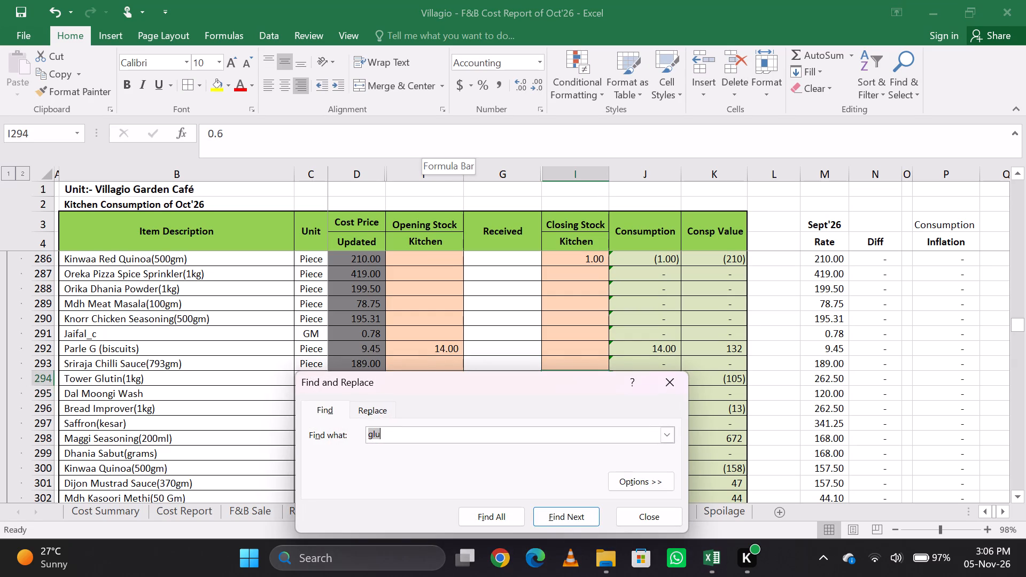
key(BackSpace)
key(BackSpace)
text(parle)
key(Return)
key(Escape)
key(Right)
key(Right)
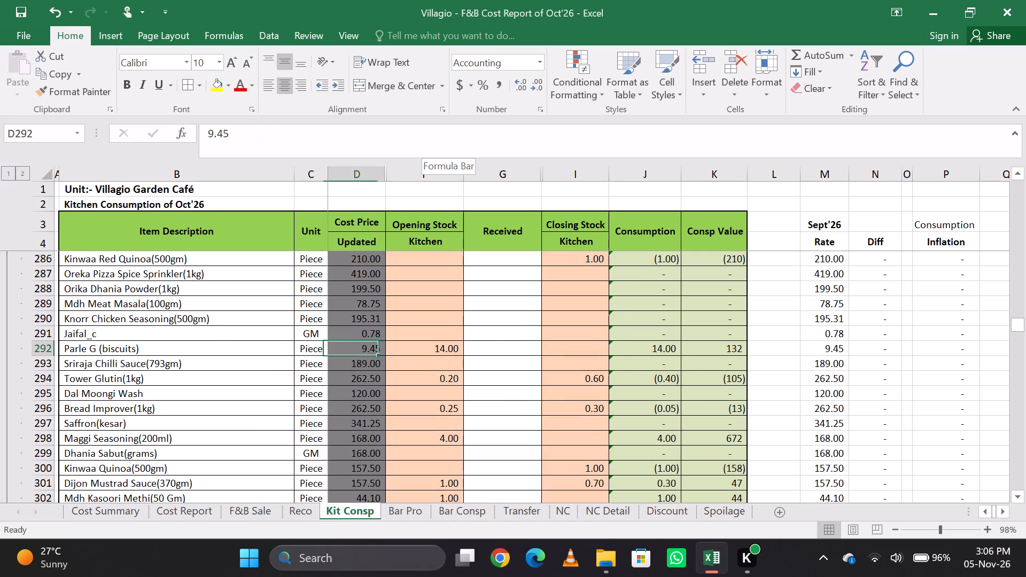
key(Right)
key(Right)
key(Right)
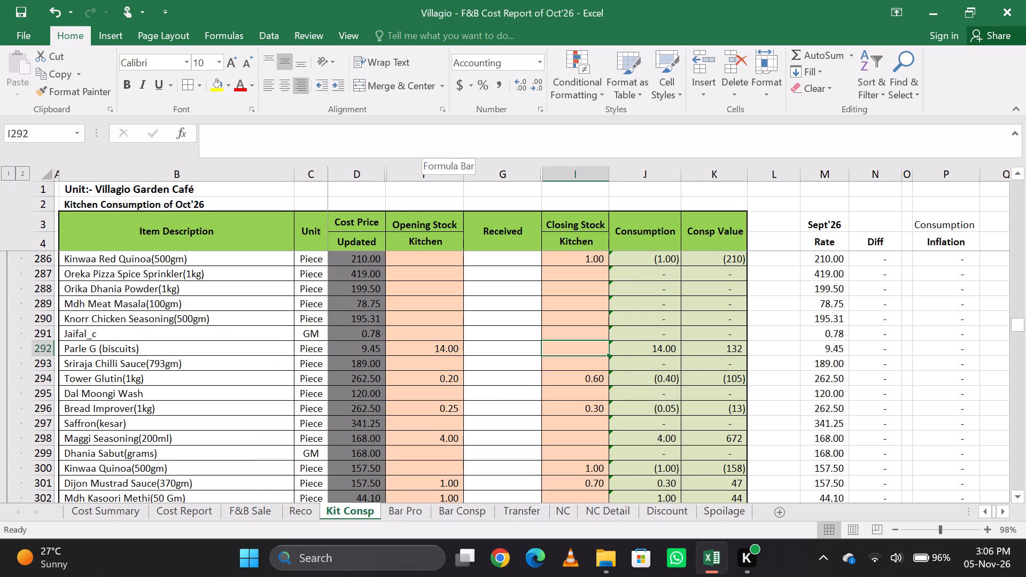
text(10)
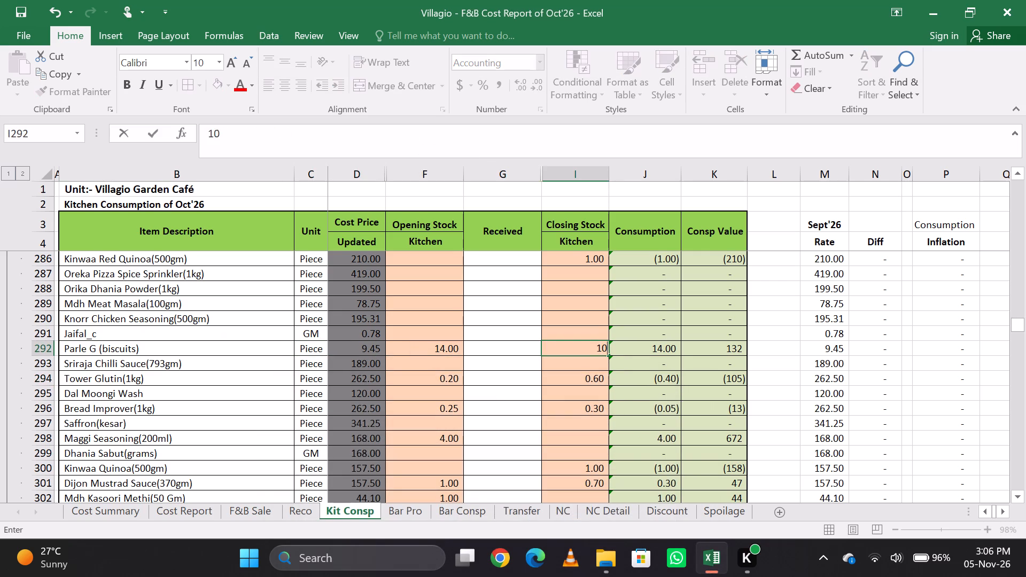
key(Return)
Search for "nut", refine it to "nute", and enter 0.8 as the kitchen closing stock of Nutella 750gm.
key(ctrl+f)
key(BackSpace)
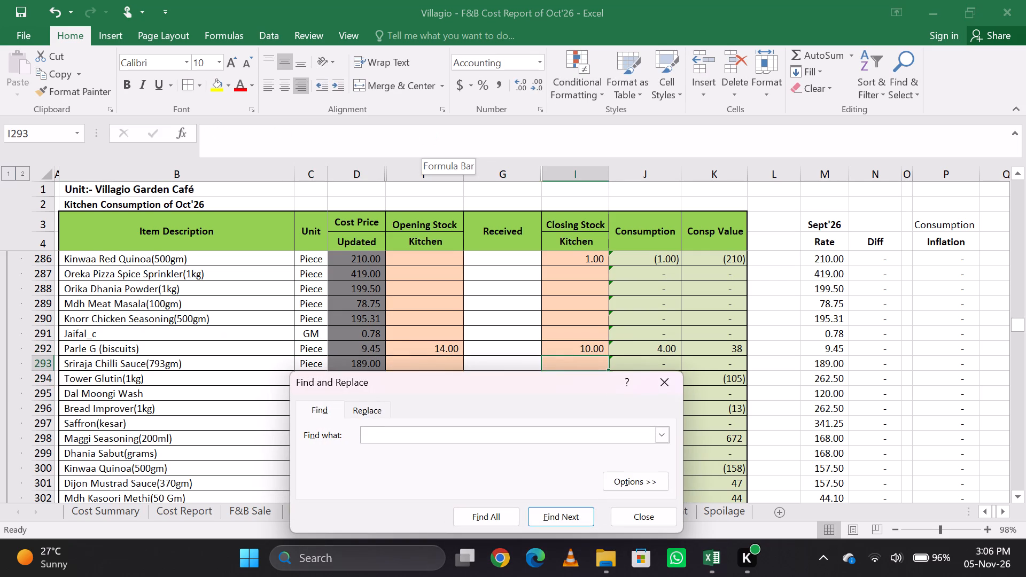
key(BackSpace)
text(nut)
key(Return)
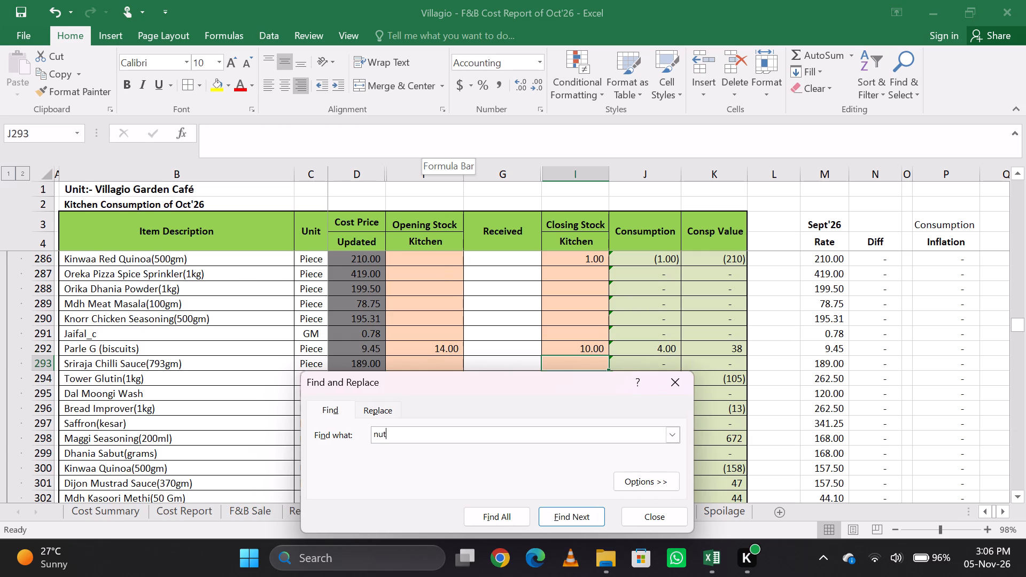
key(Return)
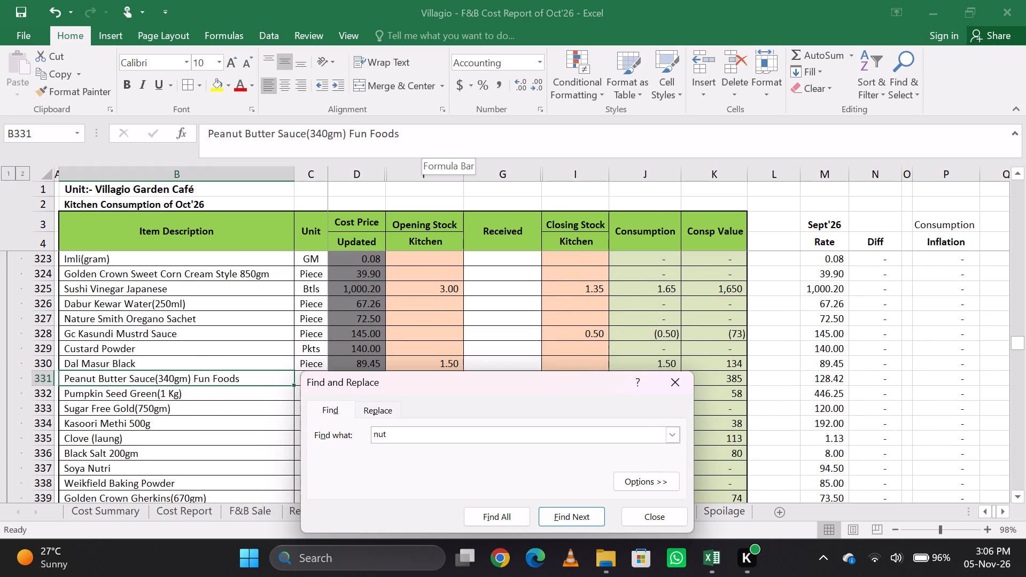
key(Return)
key(e)
key(Return)
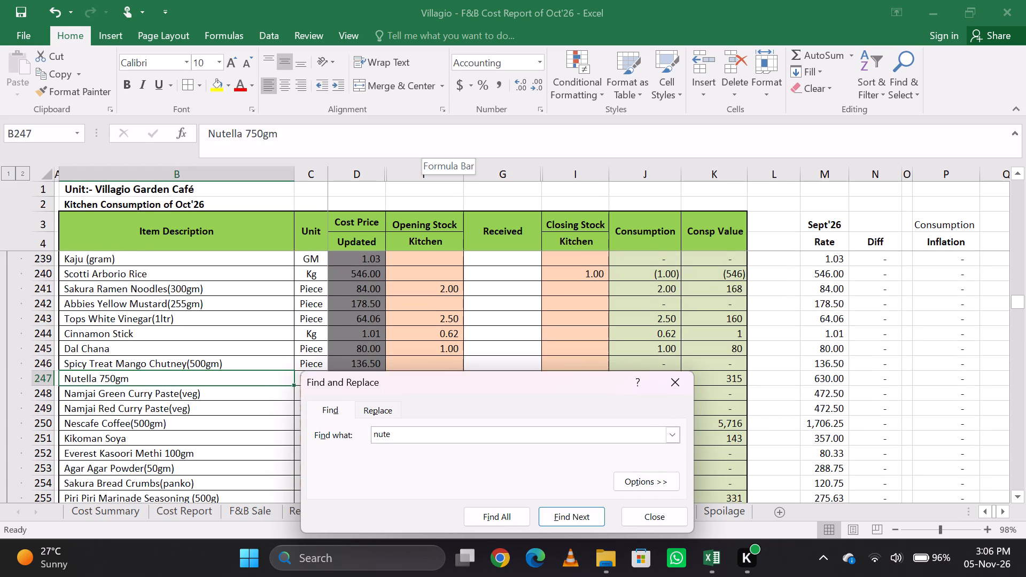
key(Return)
key(Escape)
key(Right)
key(Right)
key(Right)
key(Right)
key(Right)
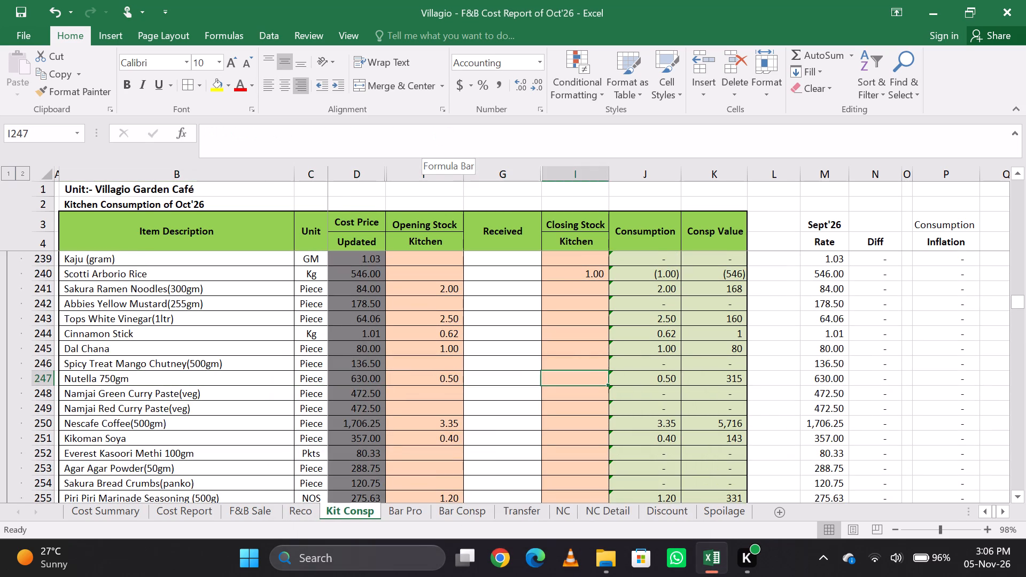
key(period)
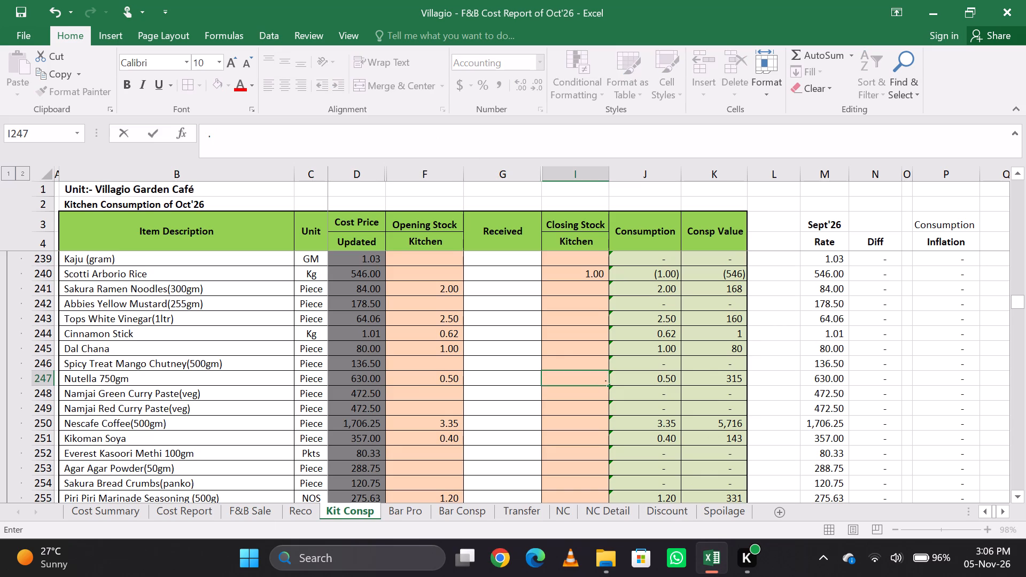
key(8)
key(Return)
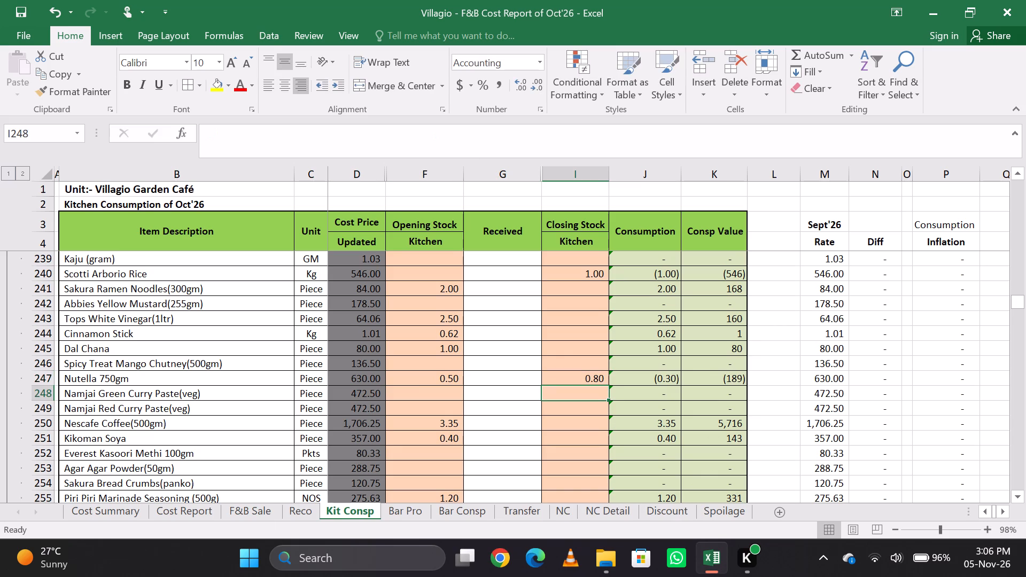
Change the kitchen closing stock of Nutella 750gm to 0.7.
key(ctrl+f)
key(Escape)
key(Up)
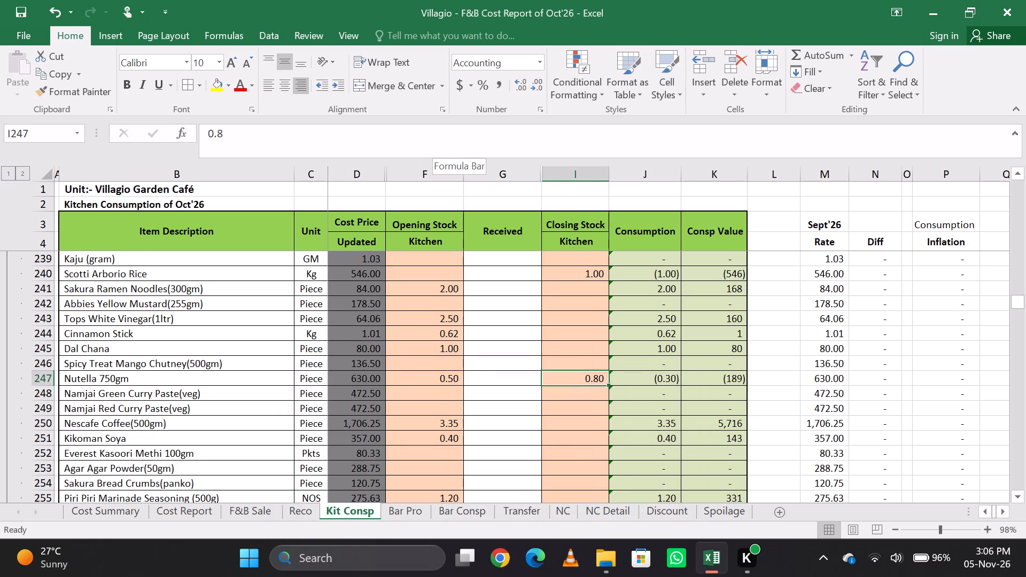
text(.7)
key(Return)
Search for "sunf" and enter 0.2 as the kitchen closing stock of Sunflower Seeds(500gm).
key(ctrl+f)
key(BackSpace)
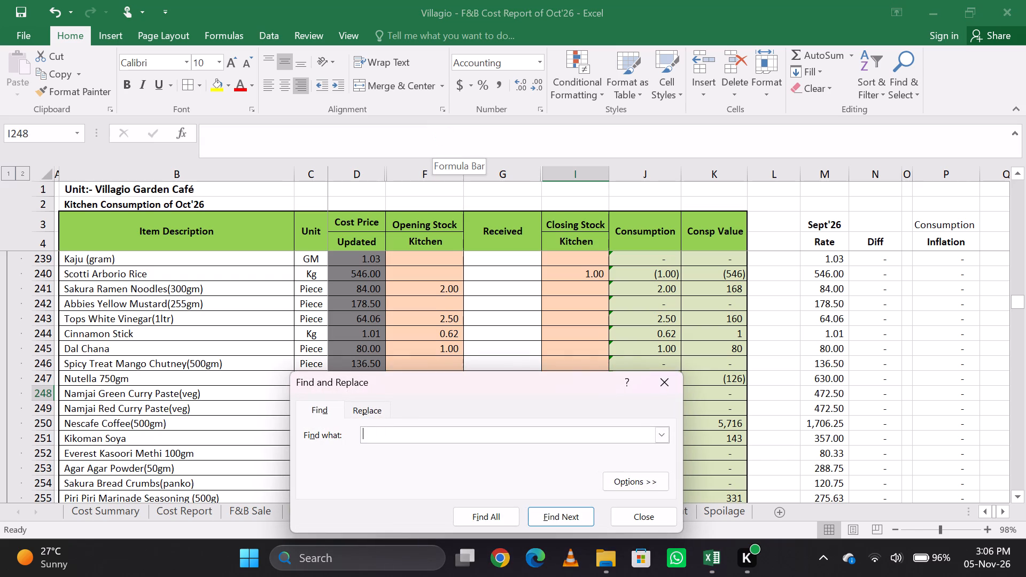
key(BackSpace)
key(BackSpace)
key(BackSpace)
key(BackSpace)
text(sunf)
key(Return)
key(Escape)
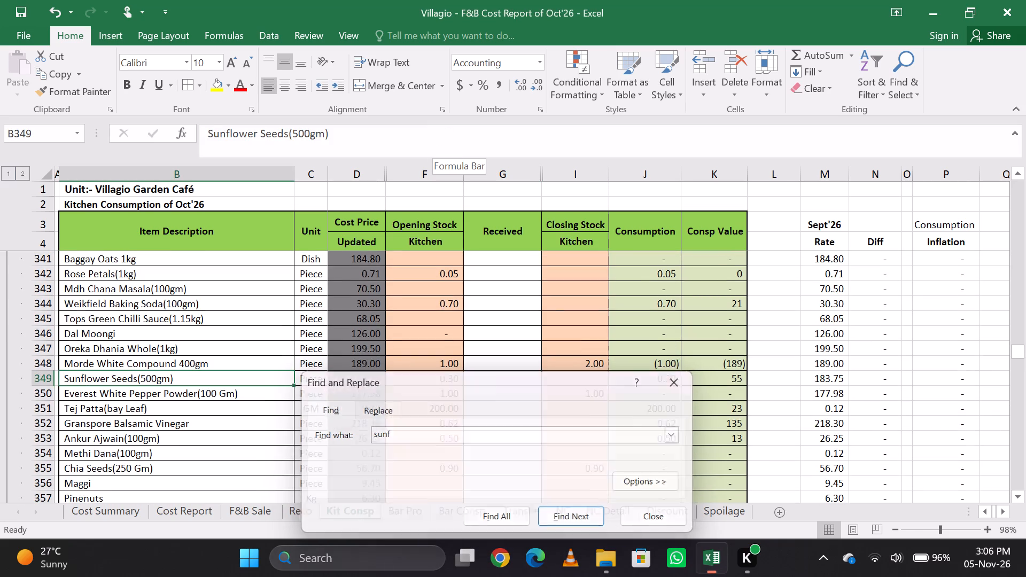
key(Right)
key(Right)
key(Right)
key(Right)
key(Right)
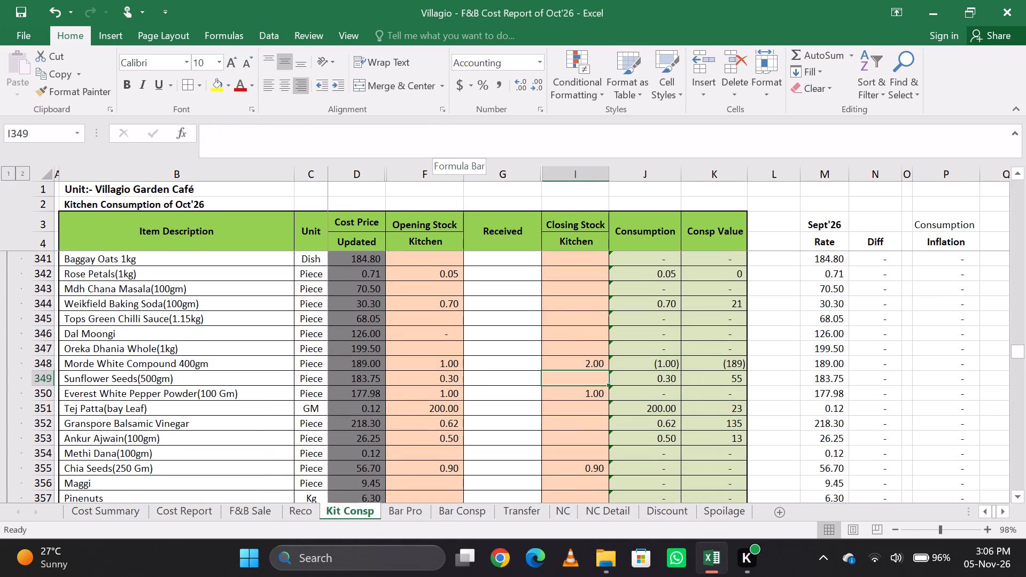
key(period)
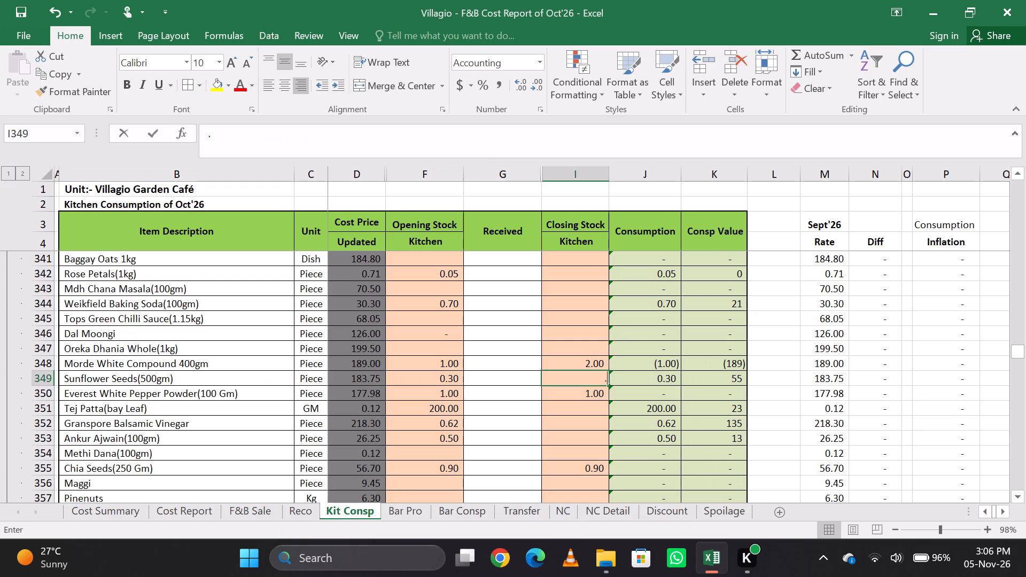
key(2)
key(Return)
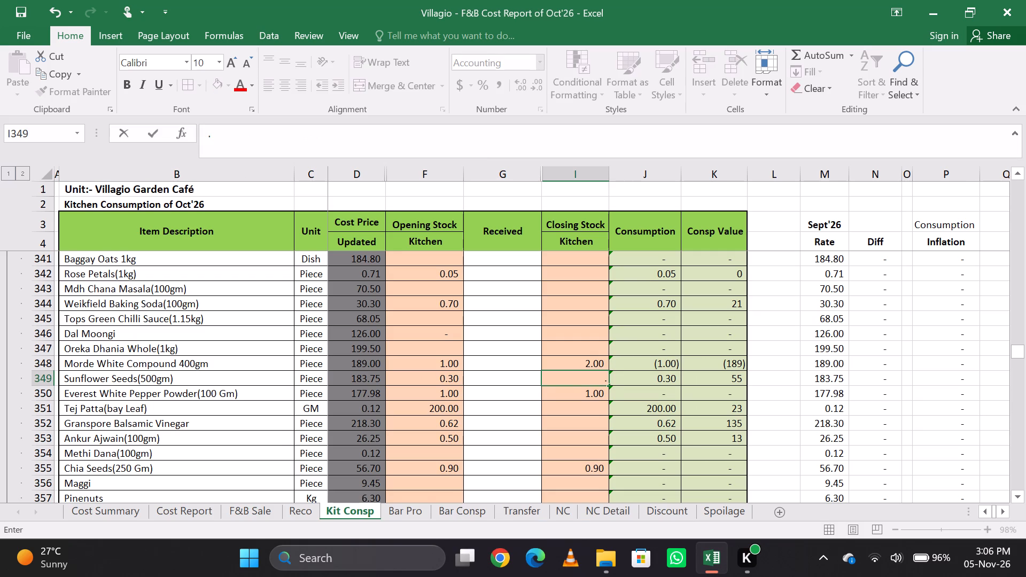
Search for "pum" and enter 0.2 as the kitchen closing stock of Pumpkin Seed Green(1 Kg).
key(ctrl+f)
key(BackSpace)
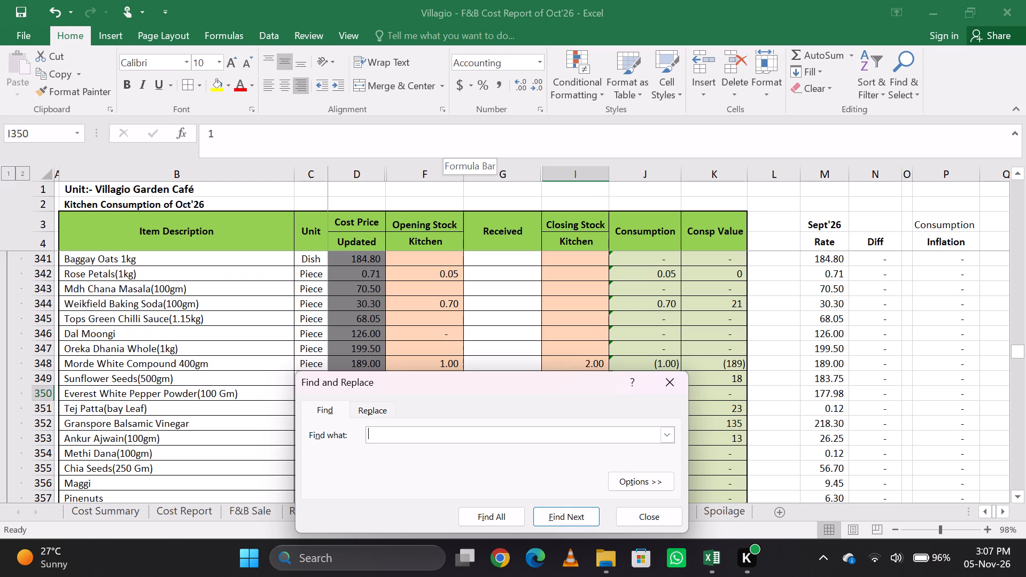
text(pum)
key(Return)
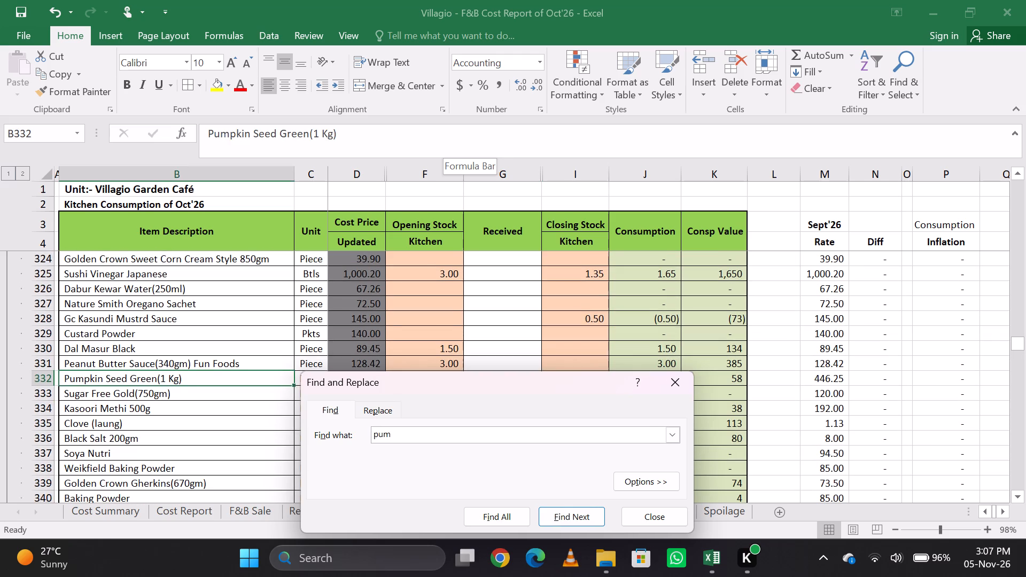
key(Escape)
key(Right)
key(Right)
key(Right)
key(Right)
key(Right)
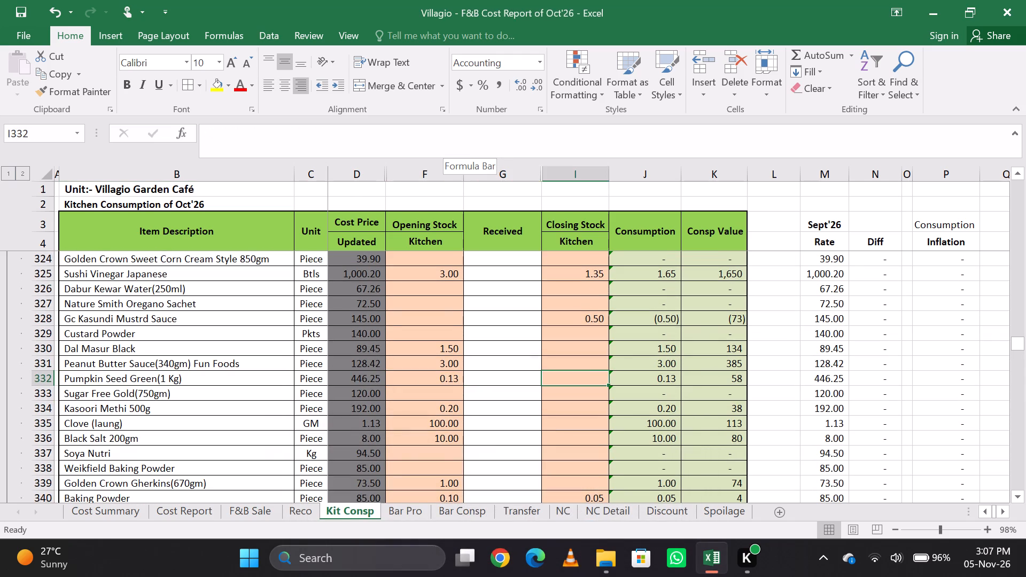
key(period)
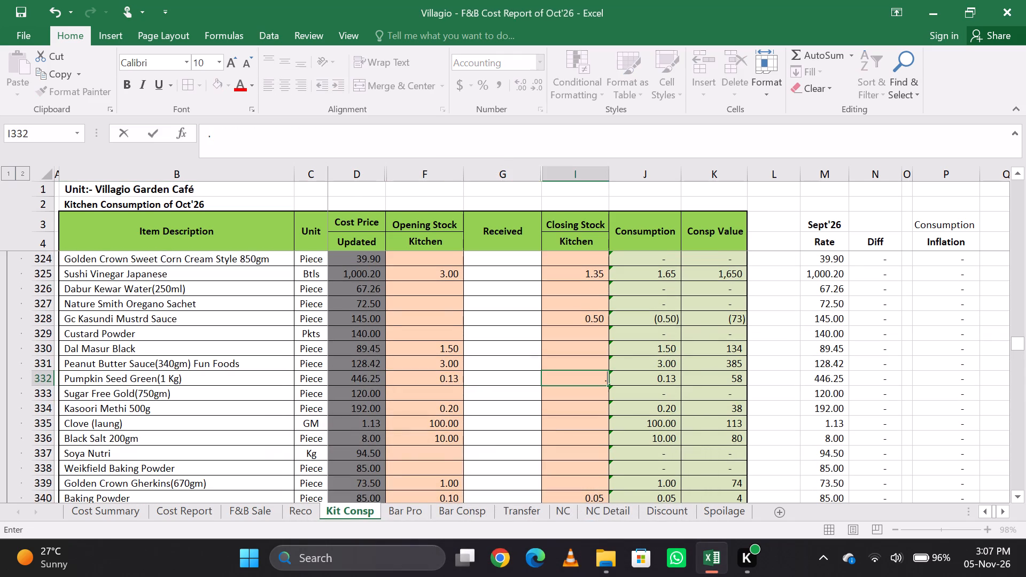
key(2)
key(Return)
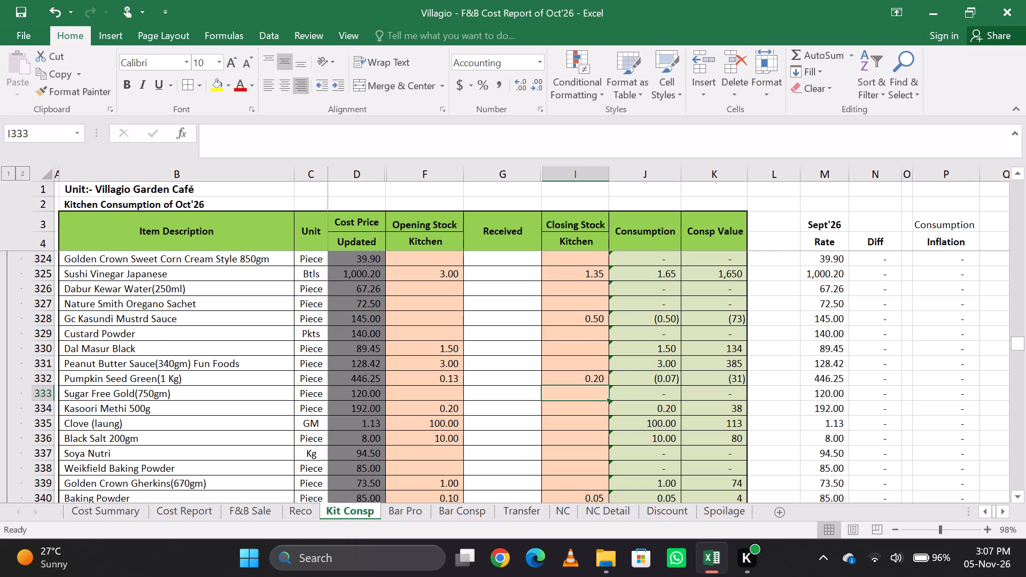
Search for "cocon", go through the matches to Kamal Coconut Powder, and enter 0.7 as its kitchen closing stock.
key(ctrl+f)
key(BackSpace)
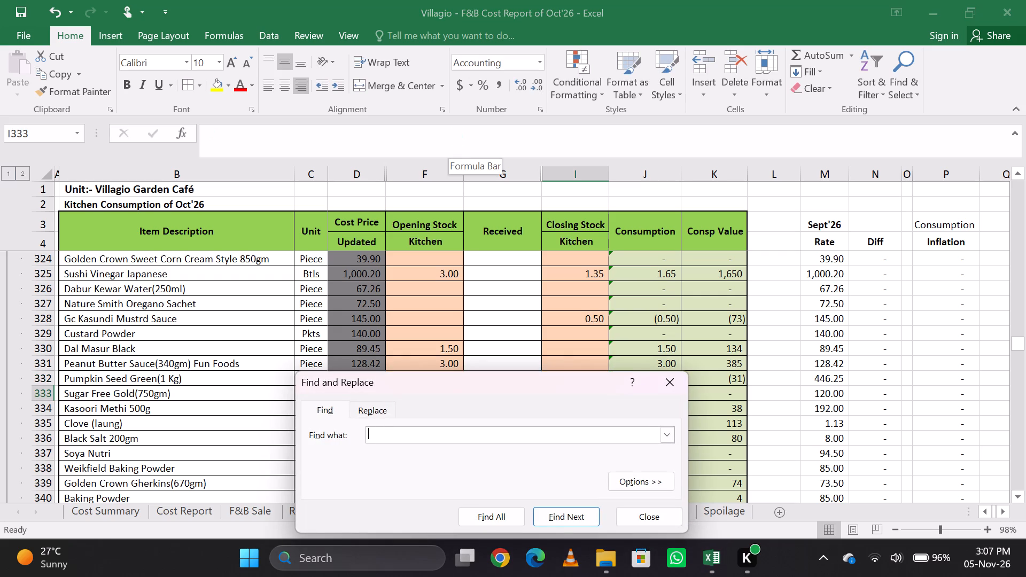
key(BackSpace)
text(cocon)
key(Return)
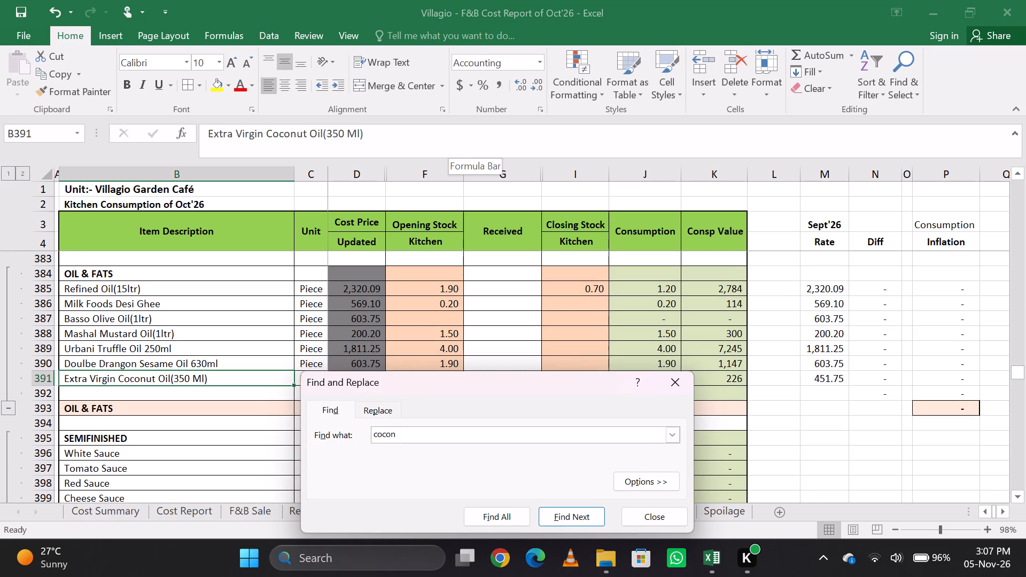
key(Return)
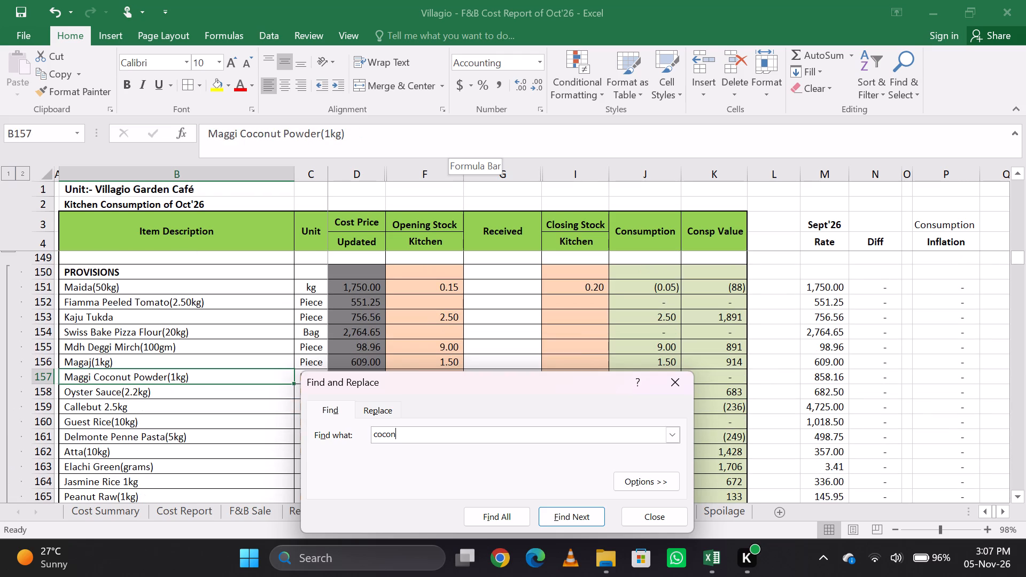
key(Return)
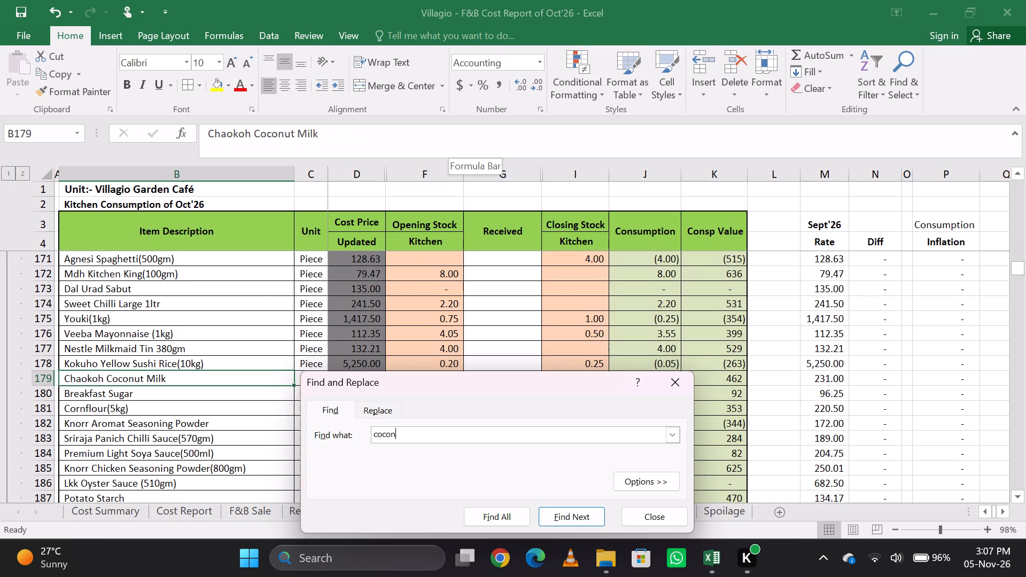
key(Return)
key(Escape)
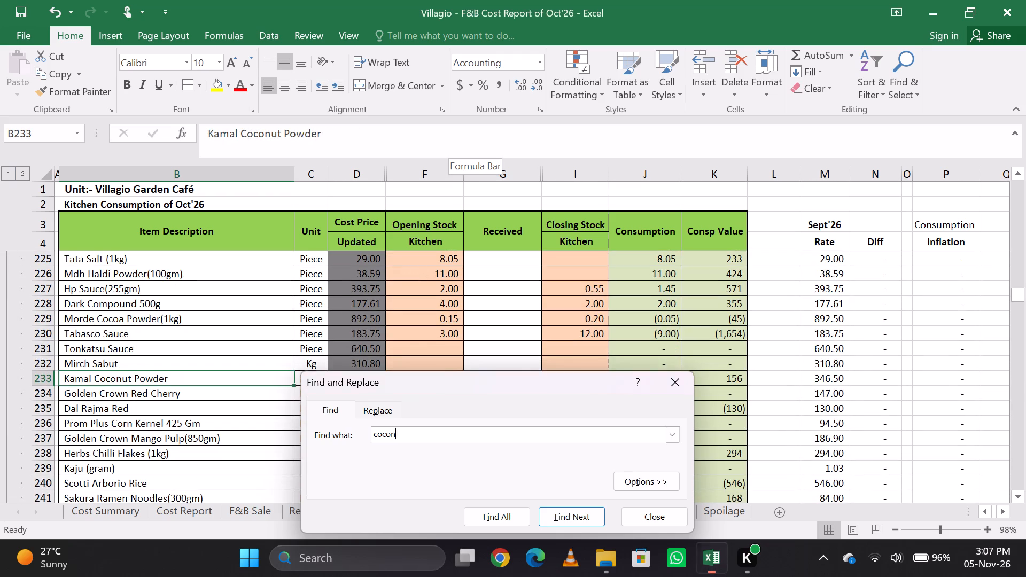
key(Right)
key(Right)
key(Right)
key(Right)
key(Right)
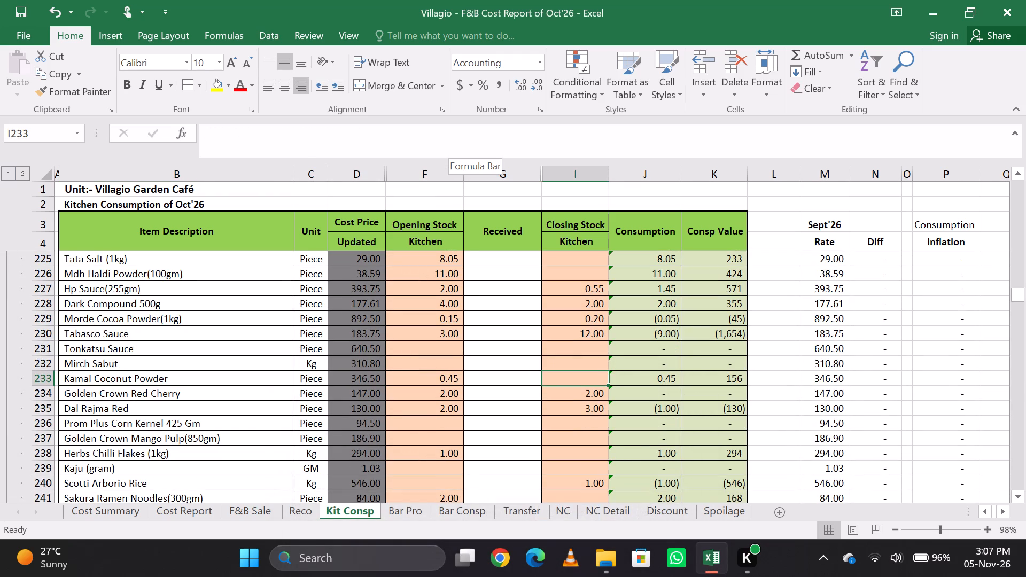
text(.7)
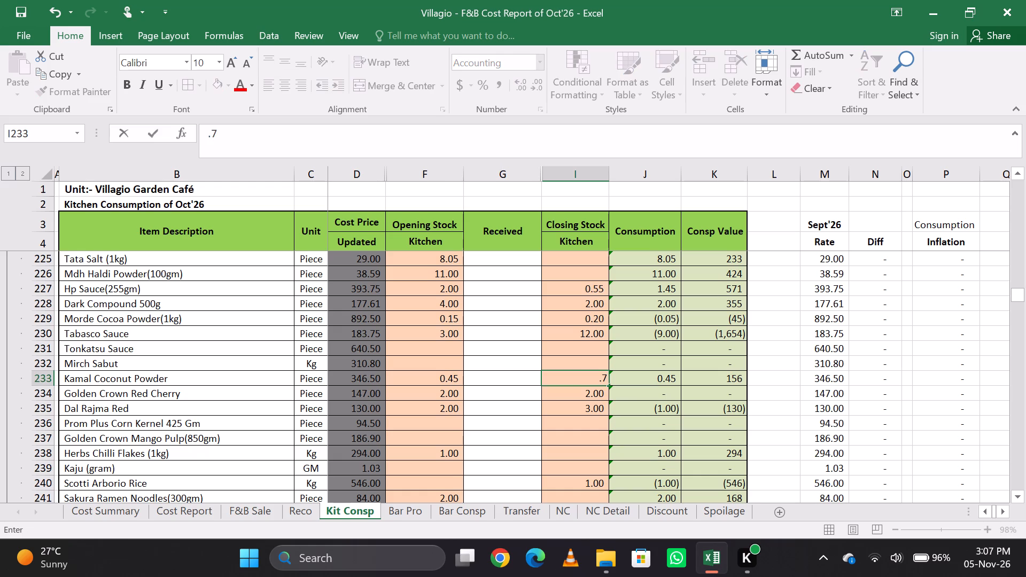
key(Return)
Search for "agar" and enter 0.2 as the kitchen closing stock of Agar Agar Powder(50gm).
key(ctrl+f)
key(BackSpace)
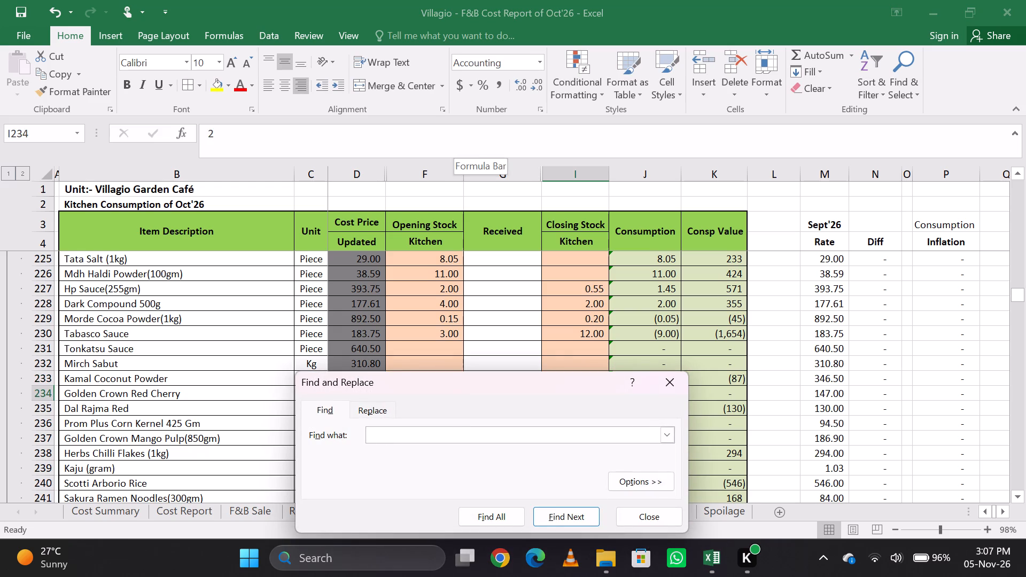
key(BackSpace)
text(agar)
key(Return)
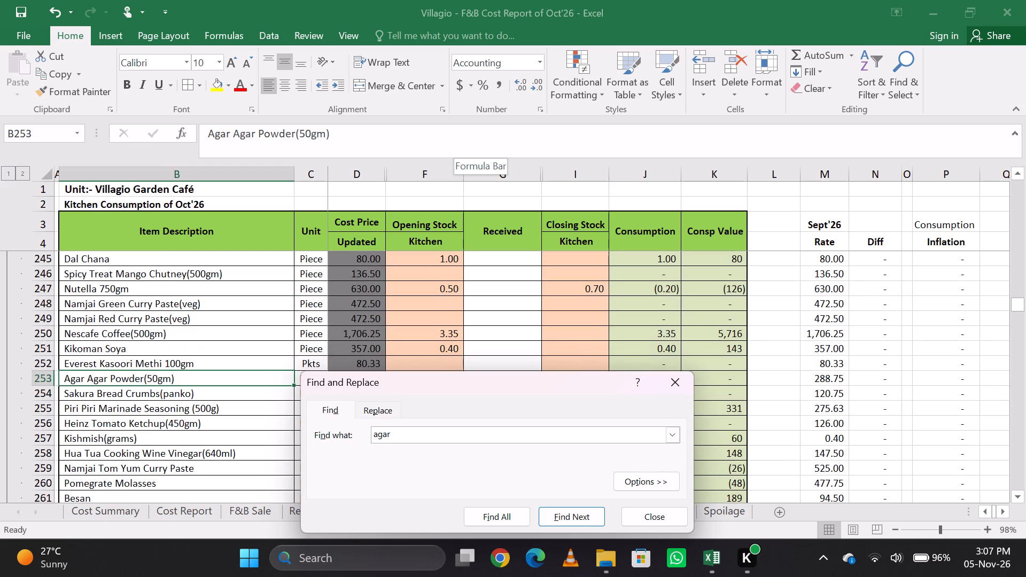
key(Escape)
key(Right)
key(Right)
key(Right)
key(Right)
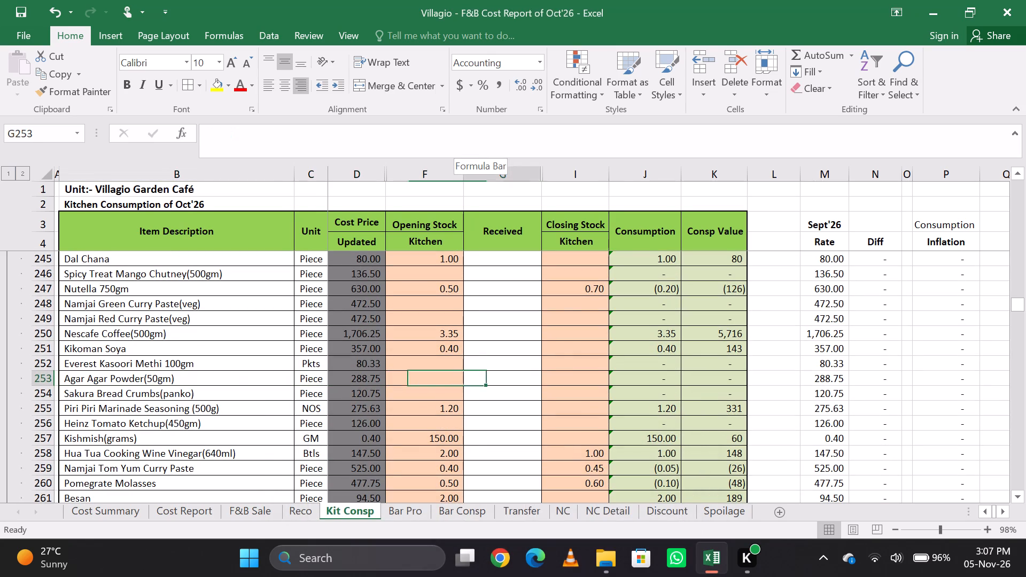
key(Right)
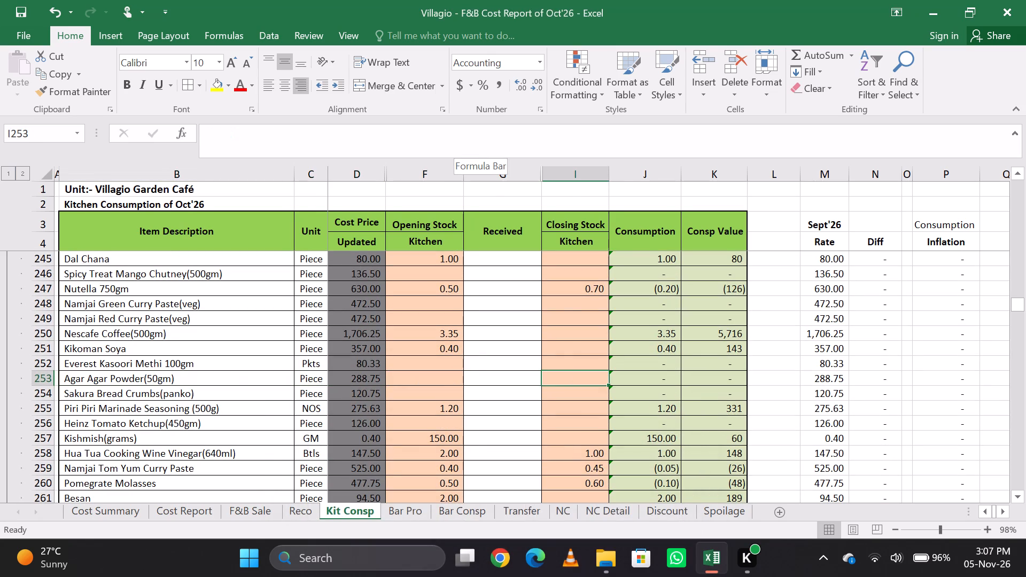
text(.2)
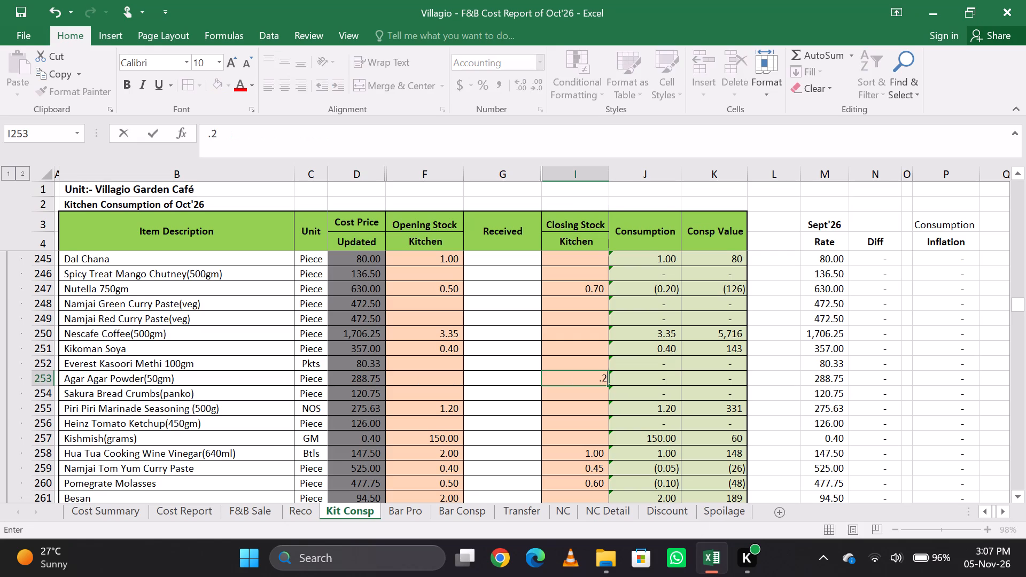
key(Return)
Change the kitchen closing stock of Agar Agar Powder(50gm) to 2.
key(Up)
key(2)
key(Down)
key(Up)
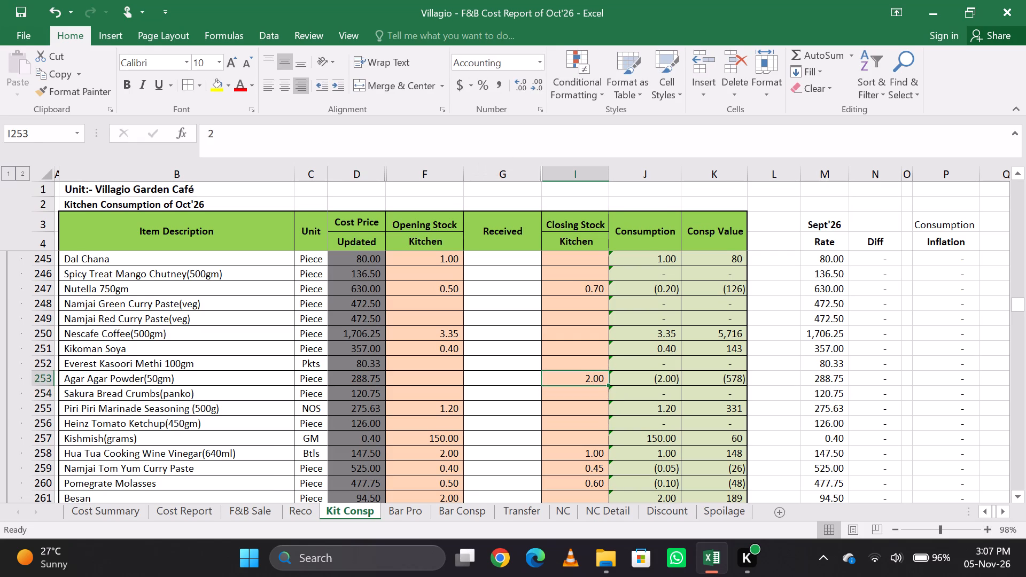
Search the item list for "blueb", shorten the search to "blue", and go through the matches.
key(ctrl+f)
key(BackSpace)
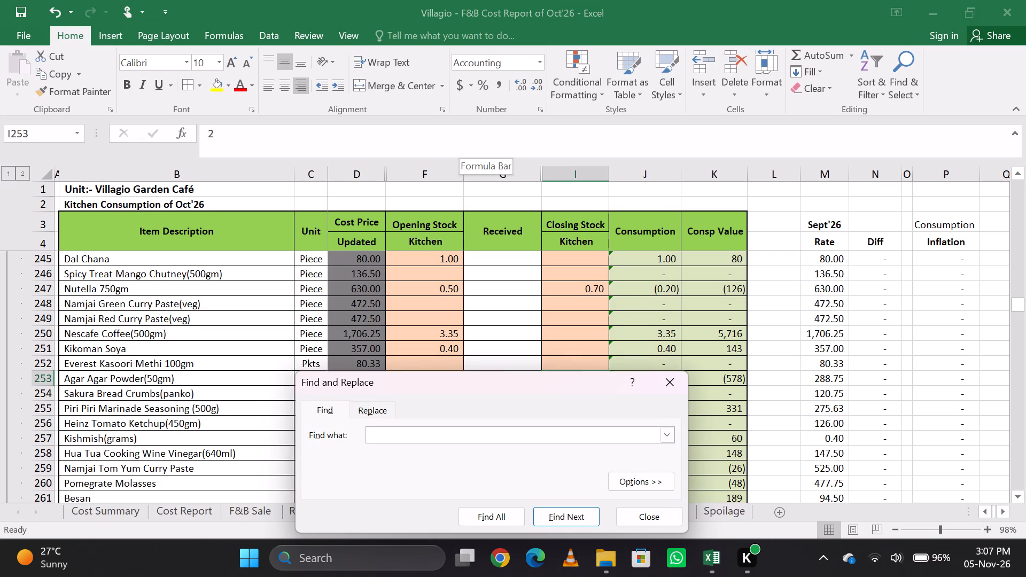
key(BackSpace)
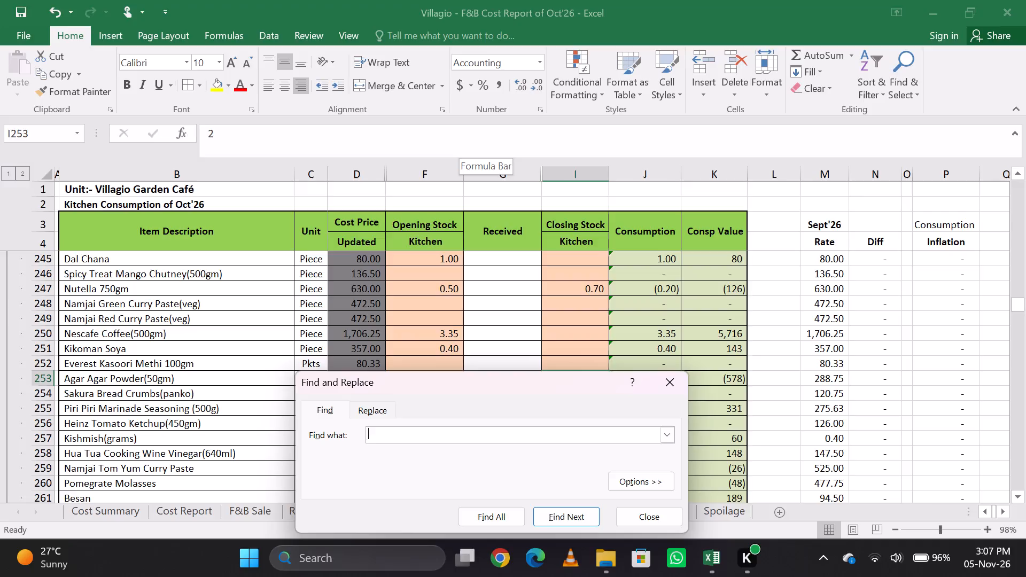
text(blue)
key(b)
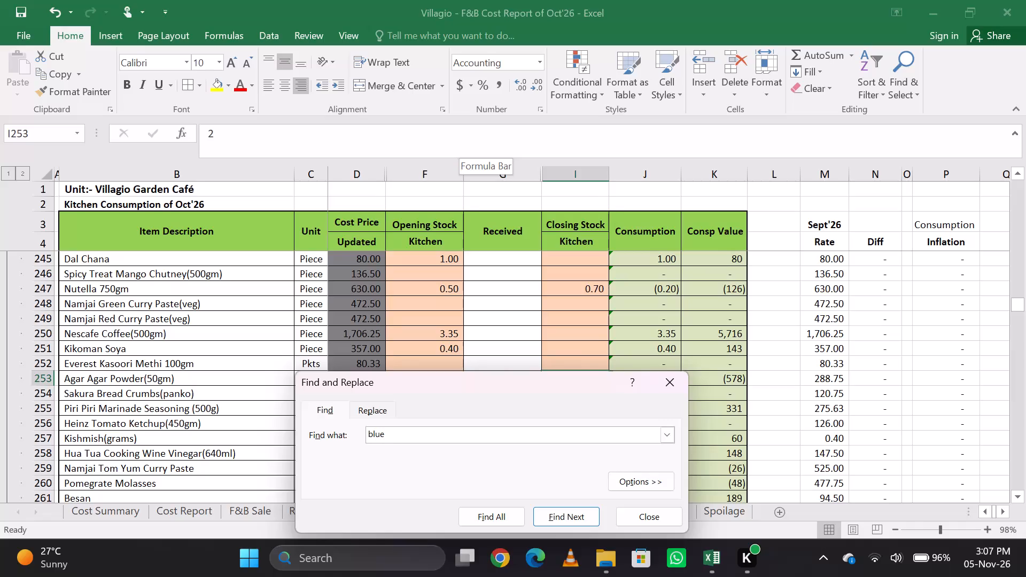
key(Return)
key(Return)
key(BackSpace)
key(Return)
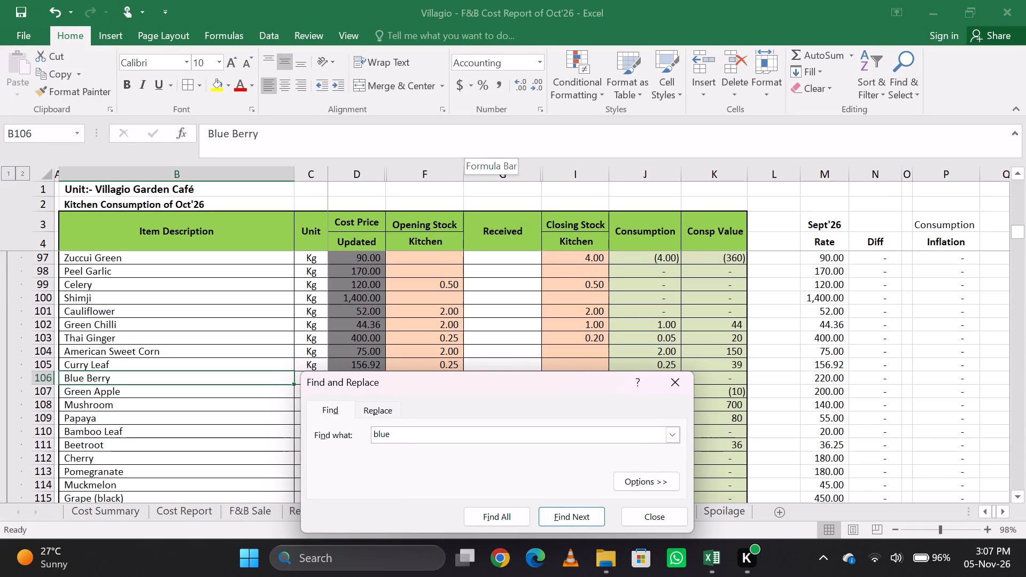
key(Return)
key(Return)
key(Return)
key(Return)
key(Return)
key(Return)
key(Return)
key(Return)
key(Return)
key(Return)
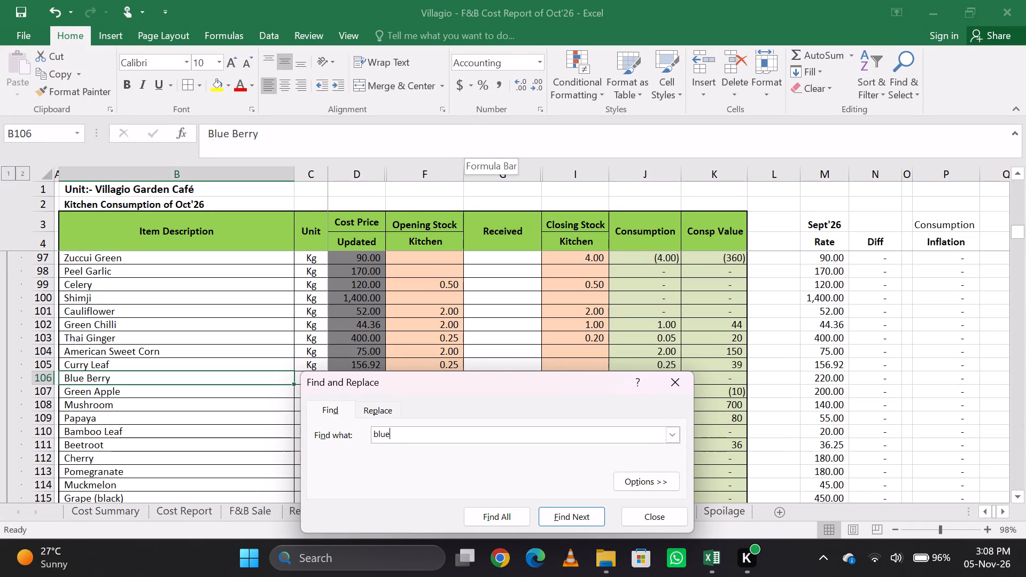
key(Return)
key(Return)
key(Return)
key(Return)
key(Return)
key(Return)
key(Return)
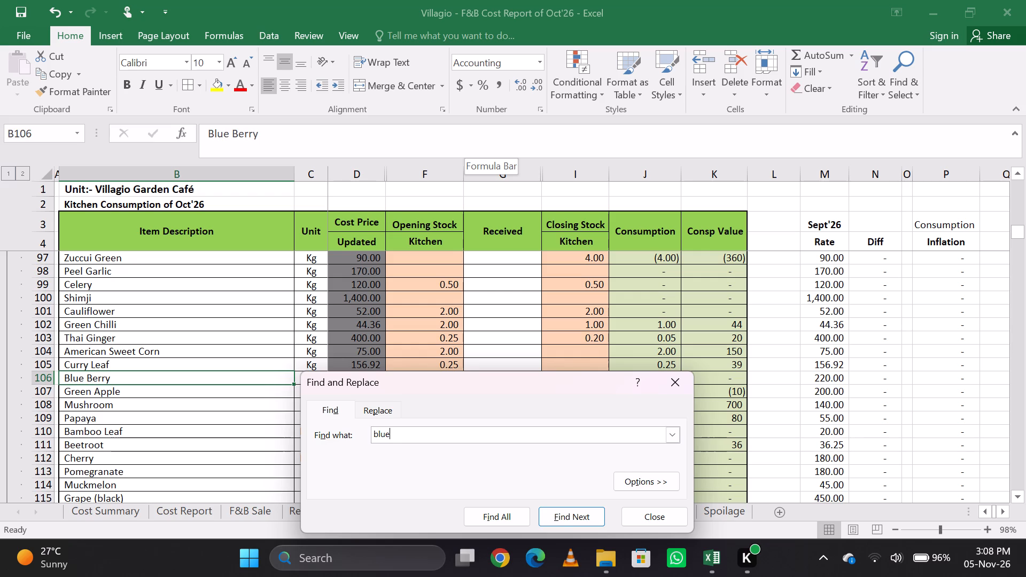
Search for "tiramis" and enter 1 as the kitchen closing stock of Tiramisu Cream.
key(BackSpace)
key(BackSpace)
key(BackSpace)
key(BackSpace)
key(BackSpace)
key(BackSpace)
key(BackSpace)
key(BackSpace)
key(BackSpace)
key(BackSpace)
key(BackSpace)
key(BackSpace)
key(BackSpace)
key(BackSpace)
key(BackSpace)
key(BackSpace)
key(BackSpace)
text(tiramis)
key(Return)
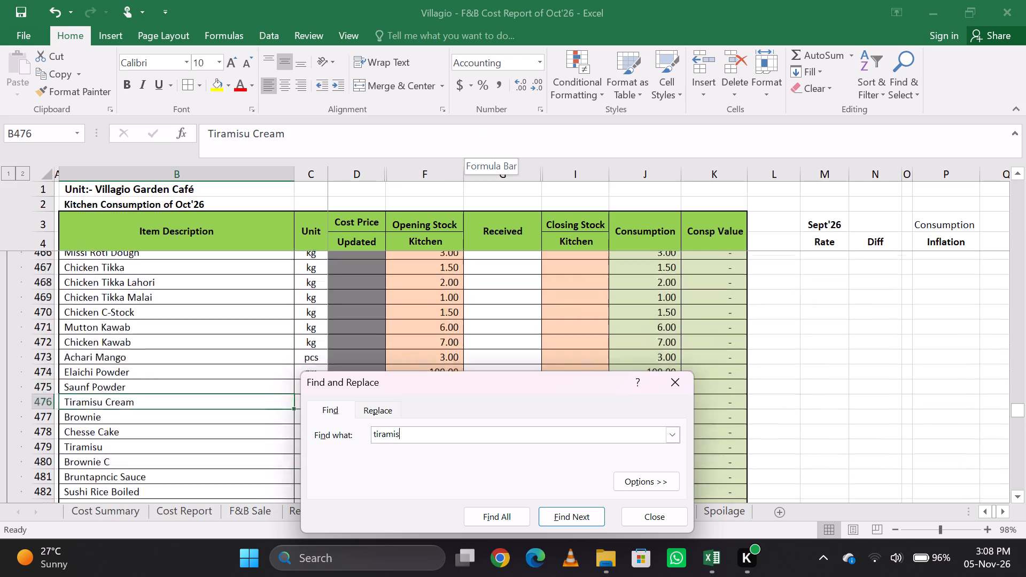
key(Return)
key(Escape)
key(Up)
key(Up)
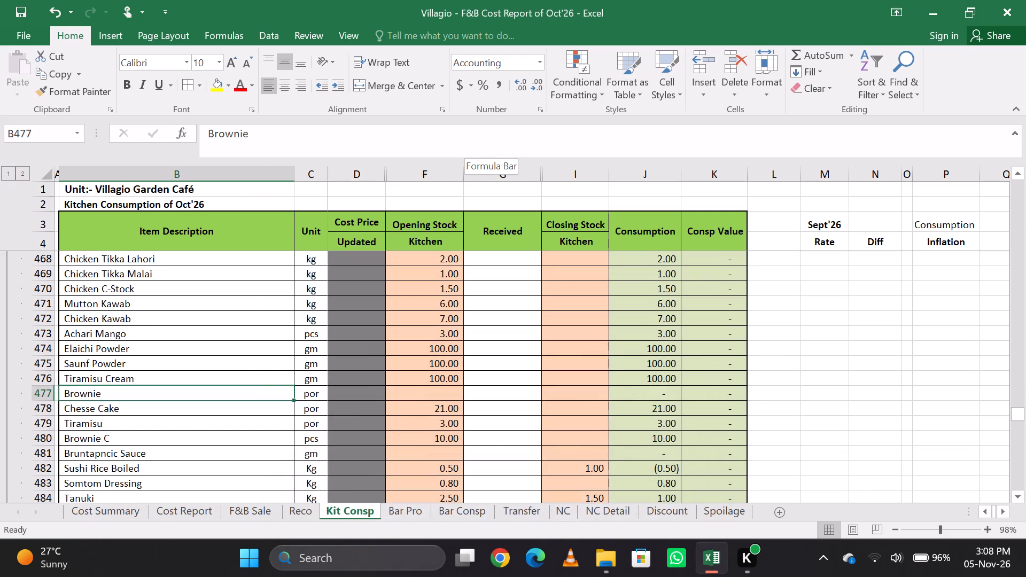
key(Up)
key(Up)
key(Down)
key(Right)
key(Right)
key(Right)
key(Right)
key(Right)
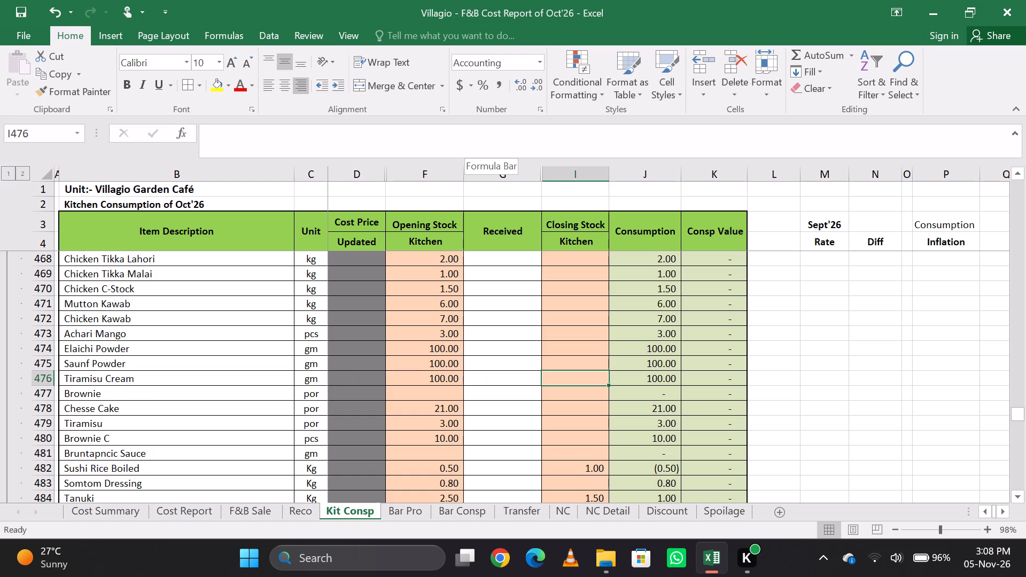
key(1)
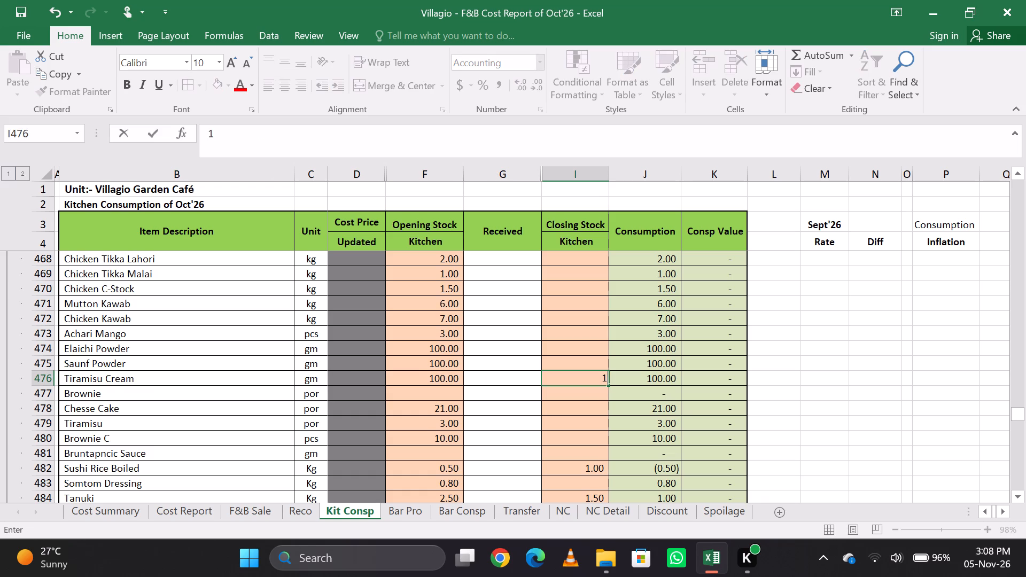
key(Down)
Change the kitchen closing stock of Tiramisu Cream to 1000.
key(Up)
key(1)
text(000)
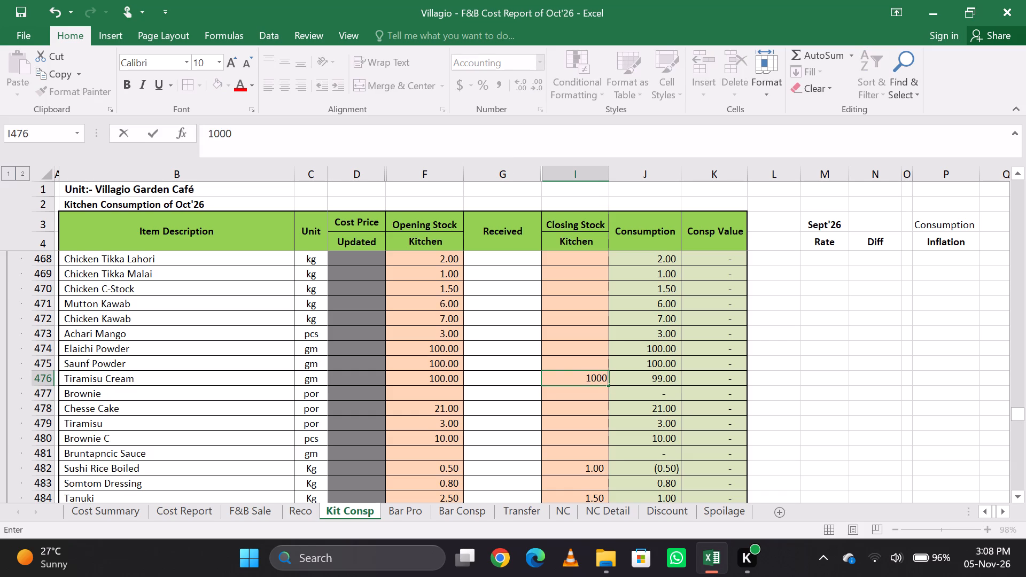
key(Return)
key(Up)
key(Down)
key(Up)
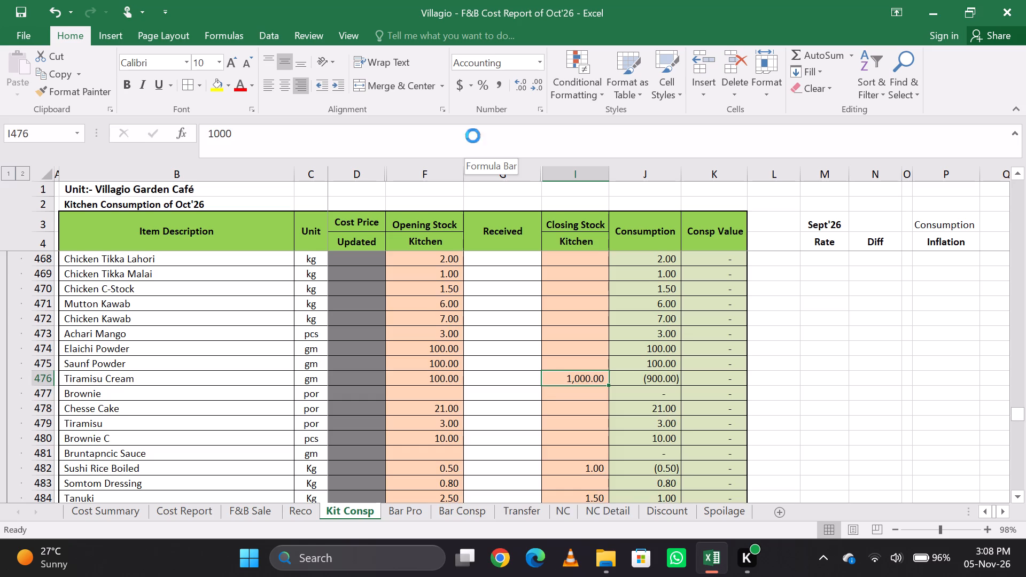
Search for "fresh y" and enter 0.2 as the kitchen closing stock of Fresh Yeast.
key(ctrl+f)
text(fresh y)
key(Return)
key(Escape)
key(Right)
key(Right)
key(Right)
key(Right)
key(Right)
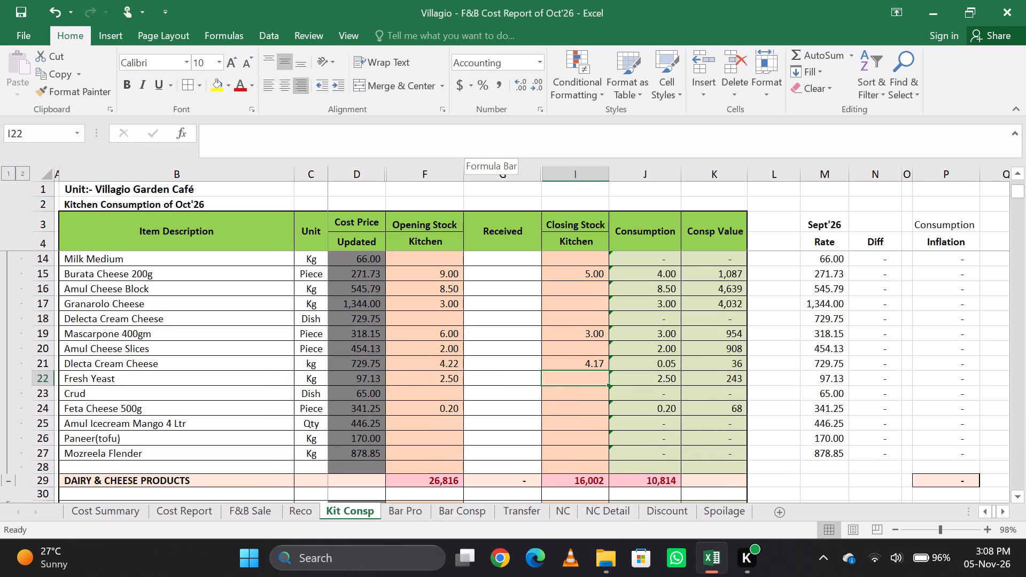
text(.2)
key(Return)
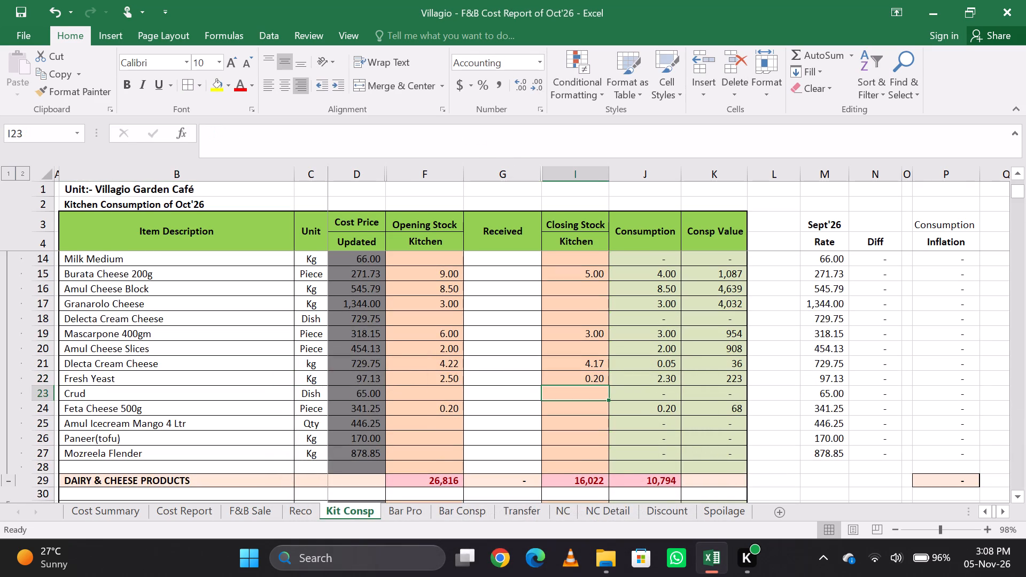
Search the item list for "livas", shorten the search to "liva" and "liv", and go through the matches.
key(ctrl+f)
key(Escape)
key(ctrl+f)
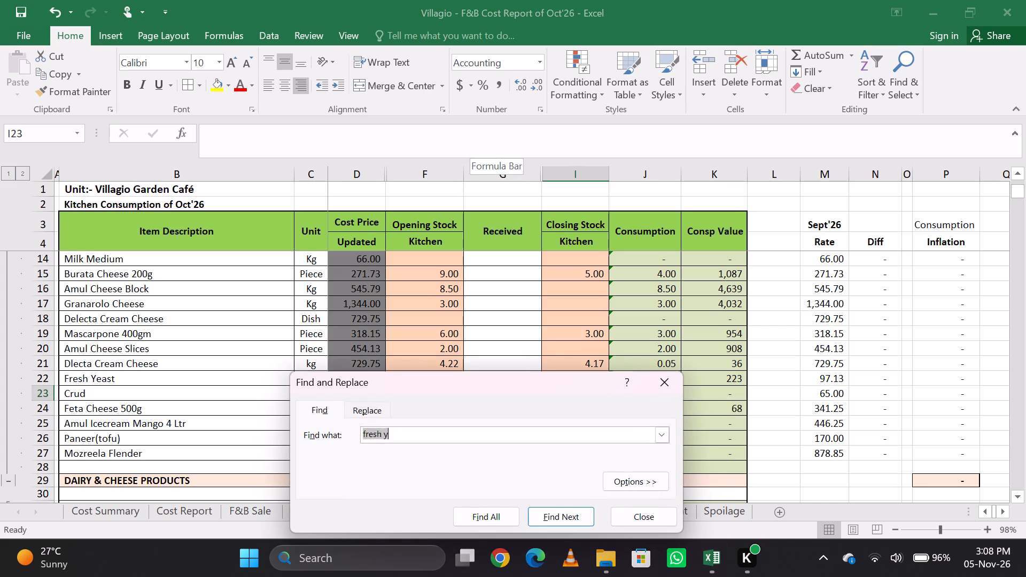
key(BackSpace)
key(BackSpace)
key(BackSpace)
text(livas)
key(Return)
key(Return)
key(BackSpace)
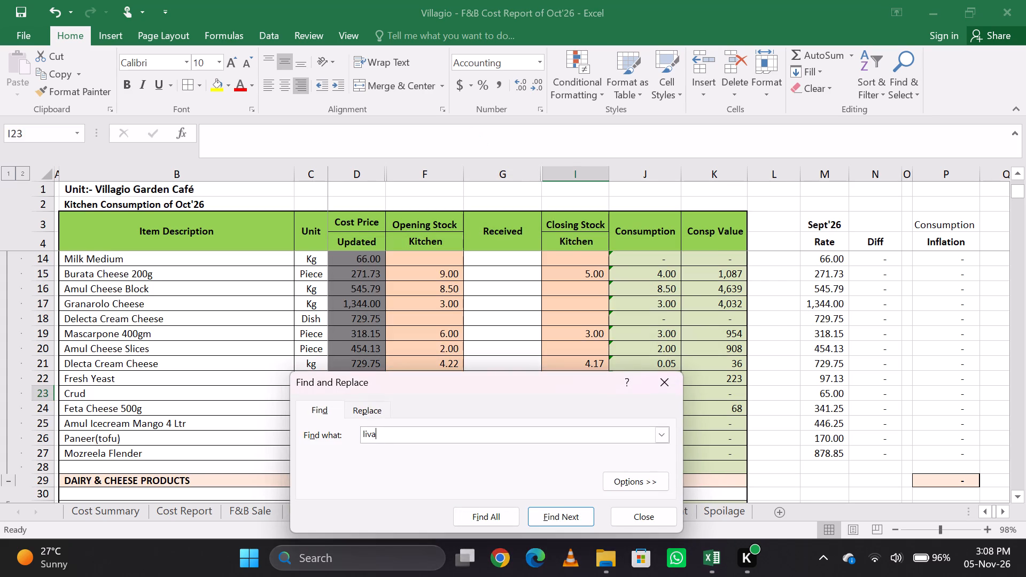
key(Return)
key(Return)
key(BackSpace)
key(Return)
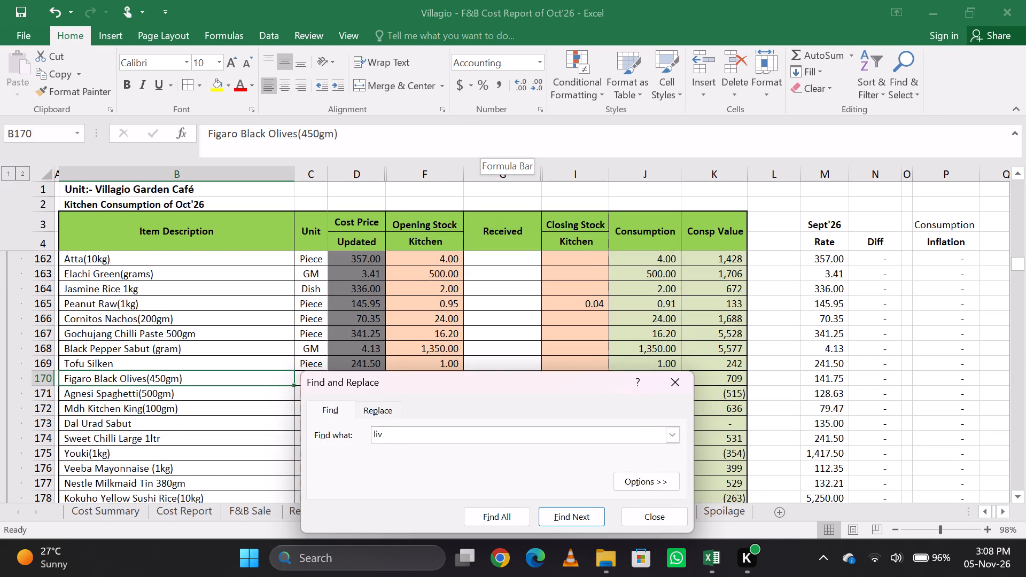
key(Return)
key(Return)
key(Return)
key(Return)
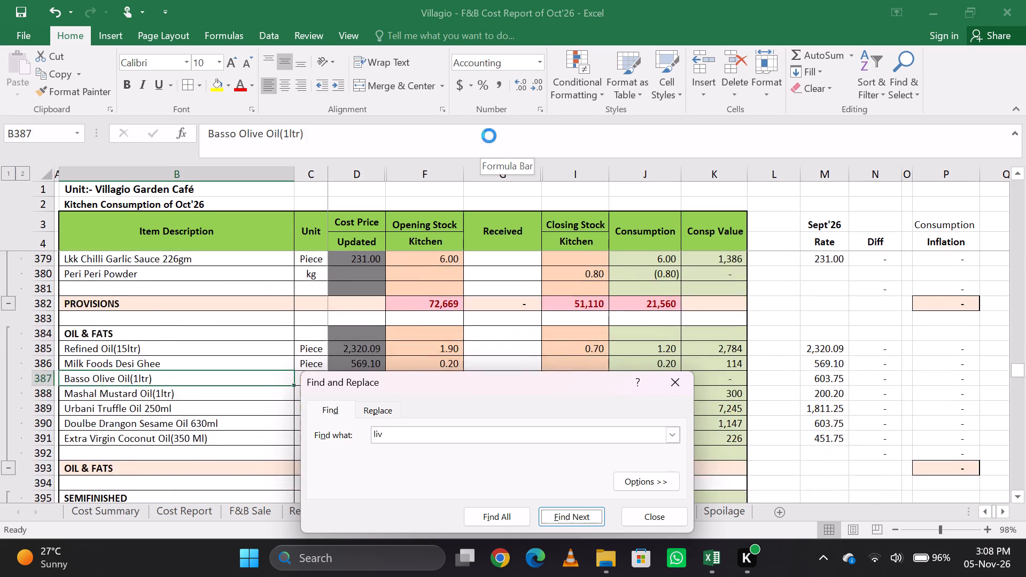
key(Return)
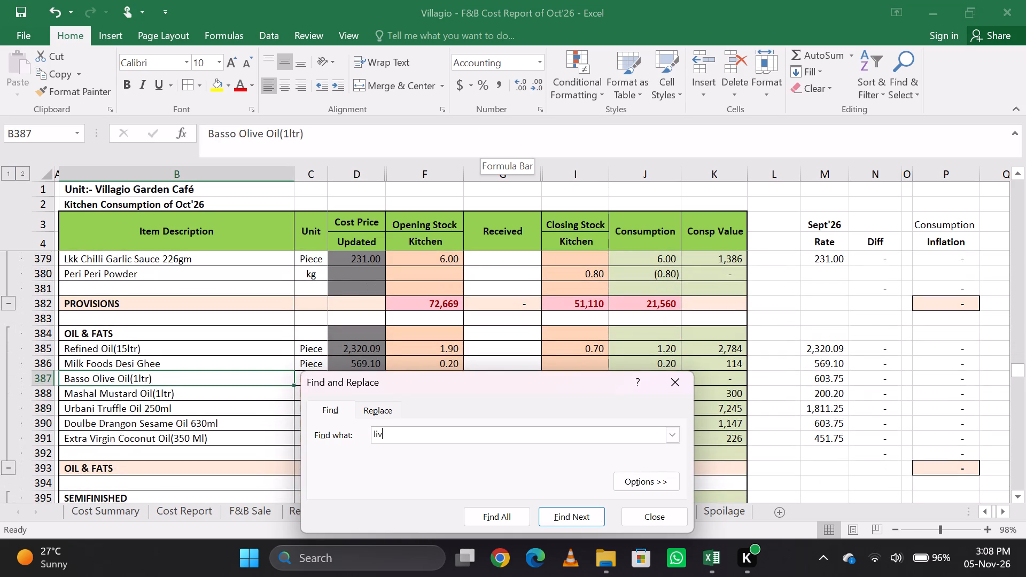
Search for "cooking", go through the matches to Rich Cooking Cream, and enter 1 as its kitchen closing stock.
key(BackSpace)
key(BackSpace)
key(BackSpace)
key(BackSpace)
key(BackSpace)
key(BackSpace)
key(BackSpace)
key(BackSpace)
key(BackSpace)
key(BackSpace)
key(BackSpace)
key(BackSpace)
key(BackSpace)
key(BackSpace)
text(cooking)
key(Return)
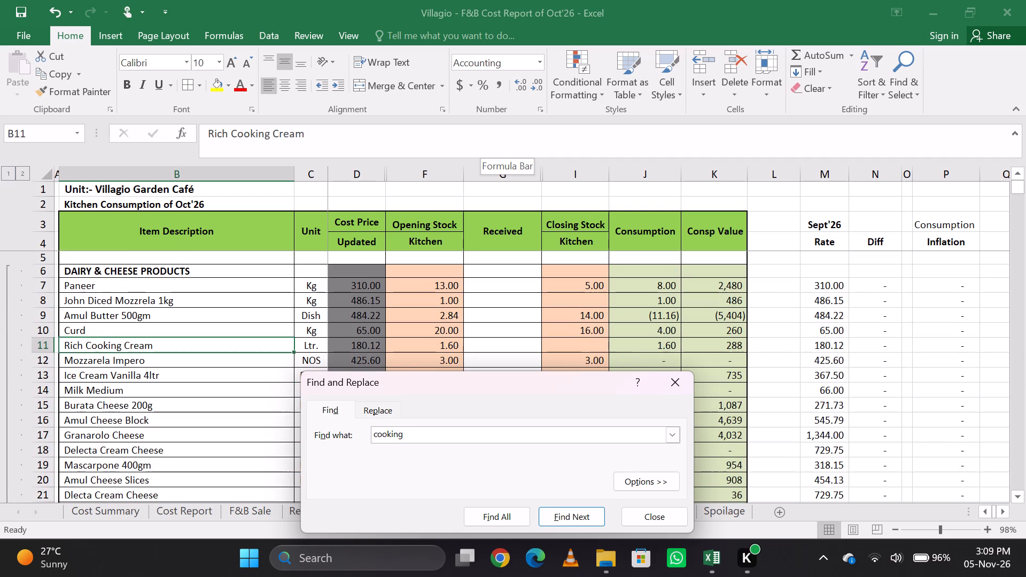
key(Return)
key(Return)
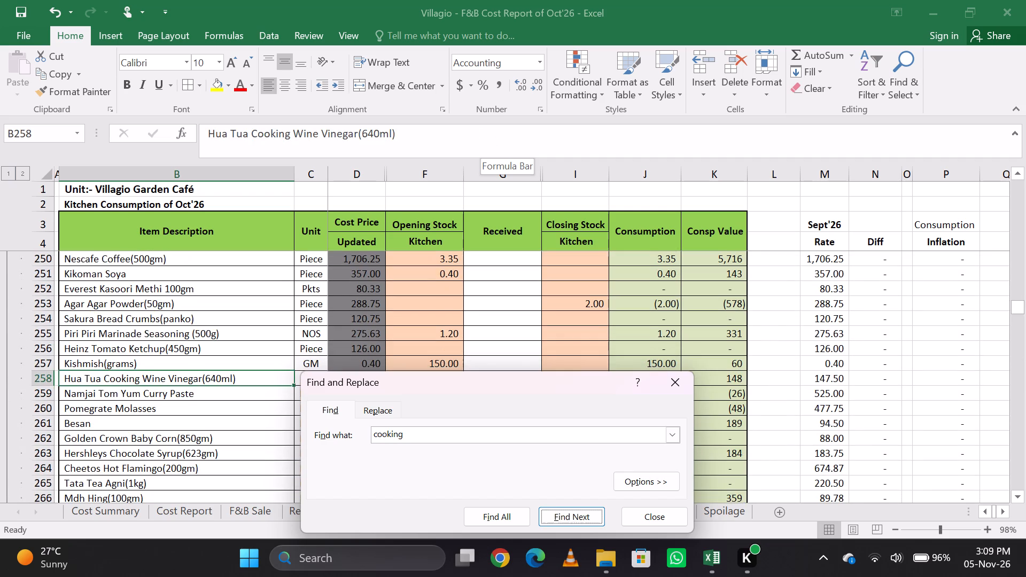
key(Return)
key(Return)
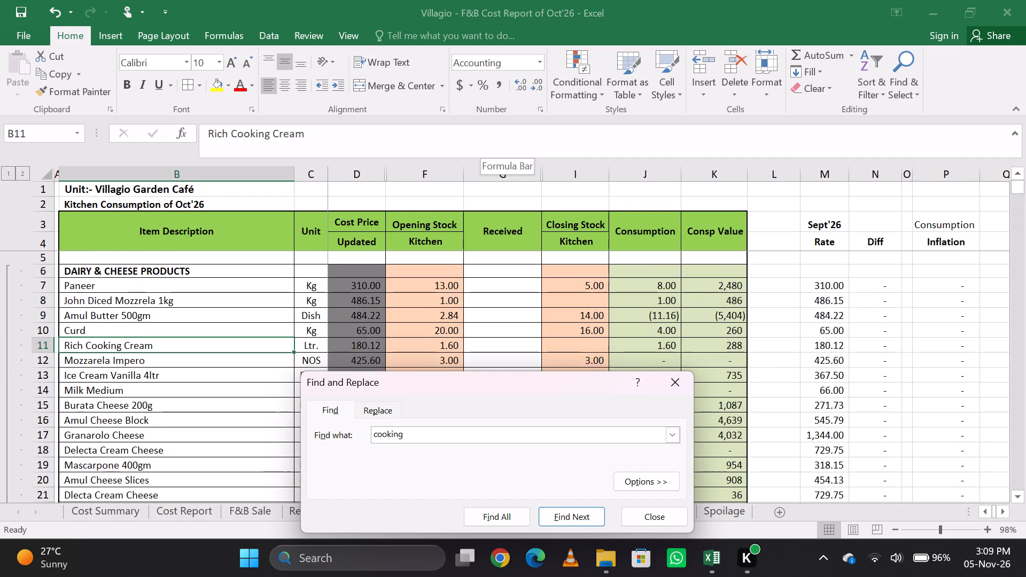
key(Escape)
key(Right)
key(Right)
key(Right)
key(Right)
key(Right)
key(Right)
key(Left)
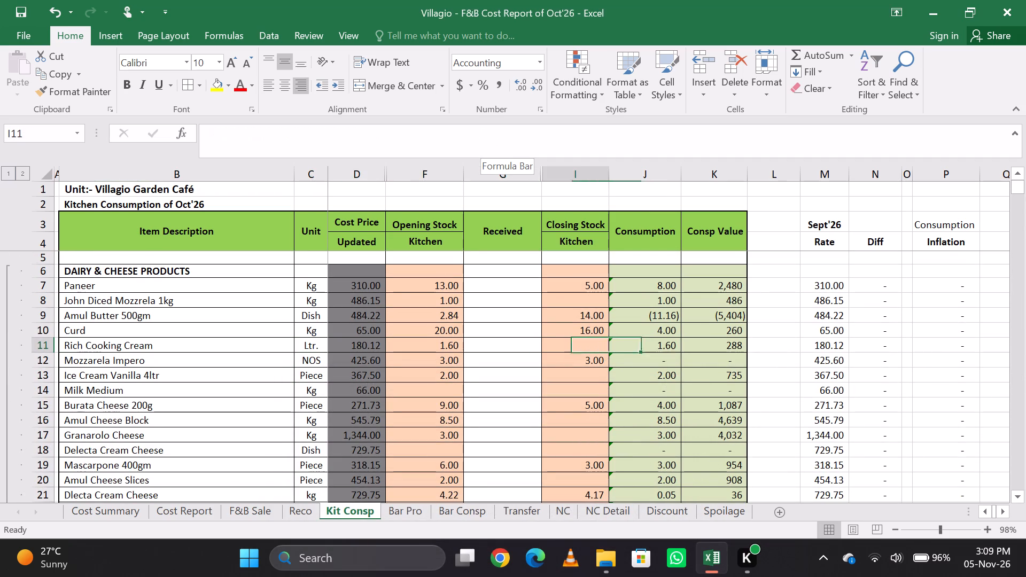
key(1)
key(Down)
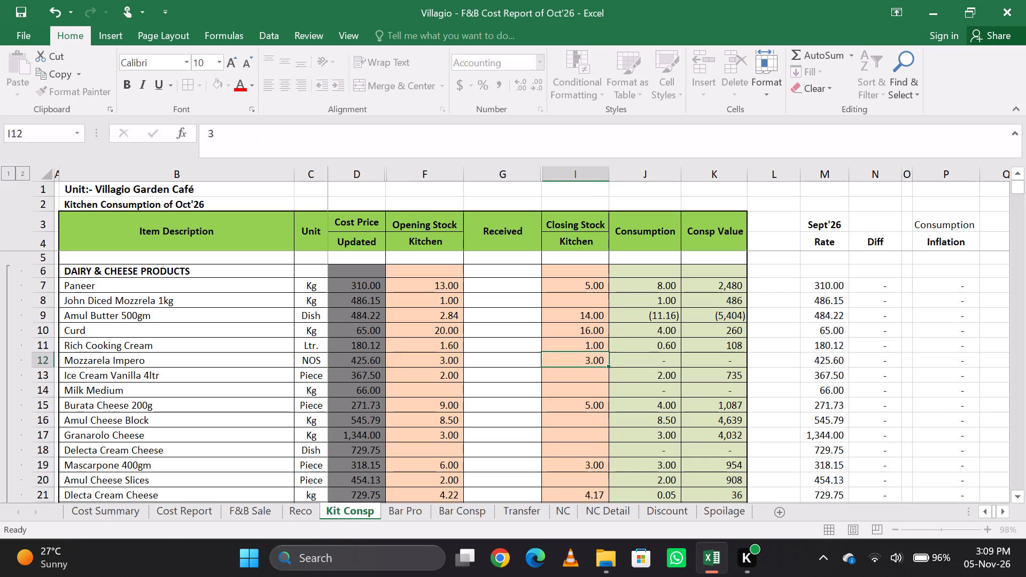
key(Up)
Search the item list for "almo" and go through the matches.
key(ctrl+f)
key(BackSpace)
key(BackSpace)
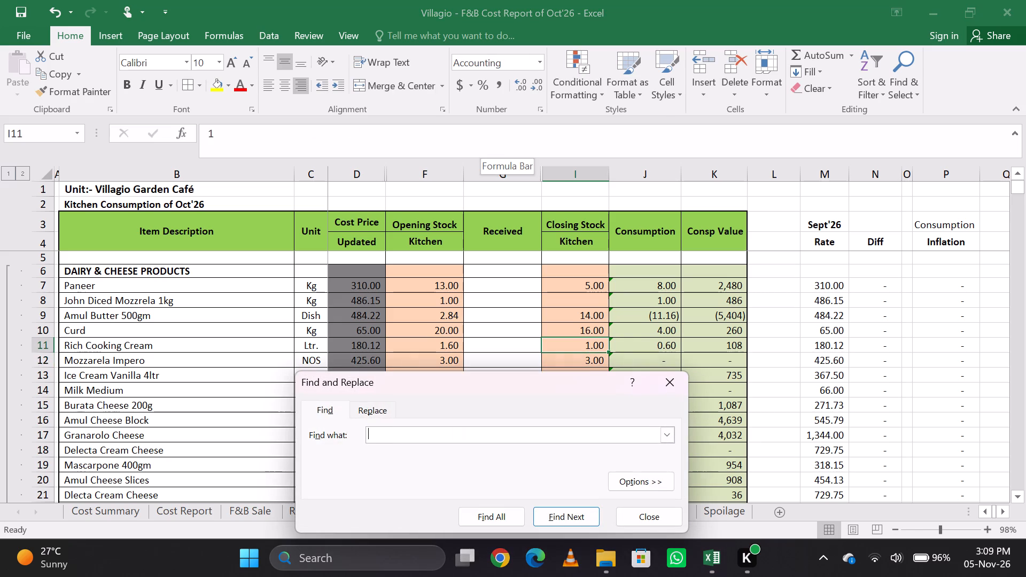
key(BackSpace)
text(almo)
key(Return)
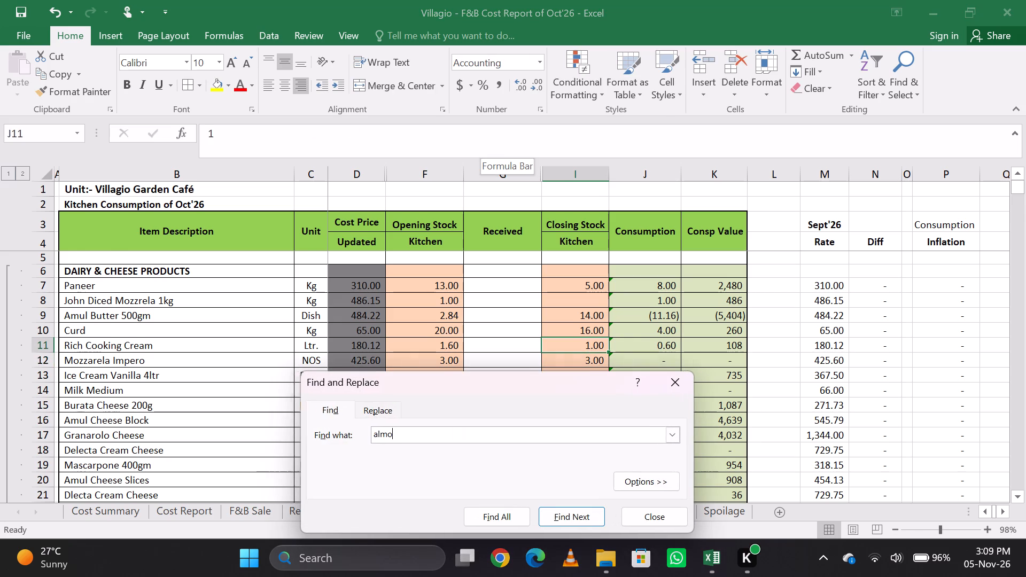
key(Return)
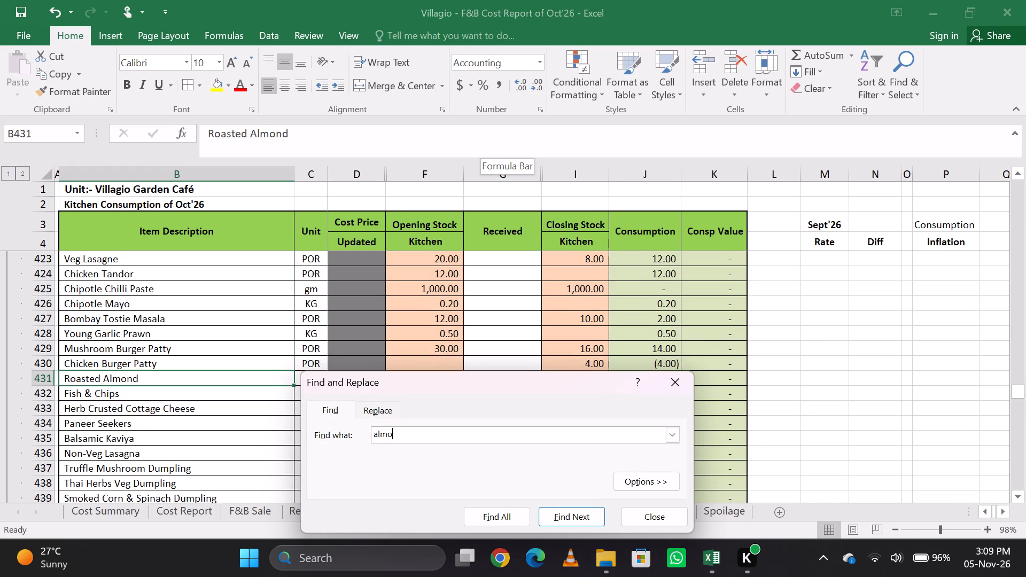
key(Return)
key(Return)
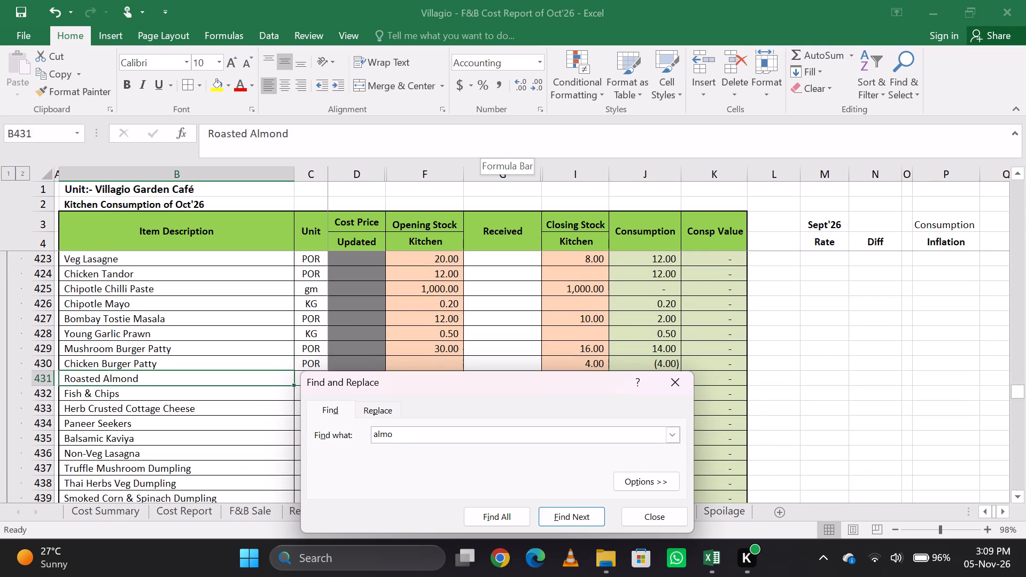
key(Return)
Search for "bada" and enter 200 as the kitchen closing stock of Badam(grams).
key(BackSpace)
key(BackSpace)
key(BackSpace)
key(BackSpace)
key(BackSpace)
key(BackSpace)
key(BackSpace)
key(BackSpace)
key(BackSpace)
key(BackSpace)
key(BackSpace)
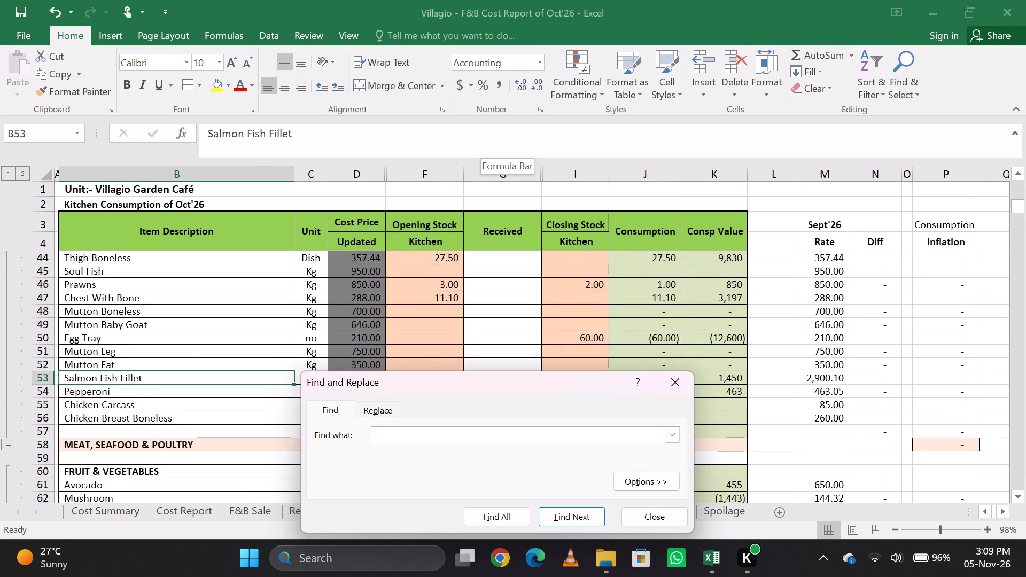
text(bada)
key(Return)
key(Escape)
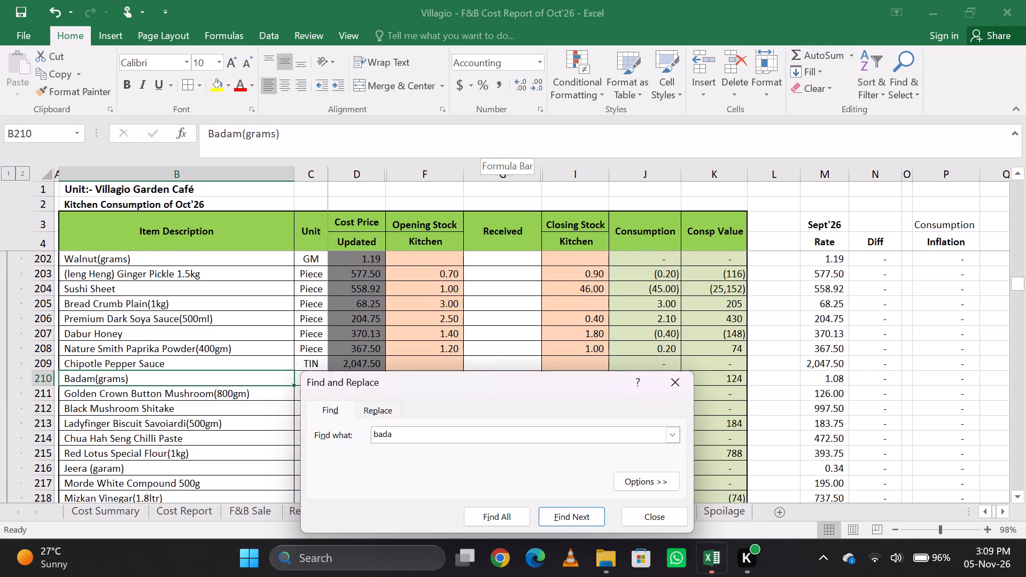
key(Page_Down)
key(Right)
key(Page_Up)
key(Right)
key(Right)
key(Left)
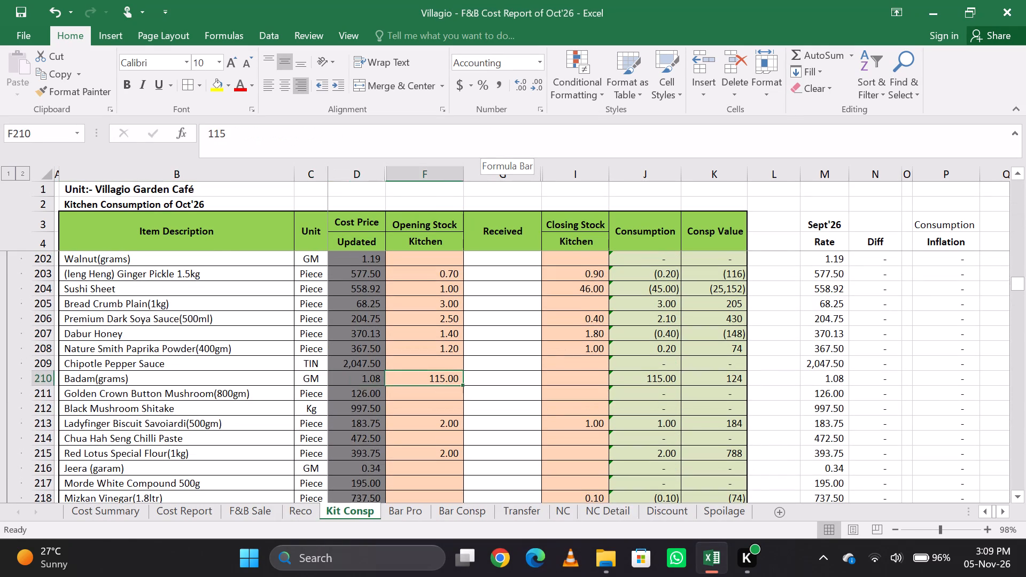
key(Right)
key(Right)
key(Right)
key(Right)
key(Left)
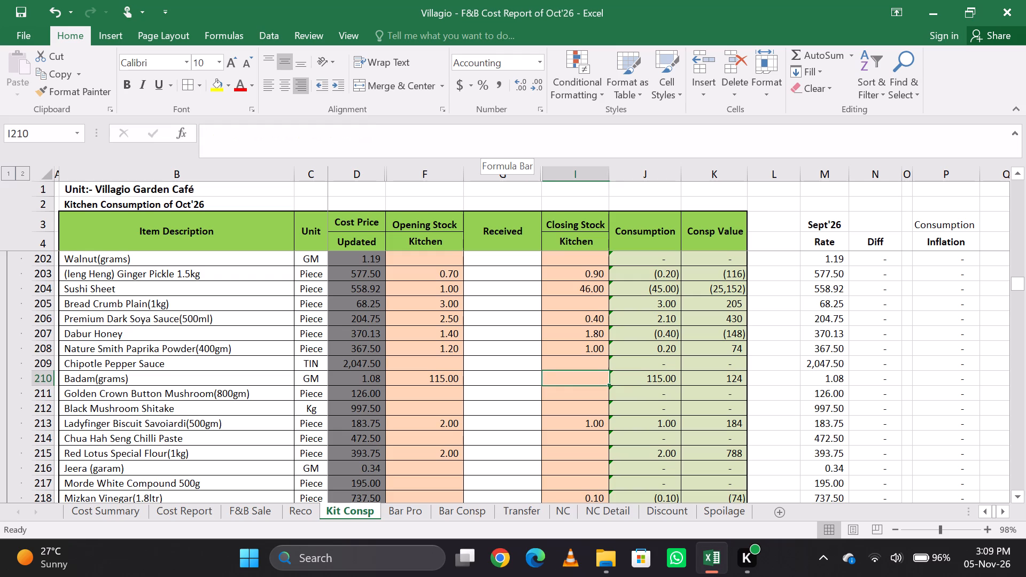
key(2)
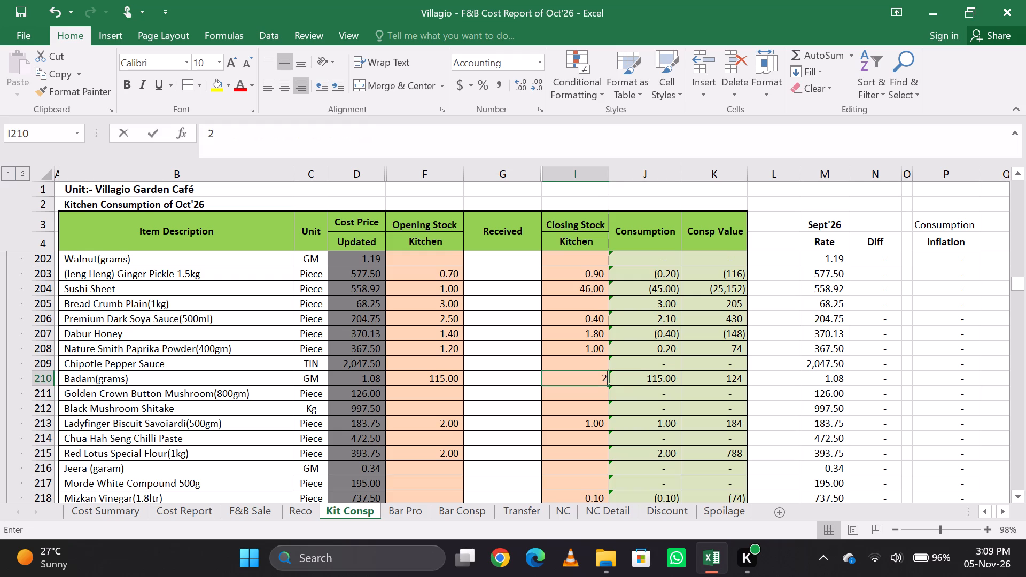
text(00)
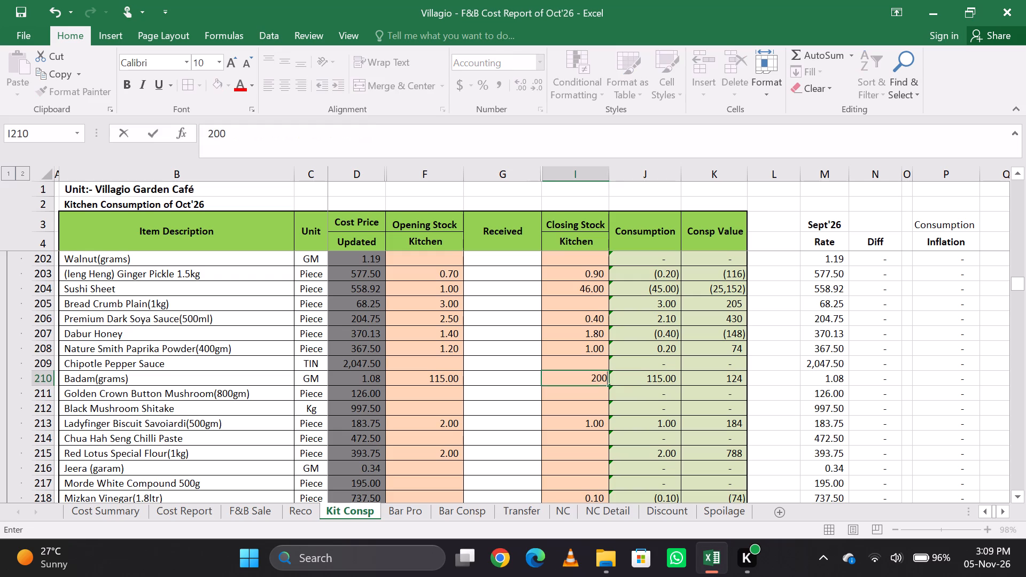
key(Return)
Save the workbook.
key(ctrl+s)
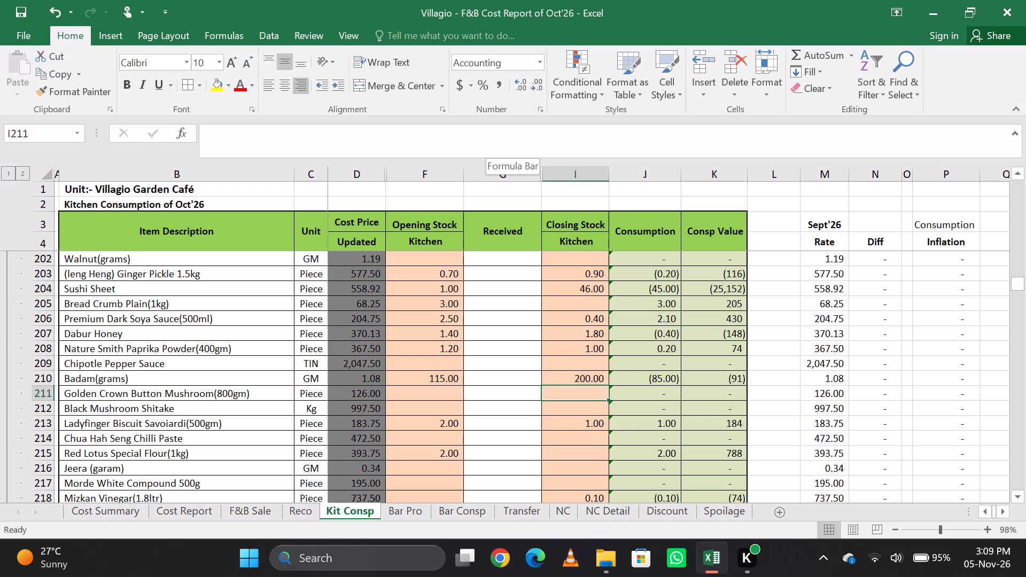
Search for "cocon", go through the matches to Extra Virgin Coconut Oil(350 Ml), and enter 0.8 as its kitchen closing stock.
key(ctrl+f)
text(coco)
key(n)
key(Return)
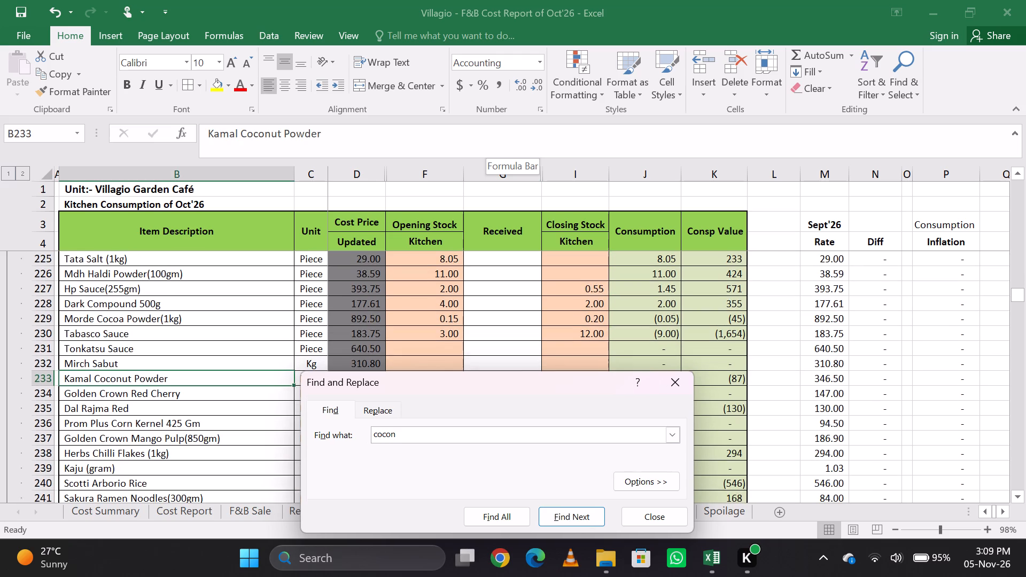
key(Return)
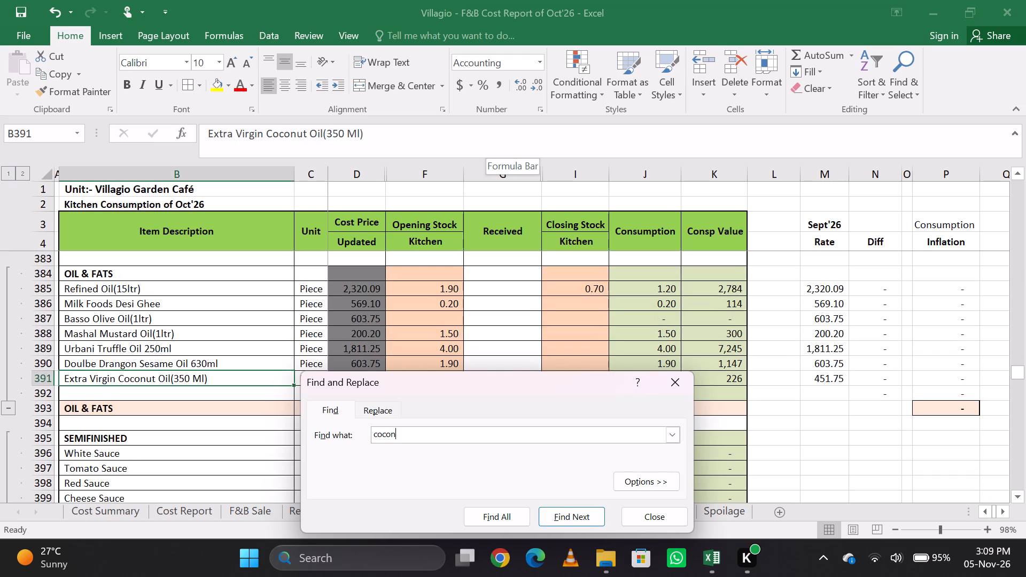
key(Escape)
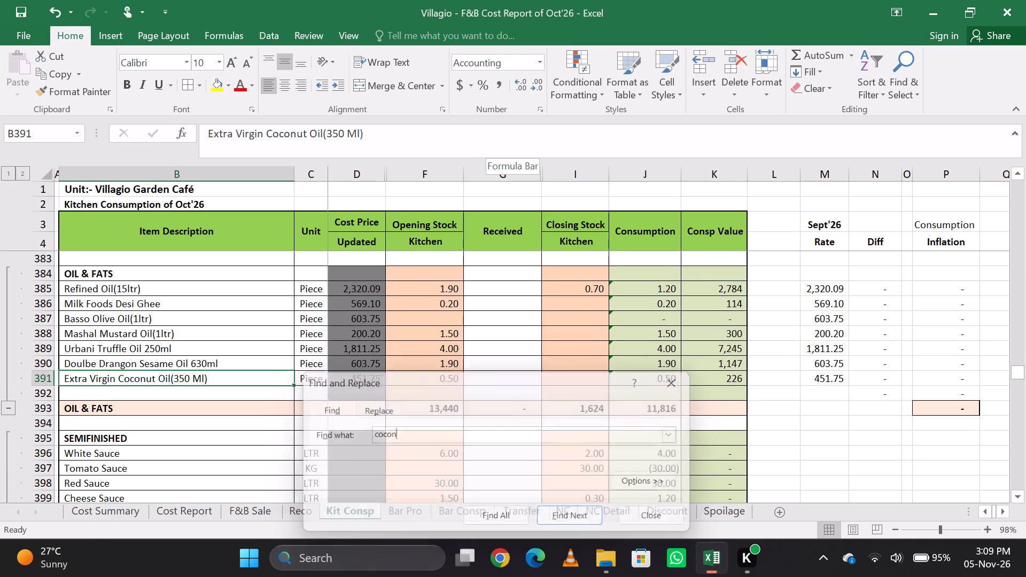
key(Right)
key(Right)
key(Right)
key(Right)
key(Right)
key(Right)
key(Left)
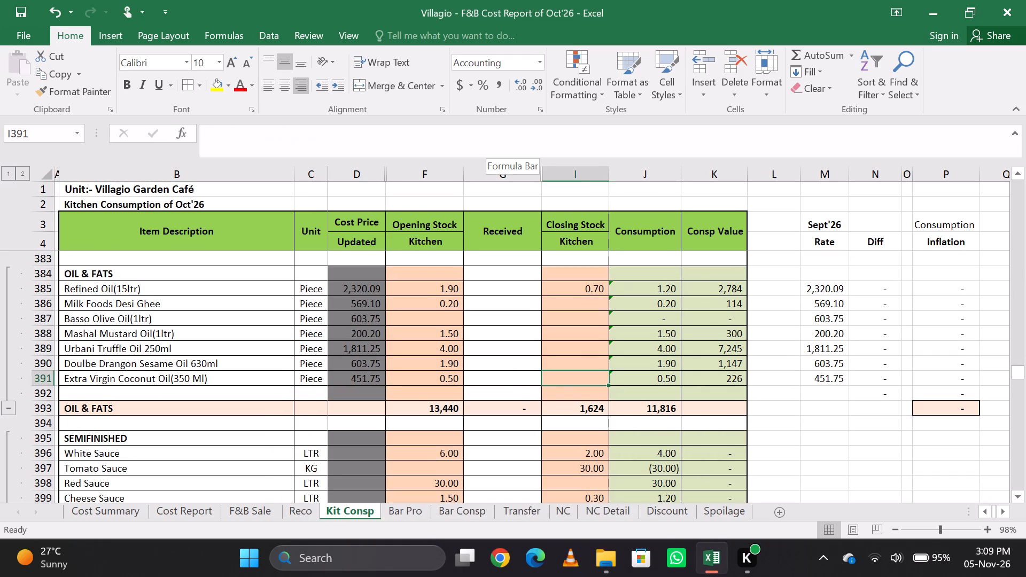
key(period)
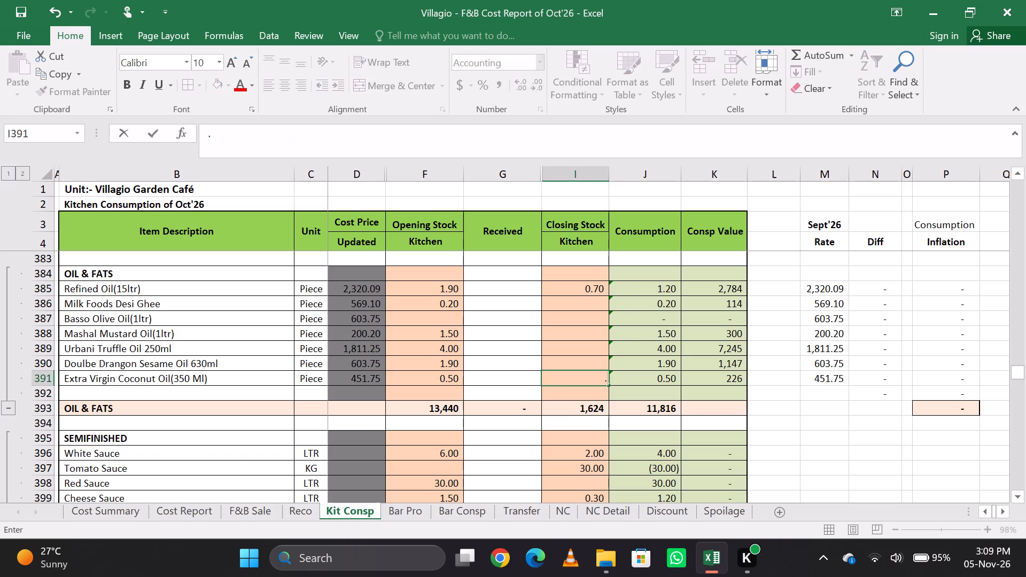
key(8)
key(Return)
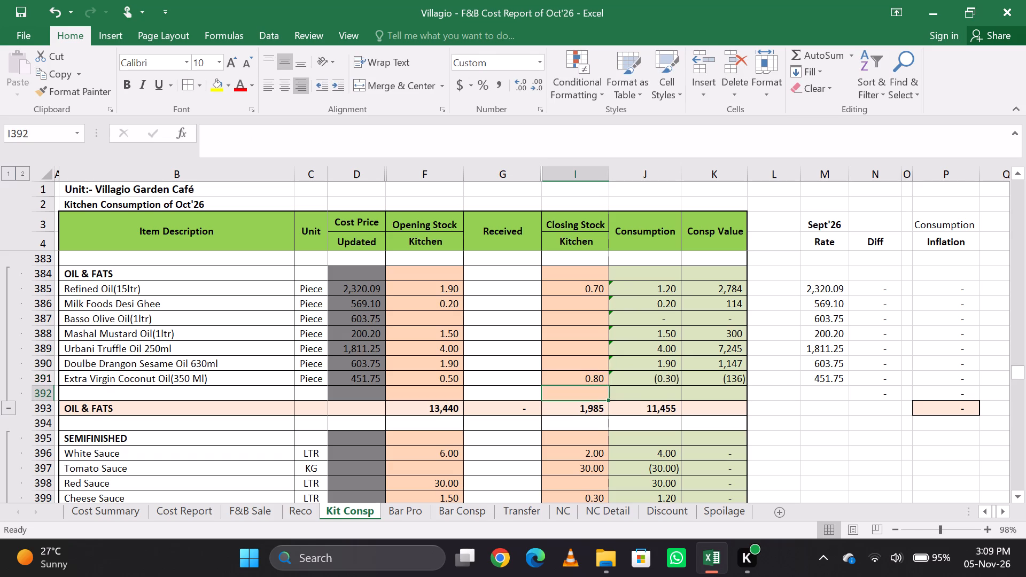
key(Up)
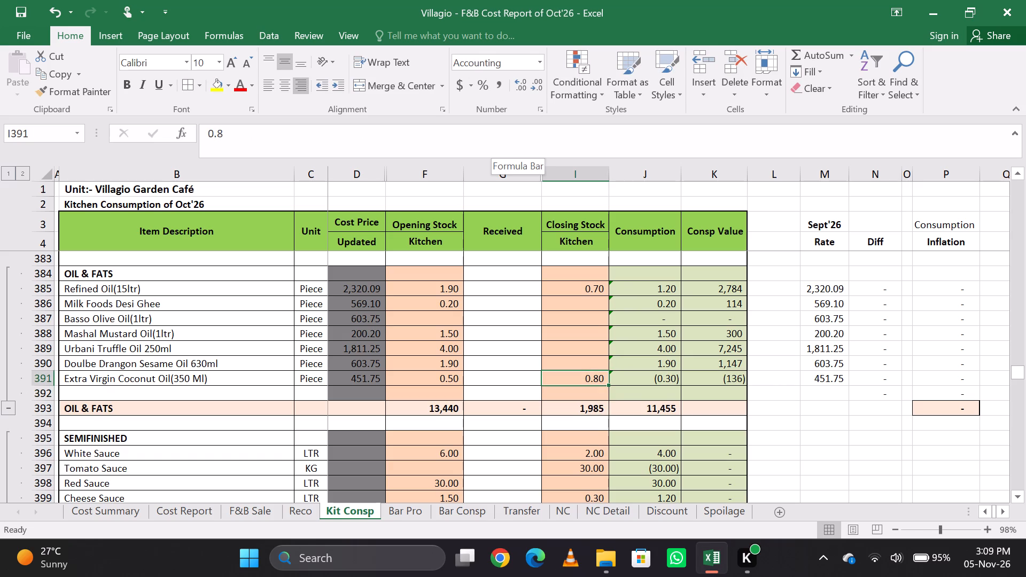
Search for "her", refine the search to "hers", and enter 1 as the kitchen closing stock of Hershleys Chocolate Syrup(623gm).
key(ctrl+f)
text(her)
key(Return)
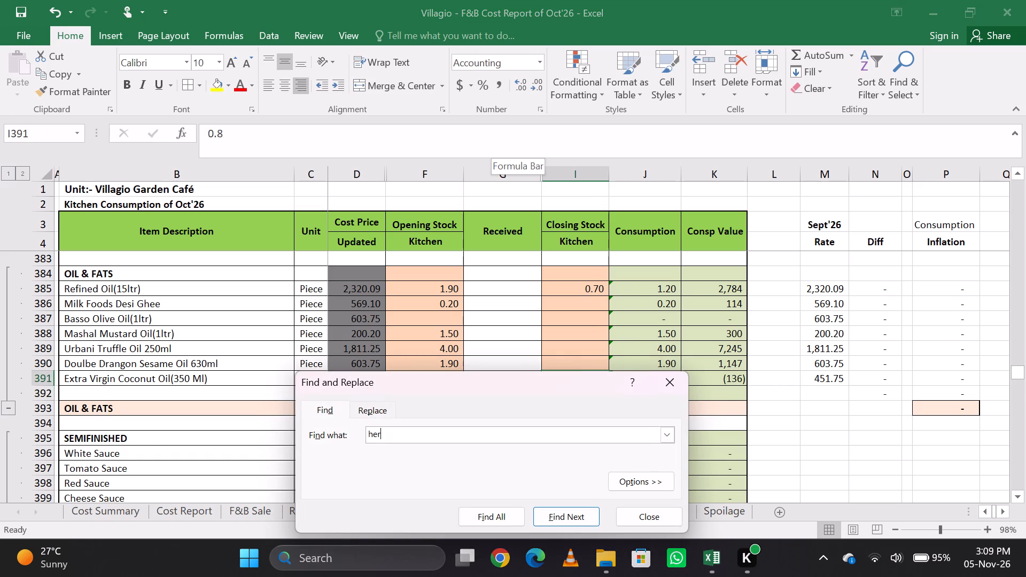
key(Return)
key(s)
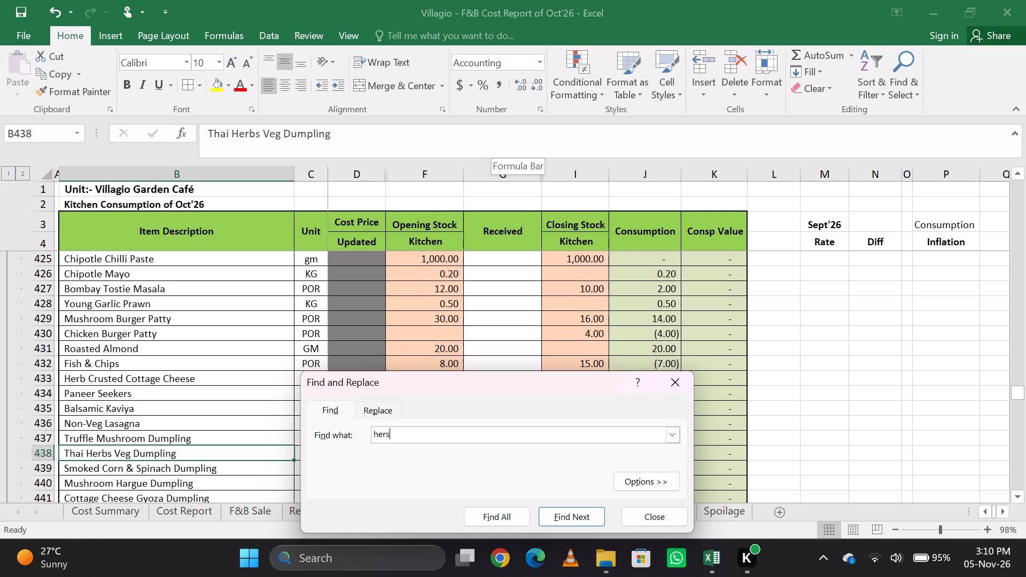
key(Return)
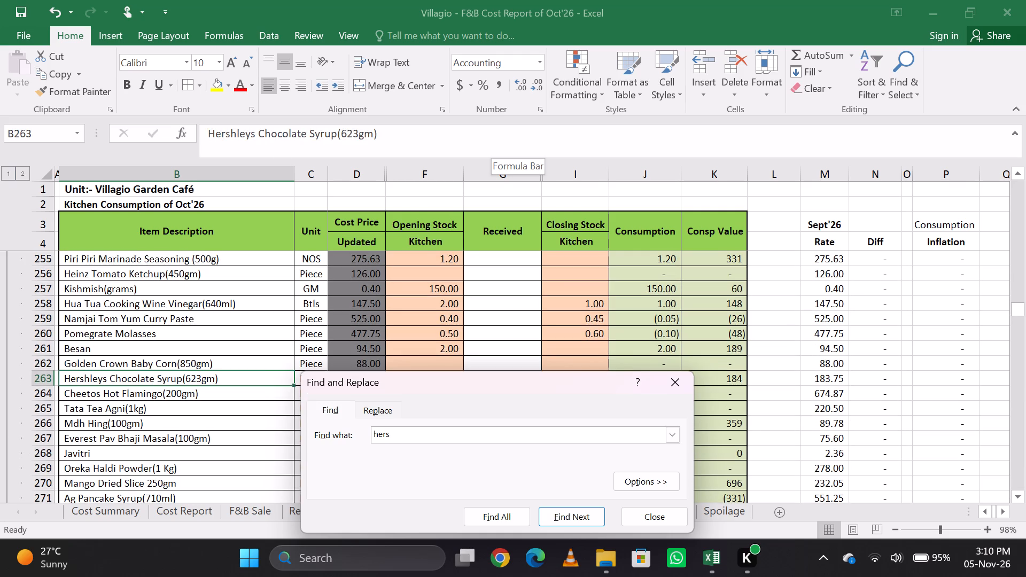
key(Escape)
key(Right)
key(Right)
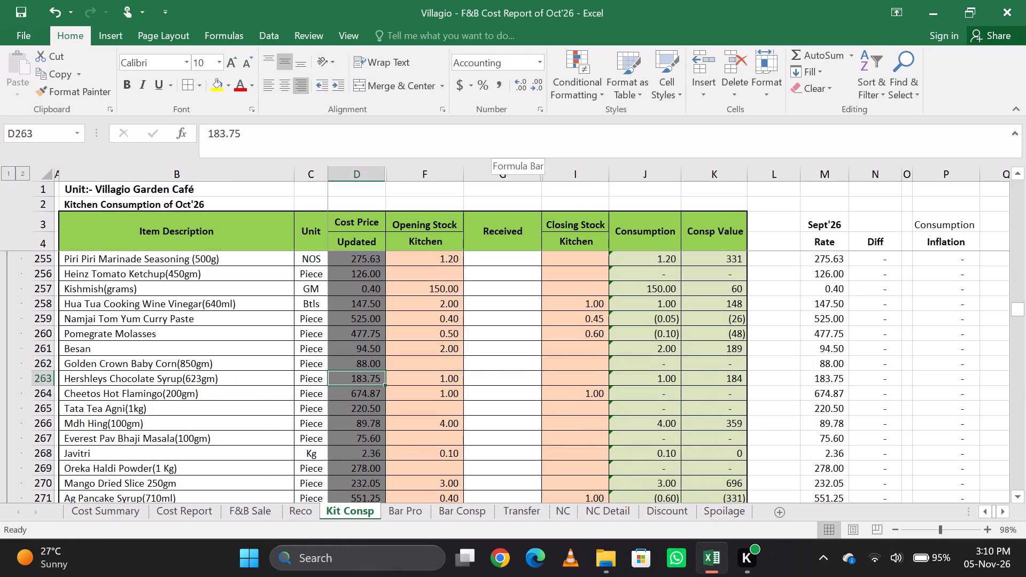
key(Right)
key(Right)
key(Right)
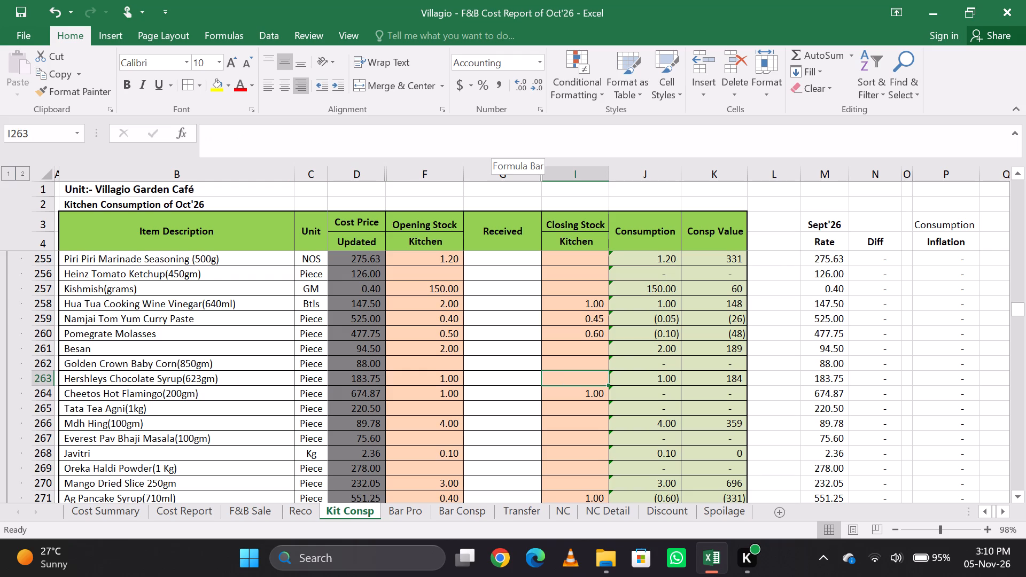
key(1)
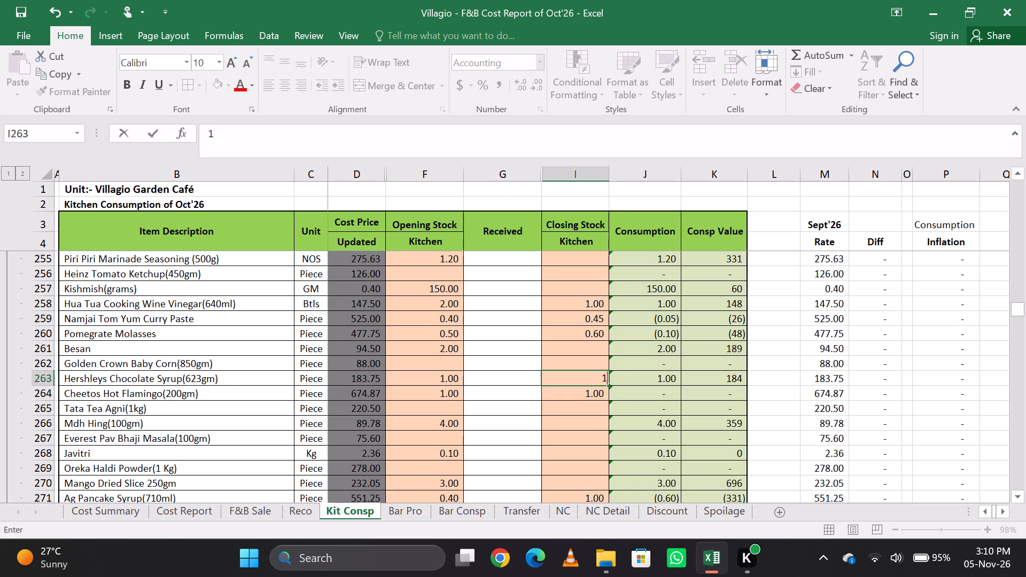
key(Return)
key(Up)
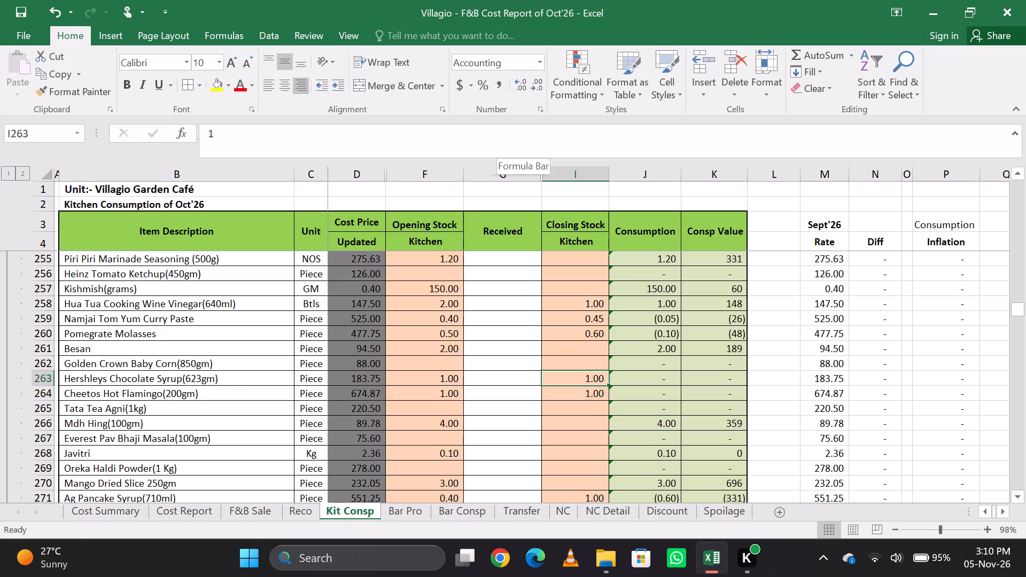
Search for "cust" and go to the kitchen closing stock of Custard Powder.
key(ctrl+f)
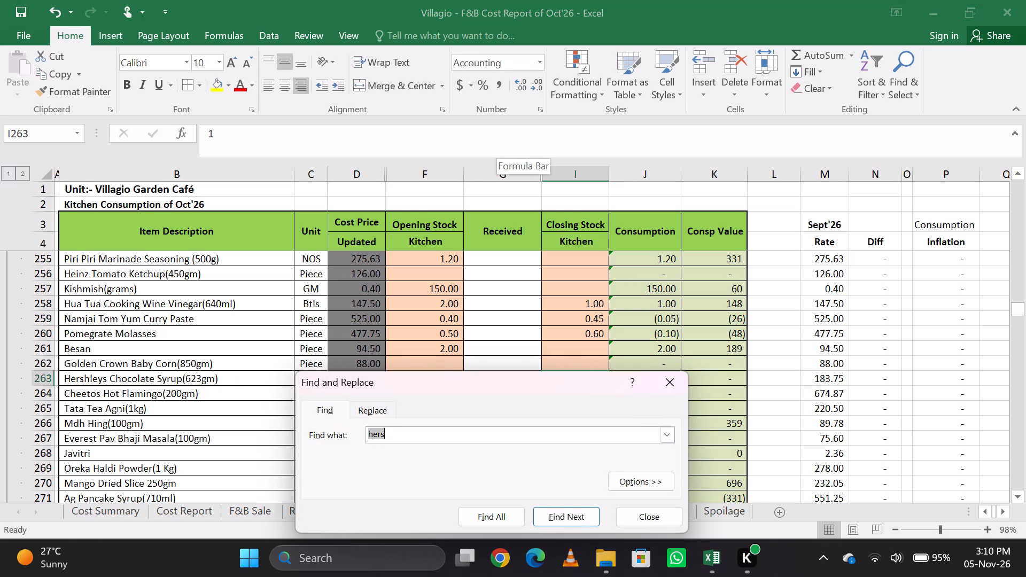
text(cust)
key(Return)
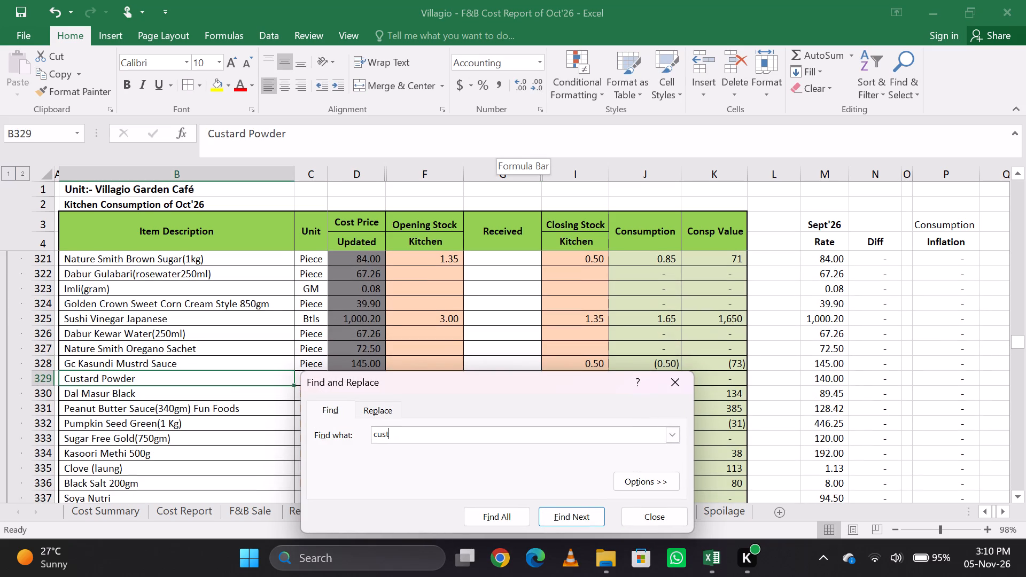
key(Escape)
key(Right)
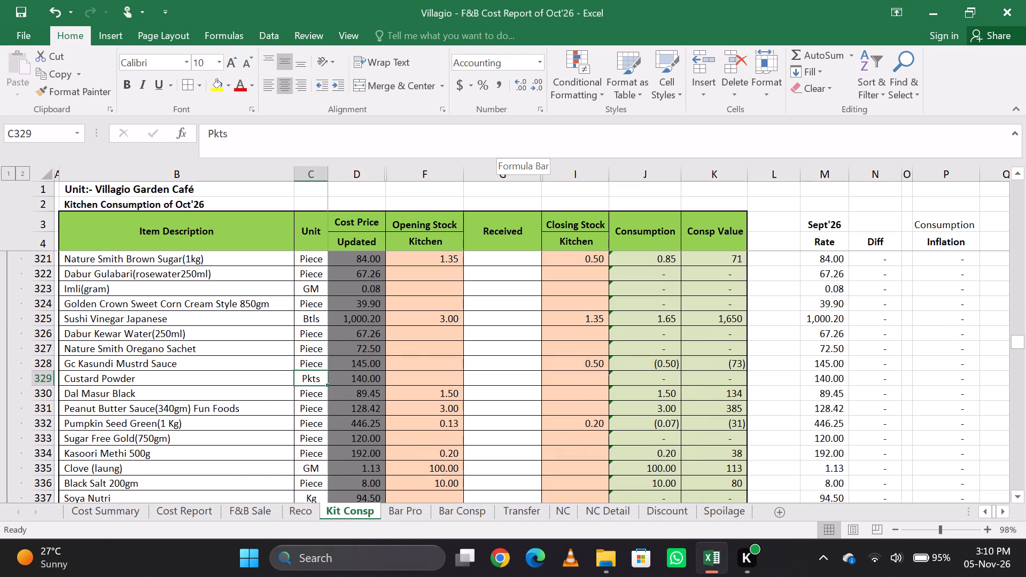
key(Right)
key(Right)
key(Right)
key(Right)
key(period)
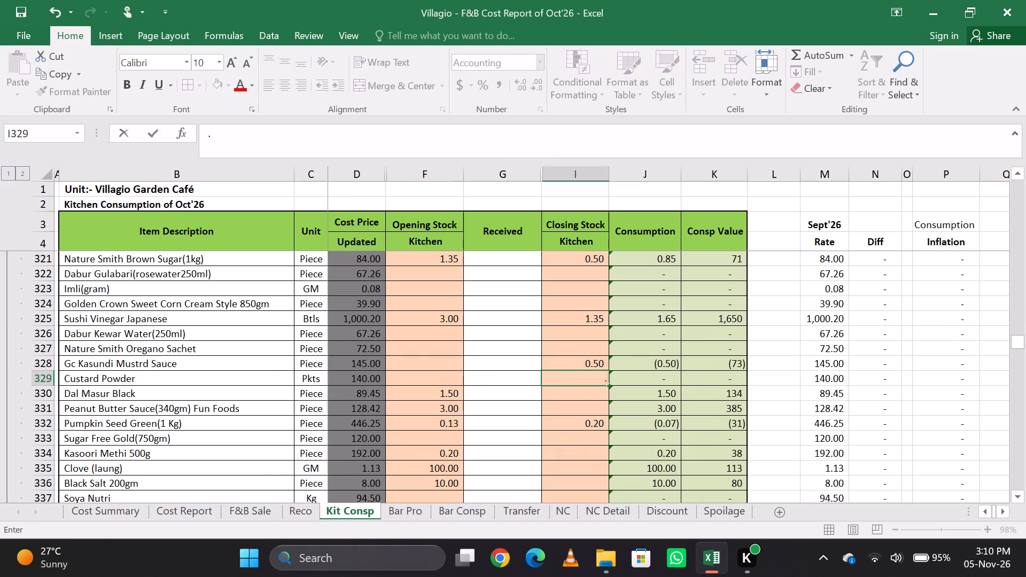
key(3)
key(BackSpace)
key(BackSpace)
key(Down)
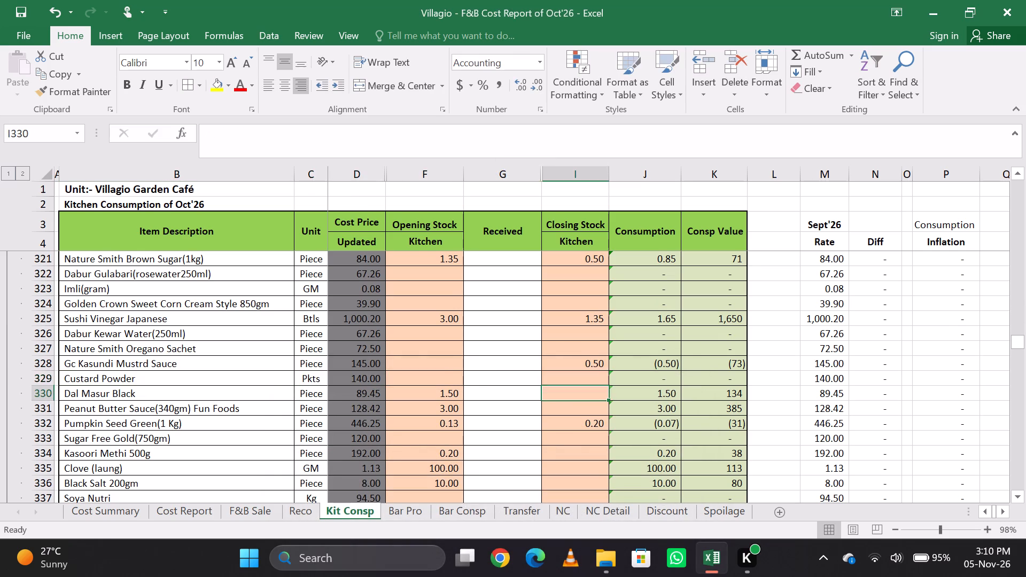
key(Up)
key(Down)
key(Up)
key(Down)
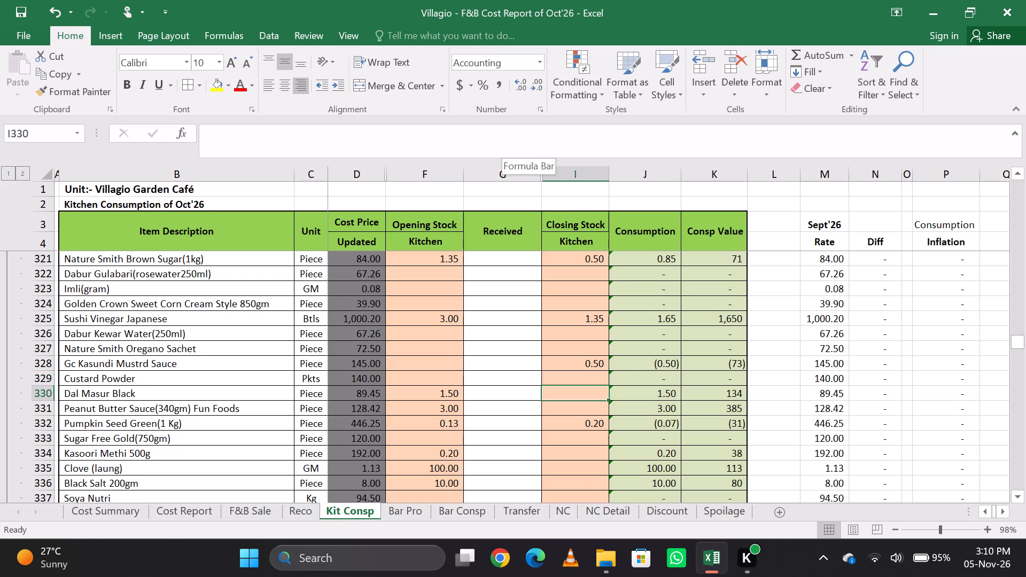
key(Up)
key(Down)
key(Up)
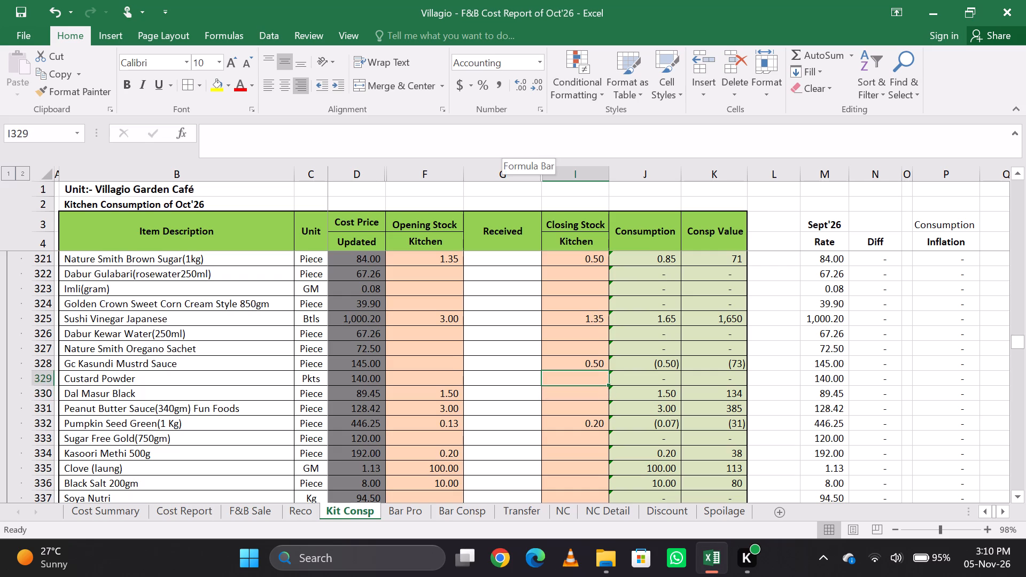
Enter 1 as the kitchen closing stock of Custard Powder.
key(1)
key(Return)
key(Up)
key(Down)
key(Up)
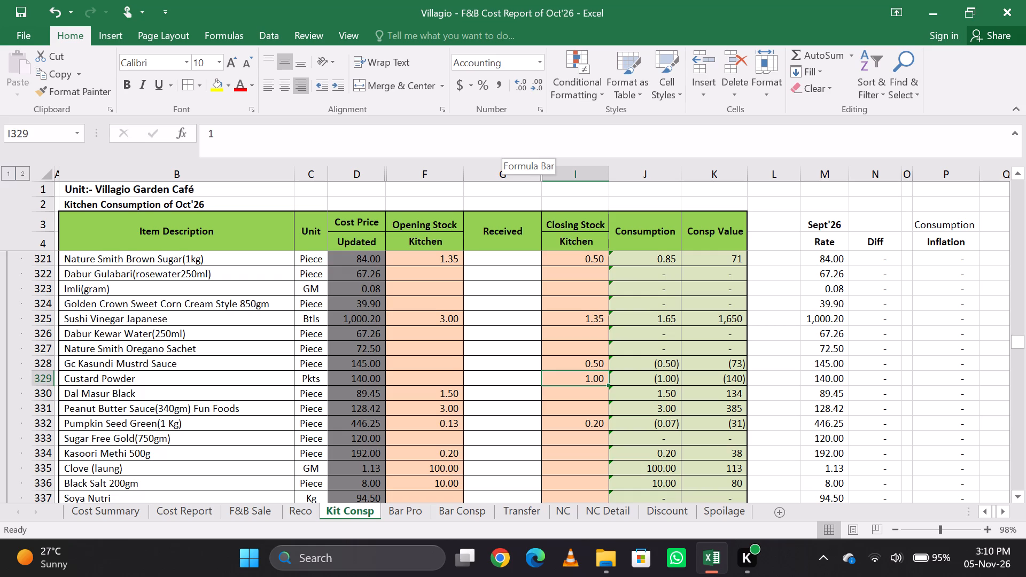
Search for "milk p" and enter 0.2 as the kitchen closing stock of Nestle Everyday Milk Powder(1kg).
key(ctrl+f)
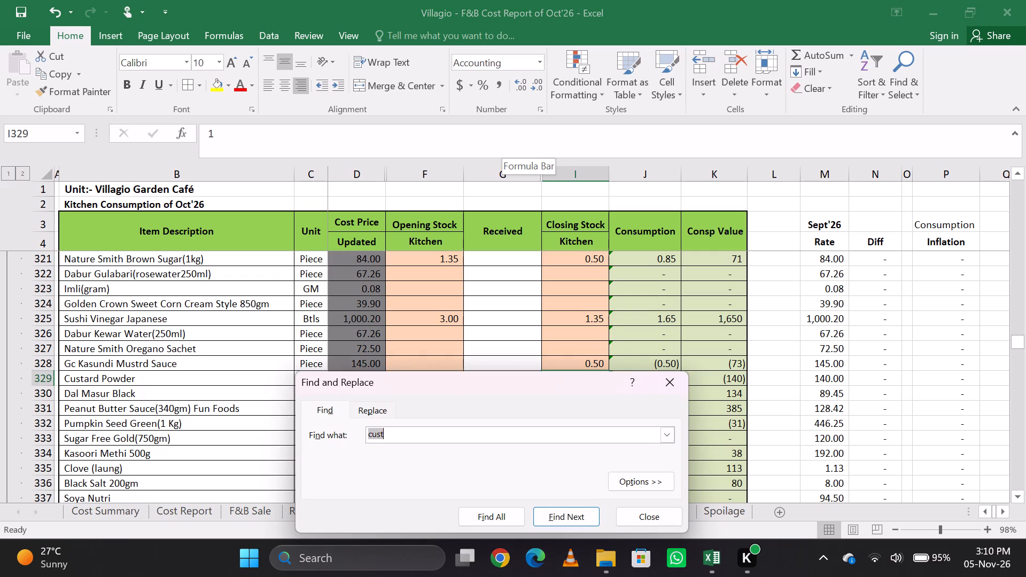
text(milk p)
key(Return)
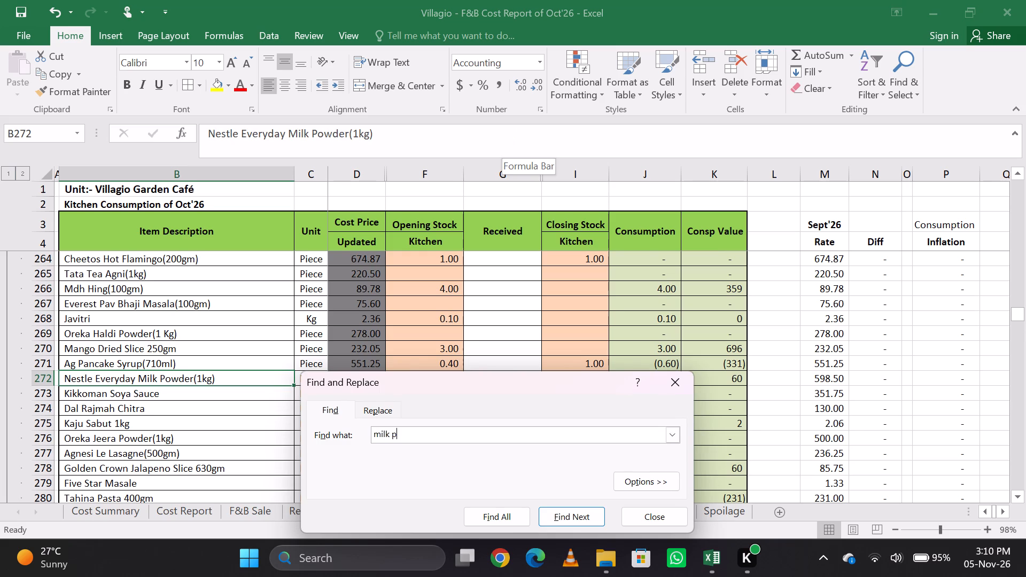
key(Return)
key(Return)
key(Return)
key(Return)
key(Return)
key(Escape)
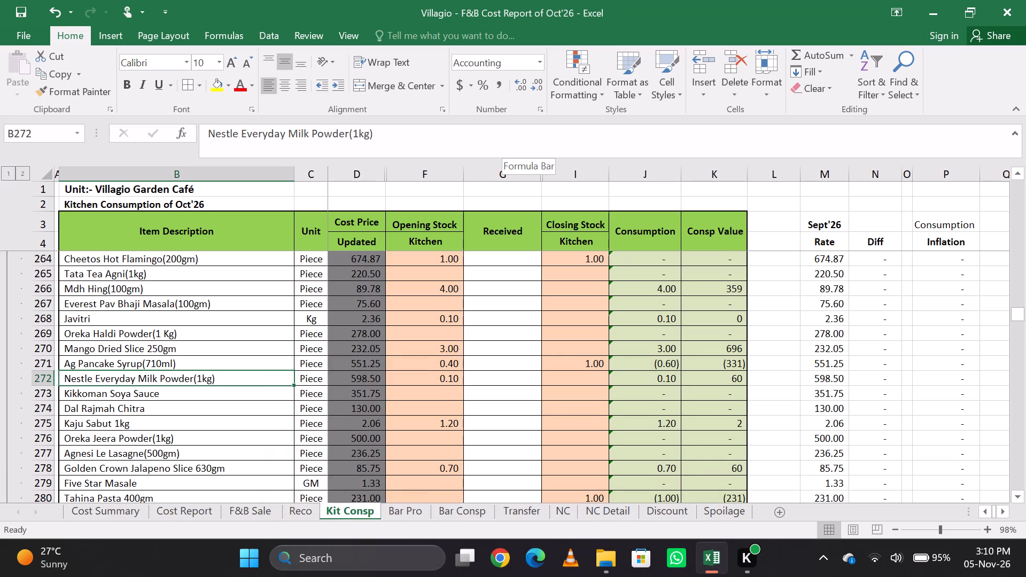
key(Right)
key(Right)
key(Right)
key(Right)
key(Right)
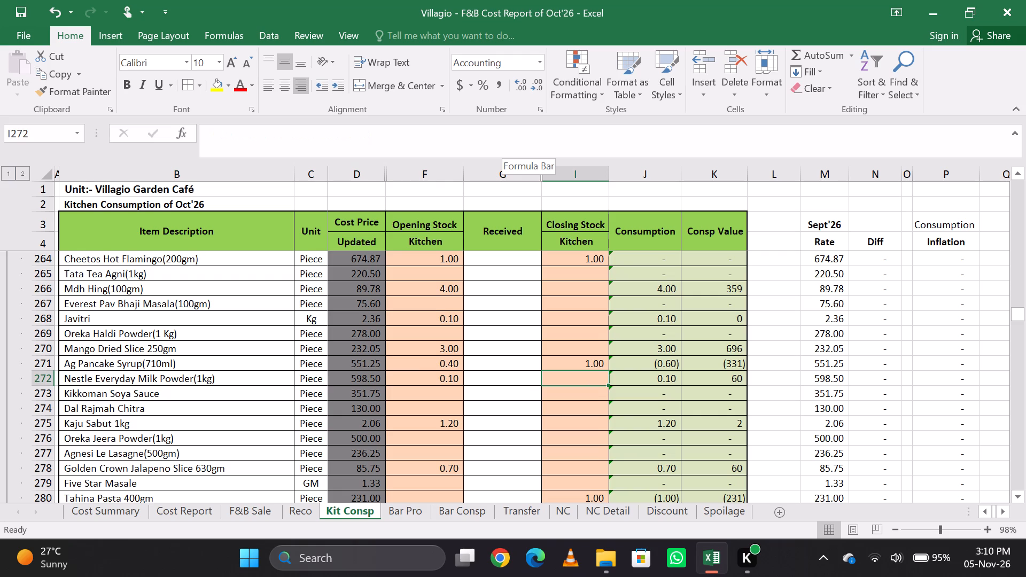
key(Right)
key(Left)
text(.2)
key(Return)
key(Up)
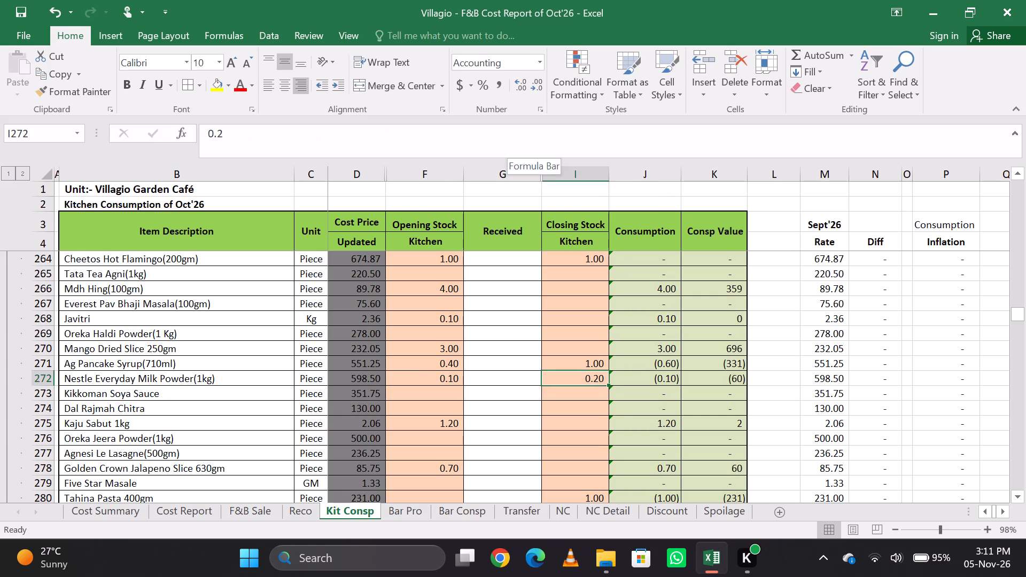
Search the sheet for "wine" and go through the matches.
key(ctrl+f)
key(BackSpace)
key(BackSpace)
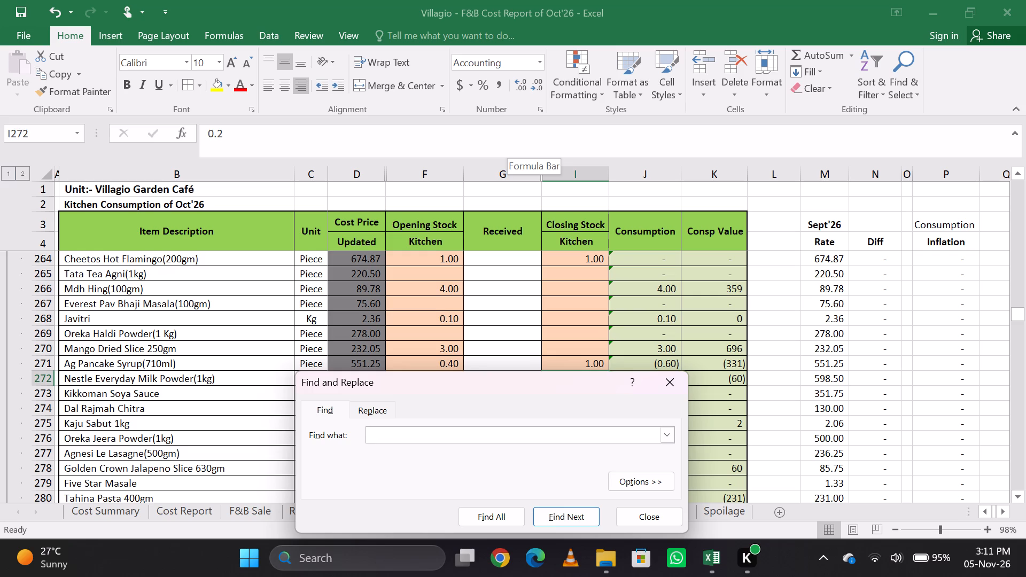
text(vin)
key(BackSpace)
key(BackSpace)
key(BackSpace)
text(wine)
key(BackSpace)
key(e)
key(Return)
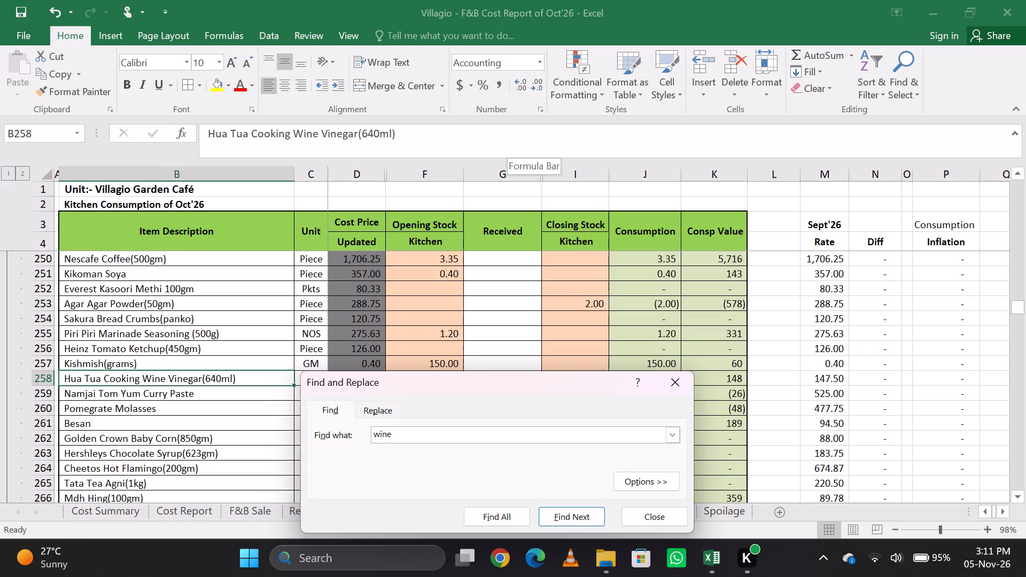
key(Return)
key(Return)
Replace the search term with "kahl" and search the sheet for it.
key(BackSpace)
key(BackSpace)
key(BackSpace)
key(BackSpace)
key(BackSpace)
key(BackSpace)
key(BackSpace)
key(BackSpace)
key(BackSpace)
key(BackSpace)
key(BackSpace)
key(BackSpace)
key(BackSpace)
key(BackSpace)
key(BackSpace)
text(kah)
key(l)
key(Return)
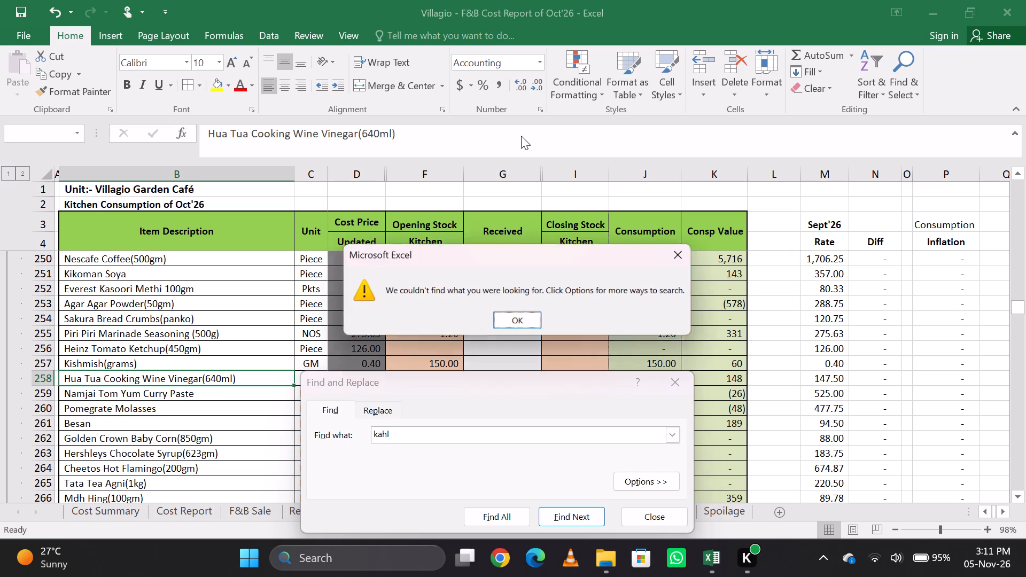
Search the sheet for the cinnamon item using the spellings "cinem", "cine" and "cinam".
key(Return)
key(BackSpace)
key(BackSpace)
key(BackSpace)
key(BackSpace)
key(BackSpace)
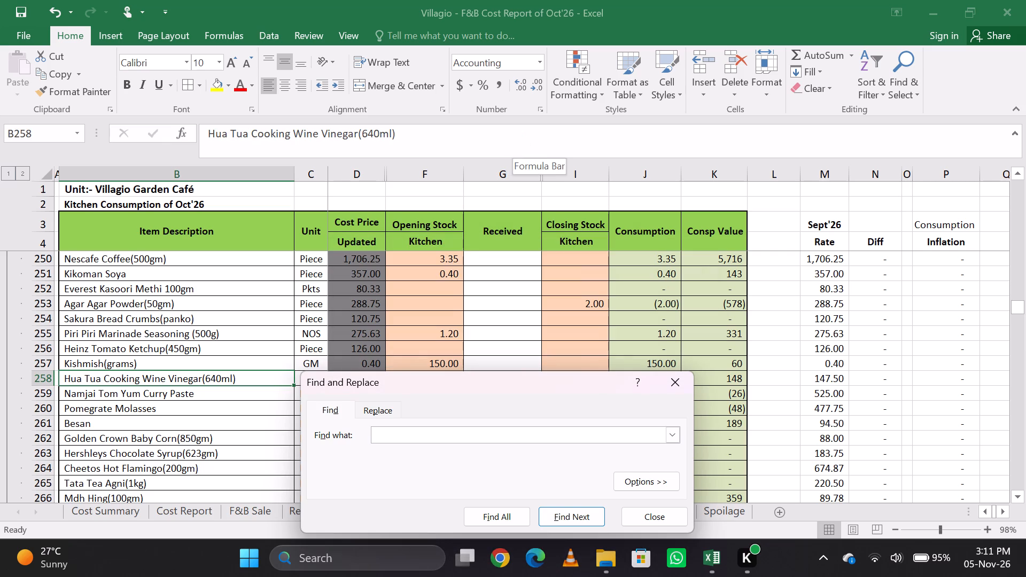
key(BackSpace)
key(BackSpace)
key(BackSpace)
key(BackSpace)
key(BackSpace)
text(cinem)
key(Return)
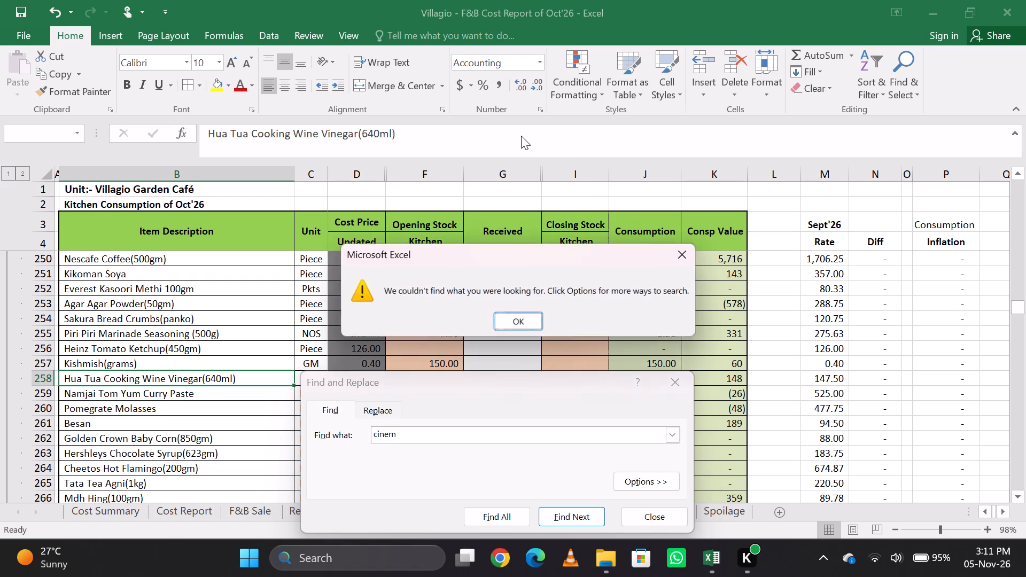
key(Return)
key(BackSpace)
key(Return)
key(Return)
key(BackSpace)
text(am)
key(Return)
key(Return)
Search for "cinn", go through the matches, and close the search.
key(BackSpace)
key(BackSpace)
key(BackSpace)
key(BackSpace)
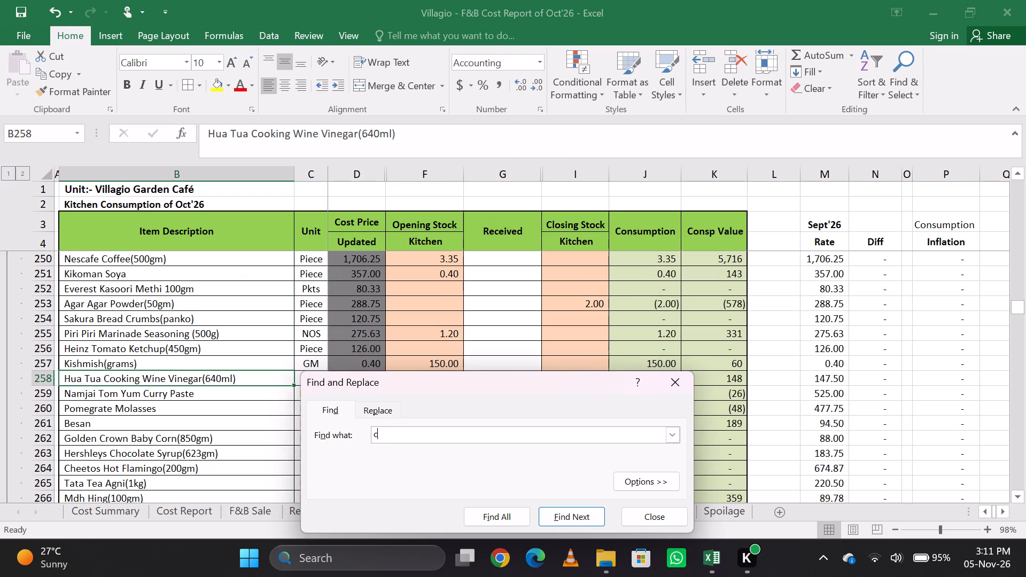
key(BackSpace)
key(BackSpace)
key(BackSpace)
key(BackSpace)
key(BackSpace)
key(BackSpace)
key(BackSpace)
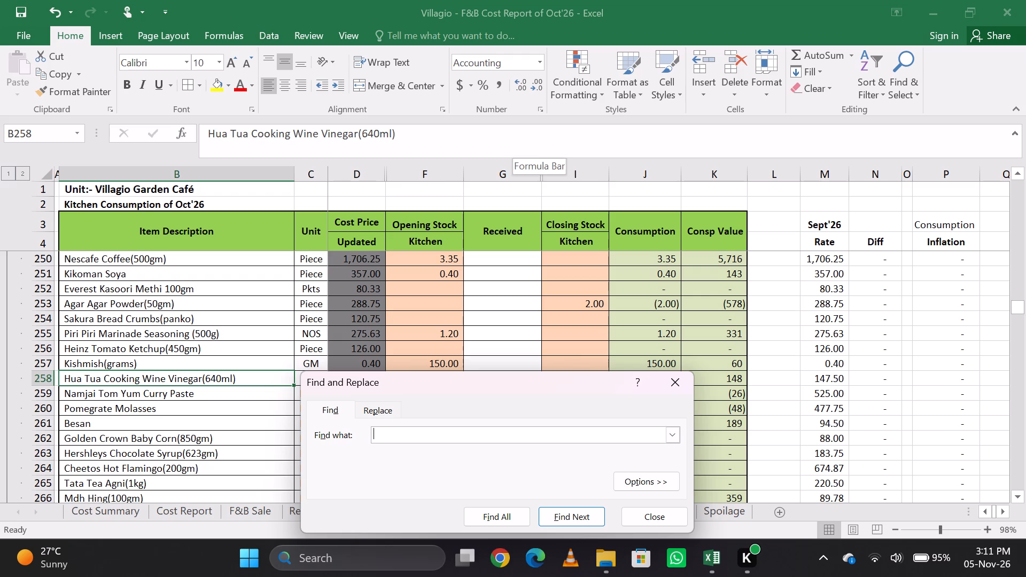
text(cinn)
key(Return)
key(Return)
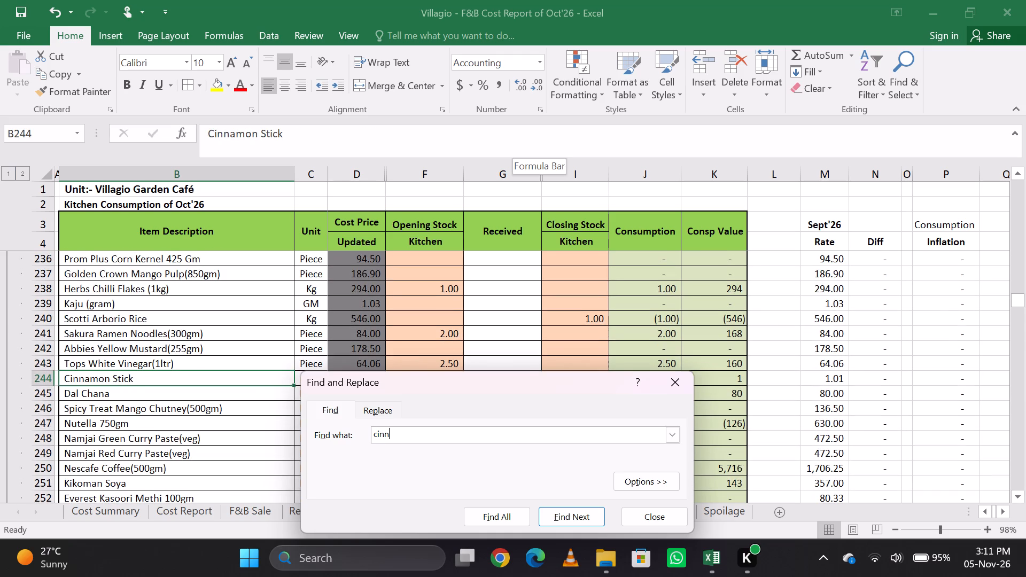
key(Return)
key(Return)
key(Return)
key(Return)
key(Return)
key(Return)
key(Return)
key(Return)
key(Return)
key(Return)
key(Return)
key(Return)
key(Return)
key(Return)
key(Return)
key(Return)
key(BackSpace)
key(BackSpace)
key(BackSpace)
key(BackSpace)
key(BackSpace)
key(BackSpace)
key(BackSpace)
key(BackSpace)
key(BackSpace)
key(BackSpace)
key(BackSpace)
key(BackSpace)
key(BackSpace)
key(BackSpace)
key(BackSpace)
key(BackSpace)
key(BackSpace)
key(BackSpace)
key(BackSpace)
key(BackSpace)
key(Escape)
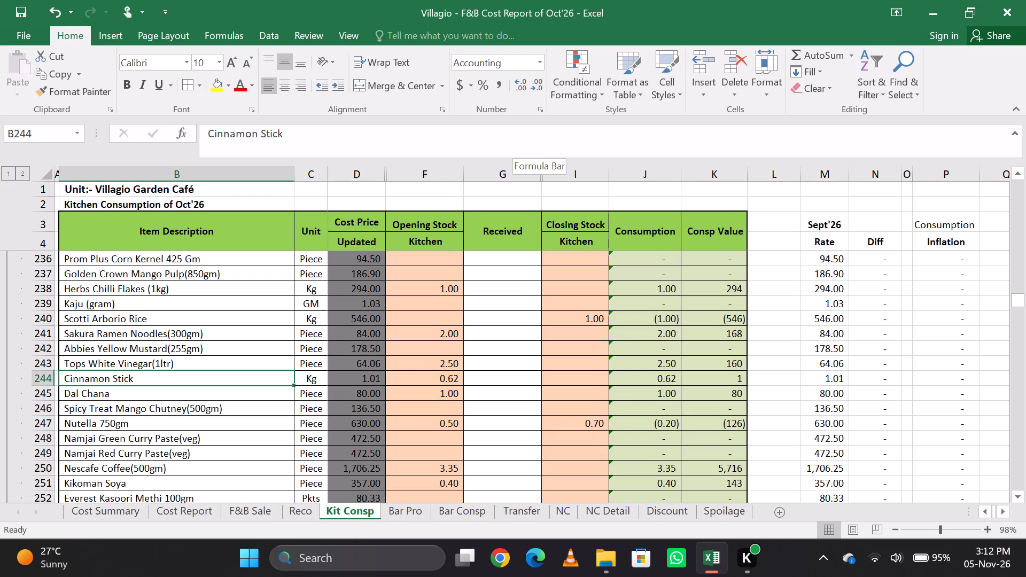
Correct the spelling of the cinnamon powder item at the end of the semi-finished list to "Cinnmon Powder".
key(Page_Down)
key(Page_Down)
key(Page_Down)
key(Page_Down)
key(Page_Down)
key(Page_Down)
key(Page_Down)
key(Page_Down)
key(Page_Down)
key(Page_Down)
key(Page_Down)
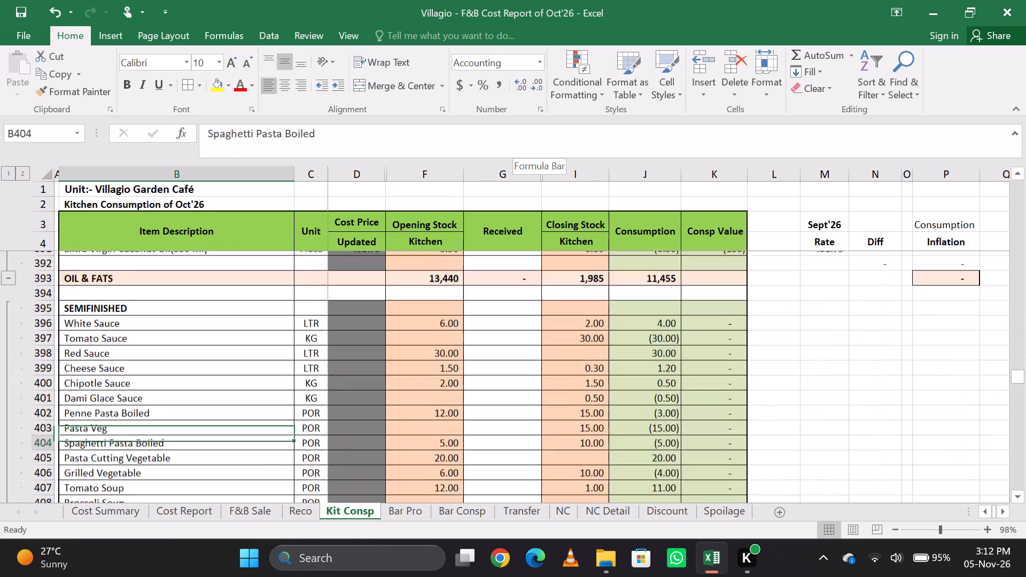
key(Page_Down)
key(Page_Down)
key(Down)
key(Down)
key(Down)
key(Page_Down)
key(Page_Down)
key(Page_Down)
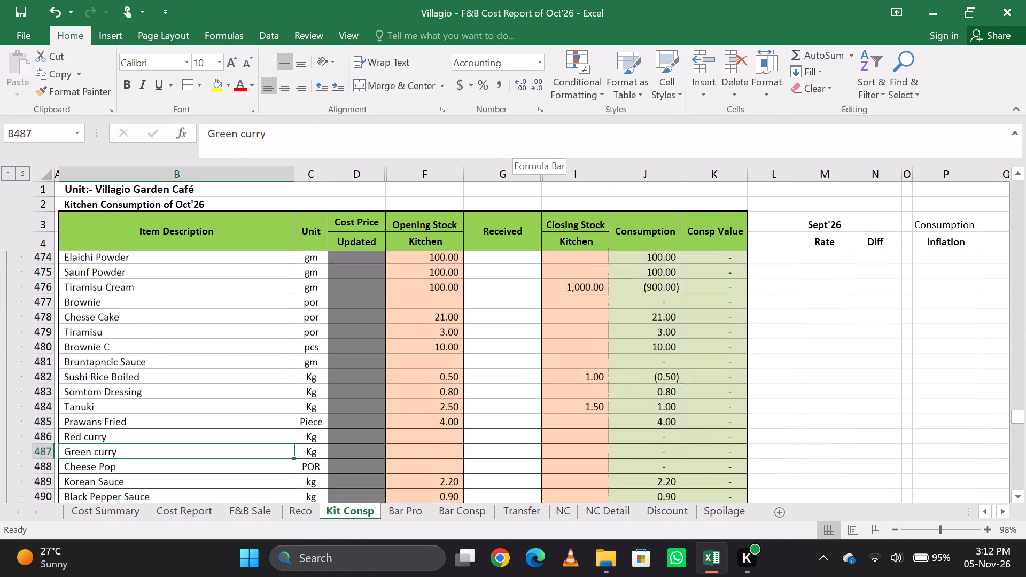
key(Page_Down)
key(Page_Down)
key(Page_Down)
key(Page_Down)
key(Page_Down)
key(Page_Down)
key(Page_Down)
key(Page_Up)
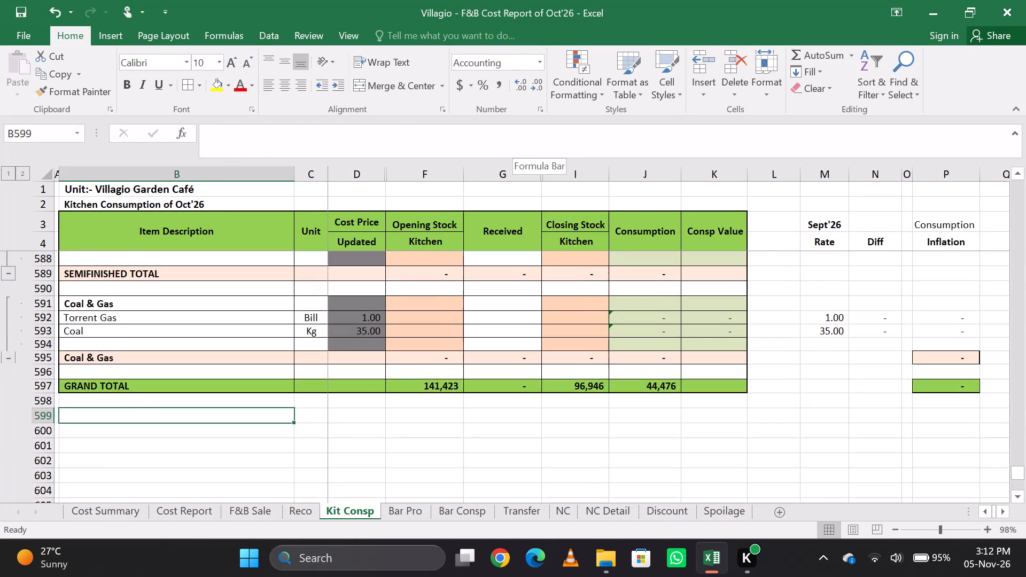
key(Page_Up)
key(Up)
key(Down)
key(Down)
key(Down)
key(Down)
key(Down)
key(Right)
key(Left)
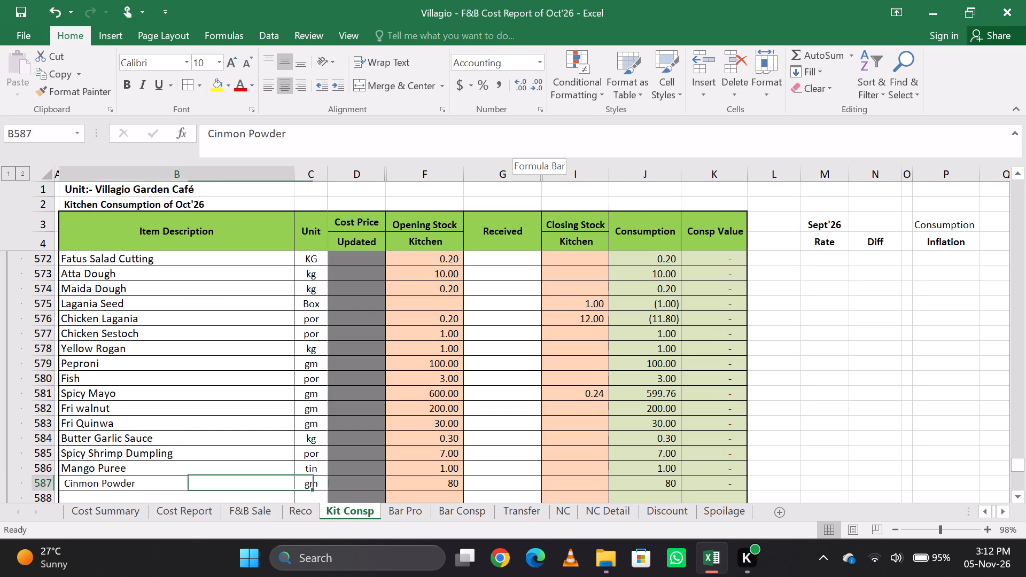
click(221, 134)
key(n)
key(Return)
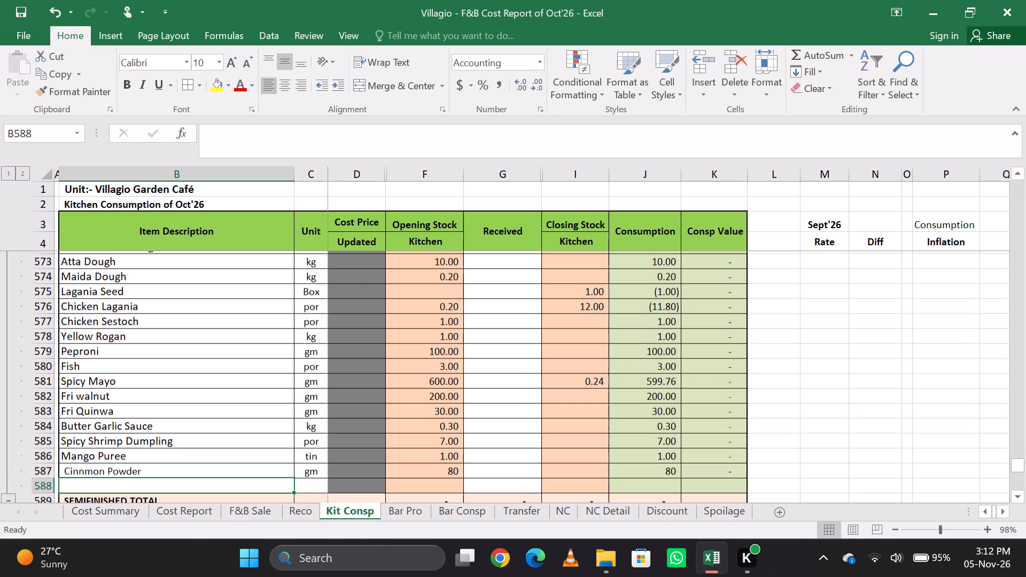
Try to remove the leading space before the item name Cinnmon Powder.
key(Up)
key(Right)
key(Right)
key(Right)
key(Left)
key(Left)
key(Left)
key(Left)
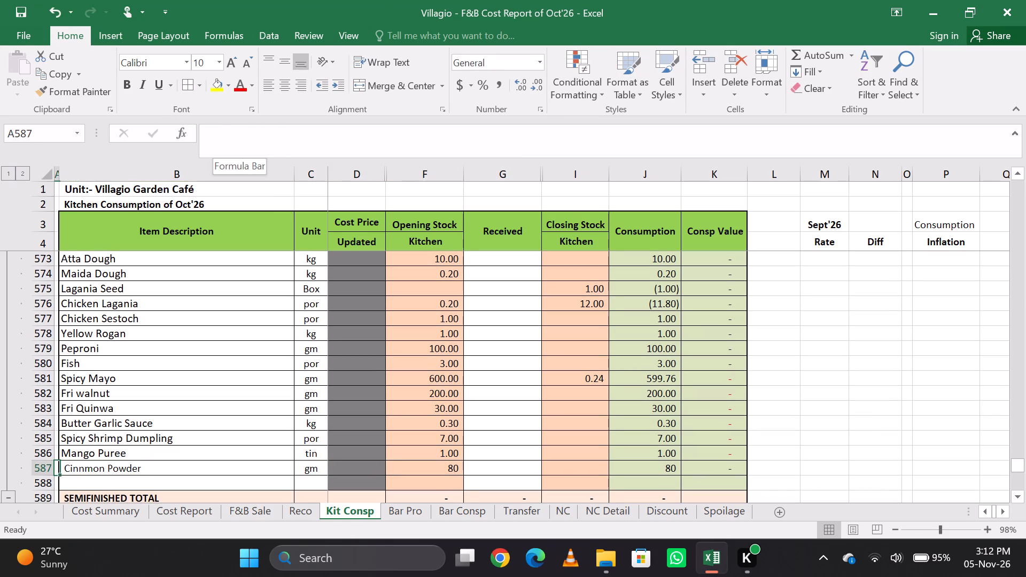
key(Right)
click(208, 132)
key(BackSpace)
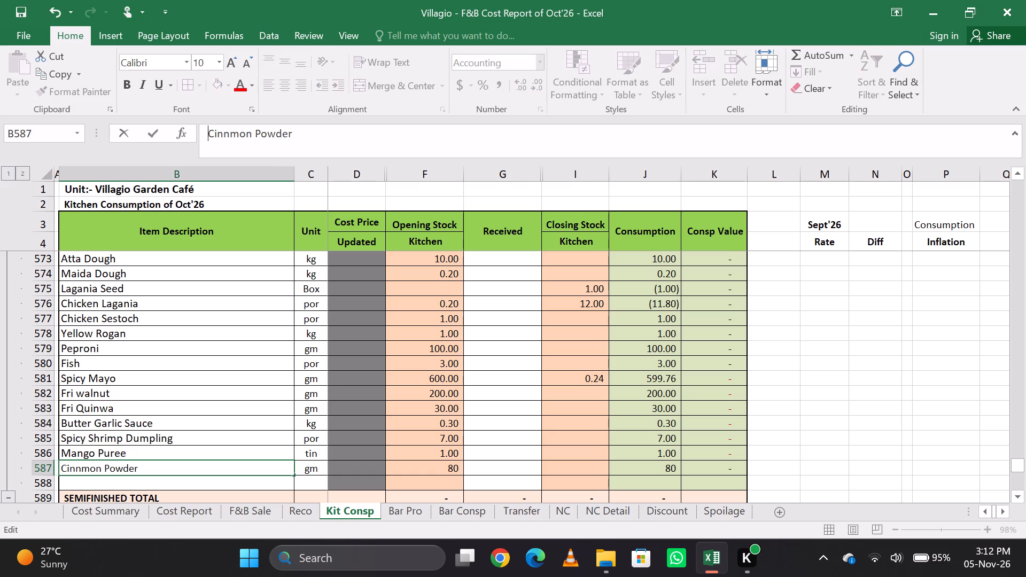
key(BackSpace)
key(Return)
Enter 200 as the kitchen closing stock for Cinnmon Powder.
key(Up)
key(Right)
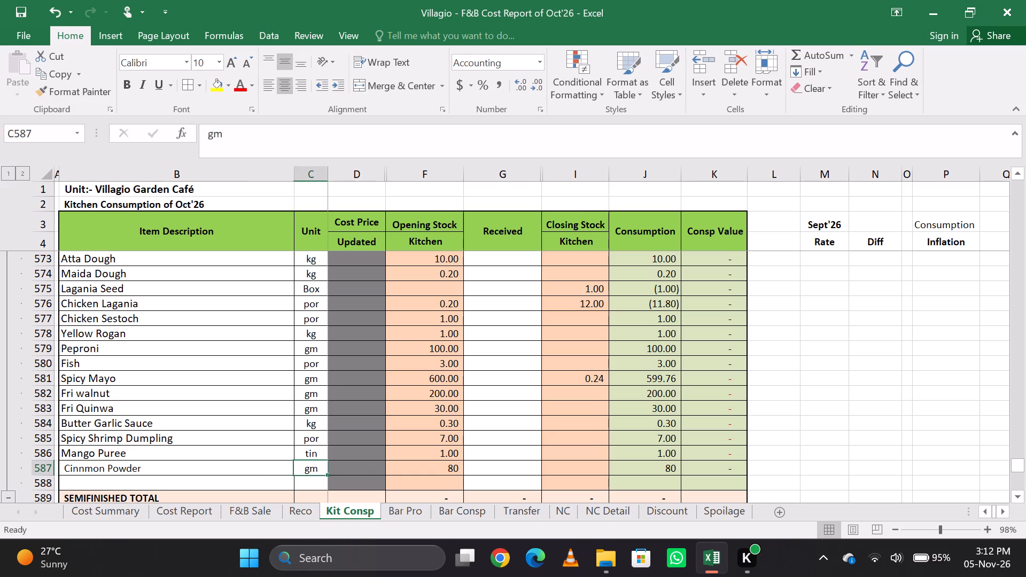
key(Right)
key(Right)
key(Right)
key(Right)
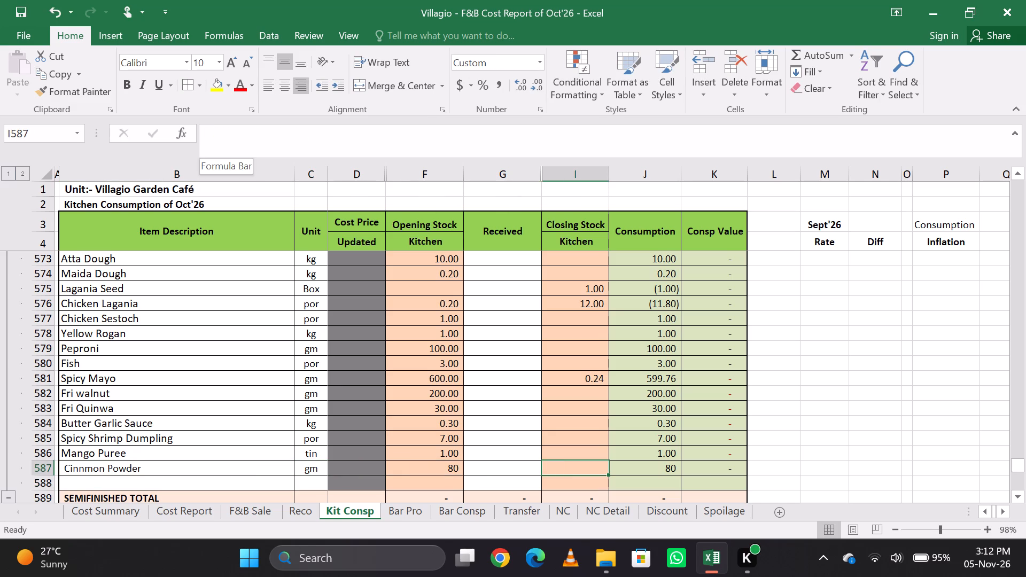
key(Right)
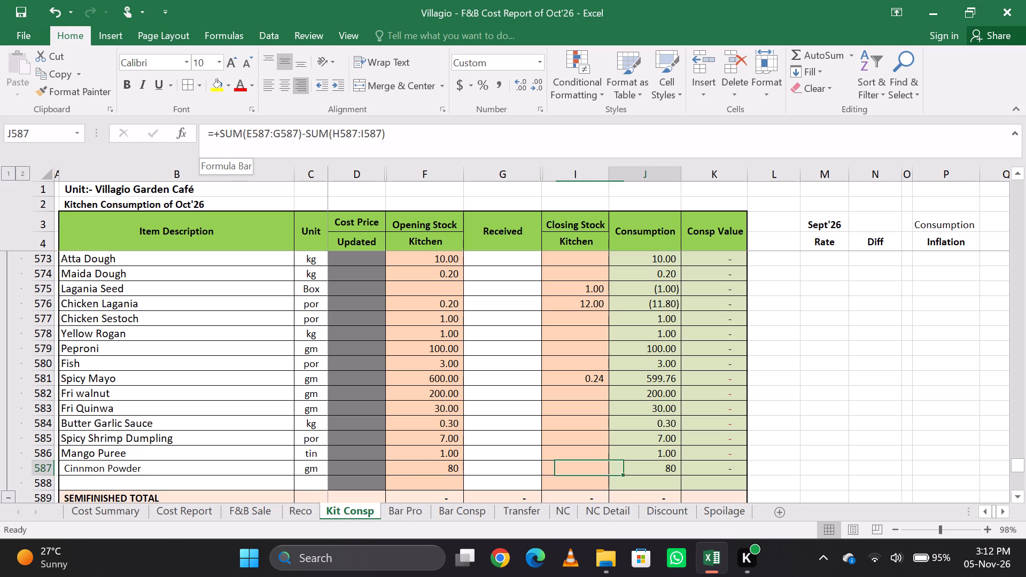
key(Left)
key(period)
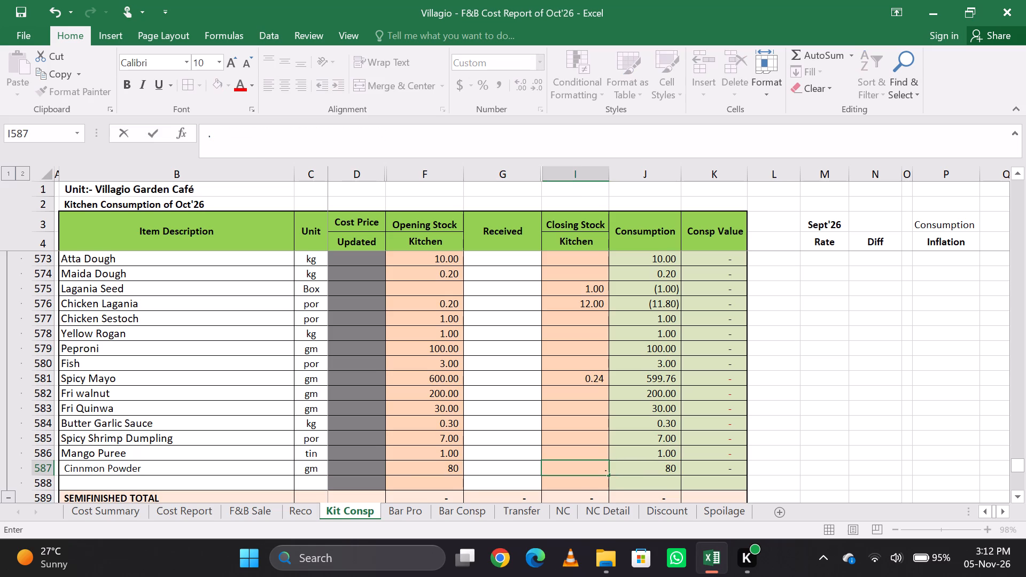
key(BackSpace)
text(200)
key(Return)
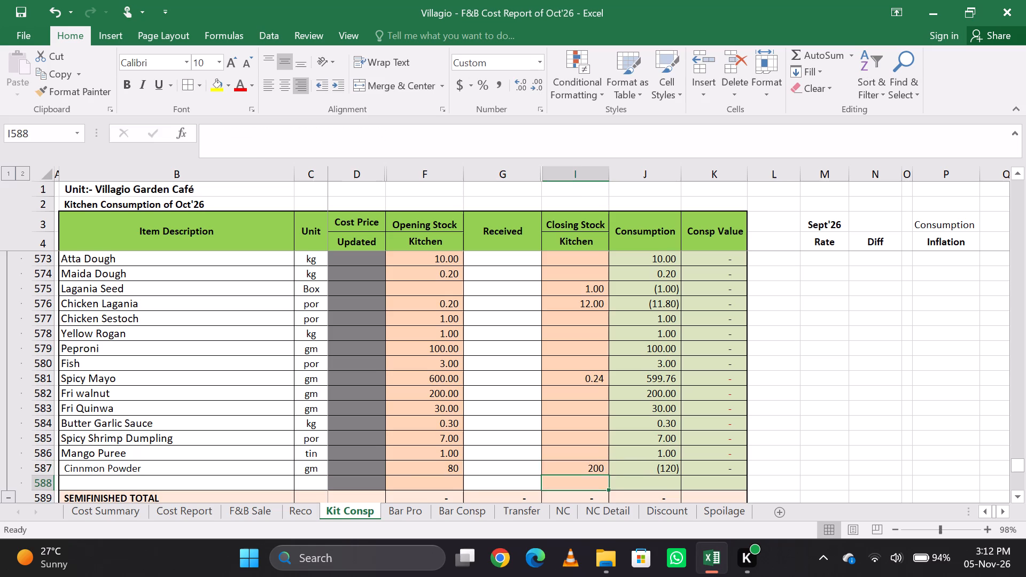
key(Up)
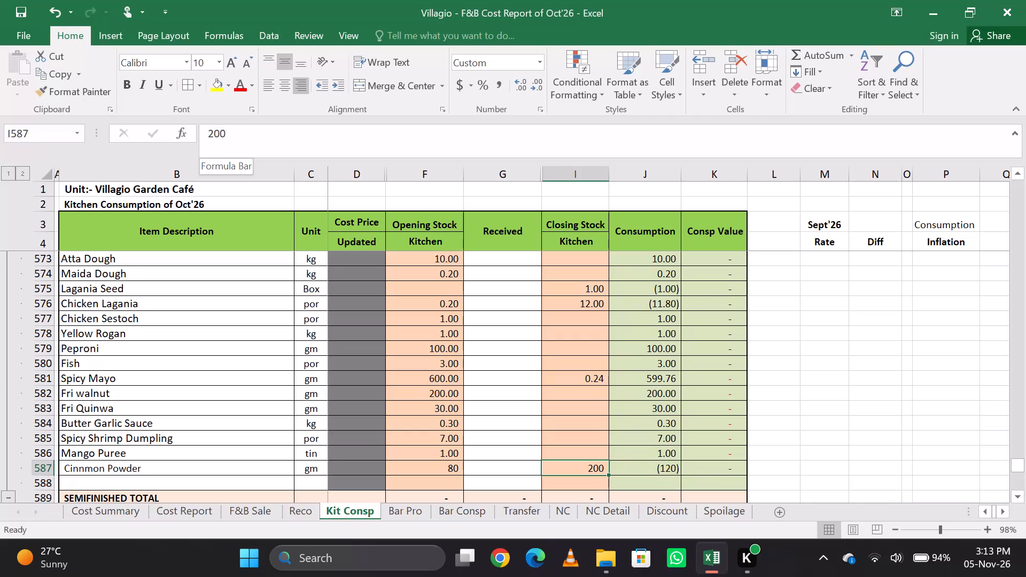
Search the sheet for "nam" and "name", going through the matches.
key(ctrl+f)
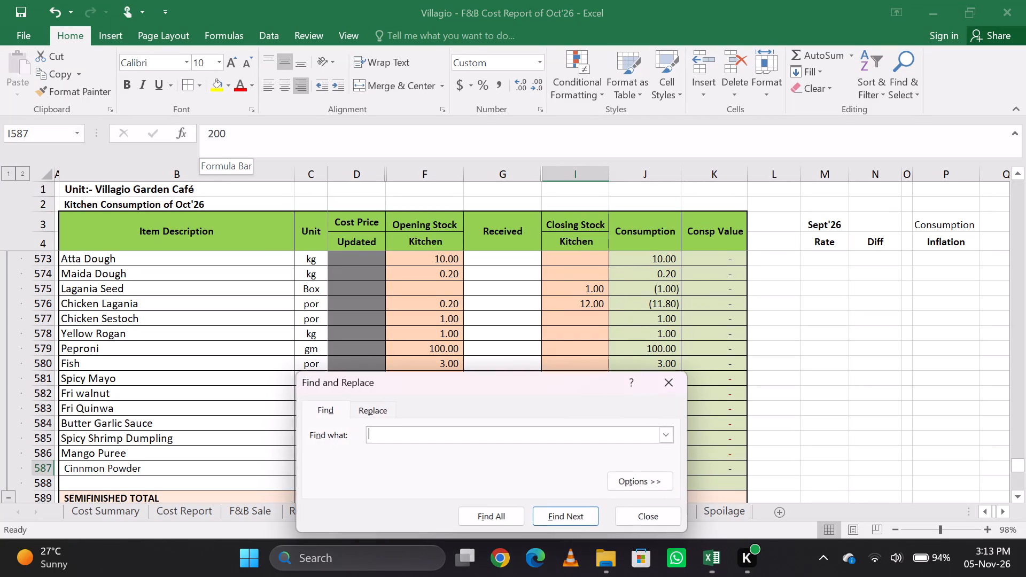
key(n)
text(am)
key(Return)
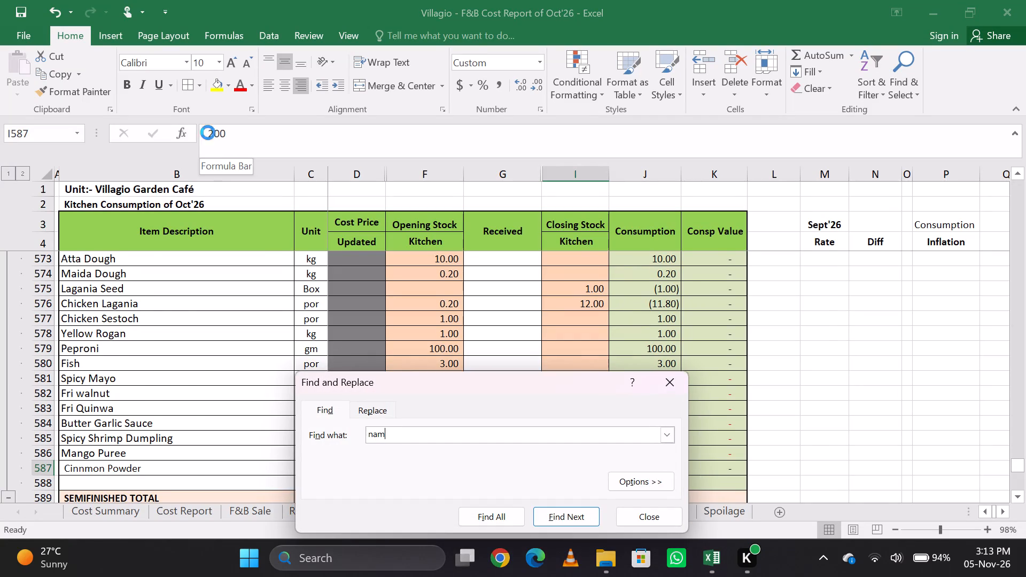
key(e)
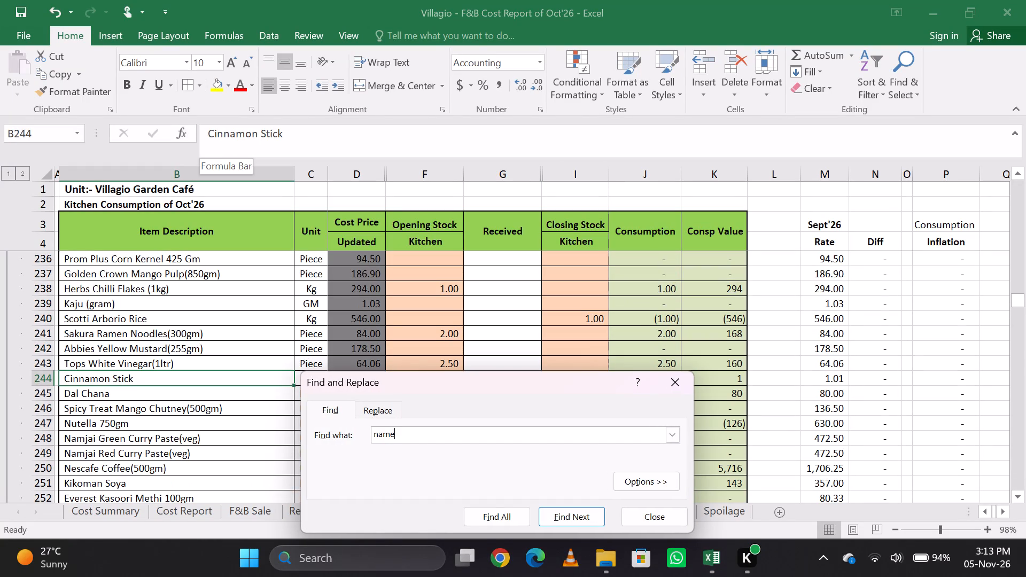
key(Return)
key(Return)
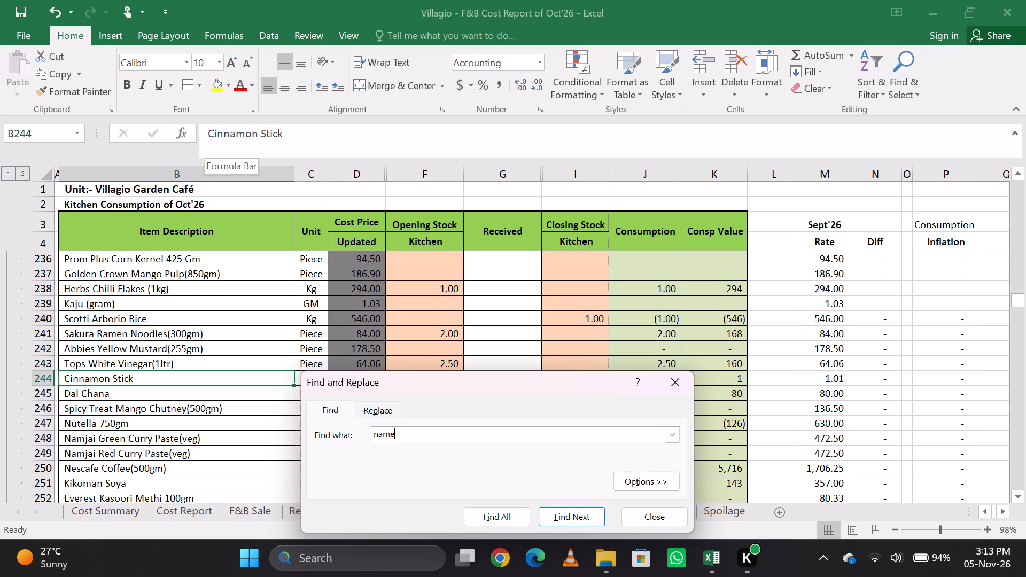
Find Mix Berries using the search term "mix be" and enter 0.4 as its kitchen closing stock.
key(BackSpace)
key(BackSpace)
key(BackSpace)
key(BackSpace)
key(BackSpace)
key(BackSpace)
key(BackSpace)
key(BackSpace)
key(BackSpace)
key(BackSpace)
key(BackSpace)
key(BackSpace)
key(BackSpace)
text(mix be)
key(Return)
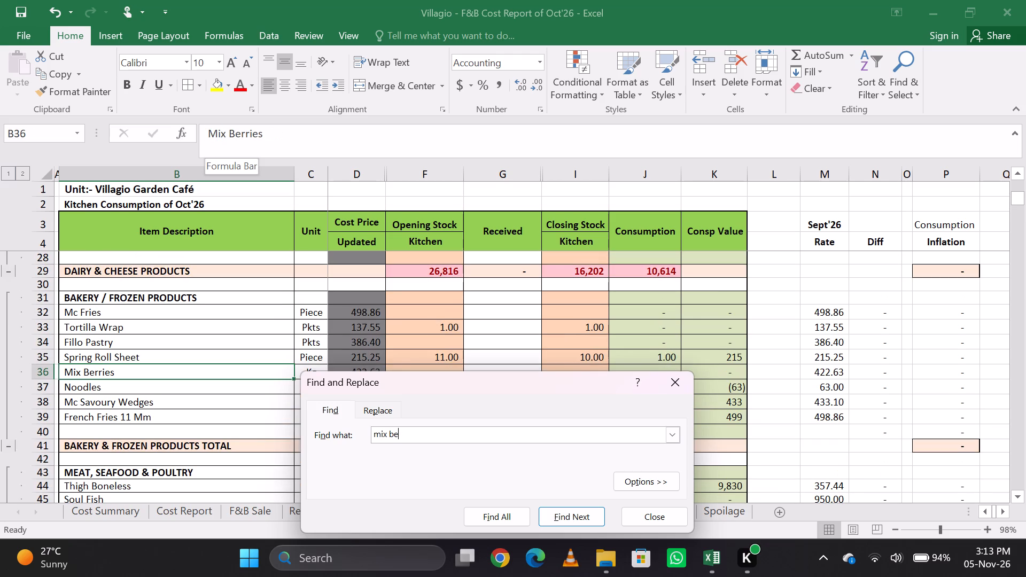
key(Return)
key(grave)
key(Escape)
key(Right)
key(Right)
key(Right)
key(Right)
key(Right)
key(Right)
key(Left)
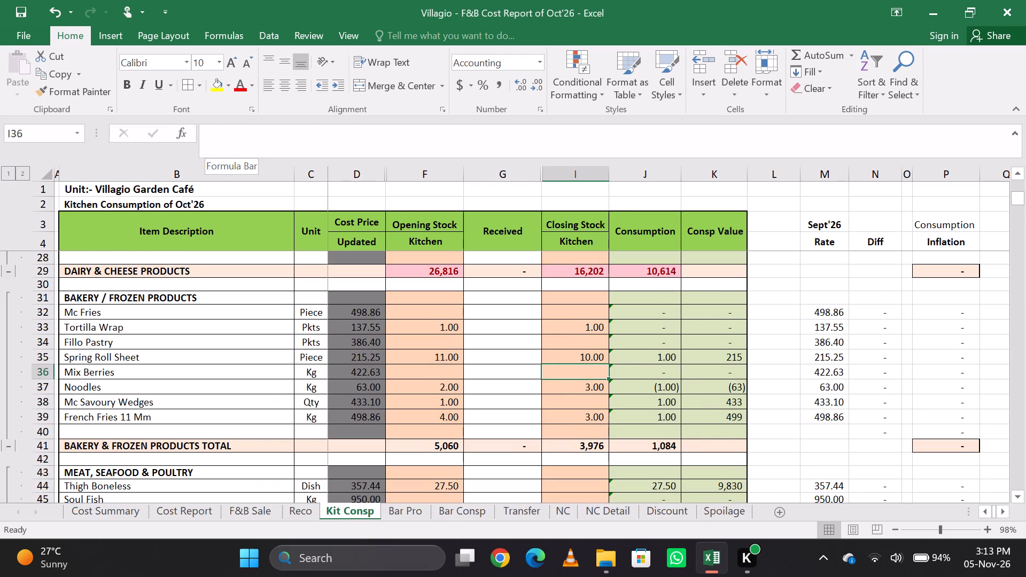
key(Right)
key(Left)
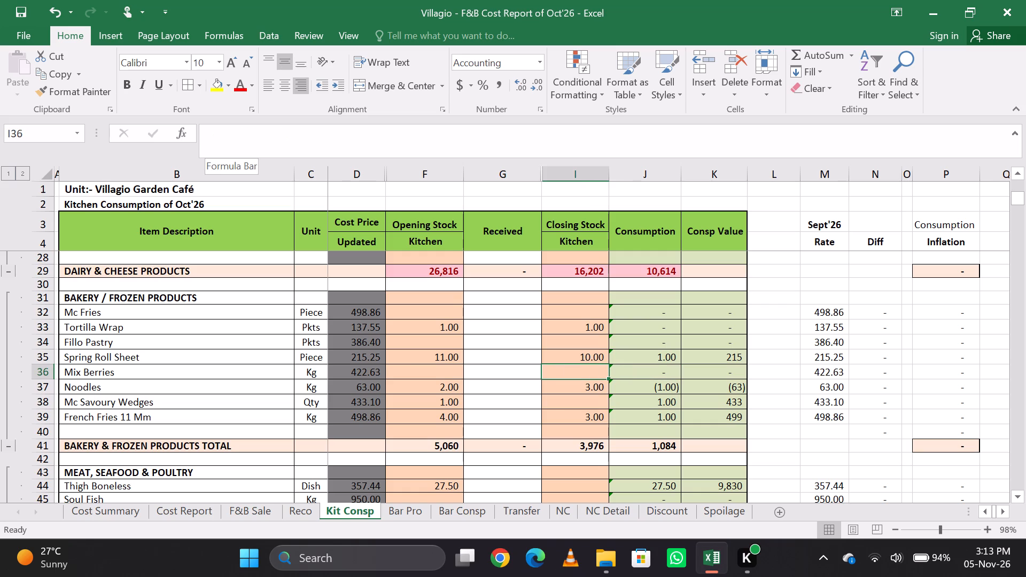
text(.4)
key(Return)
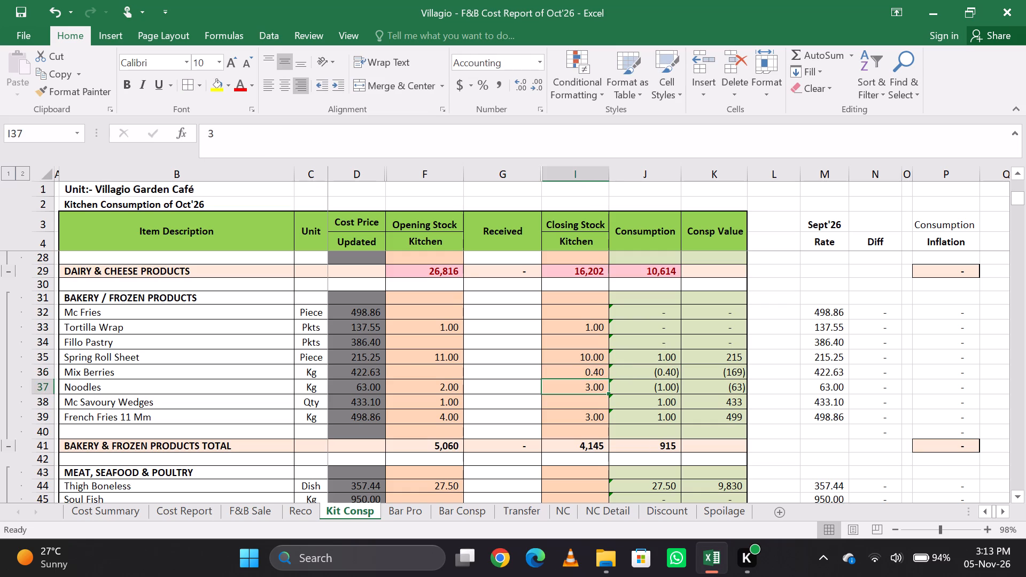
key(Up)
key(Left)
key(Left)
key(Left)
key(Right)
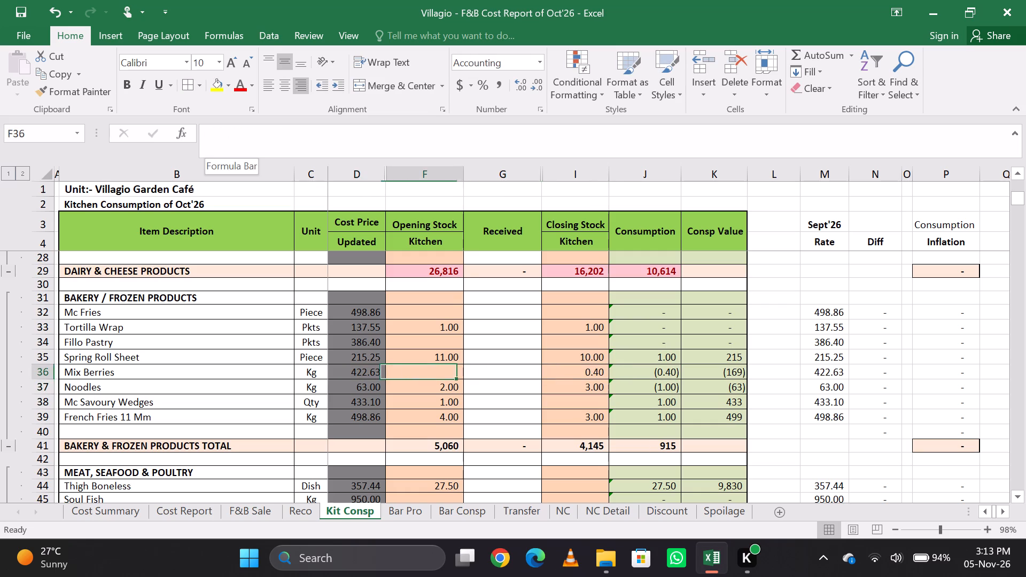
key(Right)
key(Right)
key(Right)
key(Left)
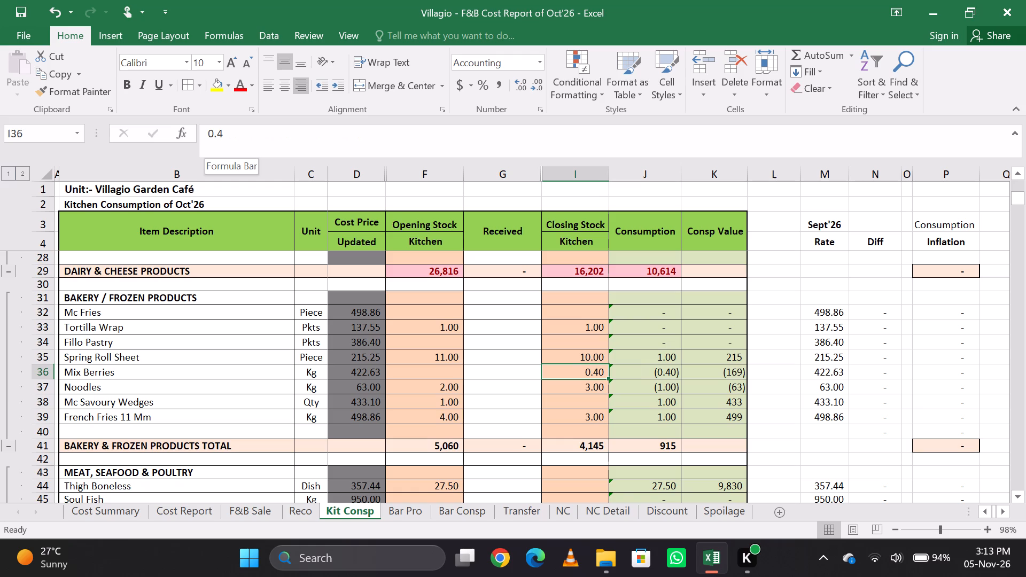
key(Down)
key(Up)
Search for "peanu" through to Peanut Butter Sauce(340gm) Fun Foods and enter 2 as its kitchen closing stock.
key(ctrl+f)
text(peanu)
key(Return)
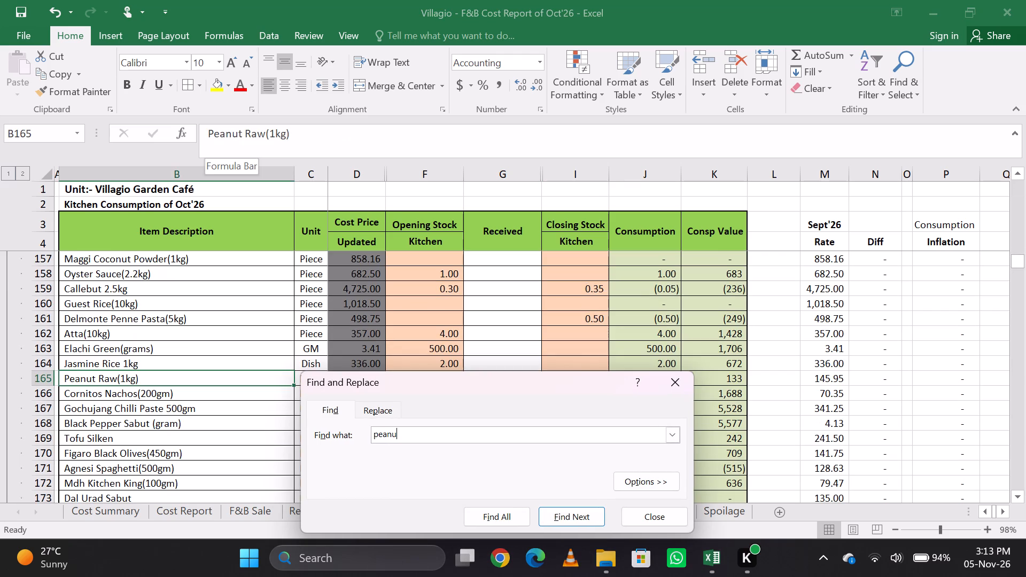
key(Return)
key(Escape)
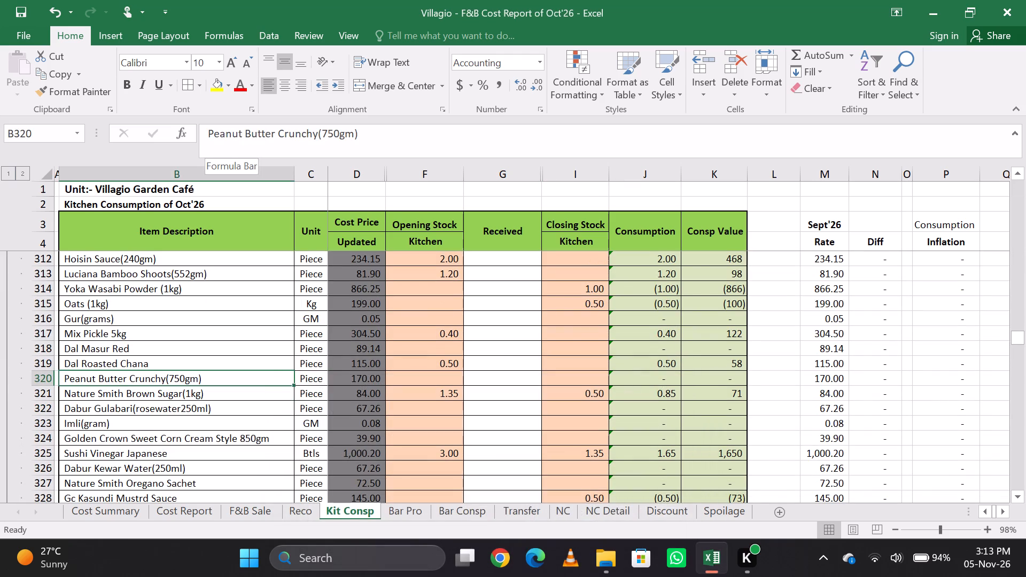
key(Right)
key(Right)
key(Right)
key(Right)
key(Right)
key(Right)
key(Left)
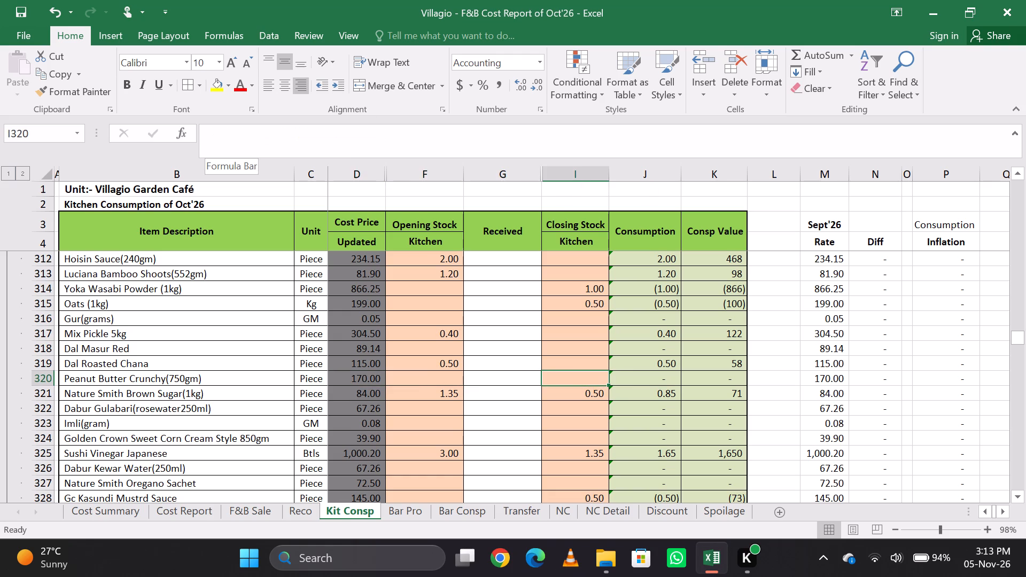
key(ctrl+f)
key(Return)
key(Escape)
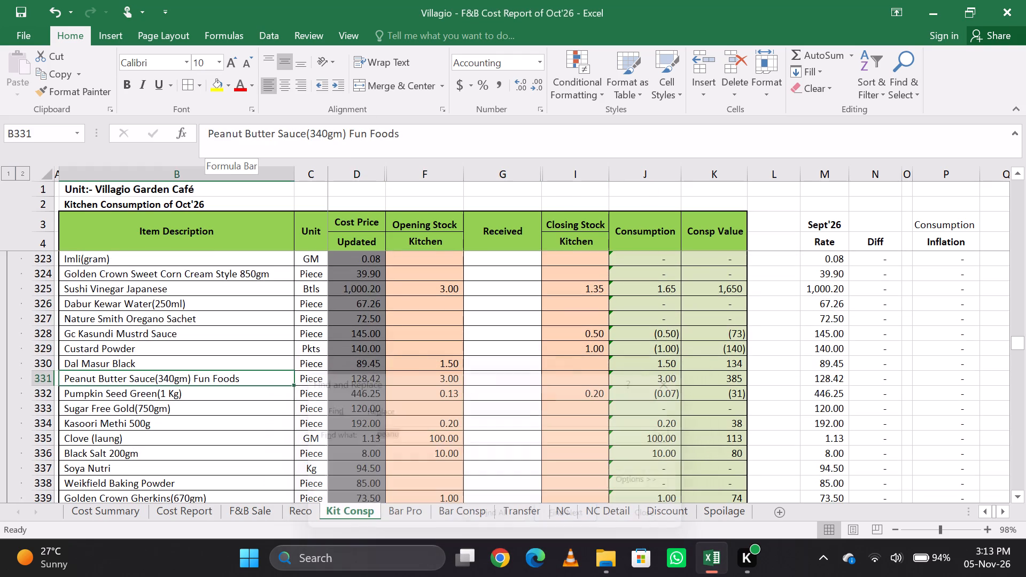
key(Right)
key(Right)
key(Right)
key(Right)
key(Right)
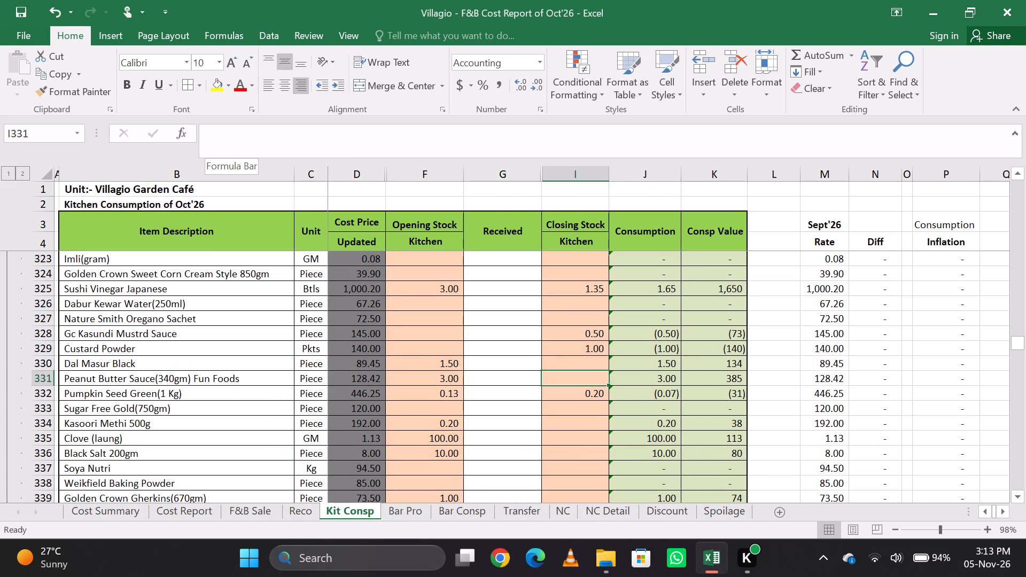
key(Right)
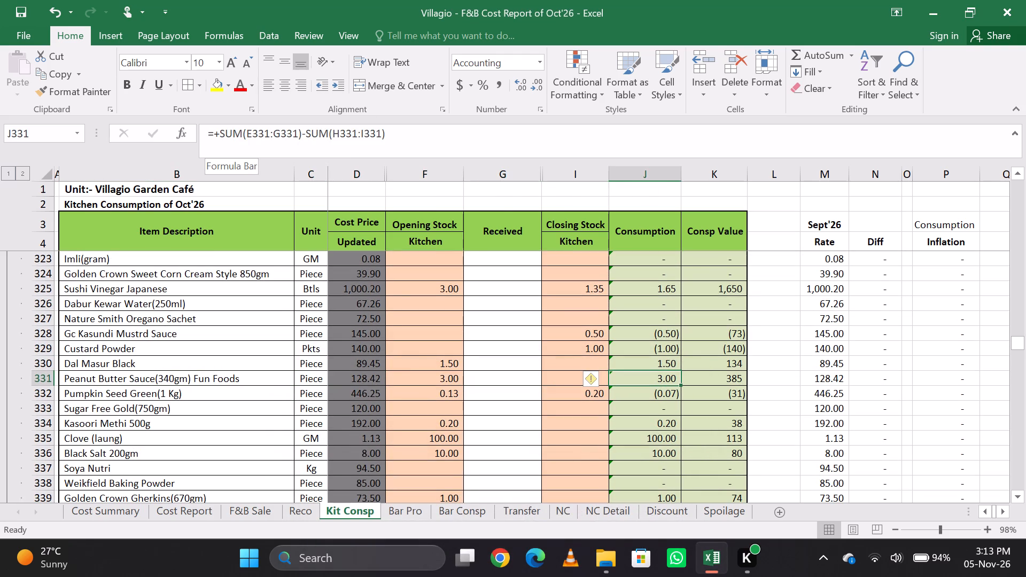
key(Right)
key(Left)
key(Left)
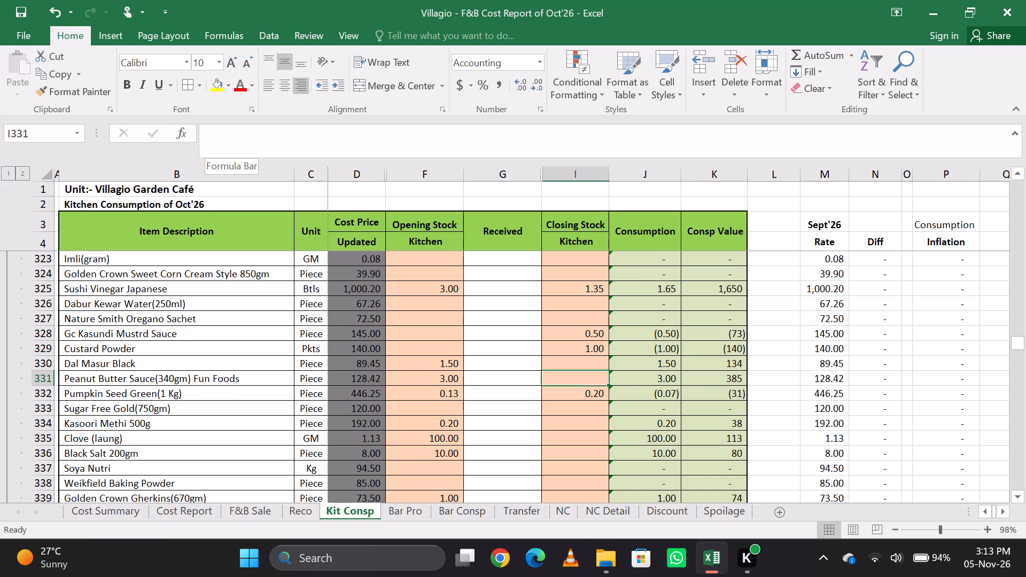
key(F2)
key(2)
key(Return)
key(Up)
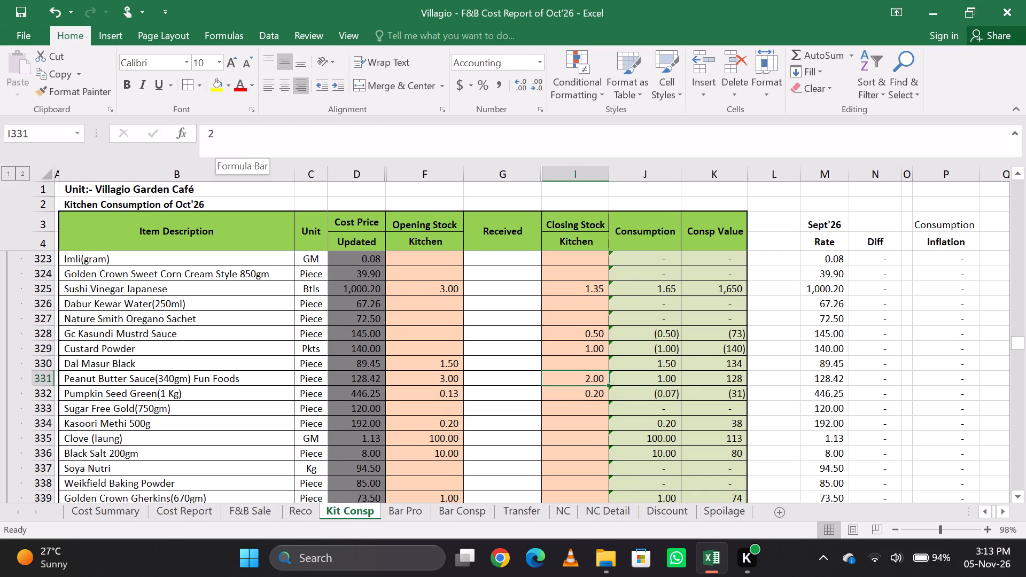
Find Kaju (gram) using the search term "kaju" and enter 500 as its kitchen closing stock.
key(ctrl+f)
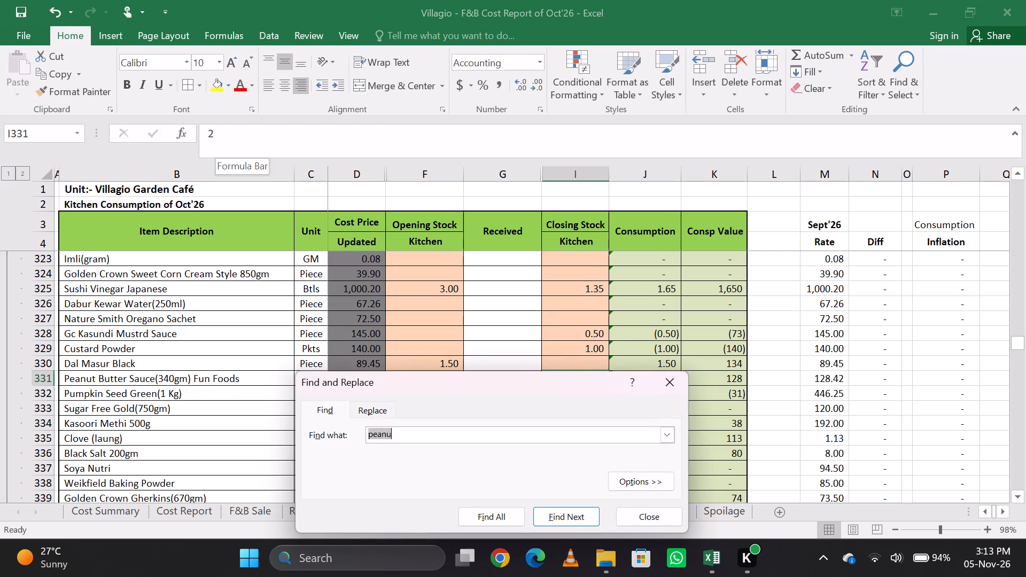
text(kaju)
key(Return)
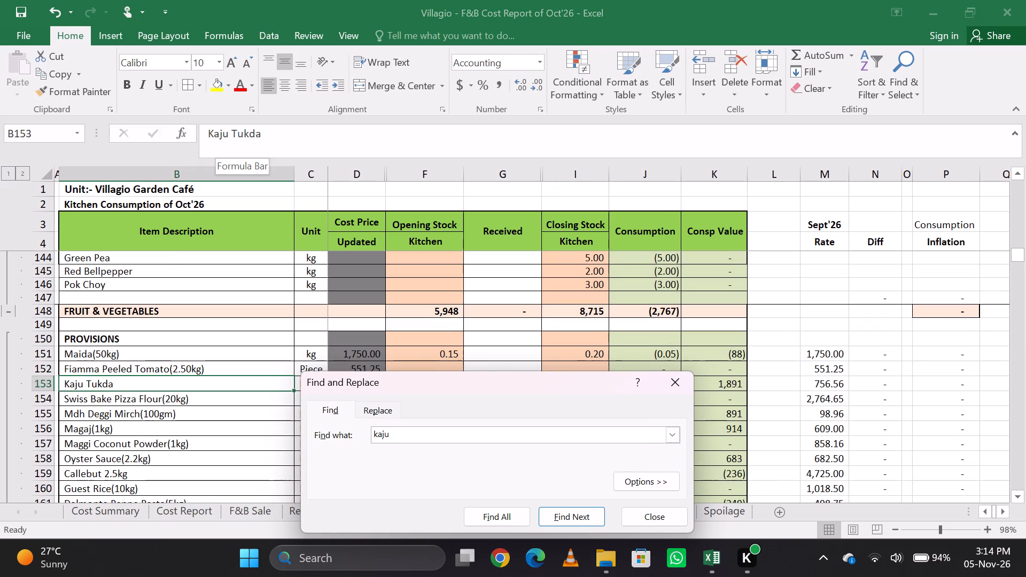
key(Return)
key(Escape)
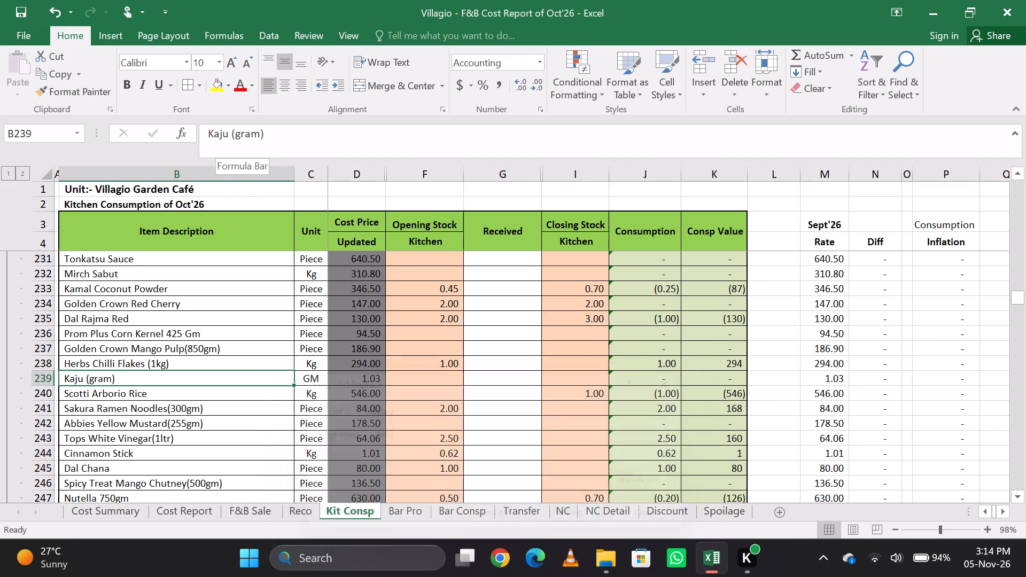
key(Right)
key(Right)
key(Right)
key(Right)
key(Right)
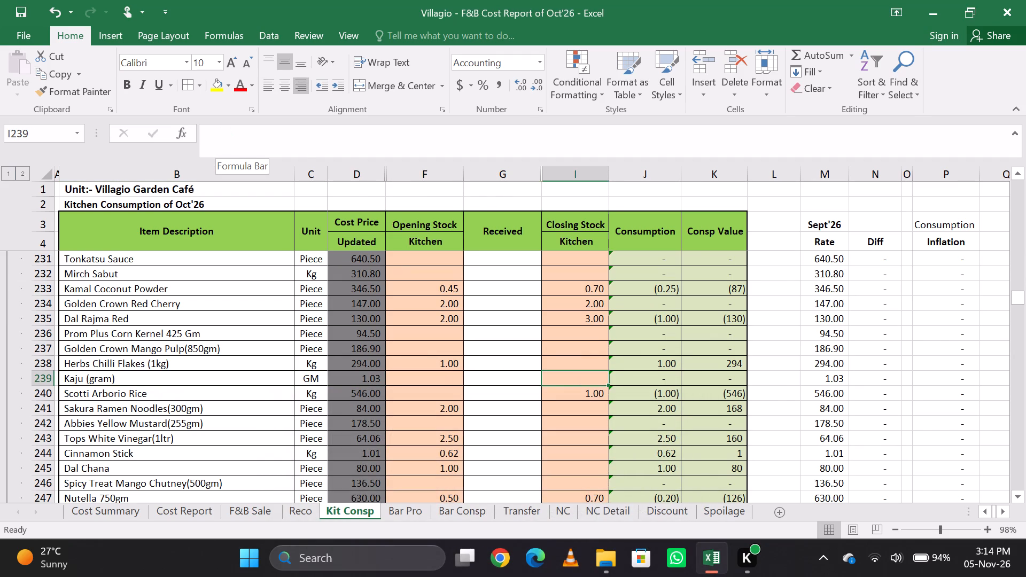
text(50)
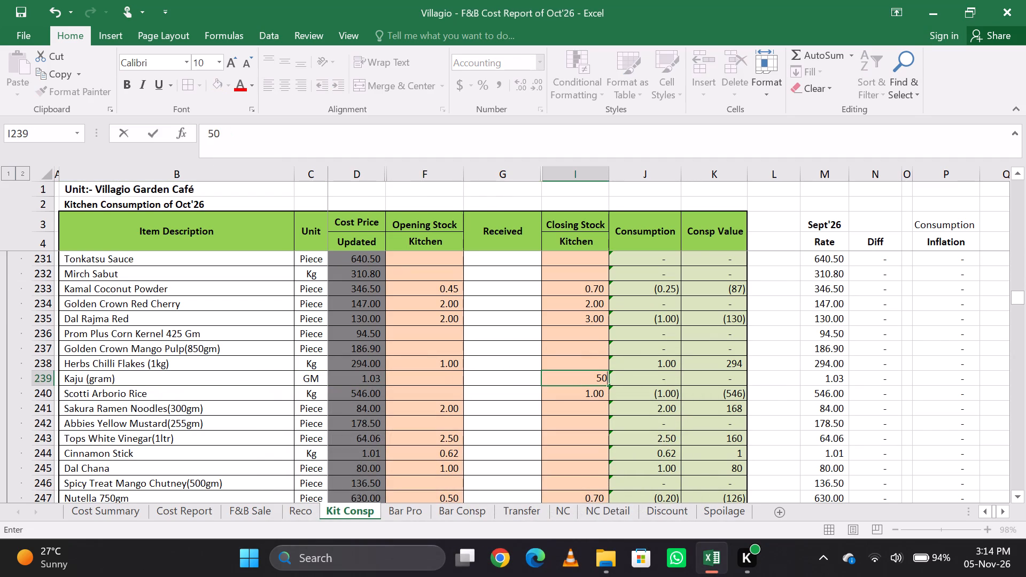
key(0)
key(Return)
Search the sheet for "black se" and the shorter "black s".
key(ctrl+f)
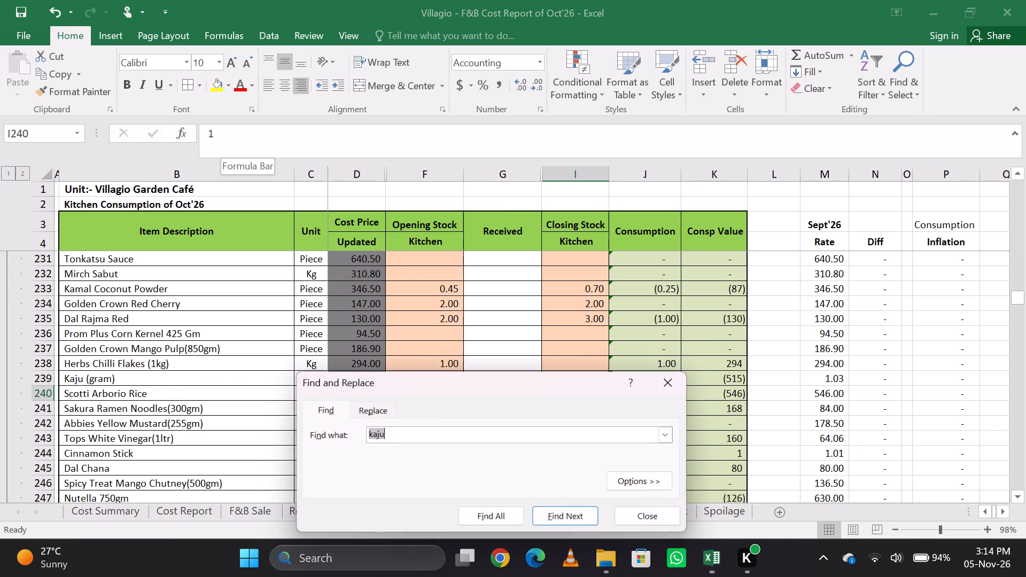
text(blac)
text(k se)
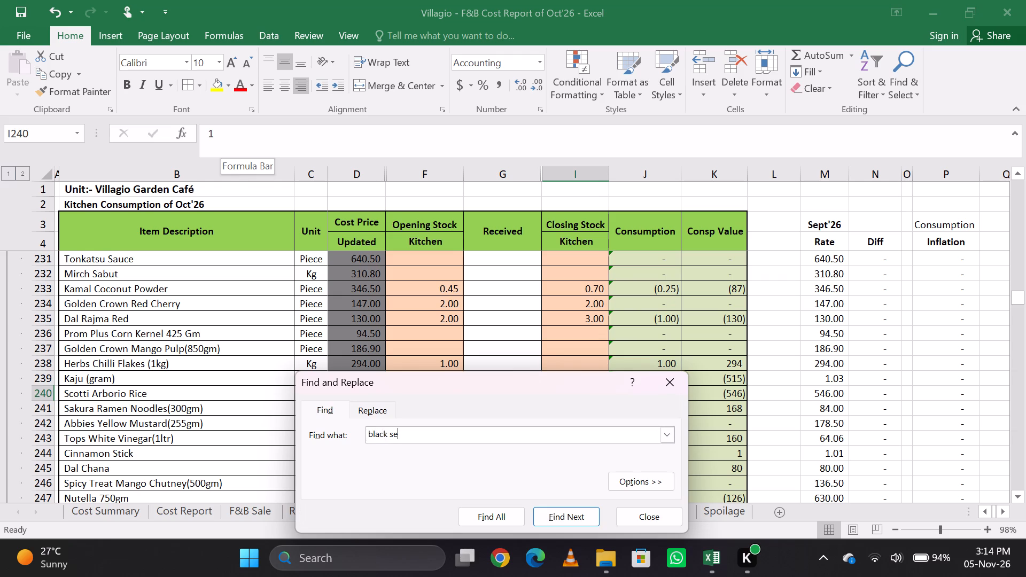
key(Return)
key(Return)
key(BackSpace)
key(Return)
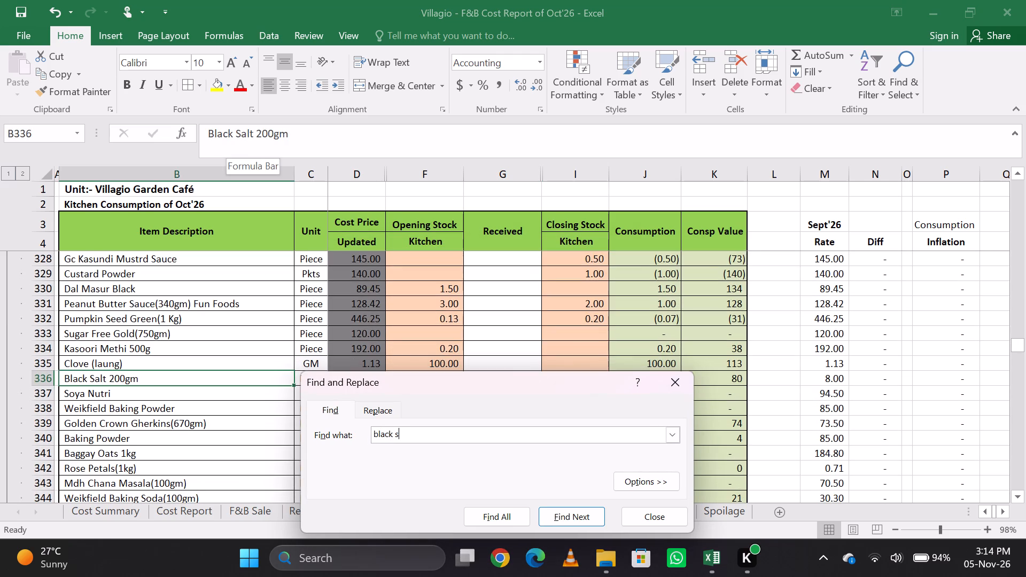
key(Return)
key(Return)
Search for "seeds" and "seed", going through the matches to Sesame Seed White in the semi-finished items.
key(BackSpace)
key(BackSpace)
key(BackSpace)
key(BackSpace)
key(BackSpace)
key(BackSpace)
key(BackSpace)
key(BackSpace)
key(BackSpace)
key(BackSpace)
key(BackSpace)
key(BackSpace)
key(BackSpace)
key(BackSpace)
key(BackSpace)
key(BackSpace)
key(BackSpace)
key(BackSpace)
key(BackSpace)
key(BackSpace)
text(seeds)
key(Return)
key(BackSpace)
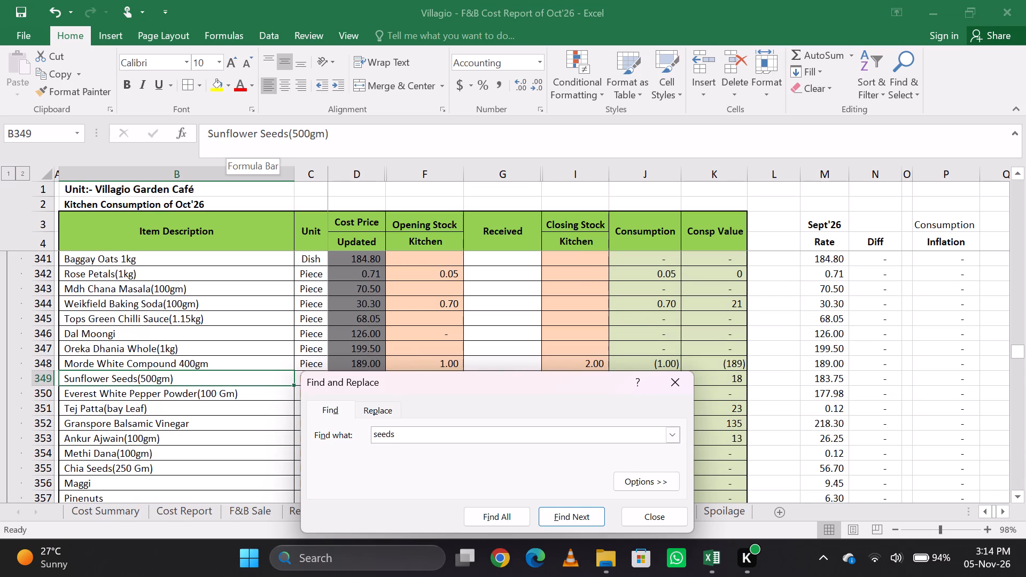
key(Return)
key(Return)
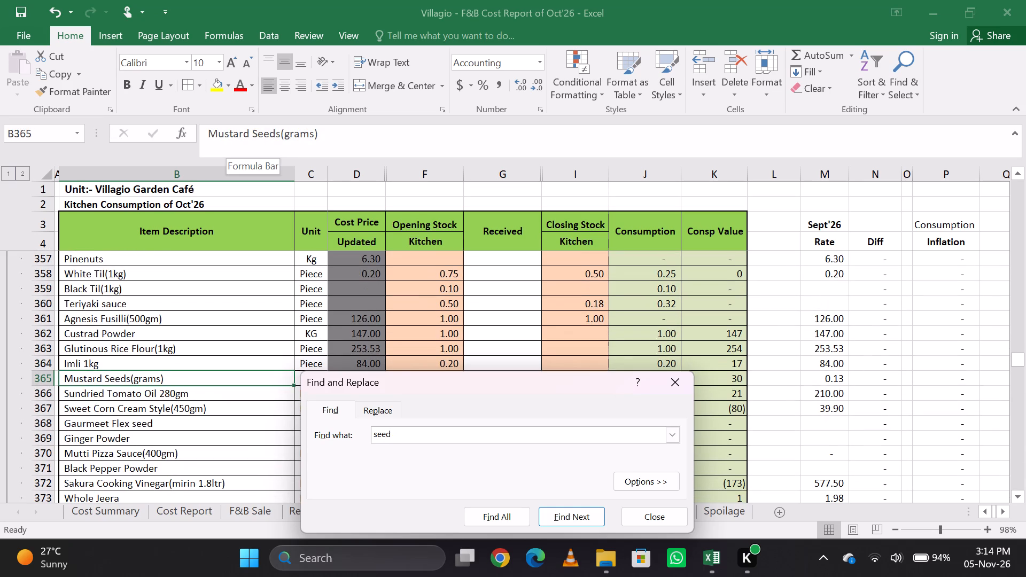
key(Return)
key(Return)
key(Return)
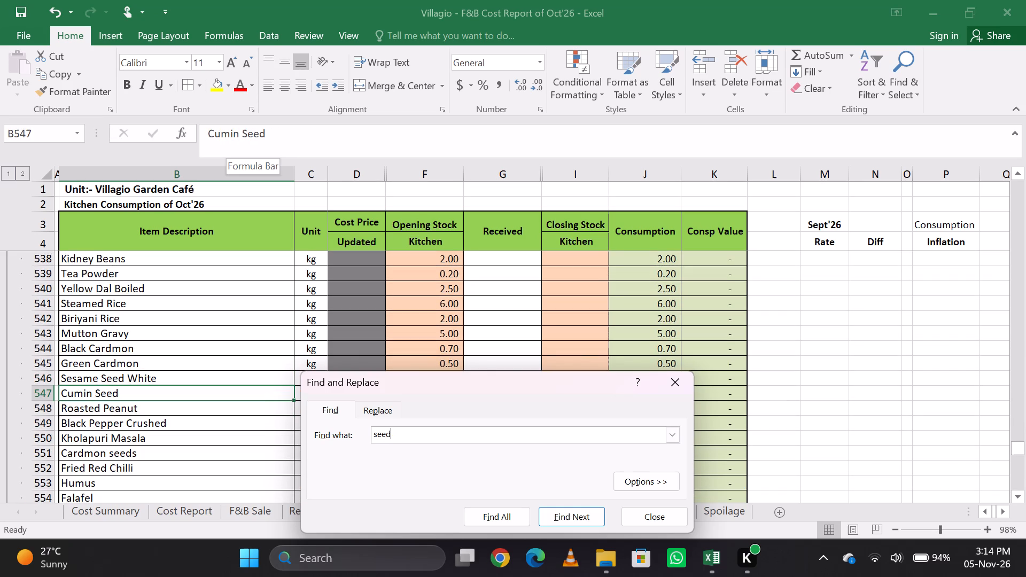
key(Return)
key(Return)
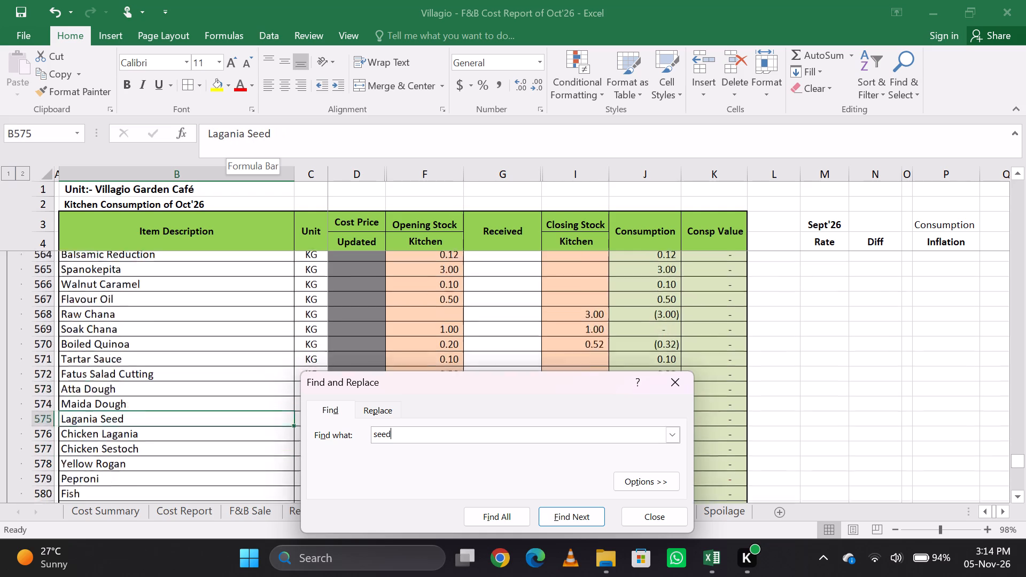
key(Return)
key(Return)
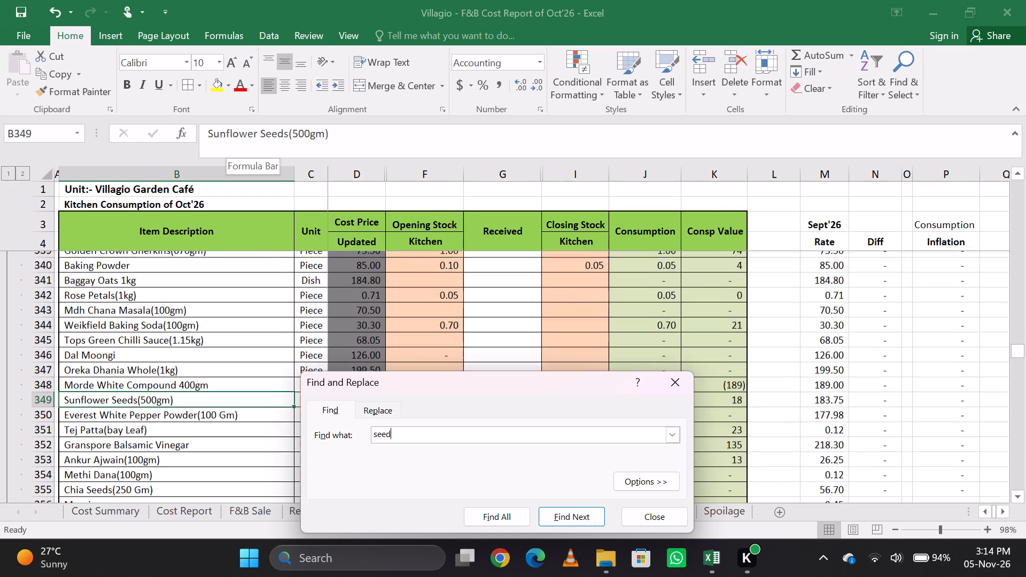
key(Return)
key(Return)
key(Return)
key(Return)
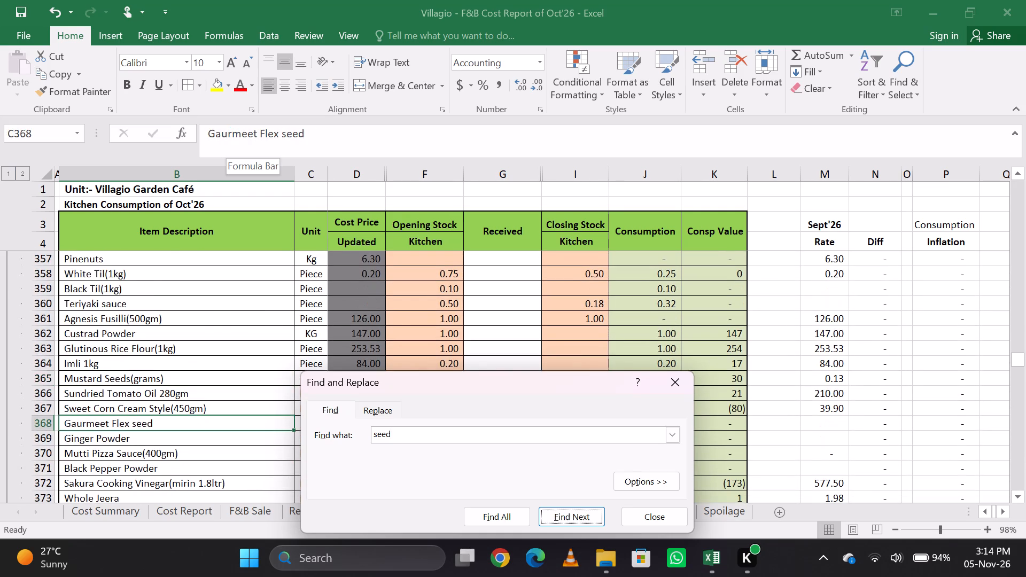
key(Escape)
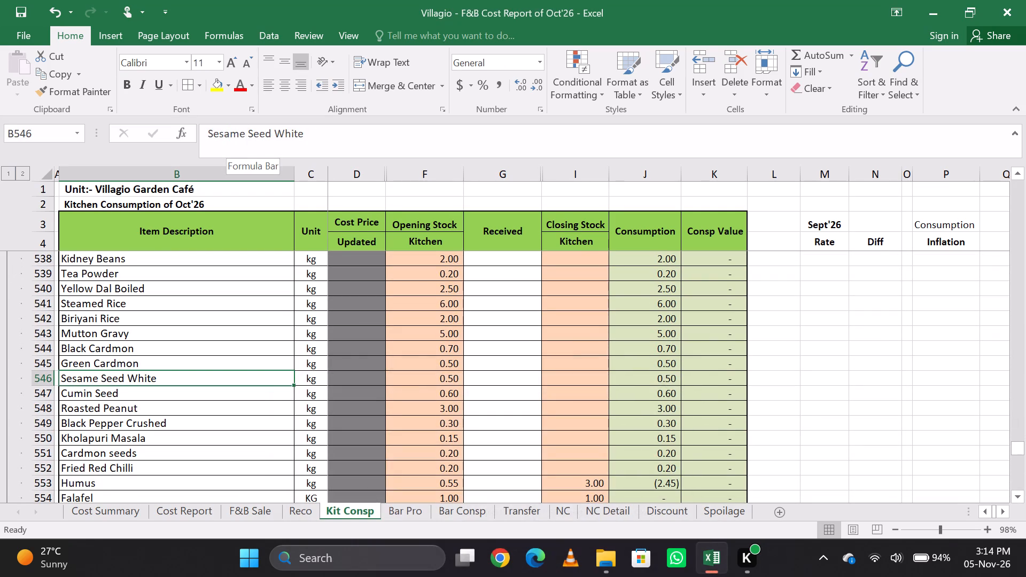
Insert a row below Sesame Seed White and name the new item Sesame Seed Black.
key(Down)
key(shift+space)
key(ctrl+shift+equal)
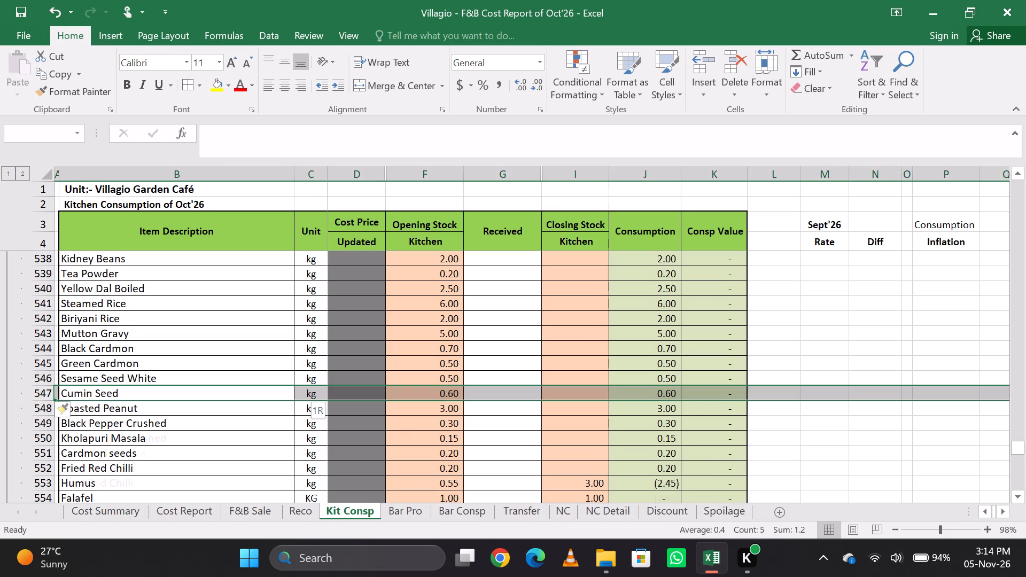
key(Up)
key(Down)
key(ctrl+d)
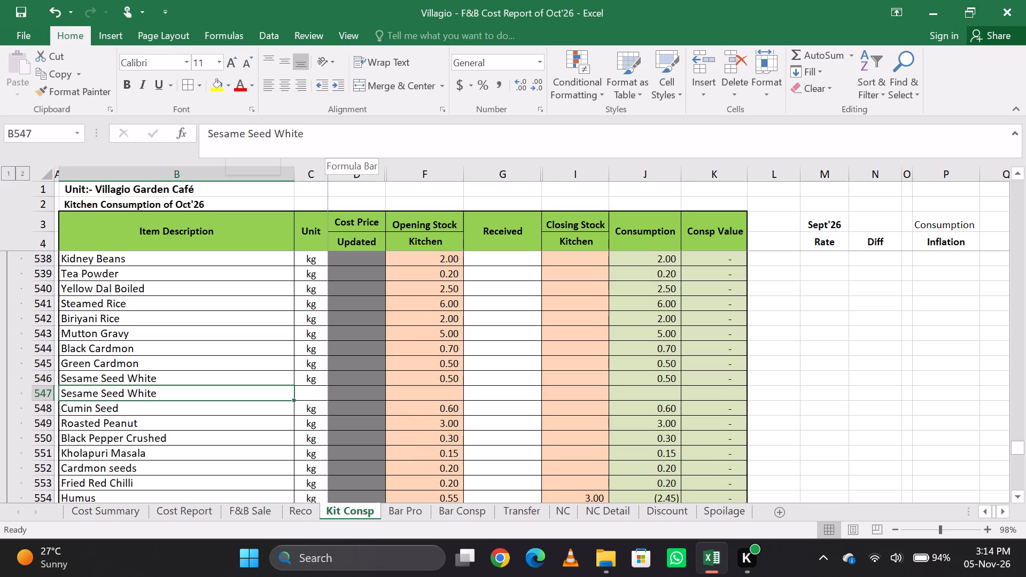
click(333, 150)
key(BackSpace)
key(BackSpace)
key(BackSpace)
key(BackSpace)
key(BackSpace)
text(Black)
key(Tab)
Fill the unit kg for Sesame Seed Black from the row above.
key(Tab)
key(Tab)
key(Tab)
key(Tab)
key(Left)
key(Left)
key(Left)
key(Left)
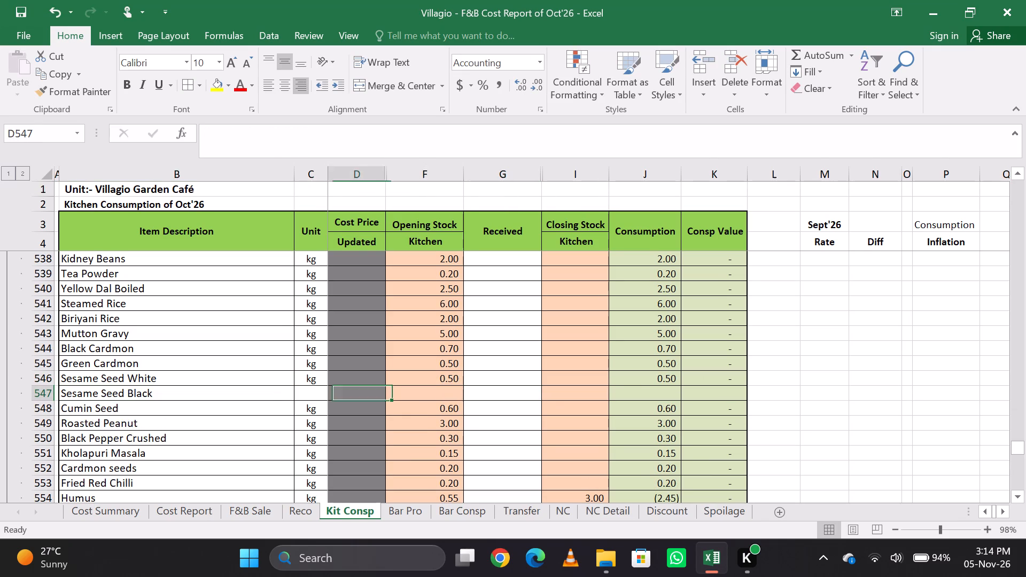
key(ctrl+d)
Fill the Consumption and Consp Value formulas for Sesame Seed Black from the row above.
key(ctrl+Right)
key(Right)
key(Right)
key(ctrl+Left)
key(ctrl+Left)
key(Left)
key(Right)
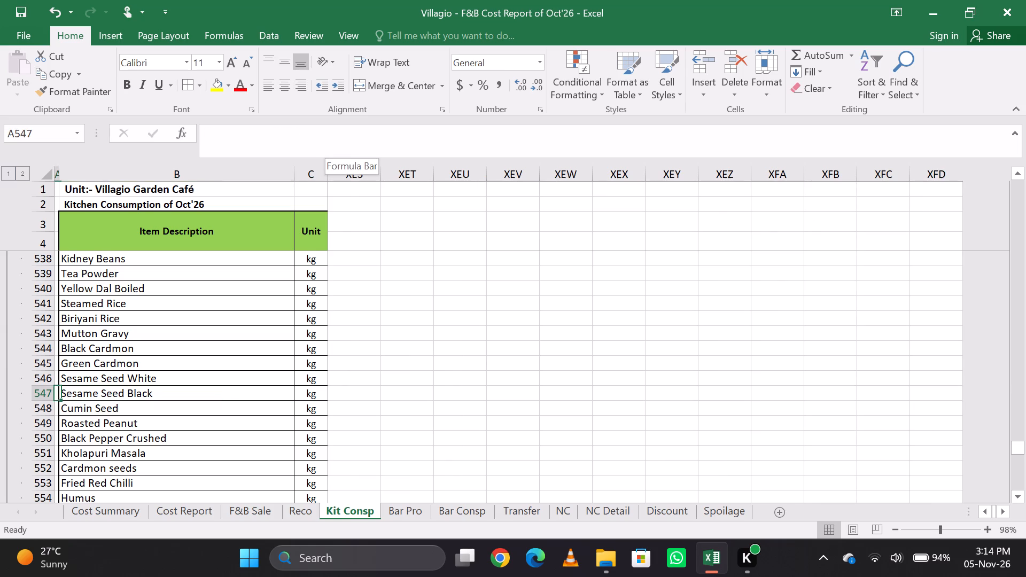
key(Right)
key(Right)
key(Right)
key(Right)
key(Right)
key(Left)
key(Left)
key(Right)
key(Right)
key(Right)
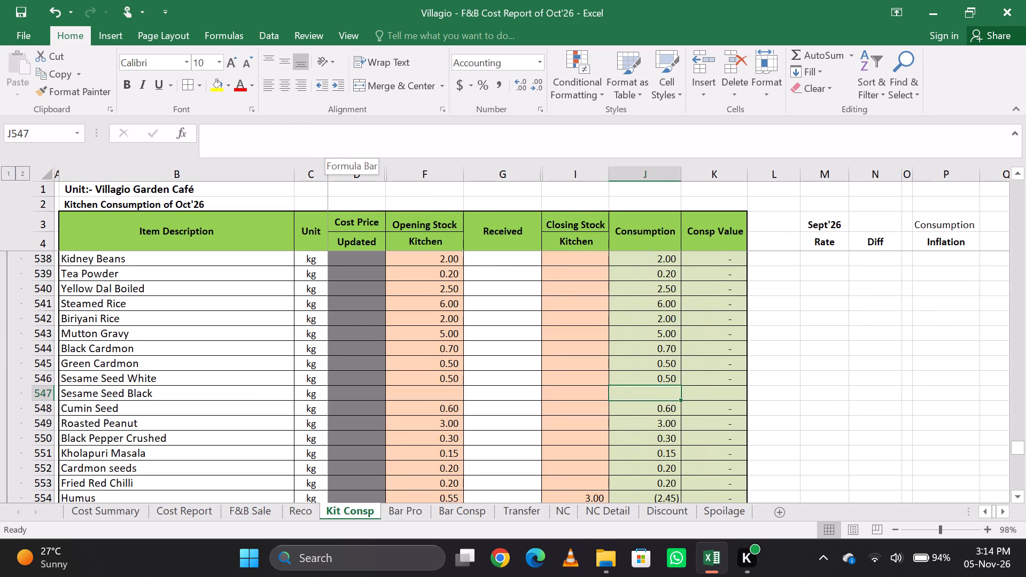
key(Left)
key(Right)
key(ctrl+d)
key(Right)
key(ctrl+d)
Enter 0.1 as the kitchen closing stock for Sesame Seed Black.
key(Left)
key(Left)
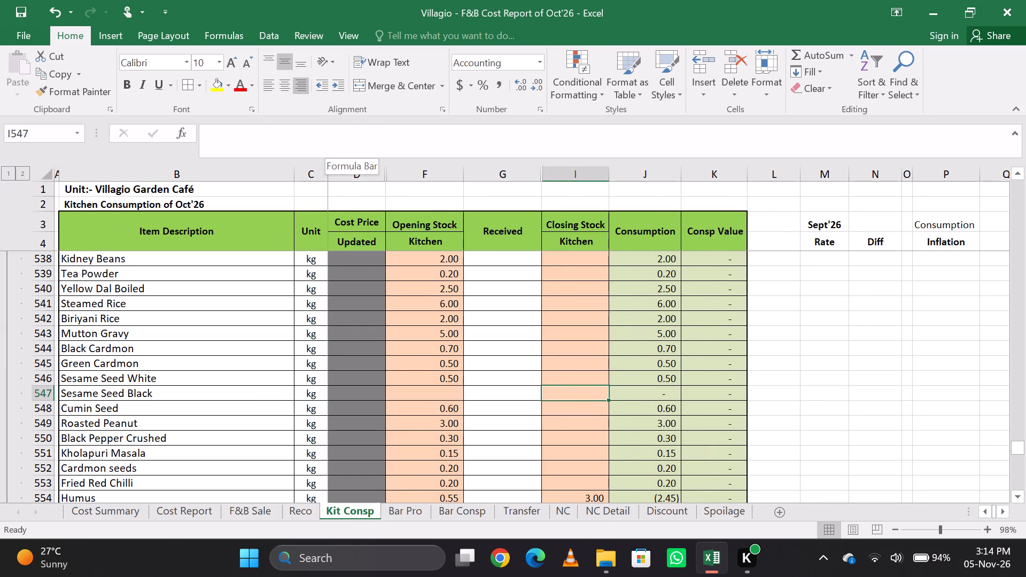
text(.1)
key(Return)
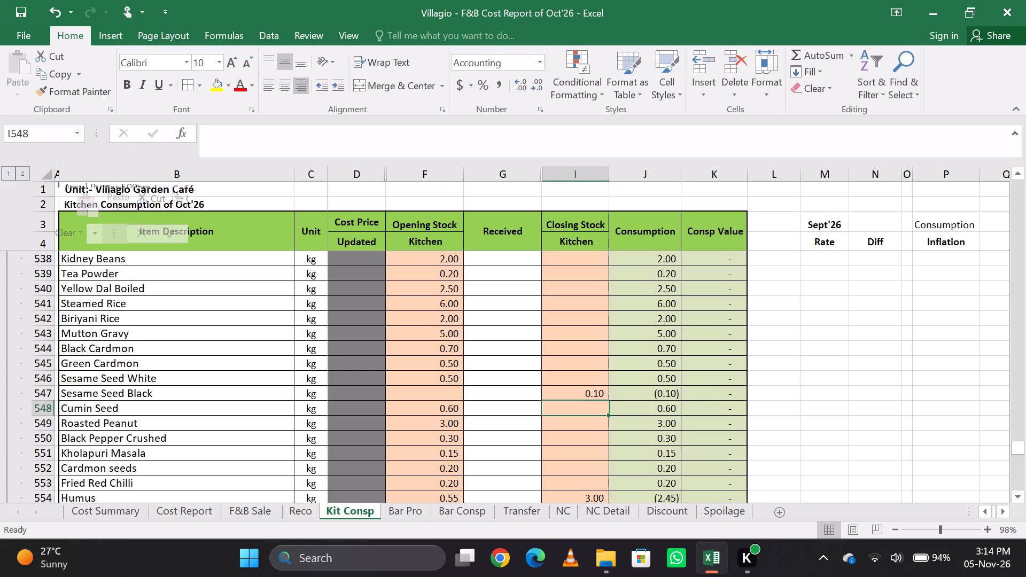
Search the sheet for "acce", shortening the term to "acc" and "ac".
key(ctrl+f)
key(BackSpace)
key(BackSpace)
key(BackSpace)
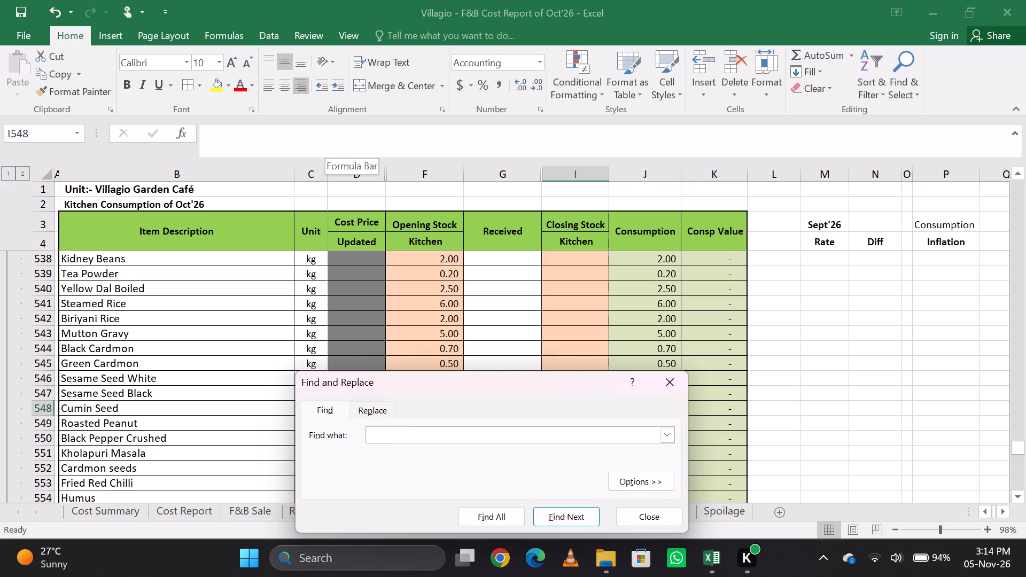
key(BackSpace)
text(acce)
key(Return)
key(Return)
key(BackSpace)
key(Return)
key(Return)
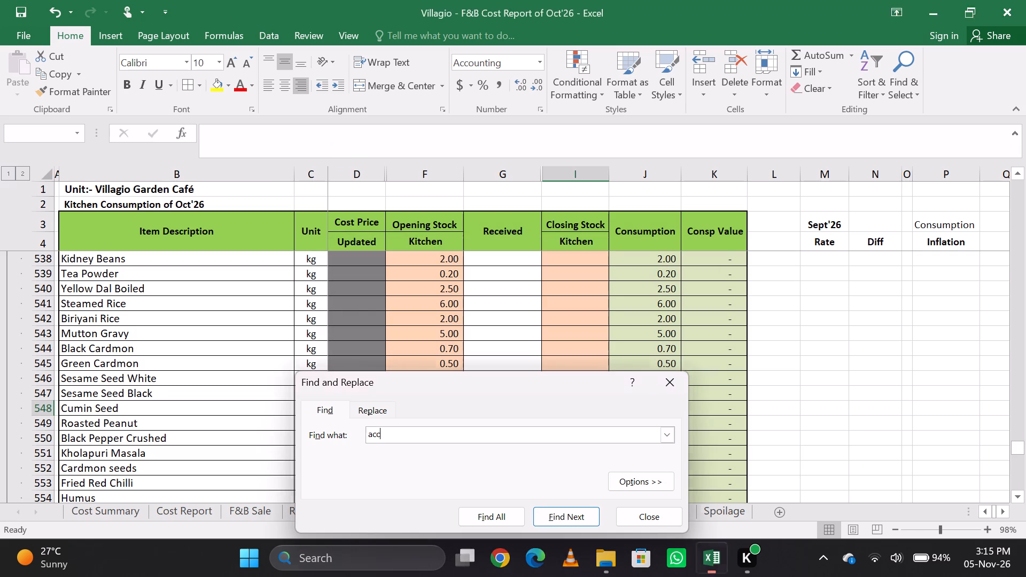
key(BackSpace)
key(Return)
Search the sheet for "ass", going through the matches.
key(BackSpace)
key(BackSpace)
text(ass)
key(Return)
key(Return)
key(Return)
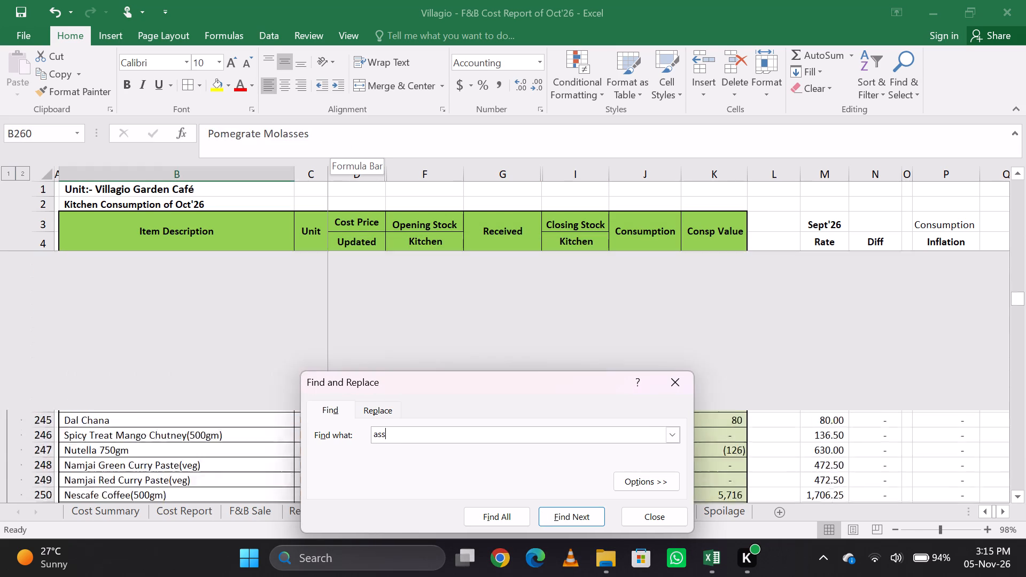
key(Return)
Search the sheet for "no. 1" and the shorter "no.".
key(BackSpace)
key(BackSpace)
key(BackSpace)
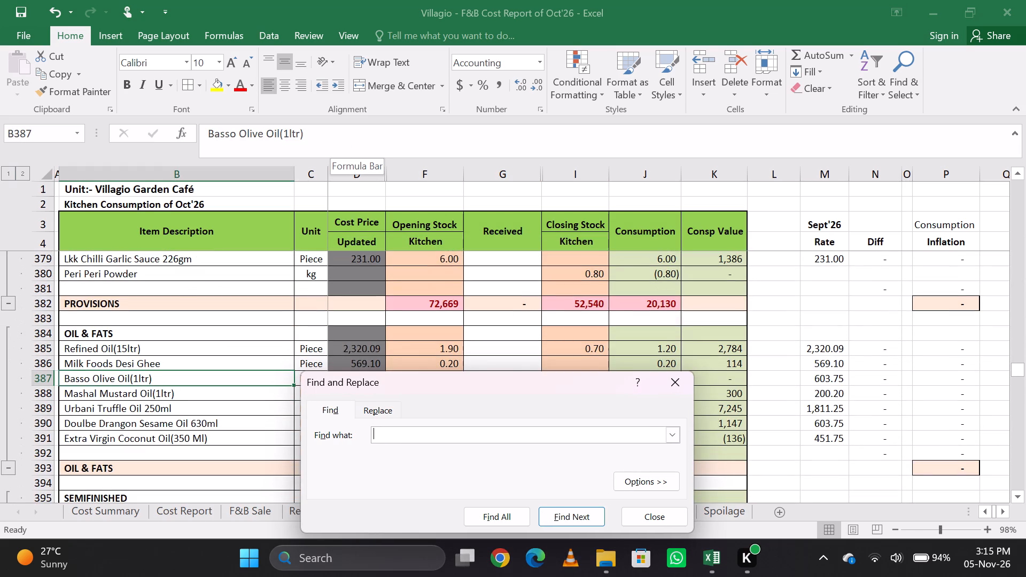
text(no. 1)
key(Return)
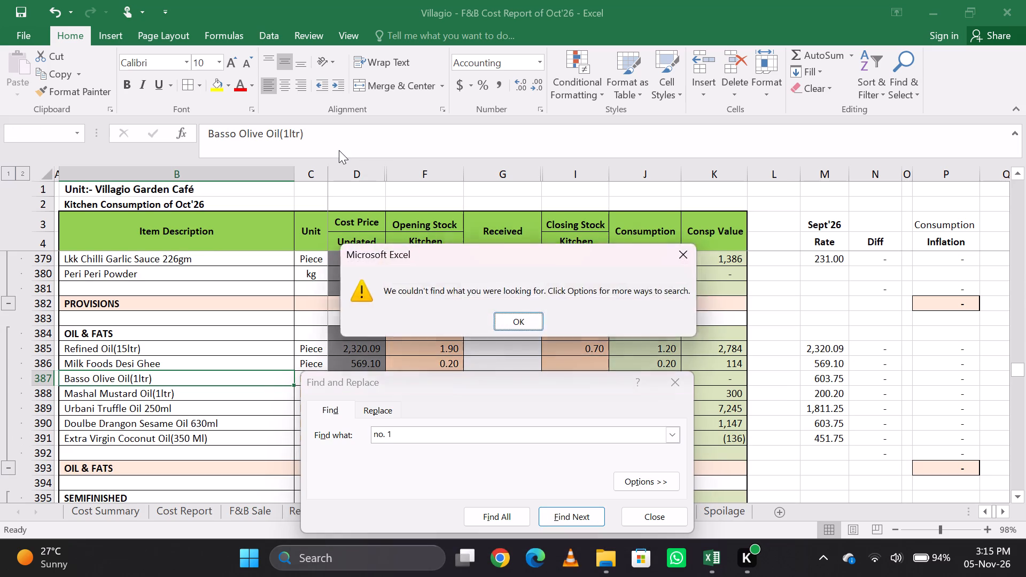
key(Return)
key(BackSpace)
key(BackSpace)
key(Return)
key(Return)
Search the sheet for "vanill", going through the matches.
key(BackSpace)
key(BackSpace)
key(BackSpace)
key(BackSpace)
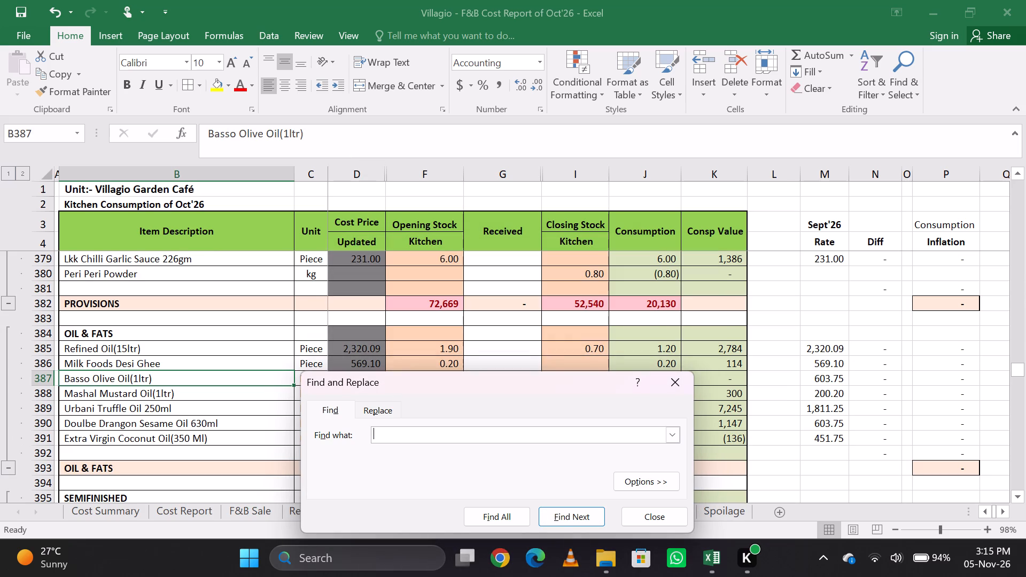
text(vanill)
key(Return)
key(Return)
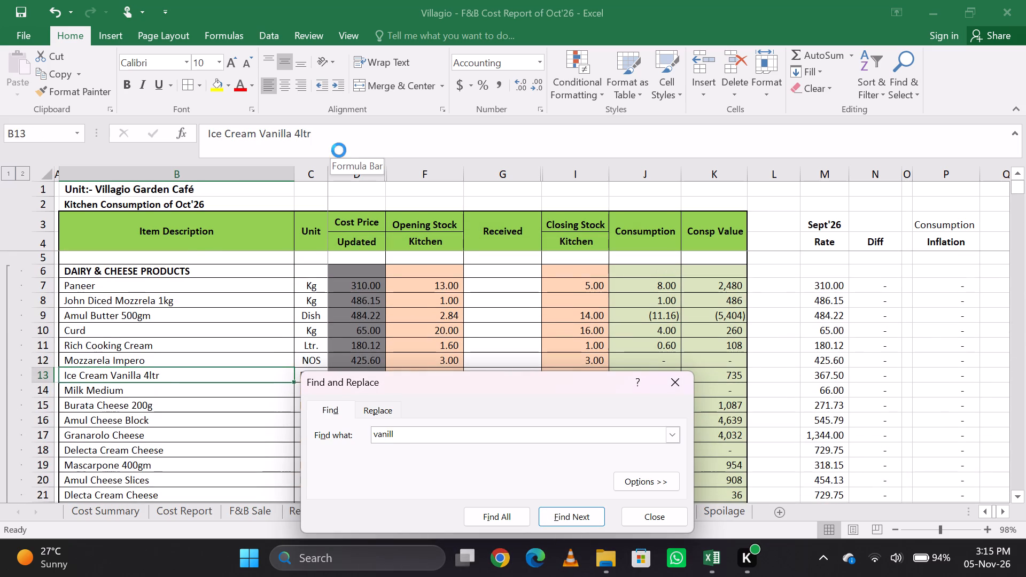
key(Return)
key(Escape)
key(Right)
key(Left)
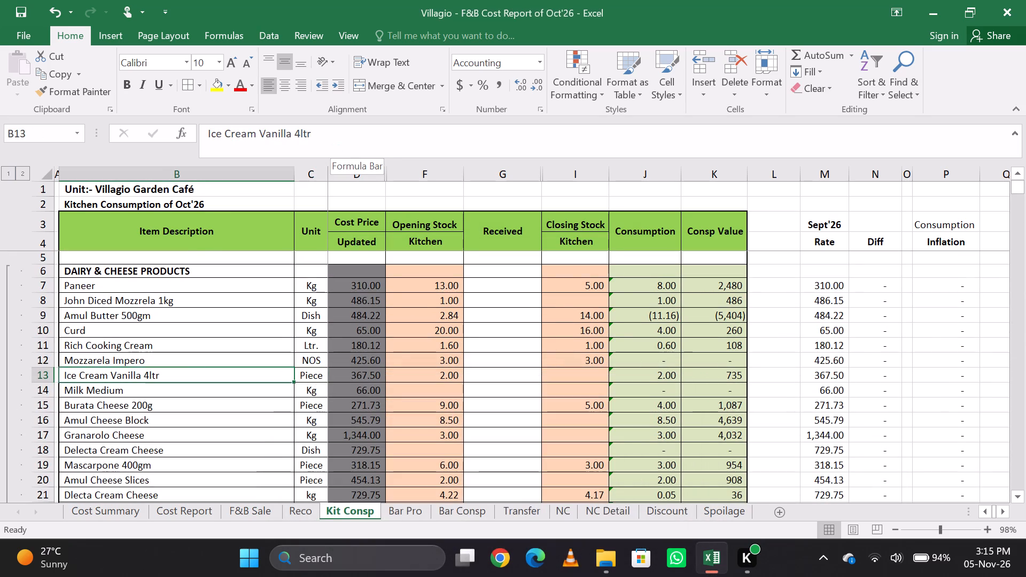
key(ctrl+f)
key(Return)
key(Return)
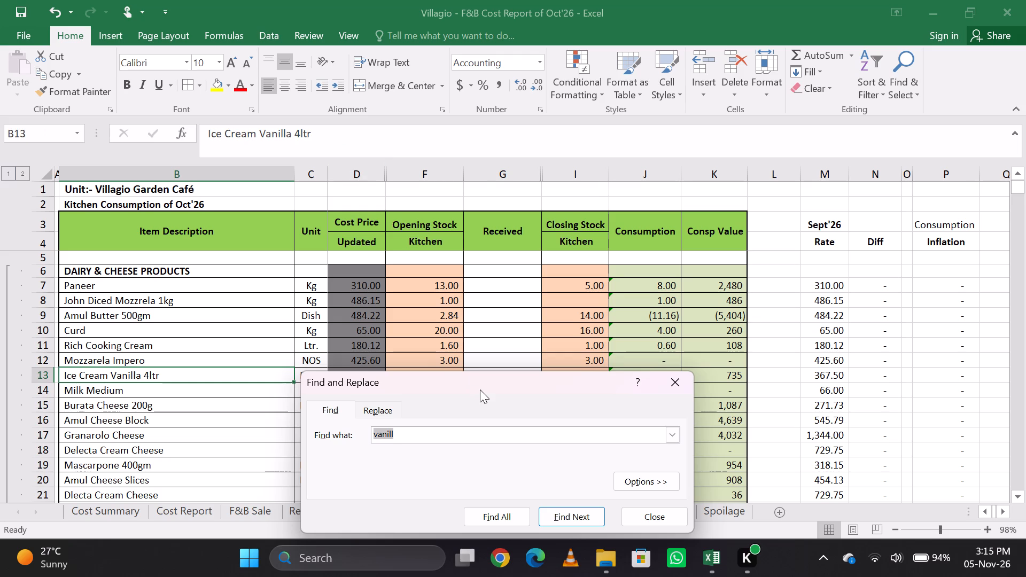
Repeat the search with the shorter terms "vani", "van" and "va", going through the matches.
click(457, 433)
key(BackSpace)
key(BackSpace)
key(Return)
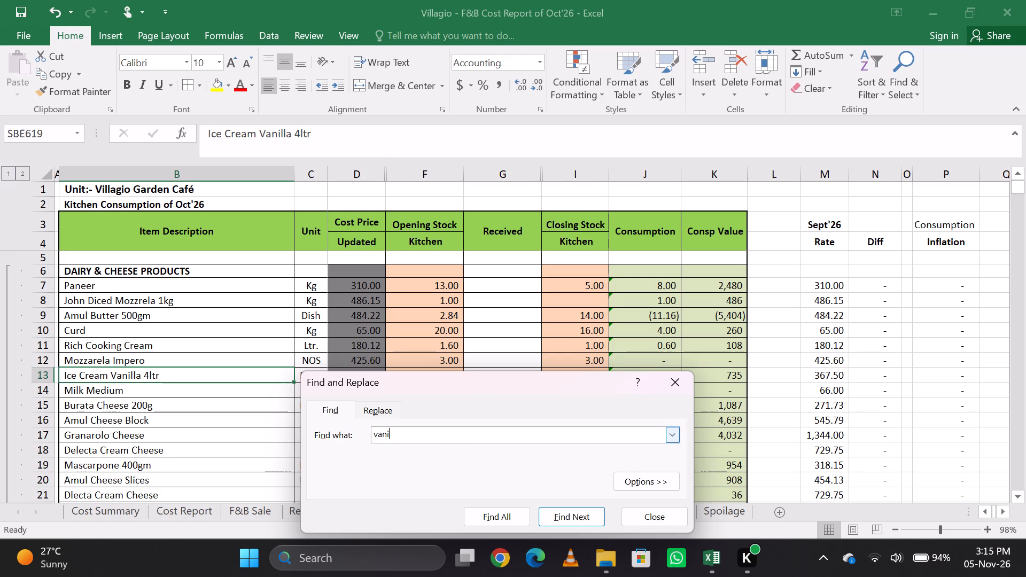
key(Return)
key(Return)
key(Return)
key(Return)
key(BackSpace)
key(Return)
key(Return)
key(Return)
key(BackSpace)
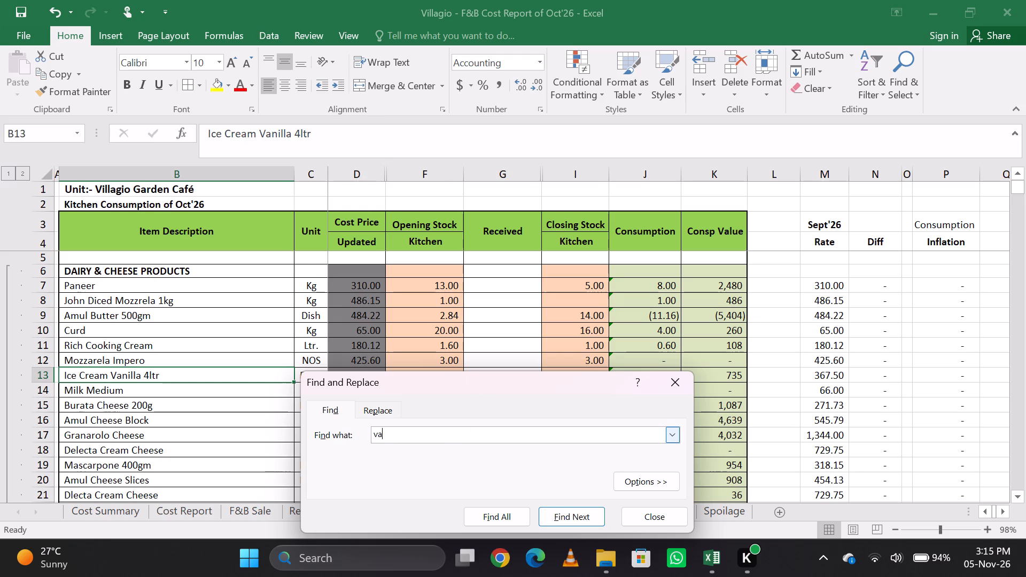
key(Return)
key(Return)
key(Return)
key(Return)
Search the sheet for "garlic" and enter 1 as the kitchen closing stock for Nature Smith Garlic Powder(400gm).
key(BackSpace)
key(BackSpace)
key(BackSpace)
key(BackSpace)
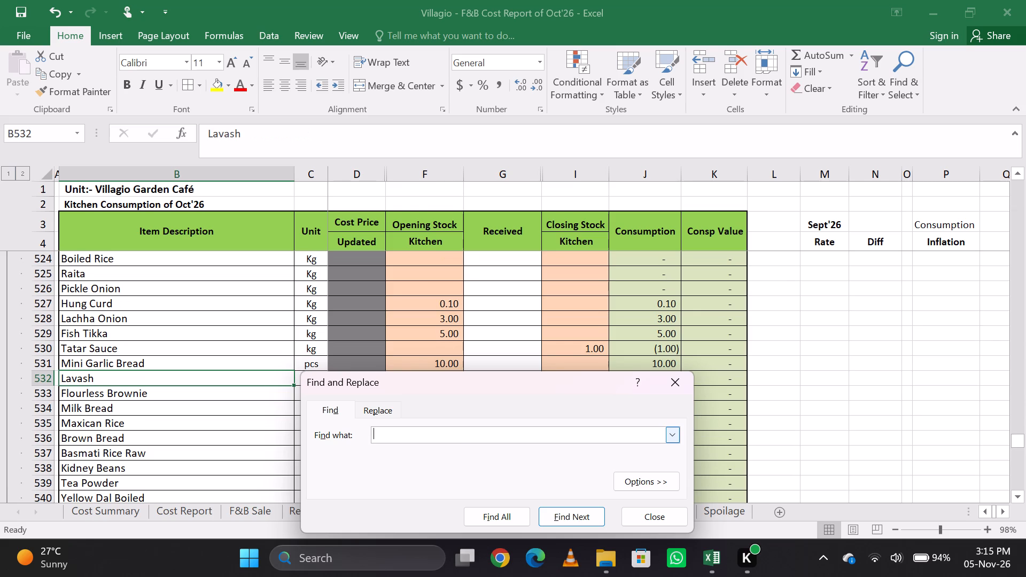
text(garlic)
key(Return)
key(Return)
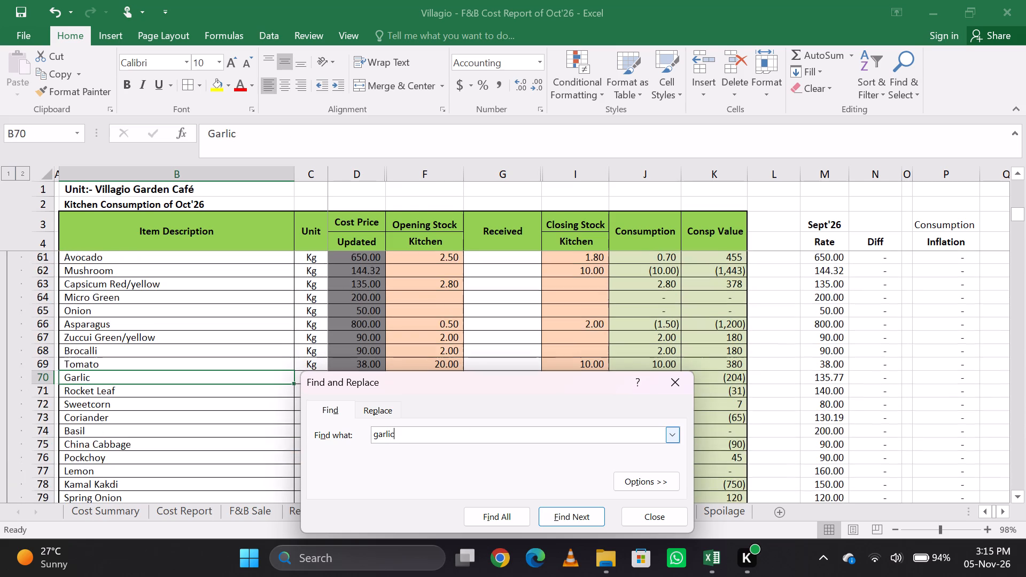
key(Return)
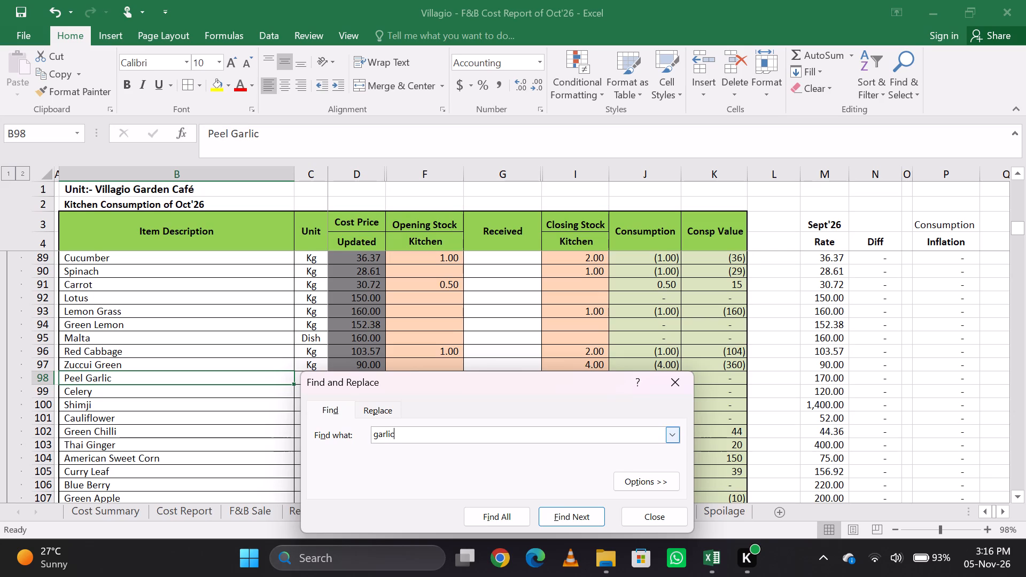
key(backslash)
key(BackSpace)
key(Return)
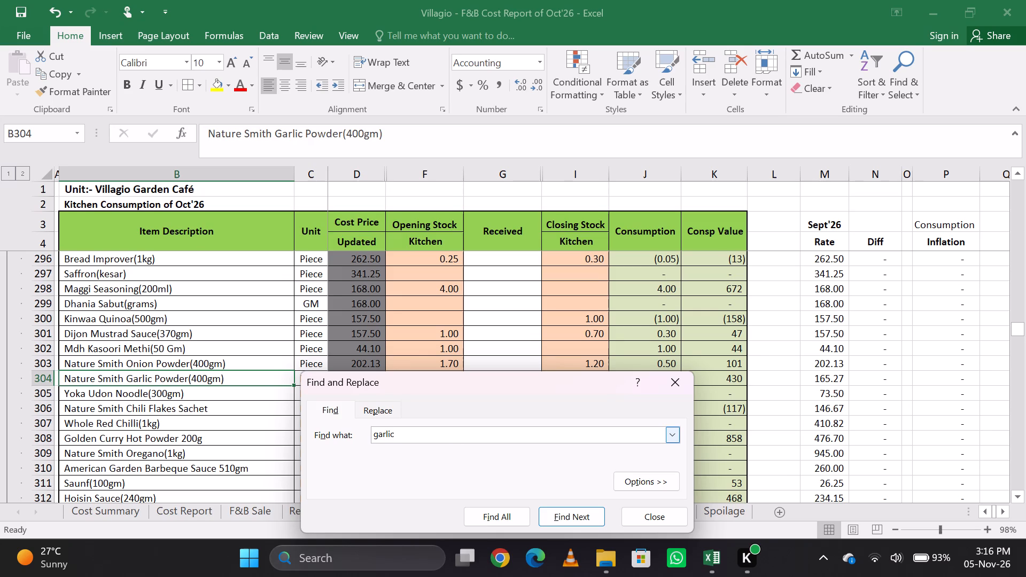
key(Escape)
key(Right)
key(Right)
key(Right)
key(Right)
key(Right)
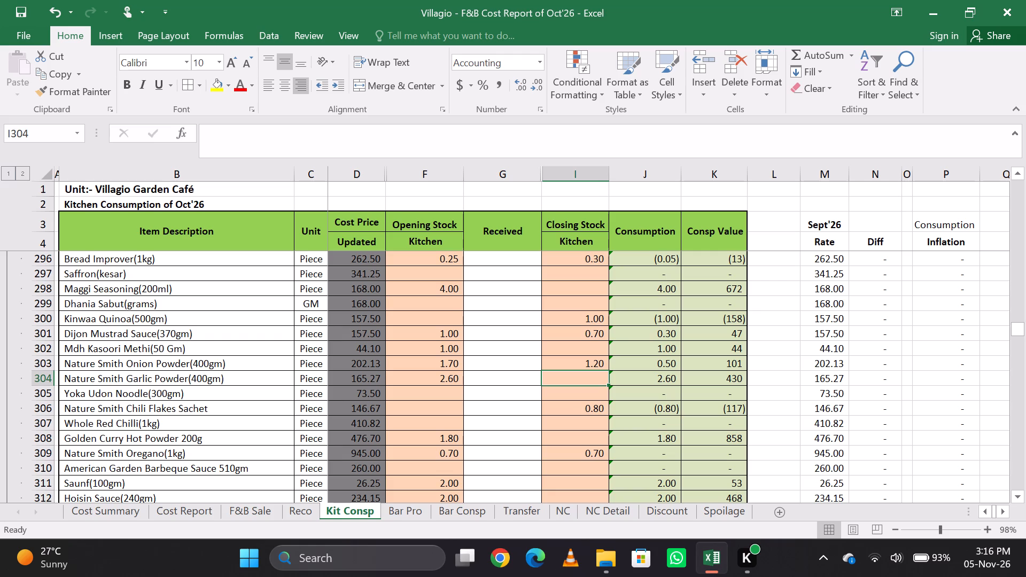
key(1)
key(Return)
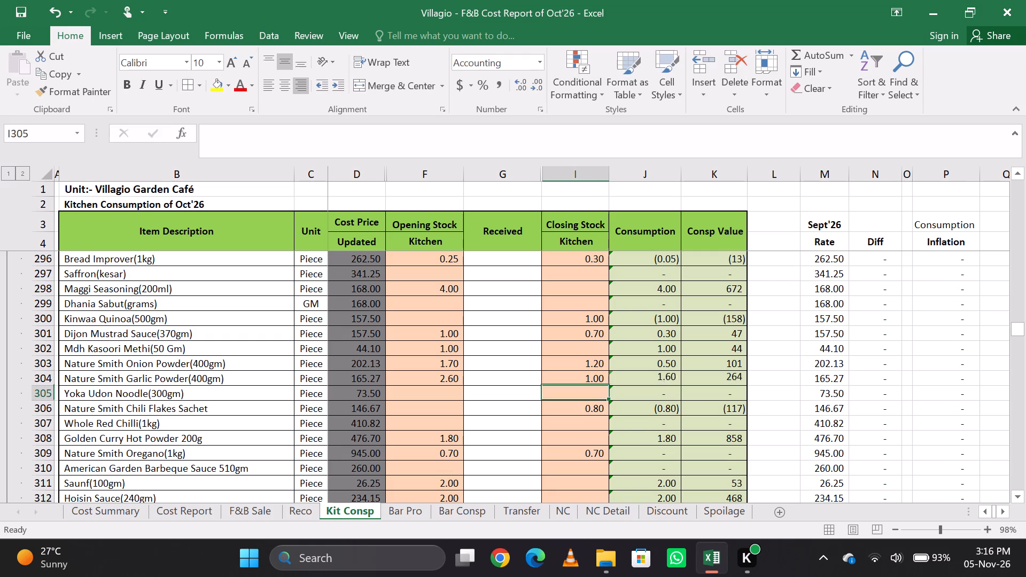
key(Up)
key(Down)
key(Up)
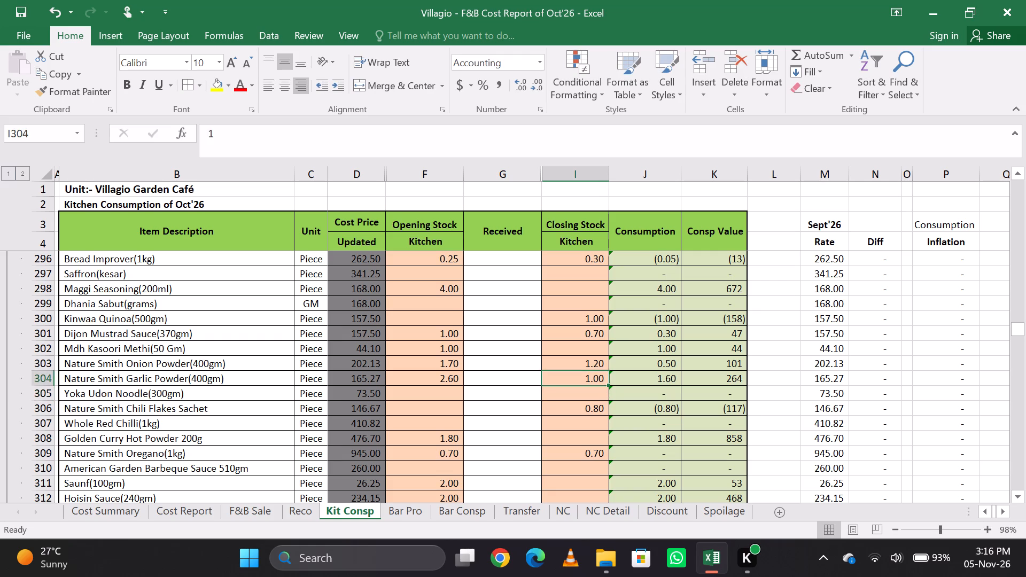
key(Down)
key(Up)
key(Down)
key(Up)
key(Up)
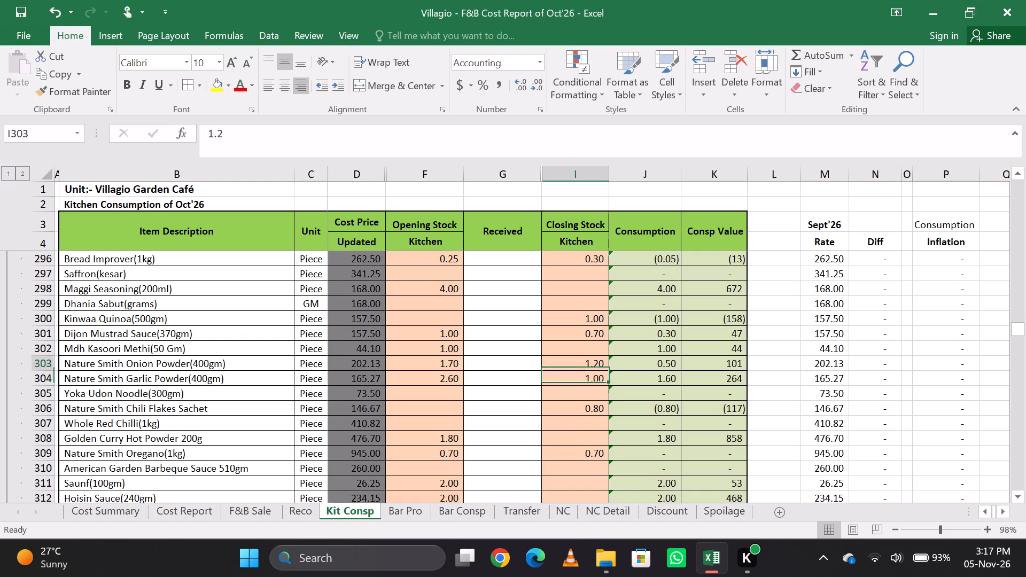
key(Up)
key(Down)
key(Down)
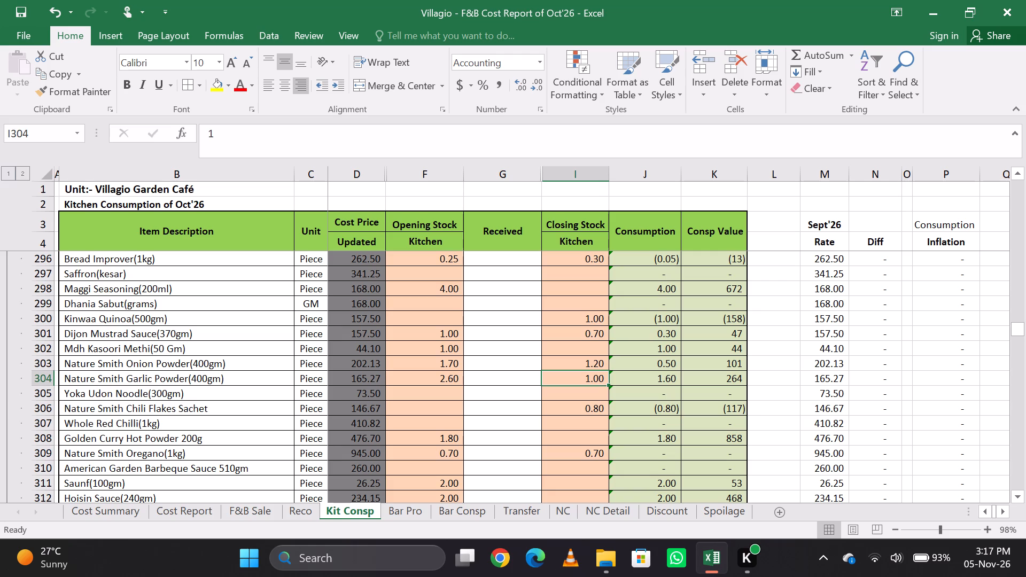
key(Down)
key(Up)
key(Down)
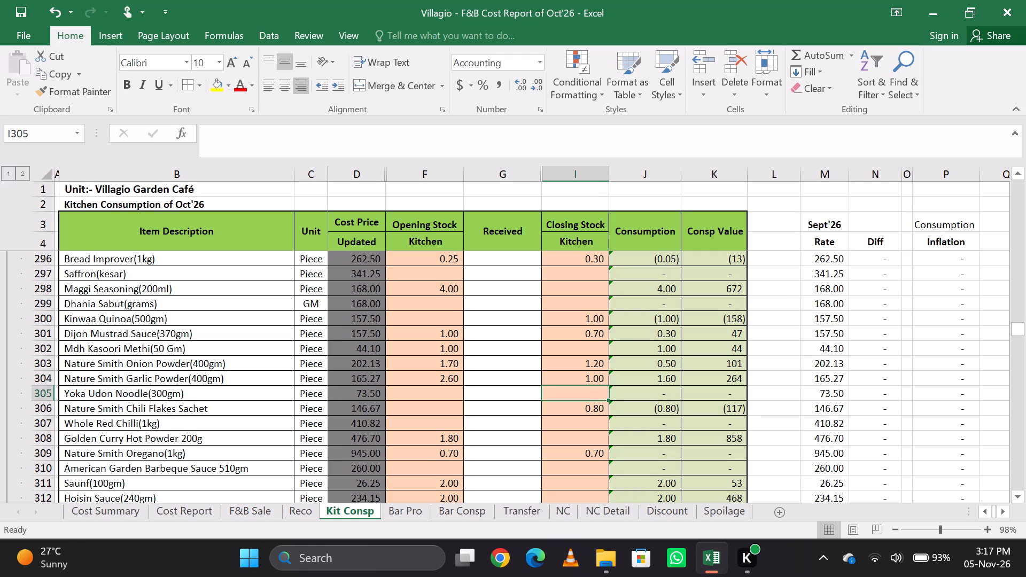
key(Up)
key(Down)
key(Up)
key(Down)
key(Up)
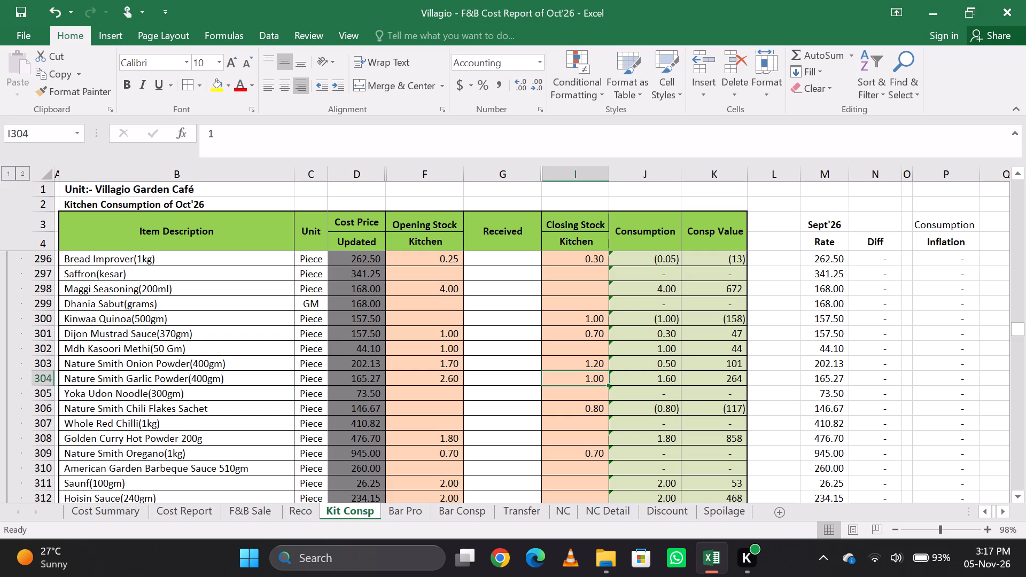
Search the sheet for "pita" and select the kitchen closing stock cell of Pita Bread.
key(ctrl+f)
text(pita)
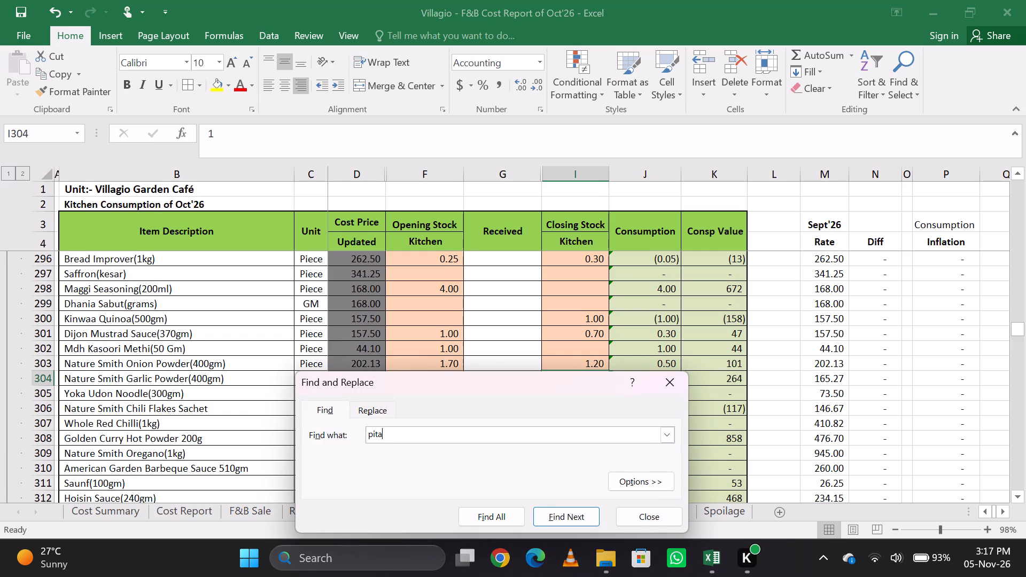
key(Return)
key(Escape)
key(grave)
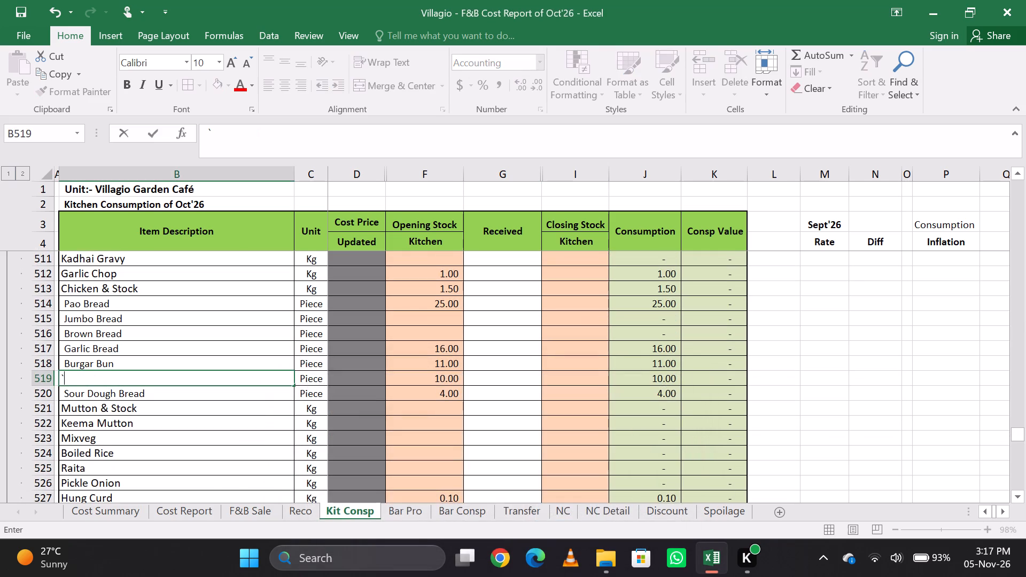
key(Escape)
key(Right)
key(Right)
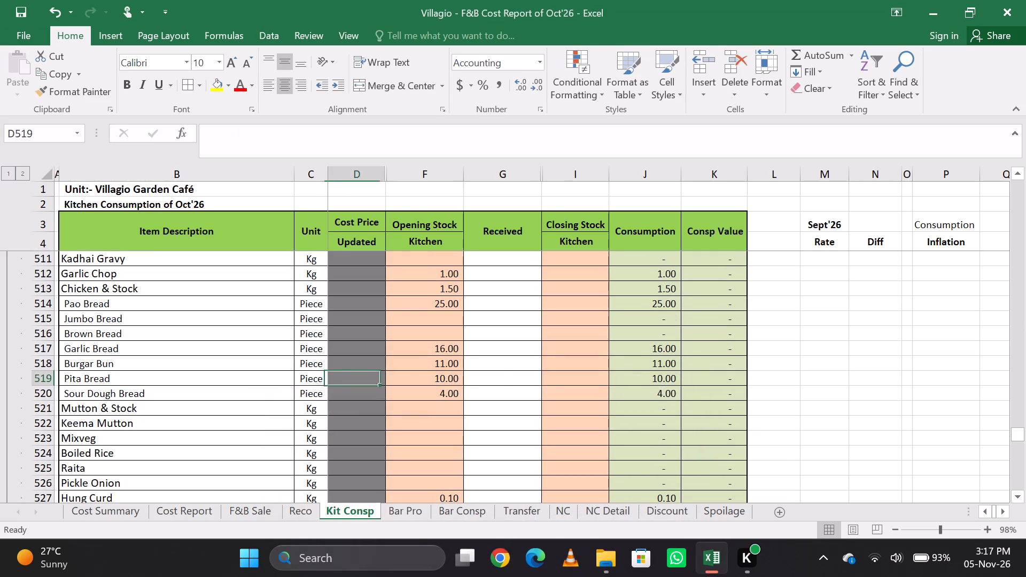
key(Right)
key(Right)
key(Right)
key(Right)
key(Left)
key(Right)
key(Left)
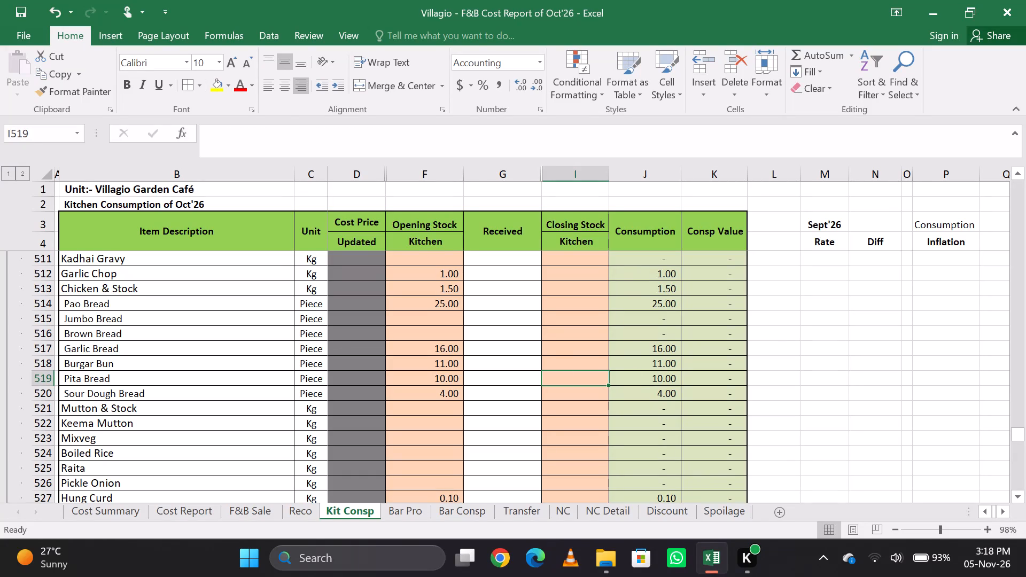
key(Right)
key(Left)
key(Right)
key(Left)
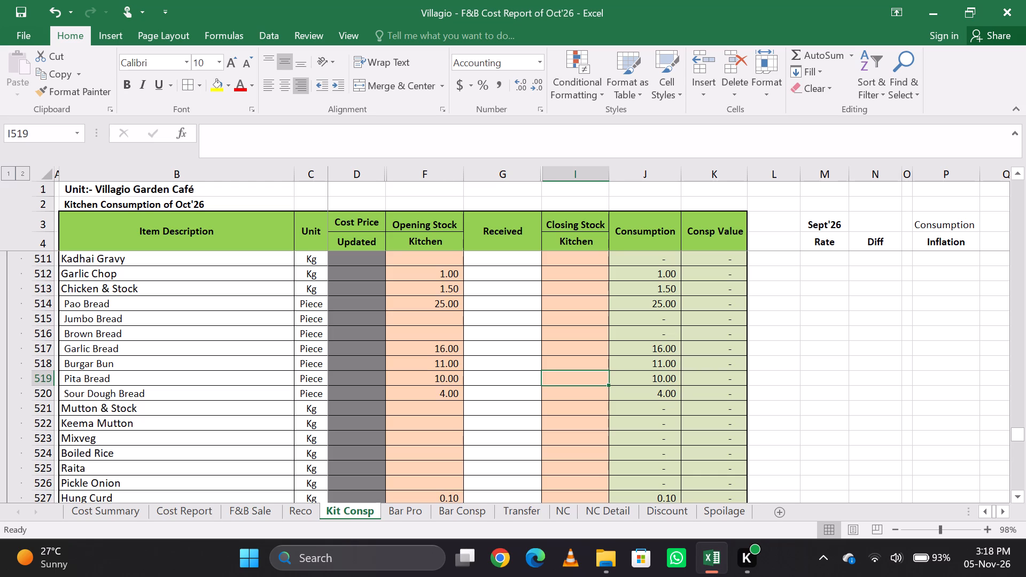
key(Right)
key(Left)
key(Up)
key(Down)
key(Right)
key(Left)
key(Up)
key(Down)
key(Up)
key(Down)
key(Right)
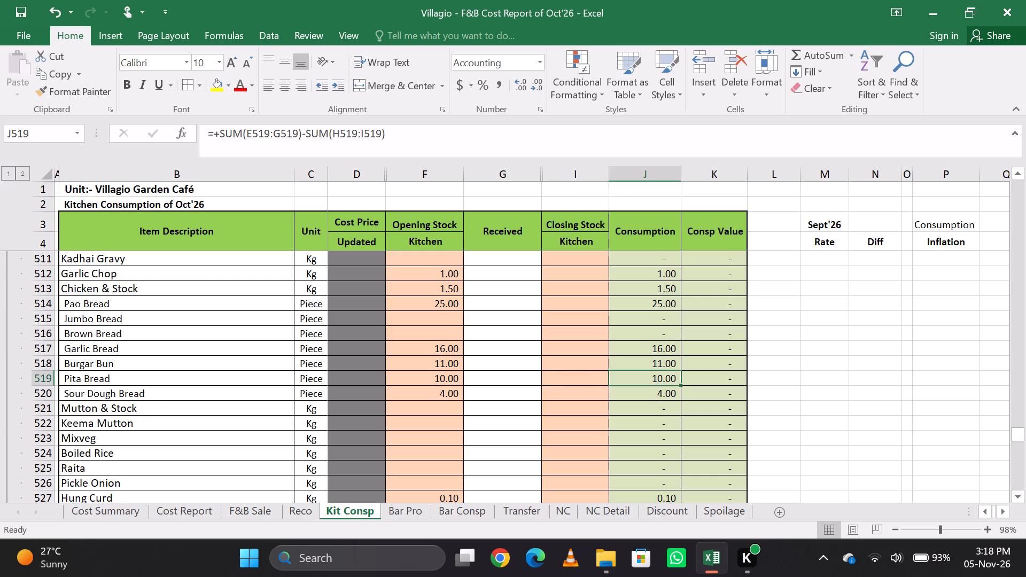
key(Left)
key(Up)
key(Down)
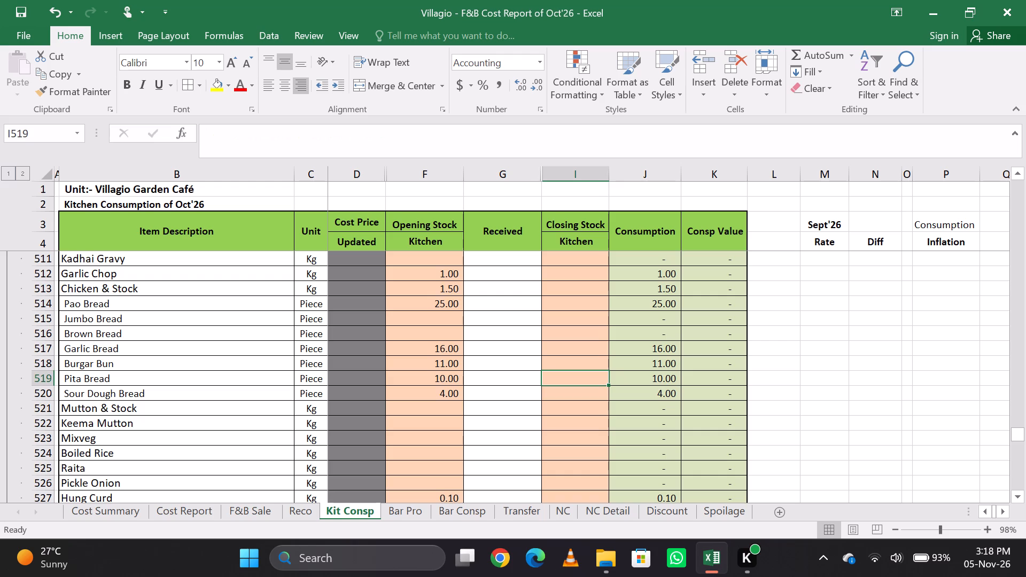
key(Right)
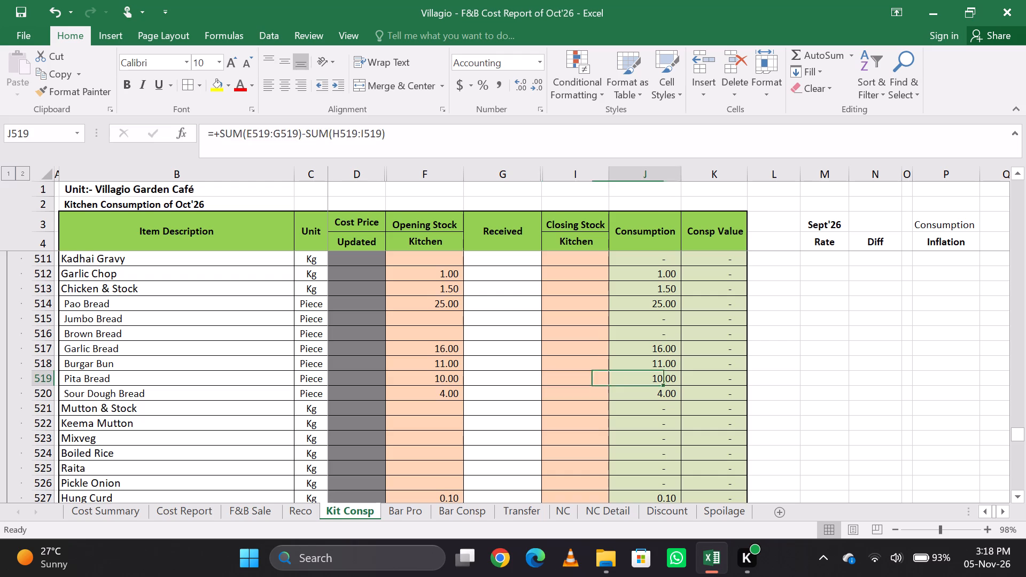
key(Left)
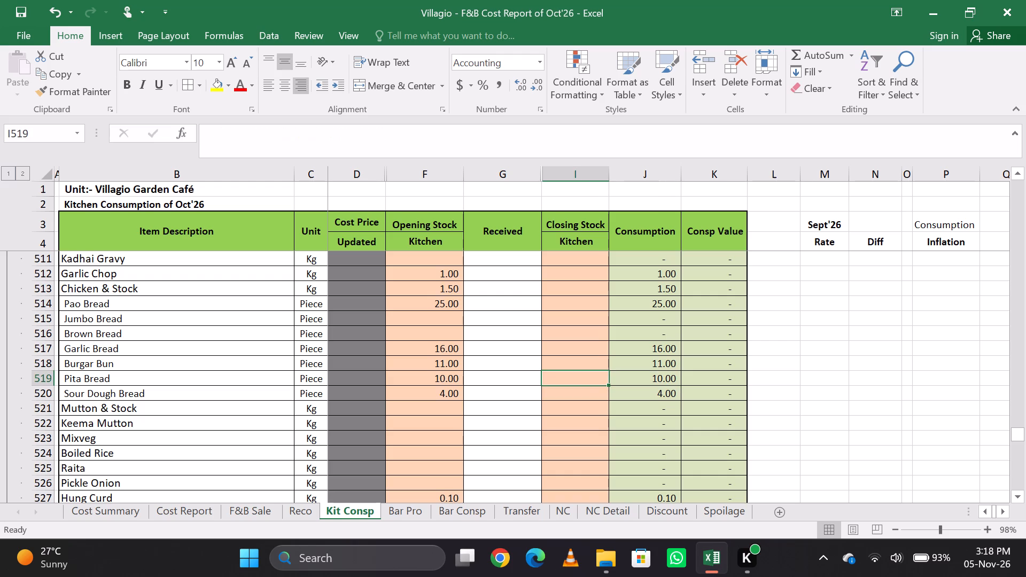
Enter 40 as the kitchen closing stock for Pita Bread.
key(Right)
key(Left)
key(Right)
key(Left)
text(40)
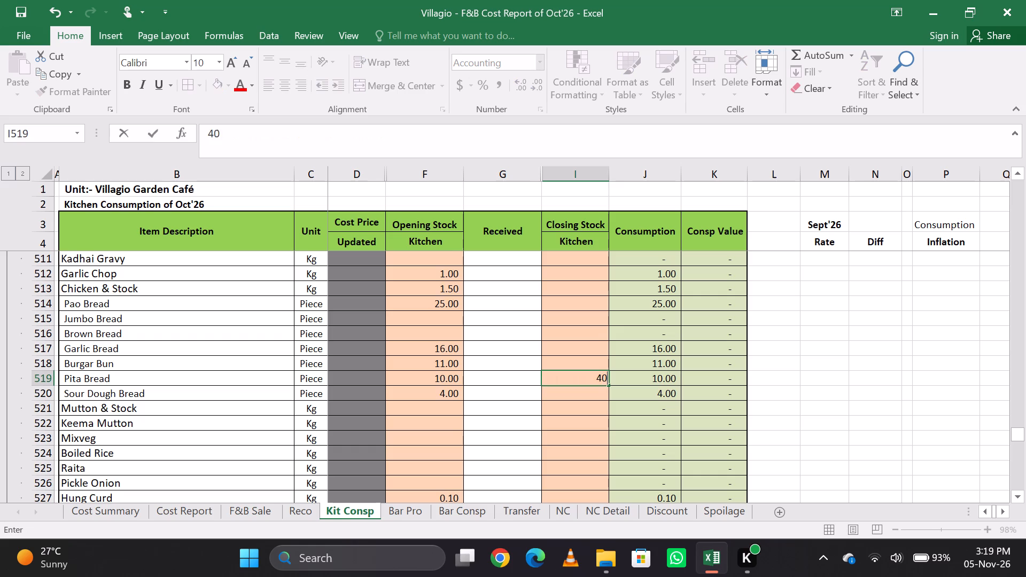
key(Return)
key(Up)
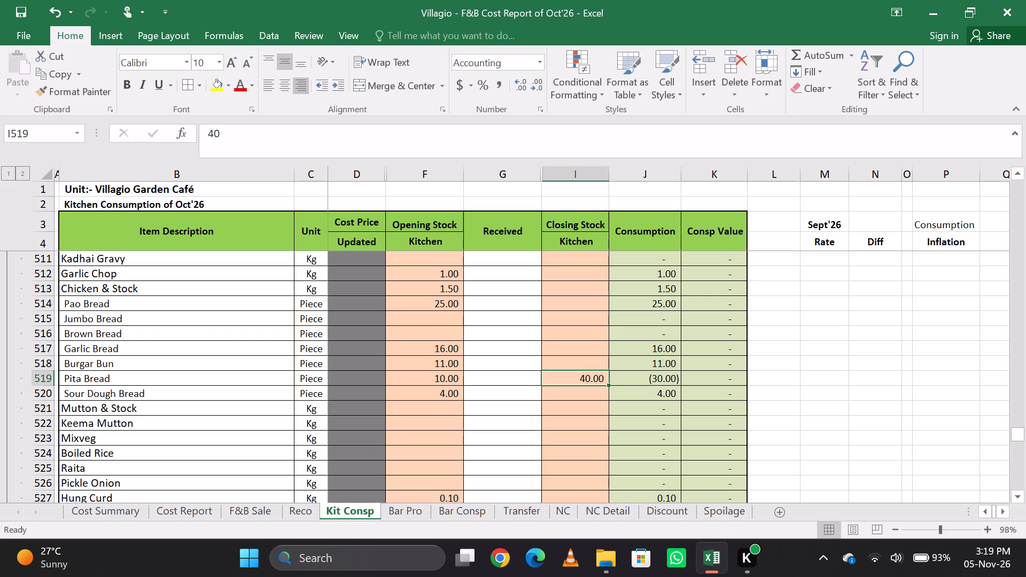
key(Up)
key(Down)
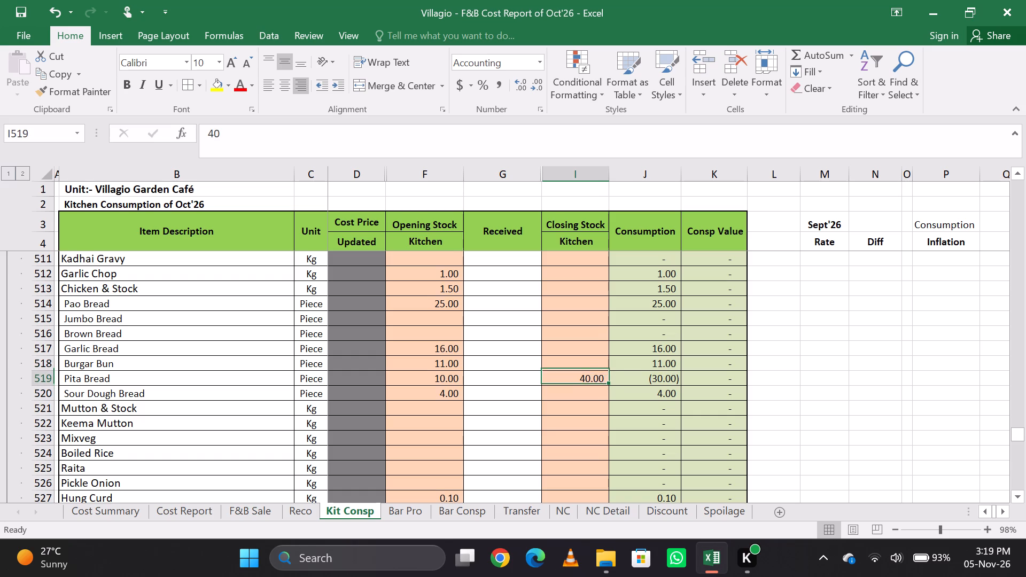
Search the sheet for "brown b" and enter 2 as the kitchen closing stock for the Brown Bread measured in kg.
key(ctrl+f)
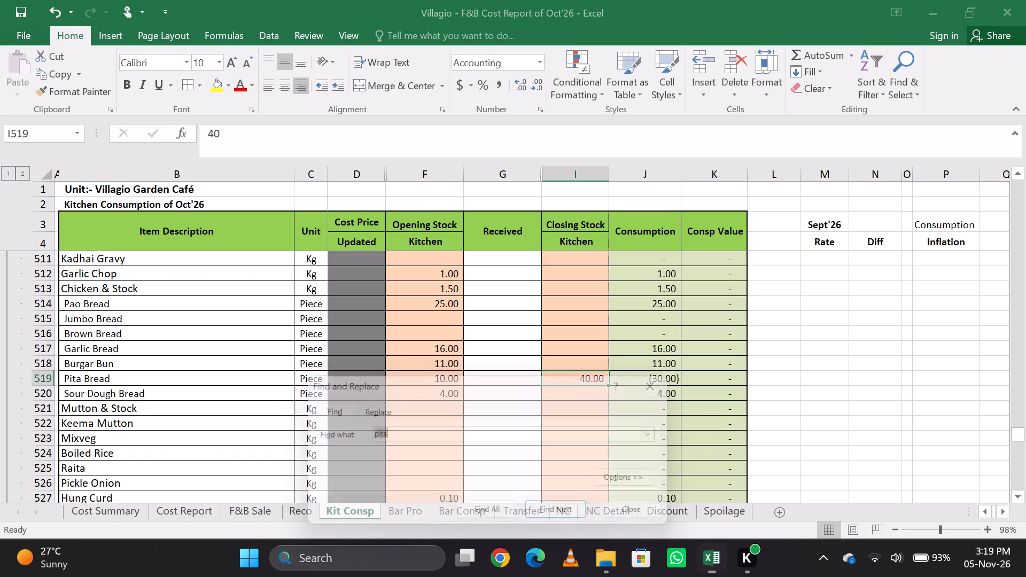
text(brown b)
key(Return)
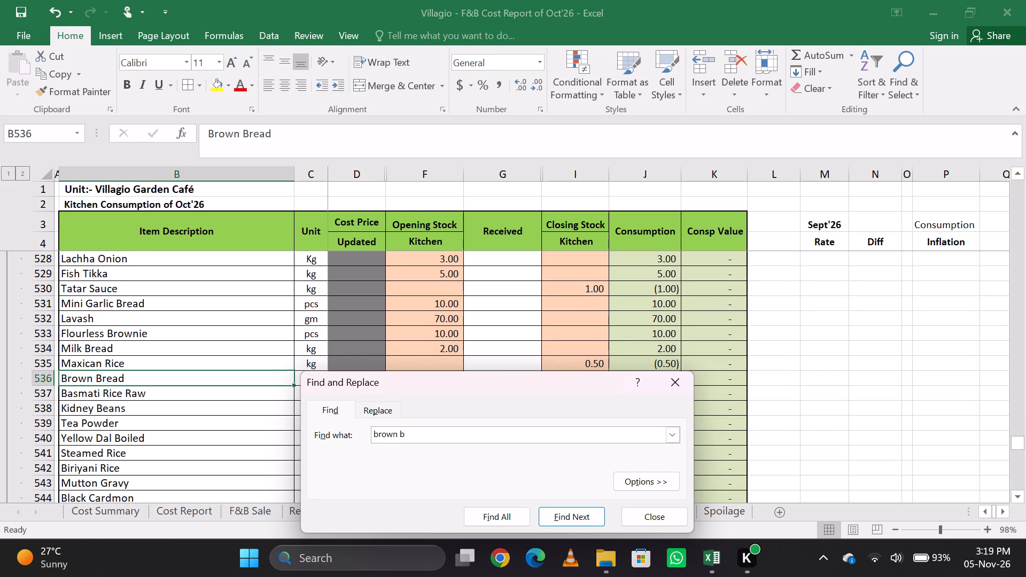
key(Escape)
key(Right)
key(Right)
key(Right)
key(Right)
key(Right)
key(Right)
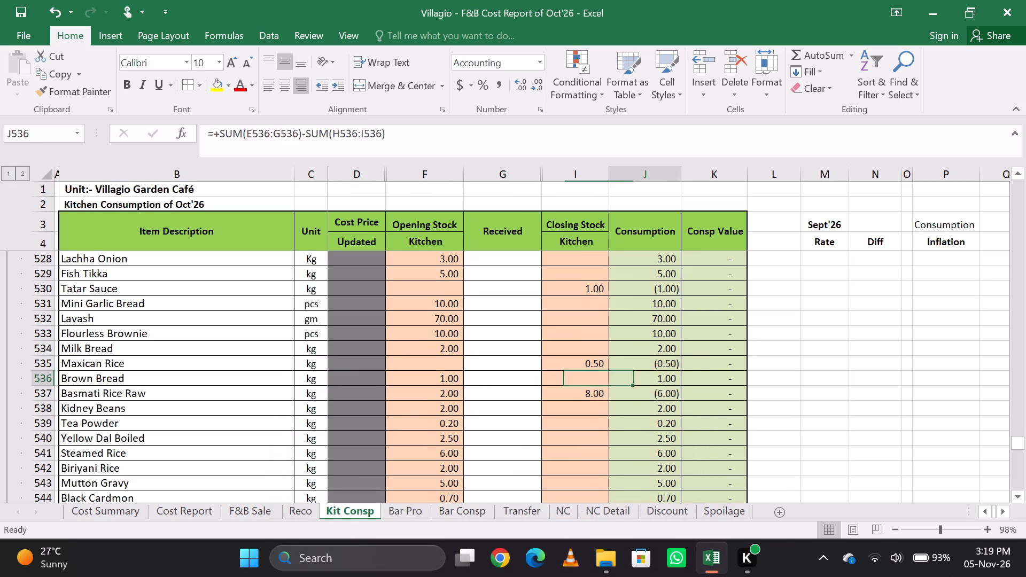
key(Left)
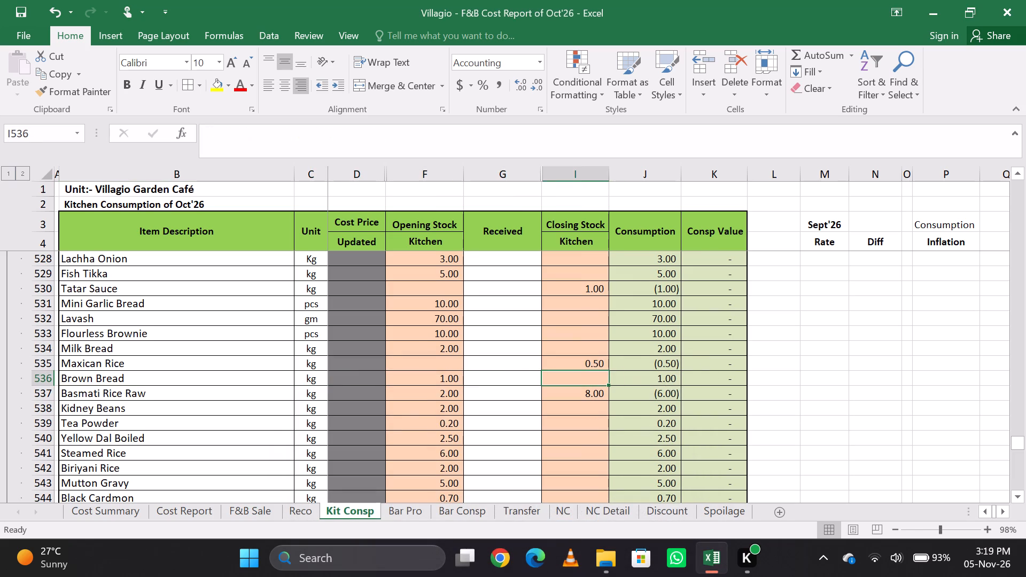
key(1)
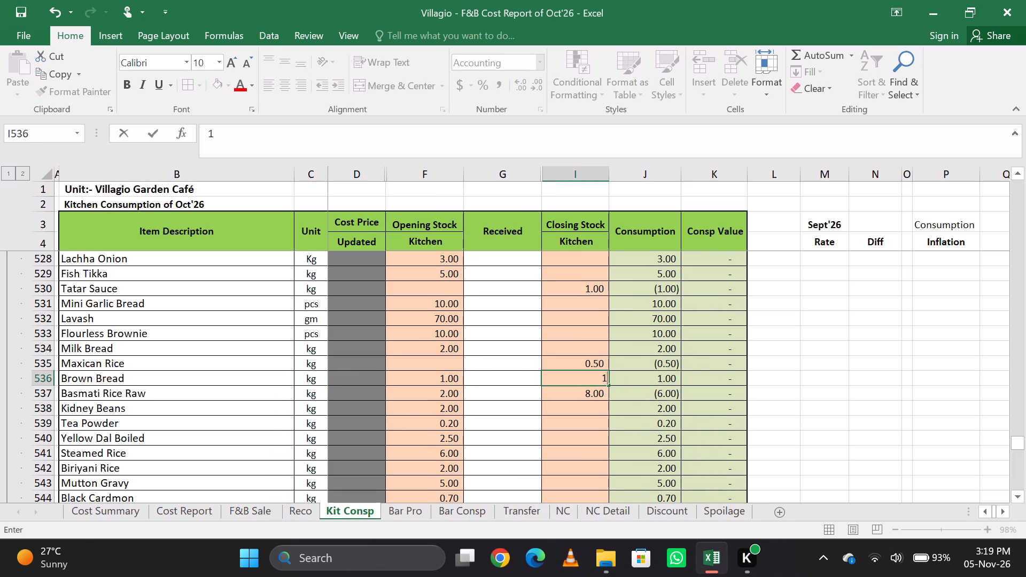
key(BackSpace)
key(2)
key(Return)
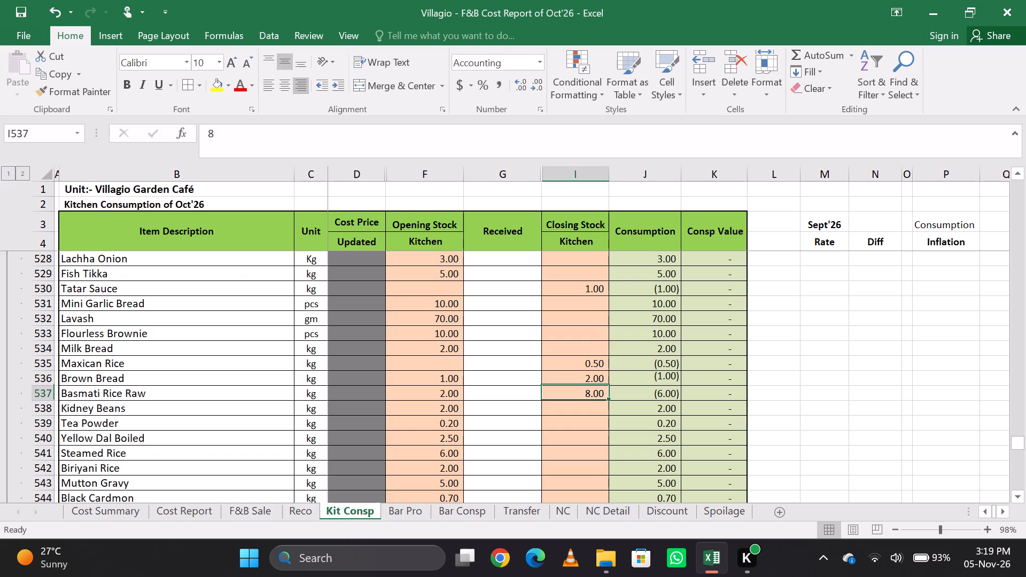
key(Down)
key(Up)
key(Up)
key(Left)
key(Left)
key(Left)
key(Left)
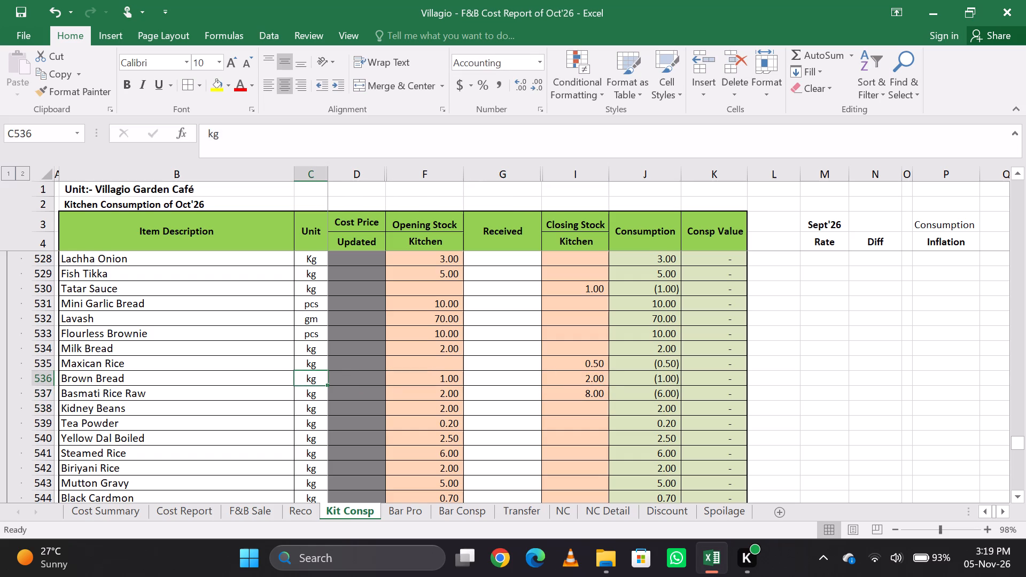
Search the sheet for "milk bre" and enter 1 as the kitchen closing stock for Milk Bread.
key(ctrl+f)
text(milk bre)
key(Return)
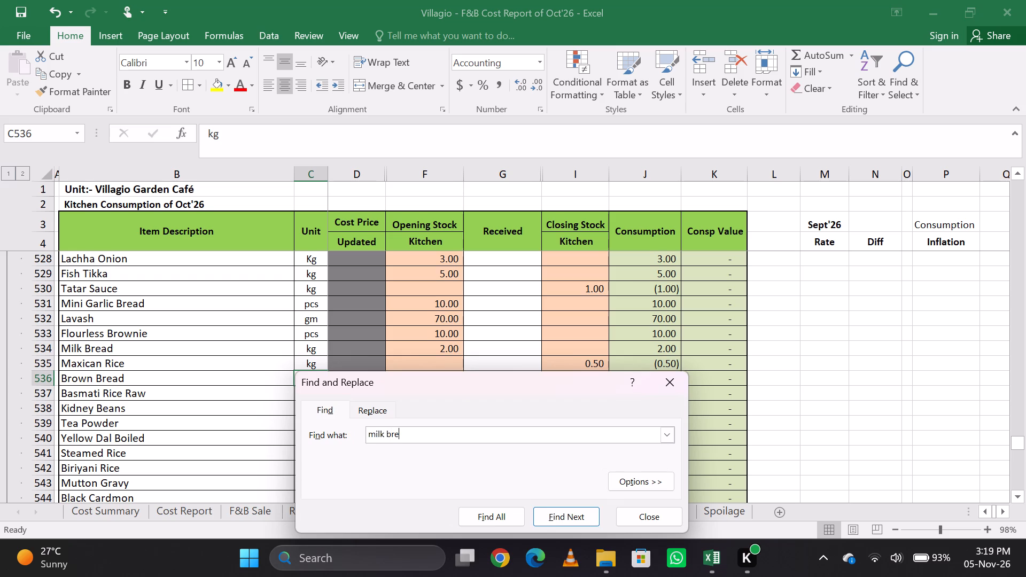
key(Escape)
key(Right)
key(Right)
key(Right)
key(Right)
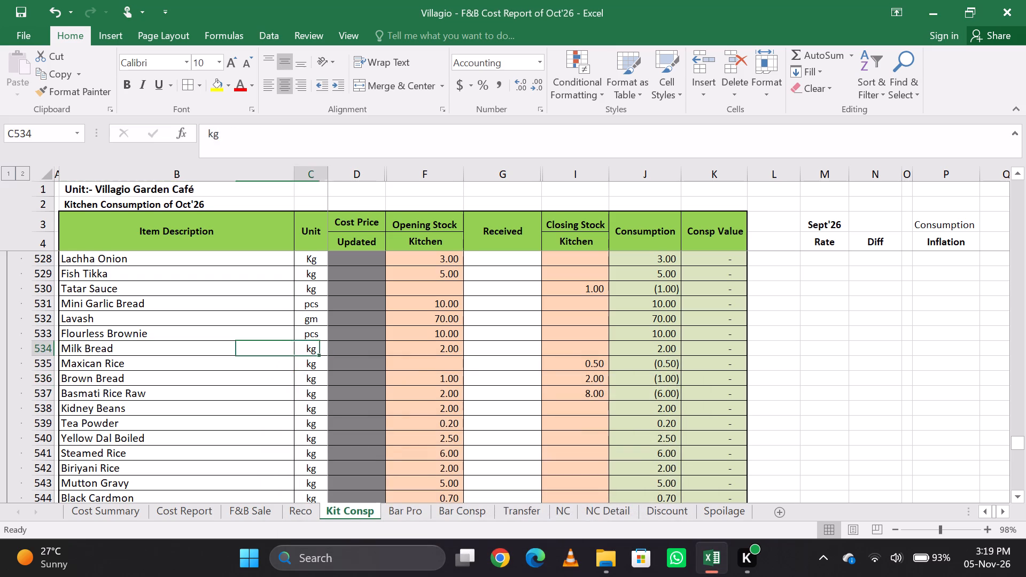
key(Right)
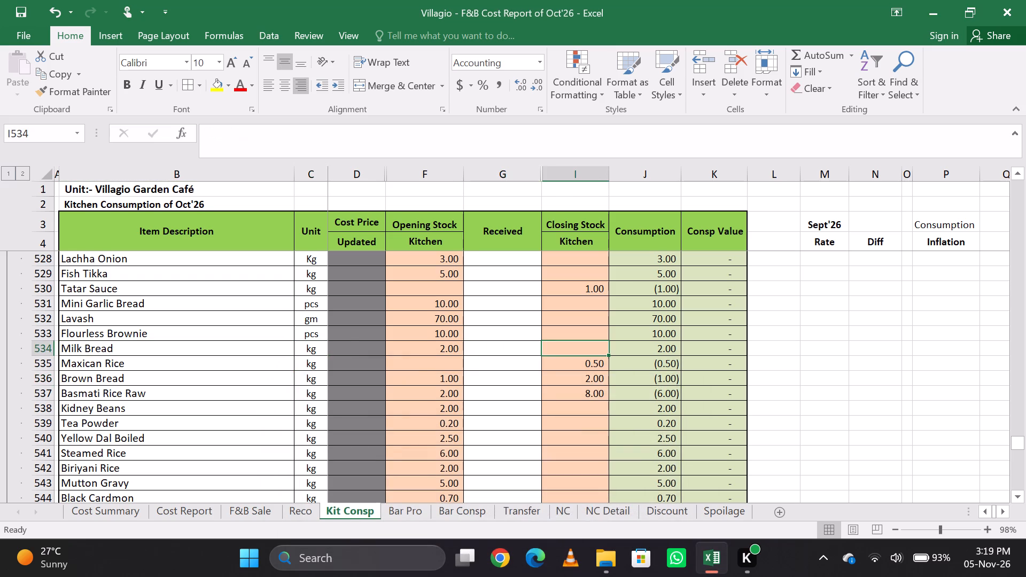
key(1)
key(Return)
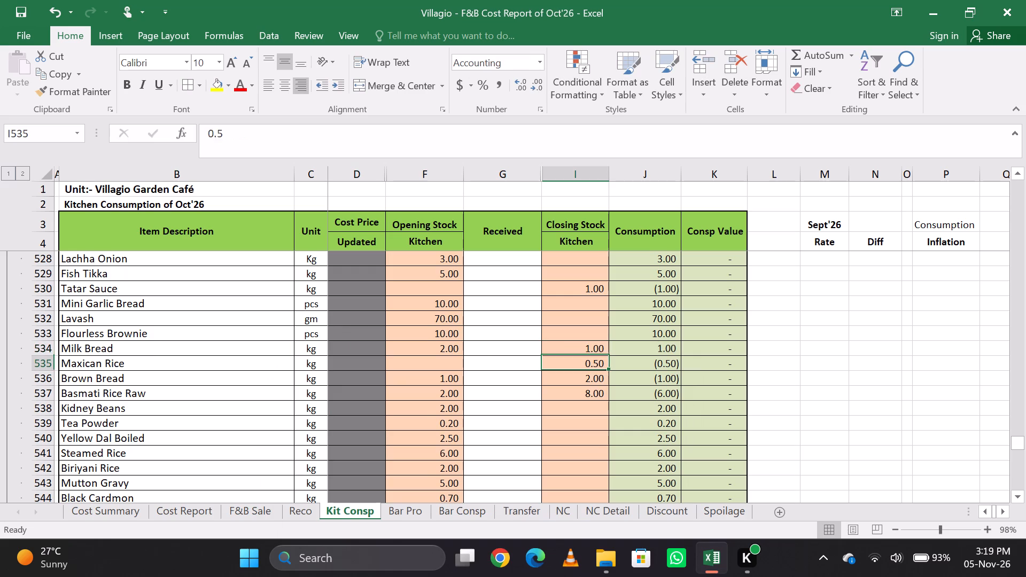
key(Up)
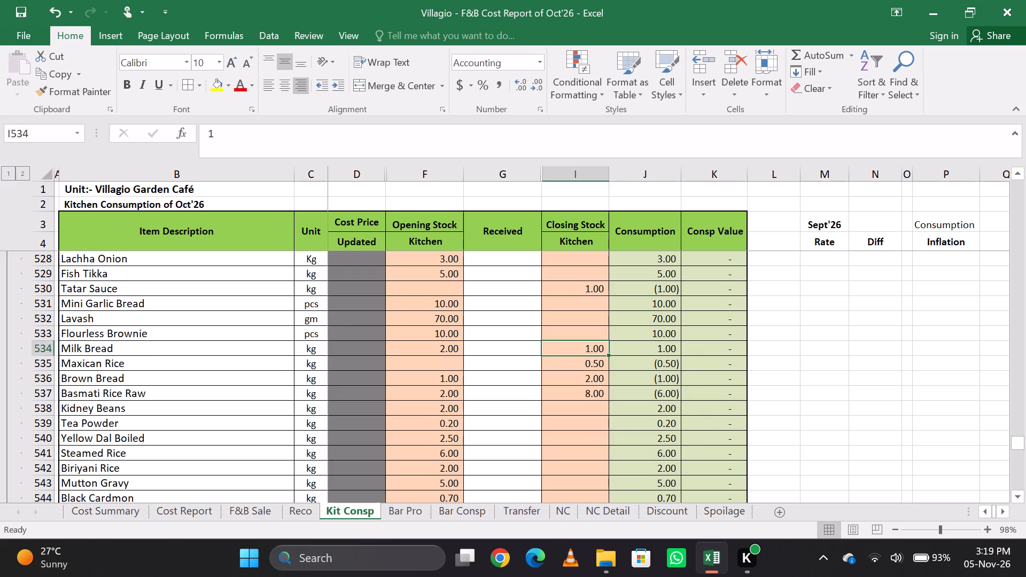
Search the sheet for "pow" and go through all the matching powder items in the item descriptions.
key(ctrl+f)
text(pow)
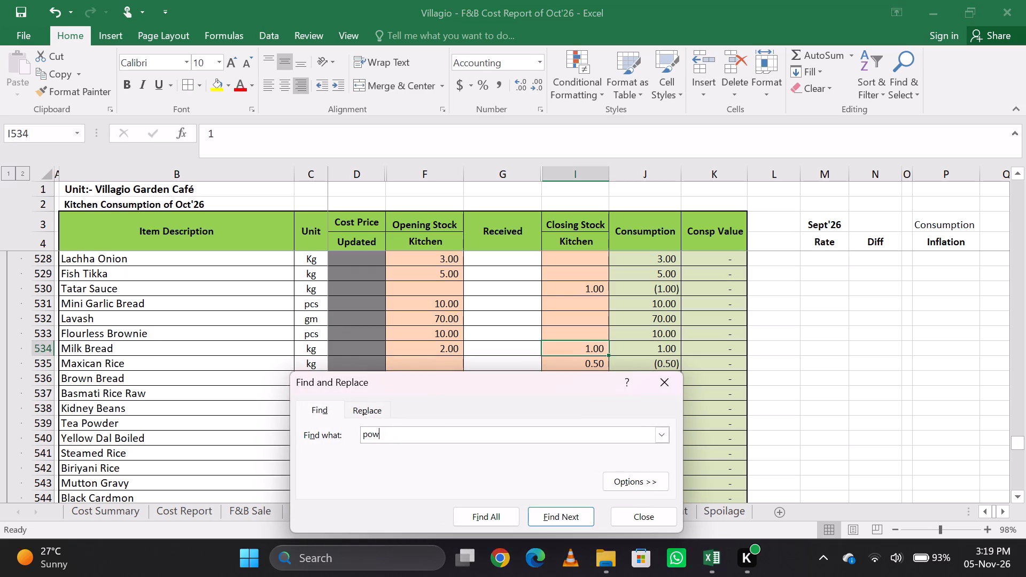
key(Return)
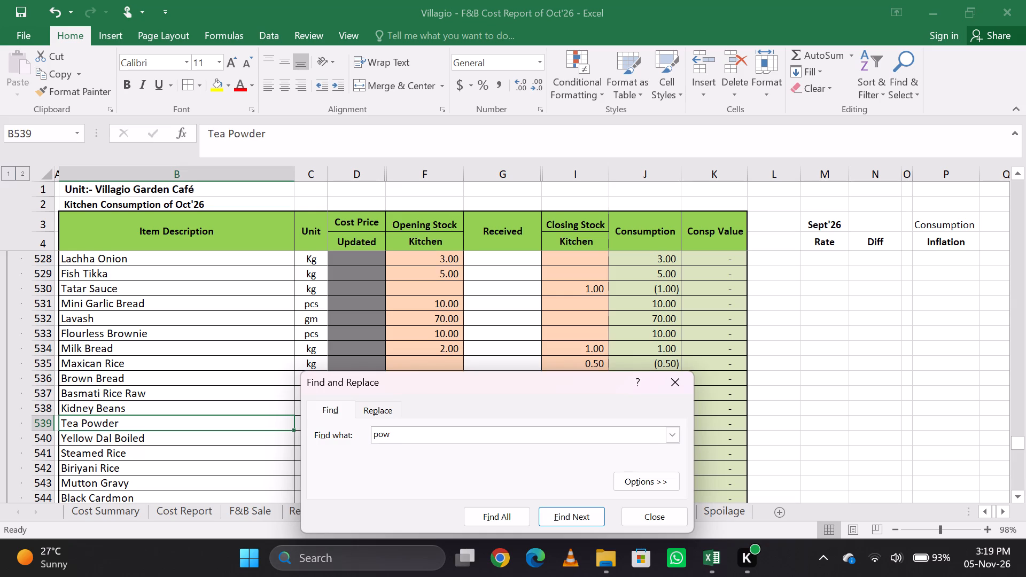
key(Return)
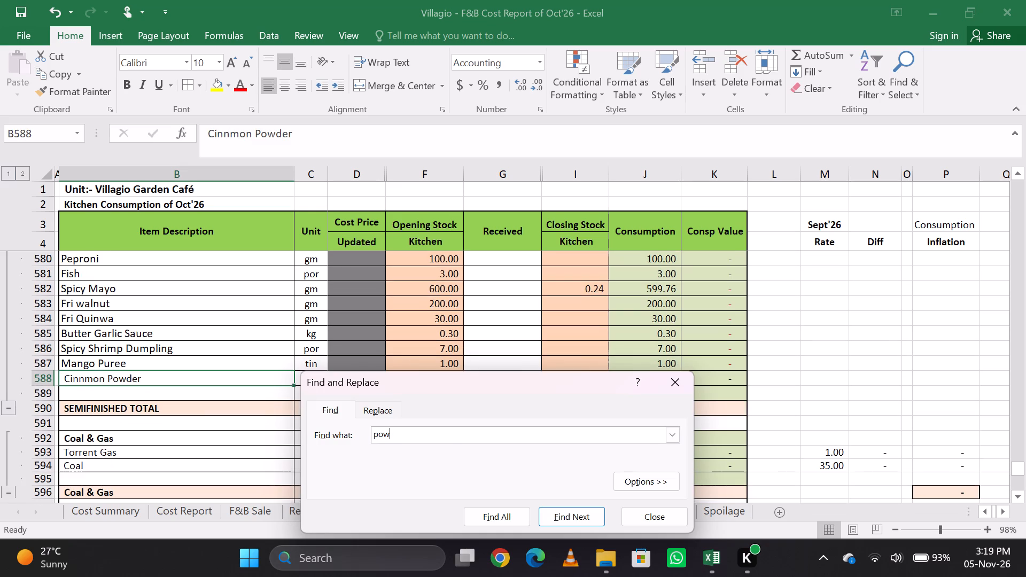
key(Return)
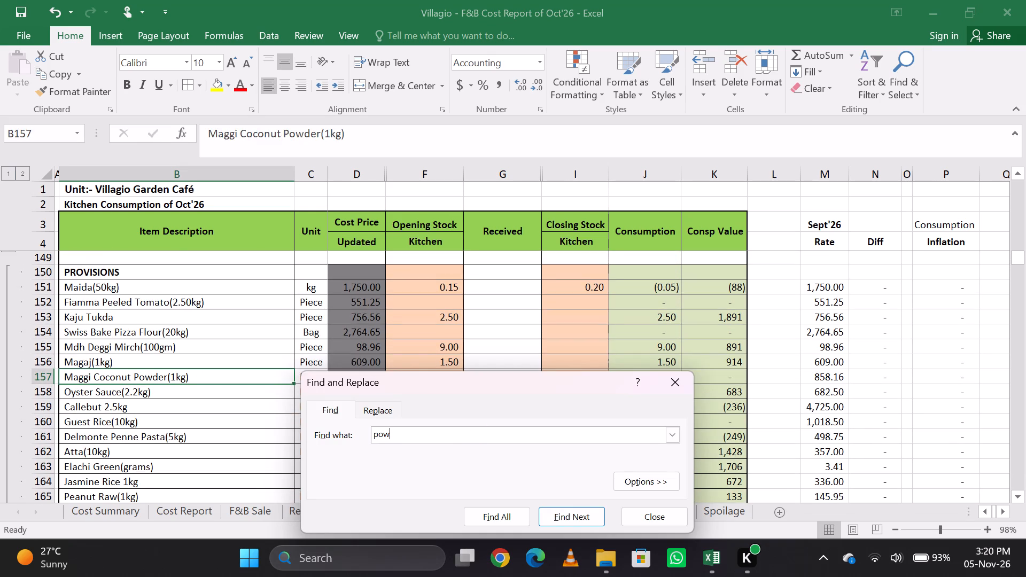
key(Return)
key(Return)
key(Return)
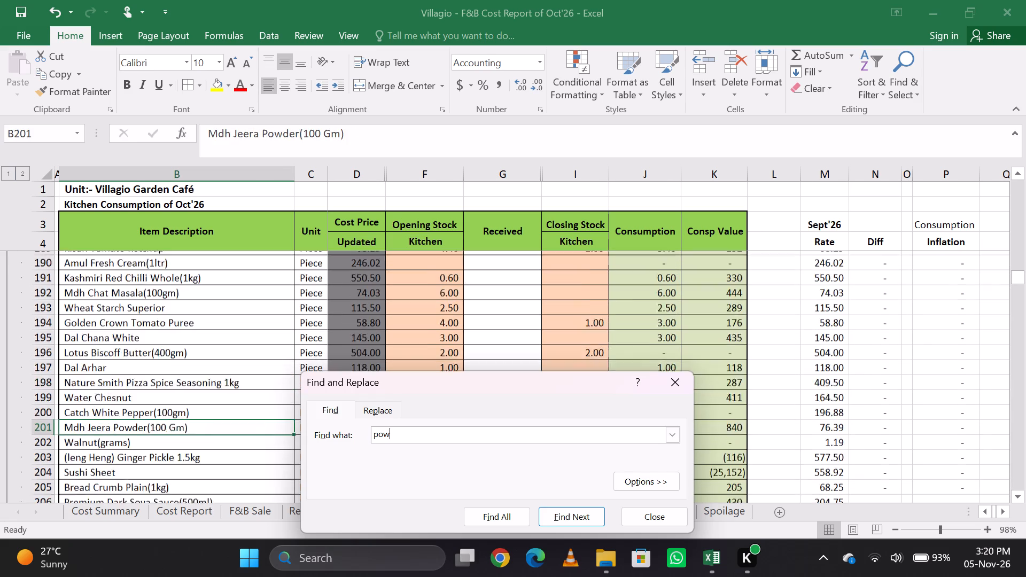
key(Return)
key(Return)
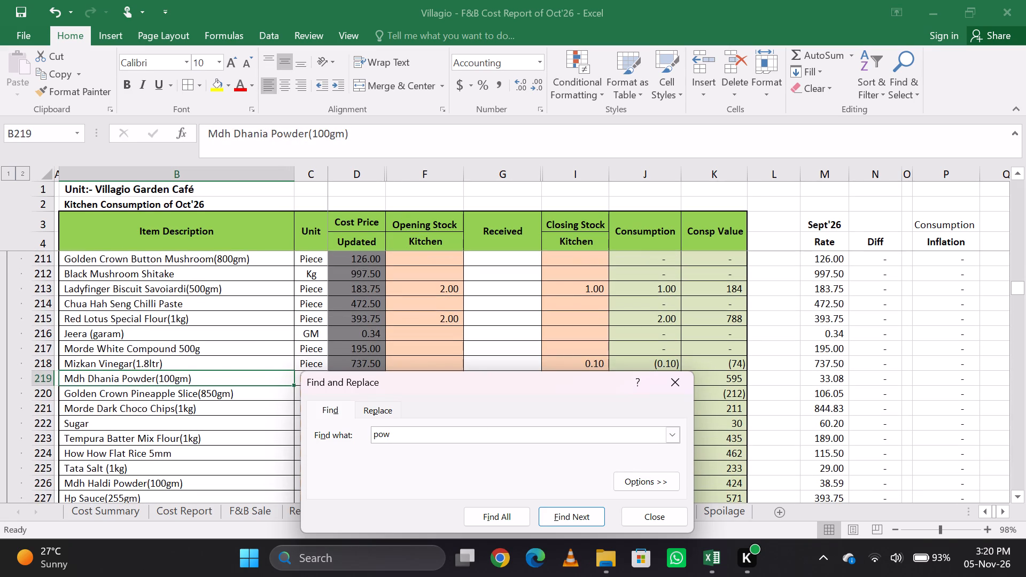
key(Return)
key(Return)
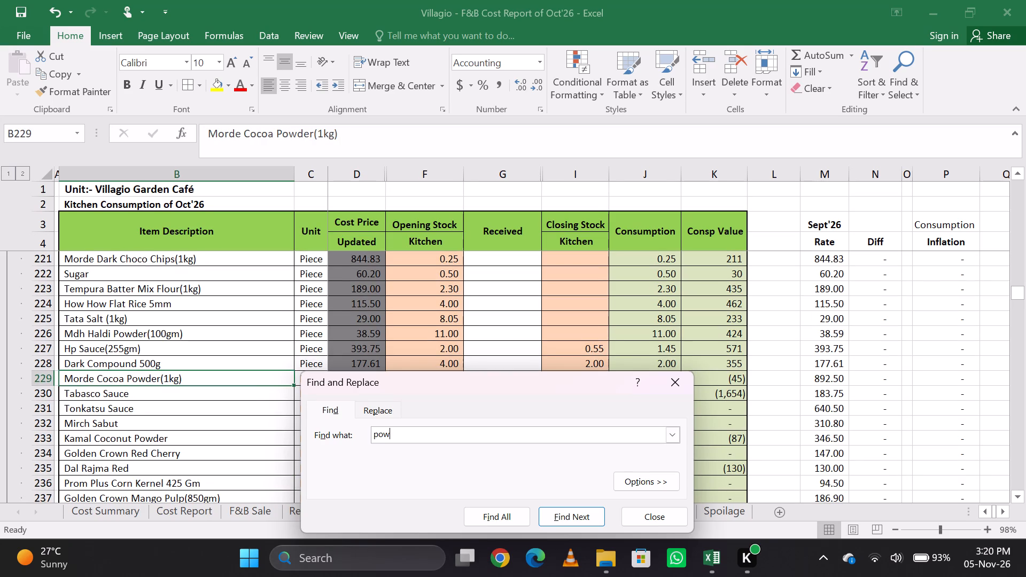
key(Return)
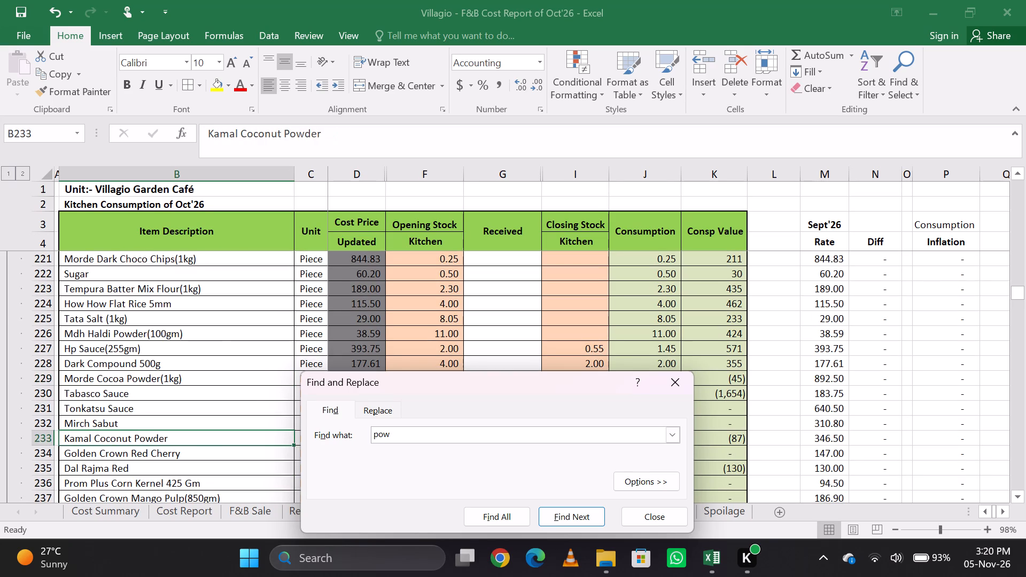
key(Return)
key(Return)
key(Return)
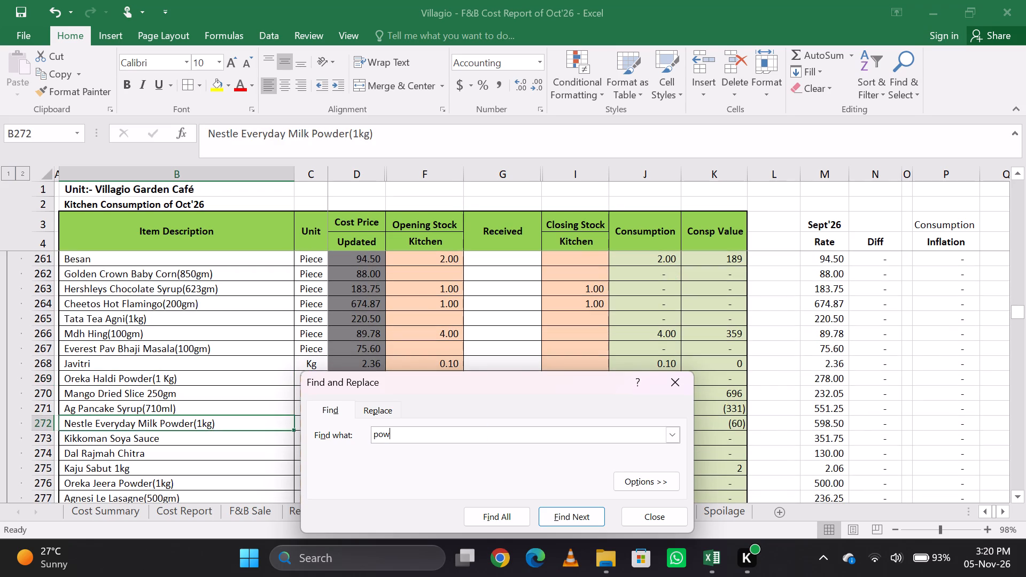
key(Return)
key(Return)
key(Return)
key(Return)
key(Return)
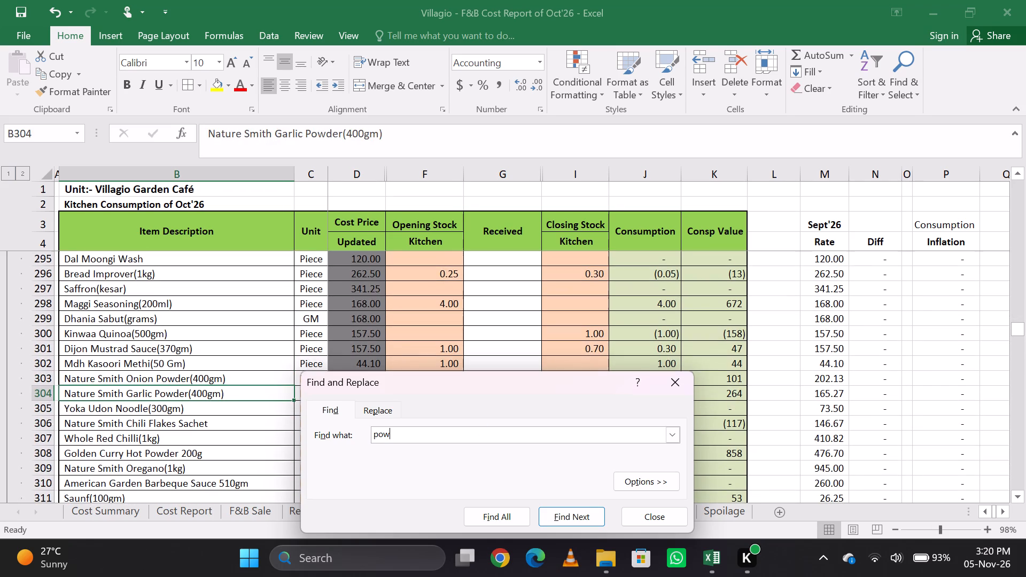
key(Return)
key(Return)
key(Return)
key(Return)
key(Return)
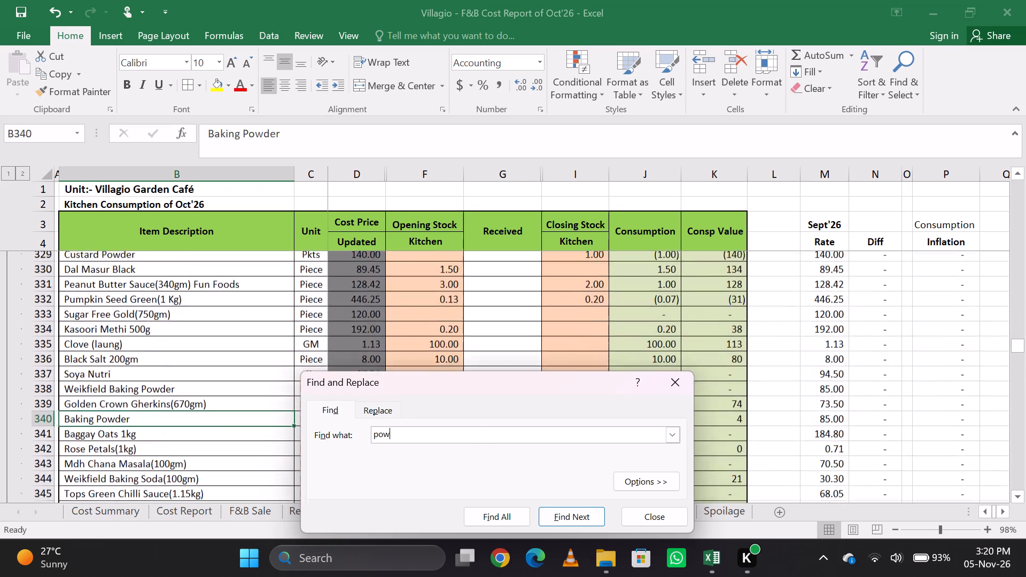
key(Return)
key(Return)
key(Return)
key(Return)
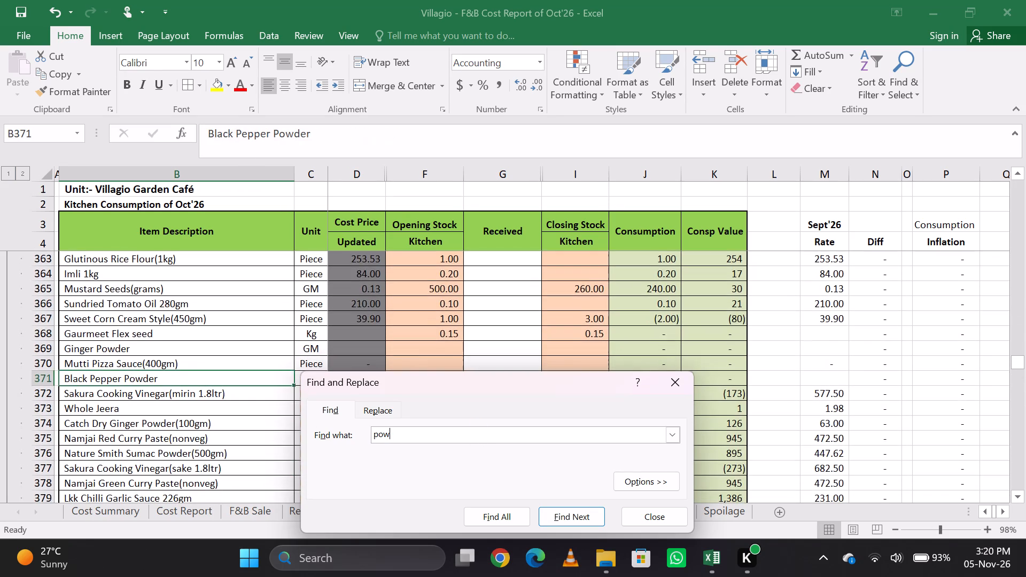
key(Return)
key(Return)
key(Return)
key(Return)
key(Return)
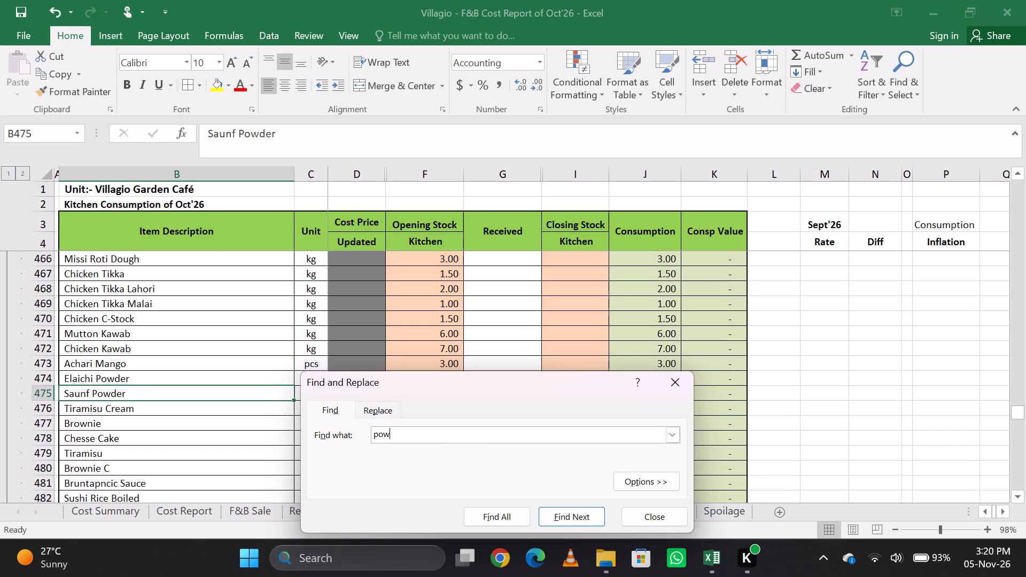
key(Return)
key(Return)
key(Return)
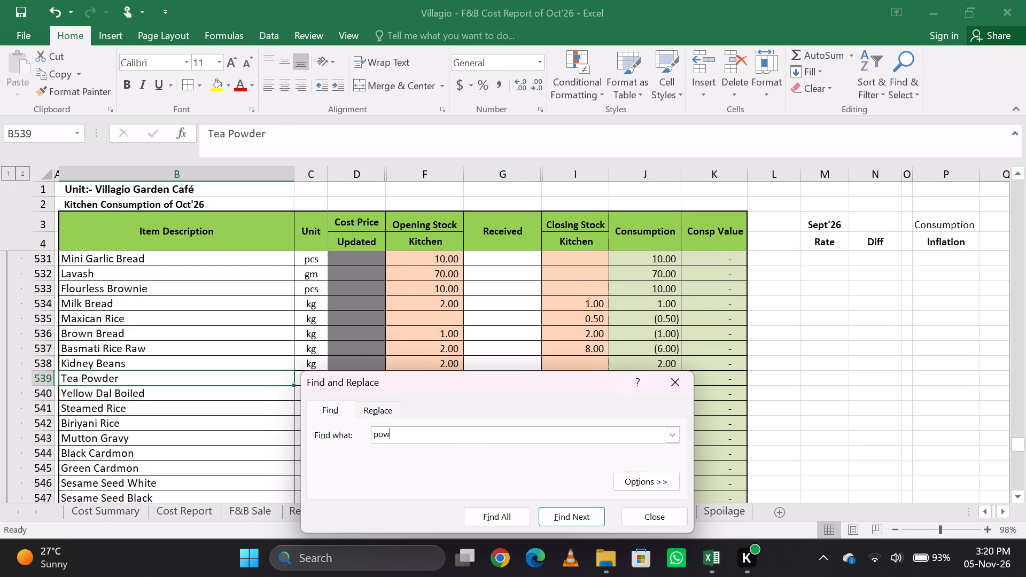
key(Return)
Search the sheet for the alternative spelling "paw".
key(BackSpace)
key(BackSpace)
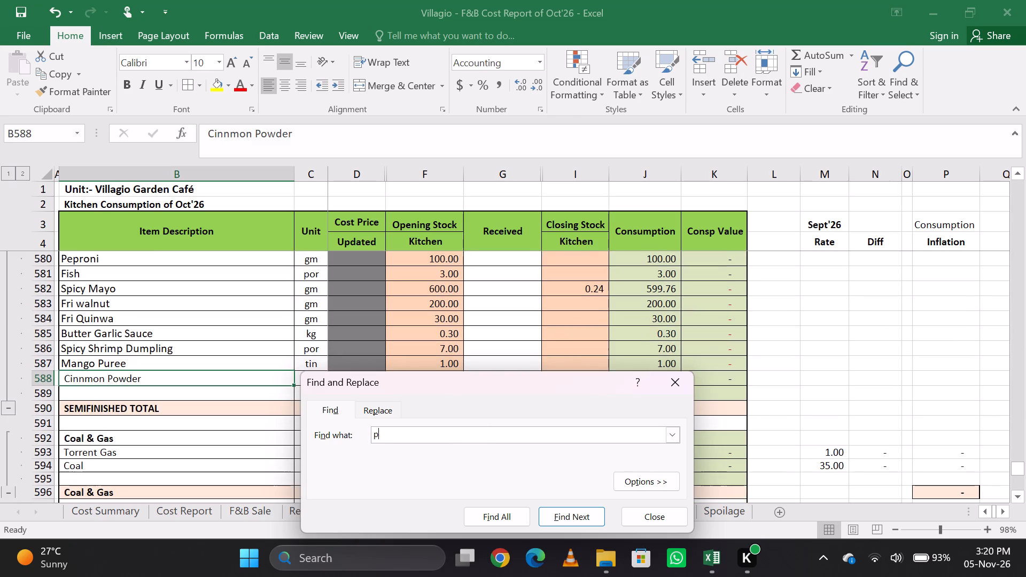
text(aw)
key(Return)
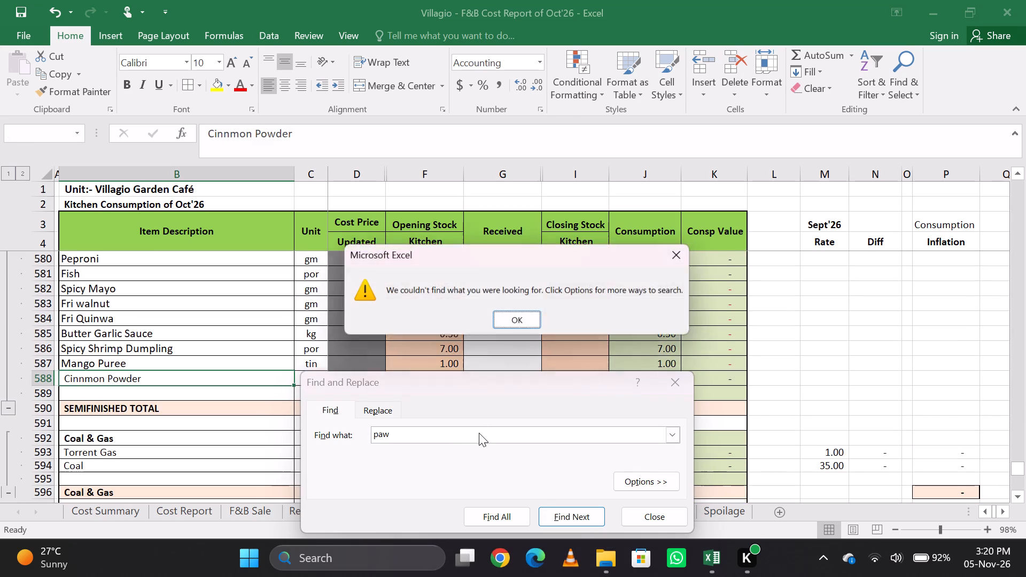
key(Return)
Search the sheet for "pow" again and go through all the matching item descriptions.
key(BackSpace)
key(BackSpace)
text(ow)
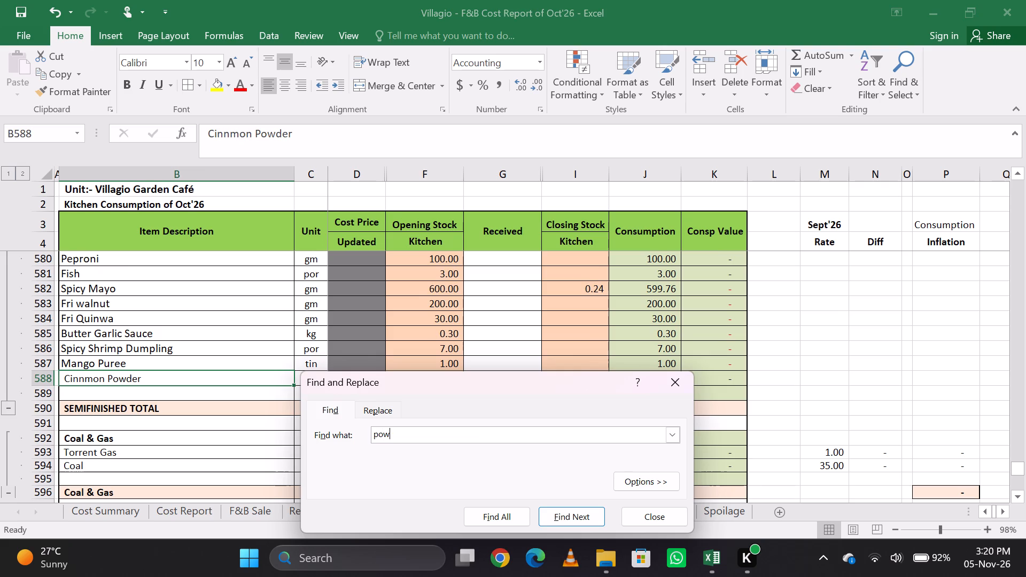
key(Return)
key(Return)
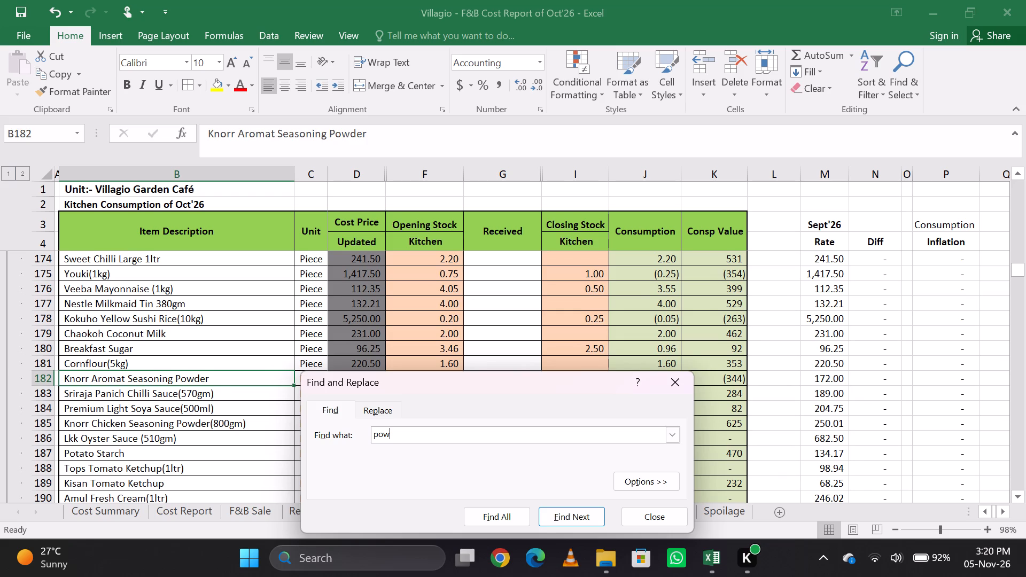
key(Return)
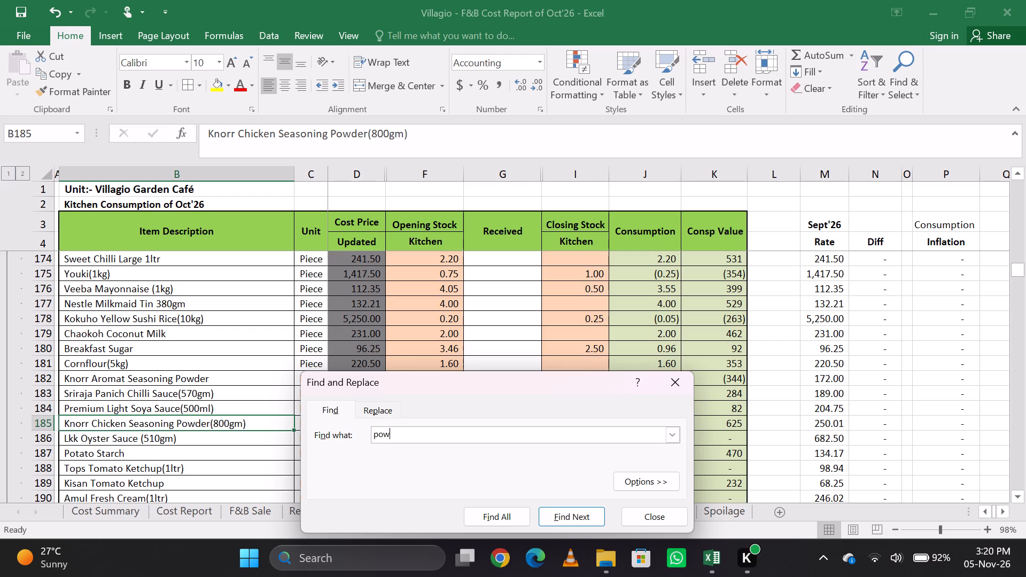
key(Return)
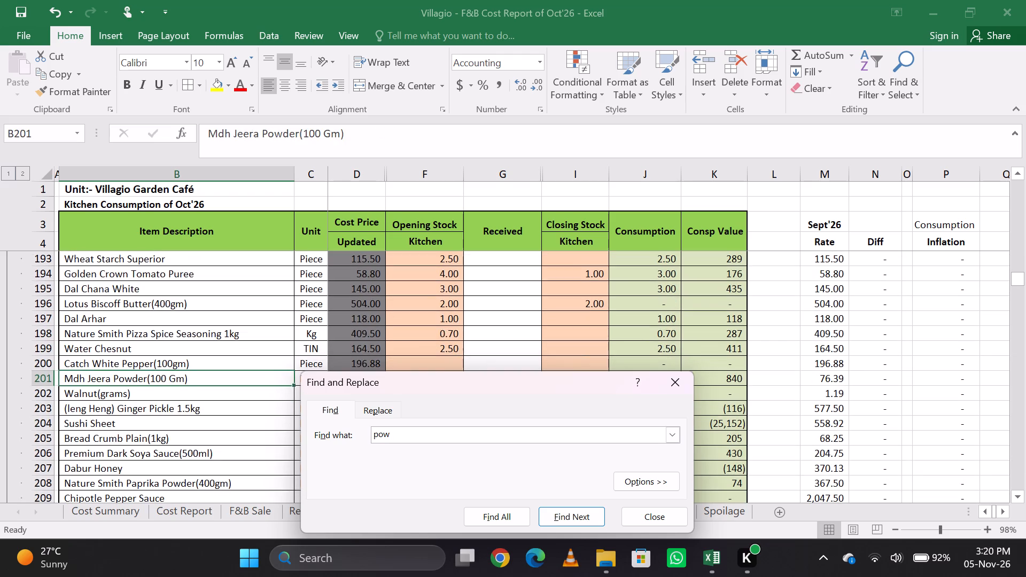
key(Return)
key(Return)
key(Return)
key(Return)
key(Return)
key(Return)
key(Return)
key(Return)
key(Return)
key(Return)
key(Return)
key(Return)
key(Return)
key(Return)
key(Return)
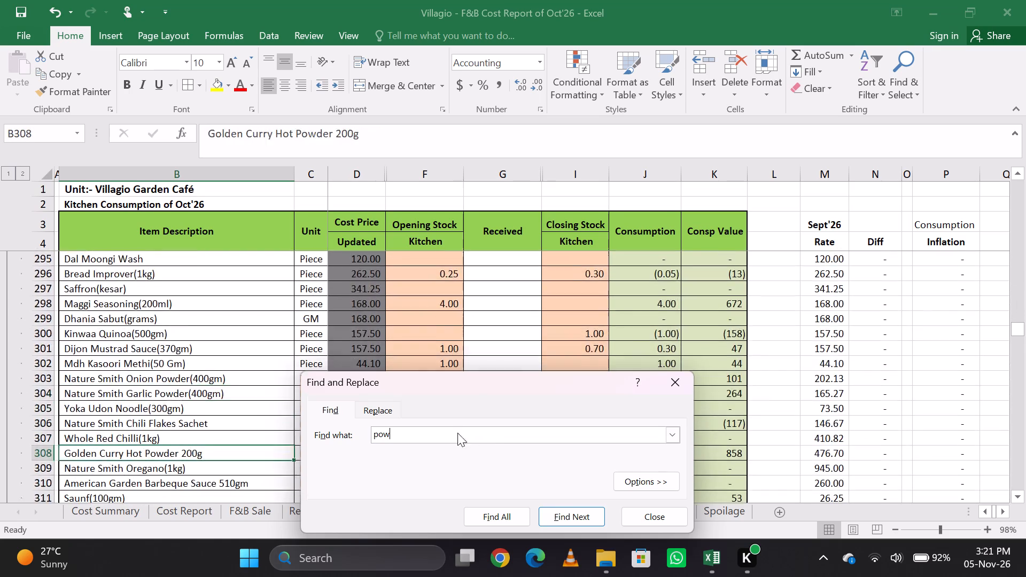
key(Return)
key(Return)
key(Return)
key(Return)
key(Return)
key(Return)
key(Return)
key(Return)
key(Return)
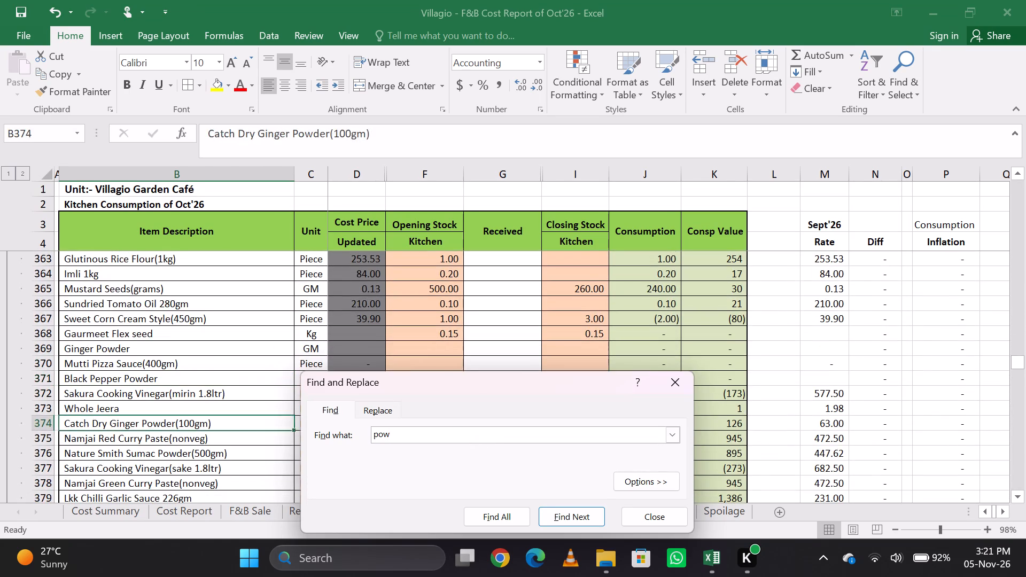
key(Return)
key(Return)
key(Return)
key(Return)
key(Return)
key(Return)
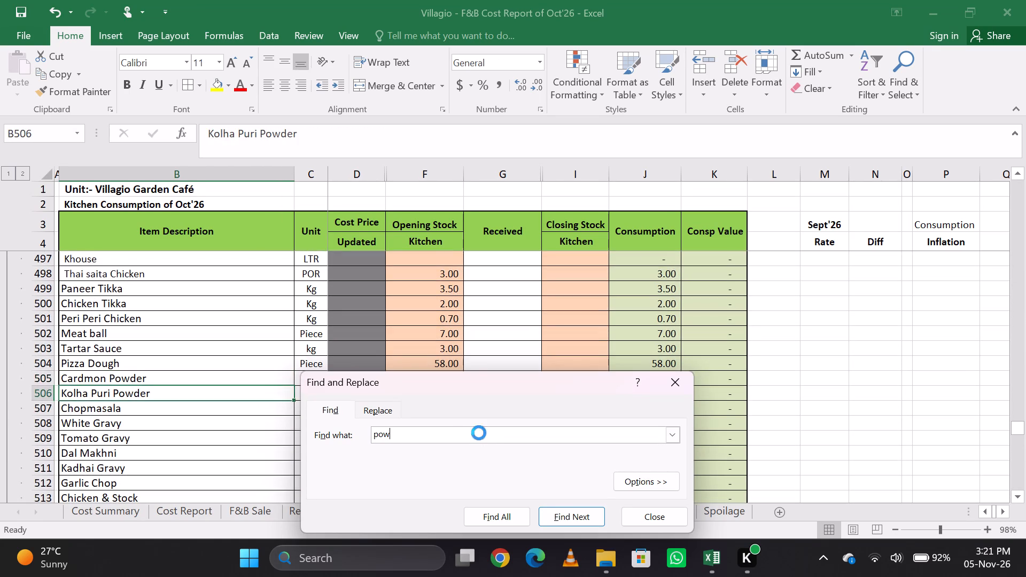
key(Return)
key(Return)
key(Return)
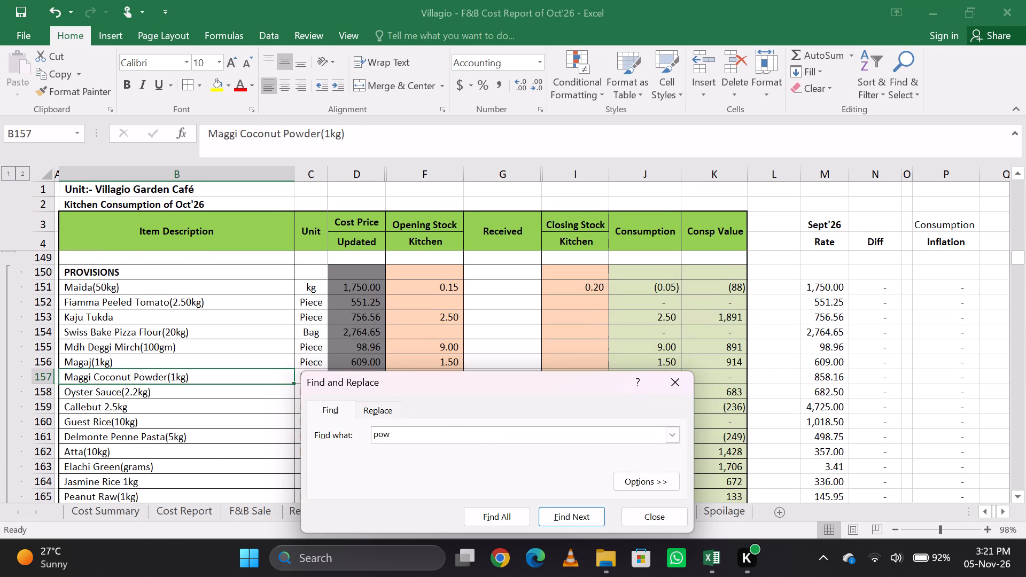
key(Return)
key(Return)
key(Return)
key(Return)
key(Return)
key(Return)
key(Return)
key(Return)
key(Return)
key(Return)
key(Return)
key(Return)
key(Return)
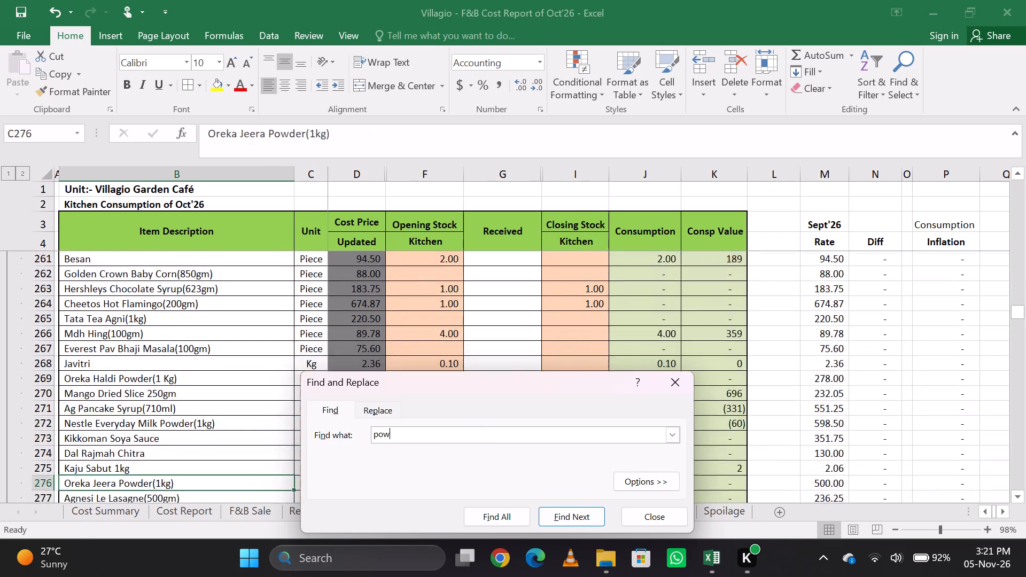
key(Return)
key(Return)
key(Return)
key(Return)
key(Return)
key(Return)
key(Return)
key(Return)
key(Return)
key(Return)
key(Return)
key(Return)
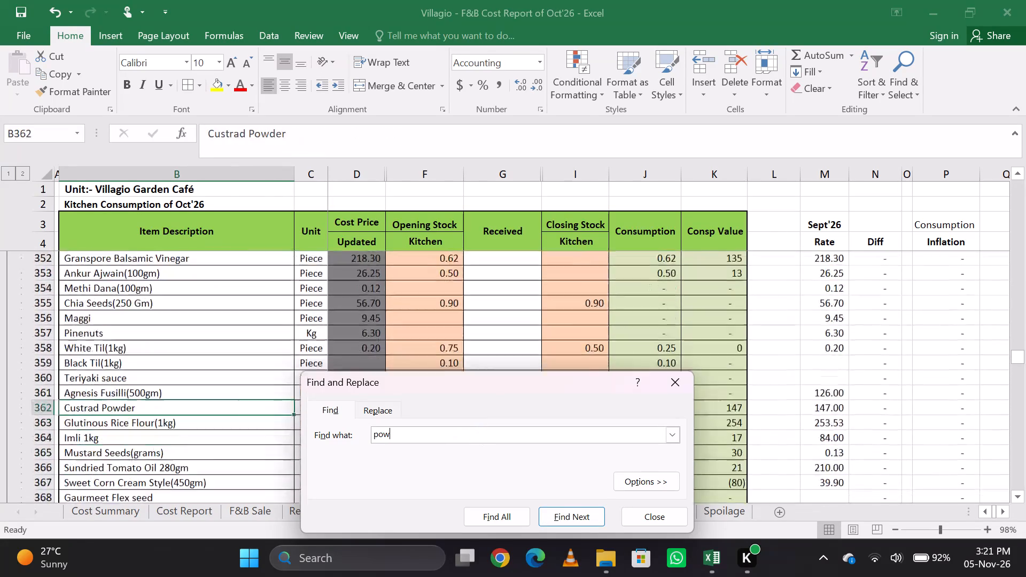
key(Return)
key(Return)
key(Return)
key(Return)
key(Return)
key(Return)
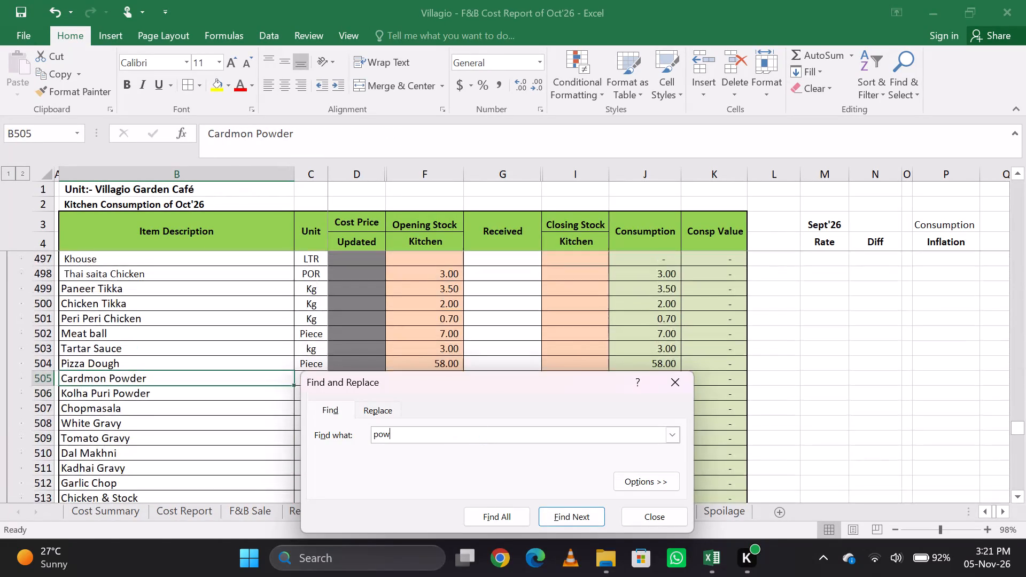
key(Return)
key(Delete)
key(Escape)
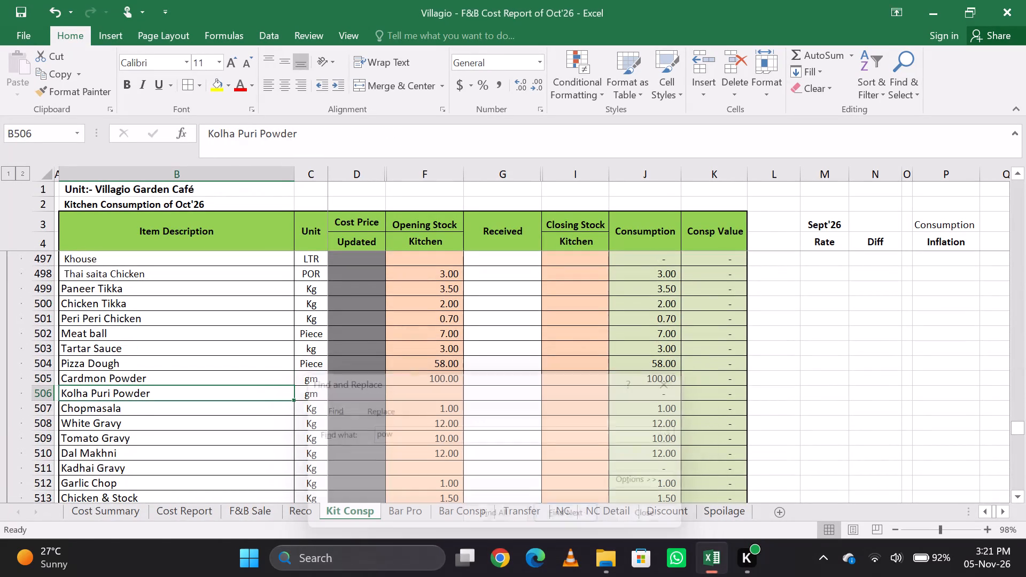
Insert a blank row below Cinnmon Powder, at the end of the semifinished items list.
key(Down)
key(Page_Down)
key(Page_Down)
key(Page_Down)
key(Page_Down)
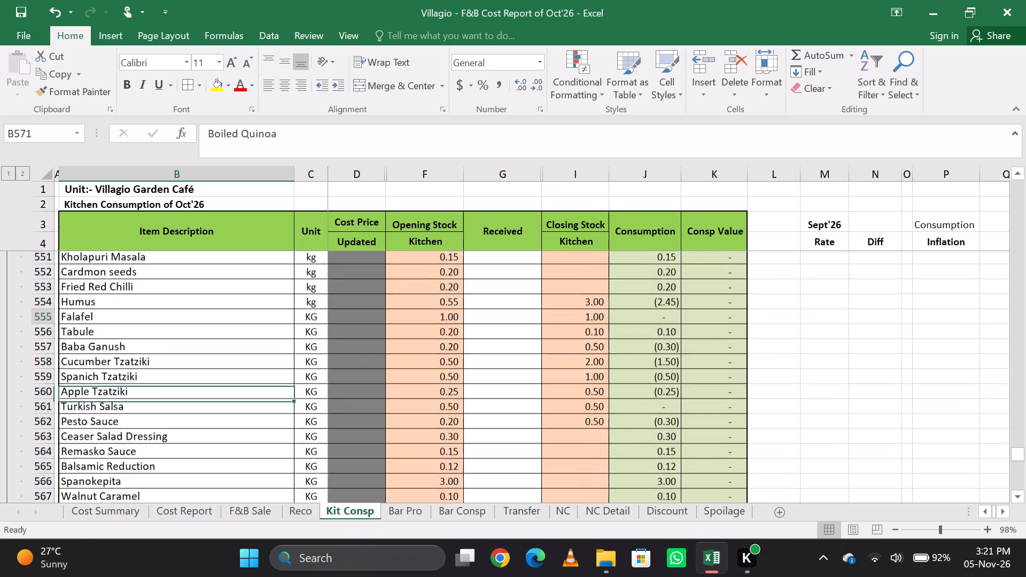
key(Page_Down)
key(Page_Down)
key(Page_Up)
key(Up)
key(Down)
key(Down)
key(Down)
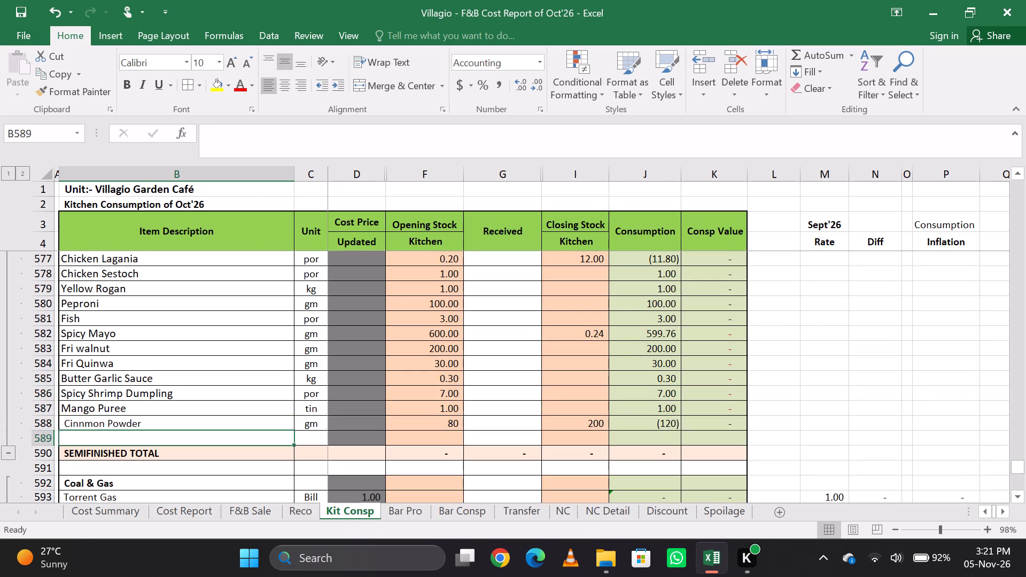
key(Up)
key(Down)
key(shift+space)
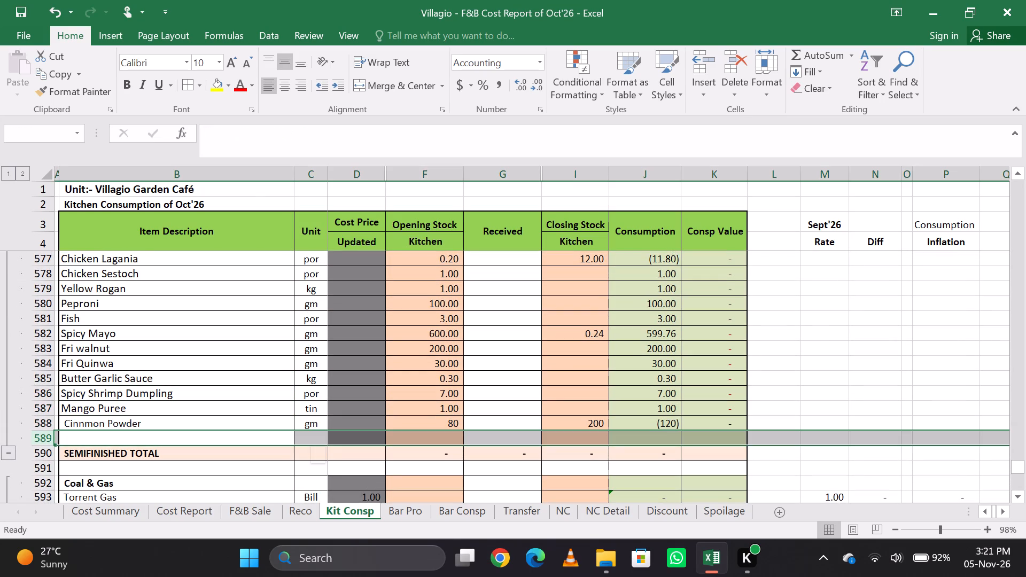
key(shift+plus)
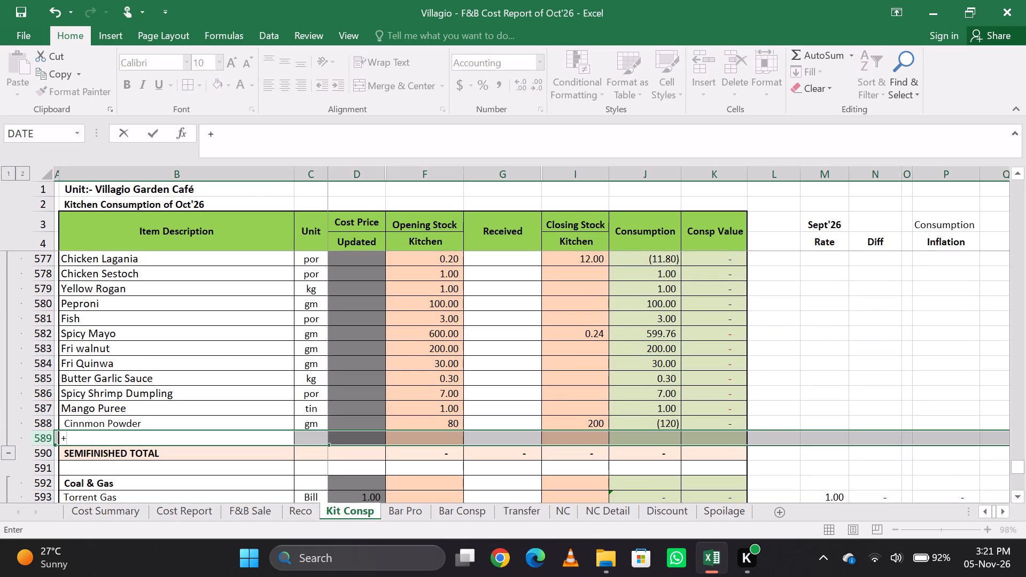
key(Escape)
key(Down)
key(Up)
key(shift+space)
key(ctrl+shift+equal)
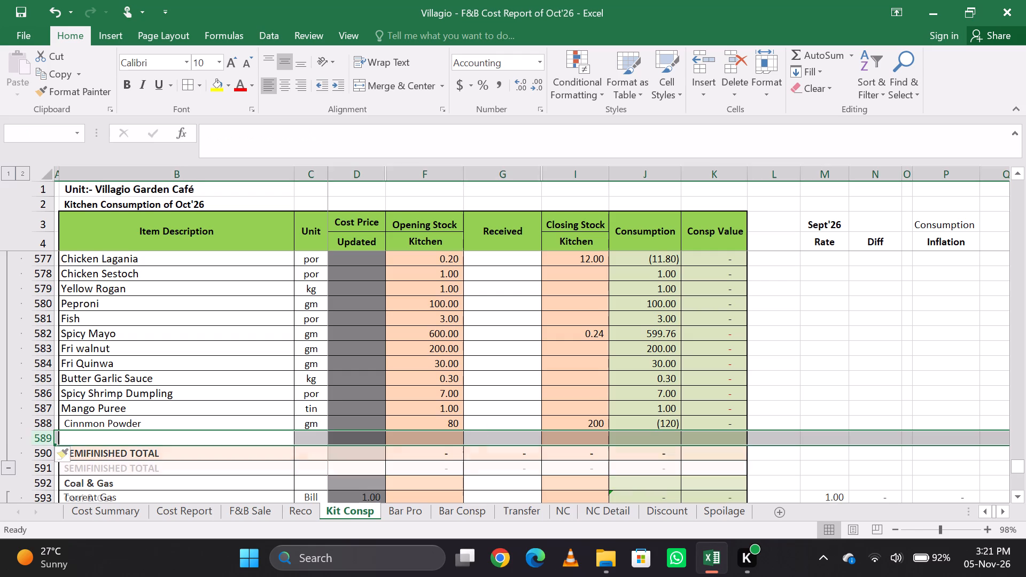
Add the item Pow in row 589 with unit por and a kitchen closing stock of 2.
key(Down)
key(Up)
text(Pow)
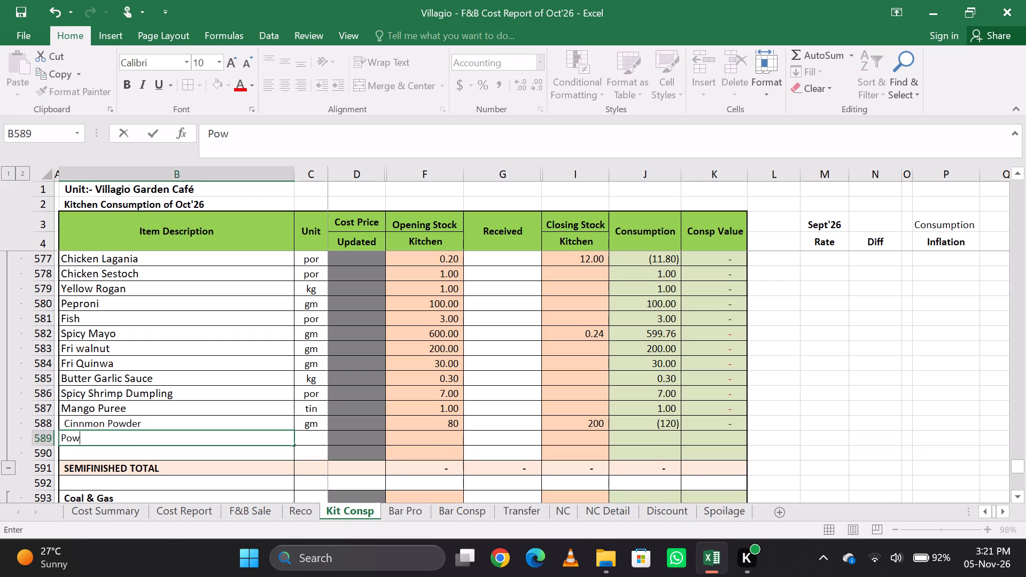
key(BackSpace)
key(w)
key(Tab)
key(Tab)
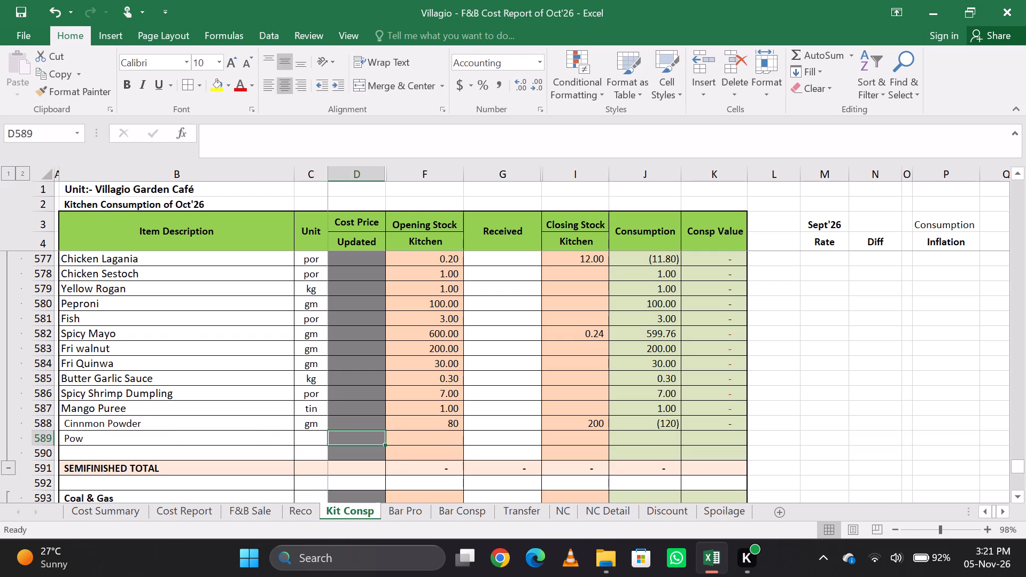
key(Left)
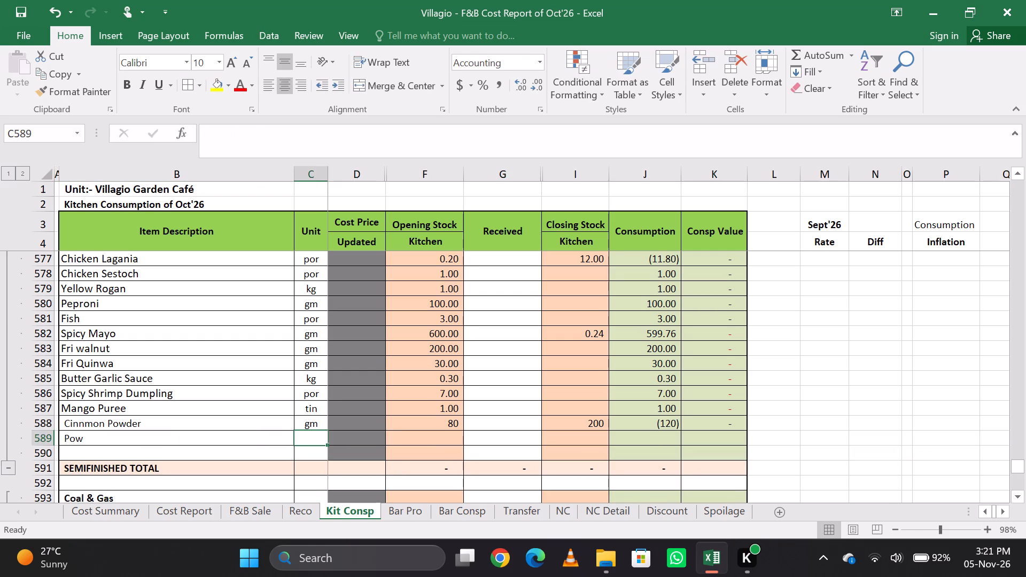
text(por)
key(Tab)
key(Tab)
key(Tab)
key(Tab)
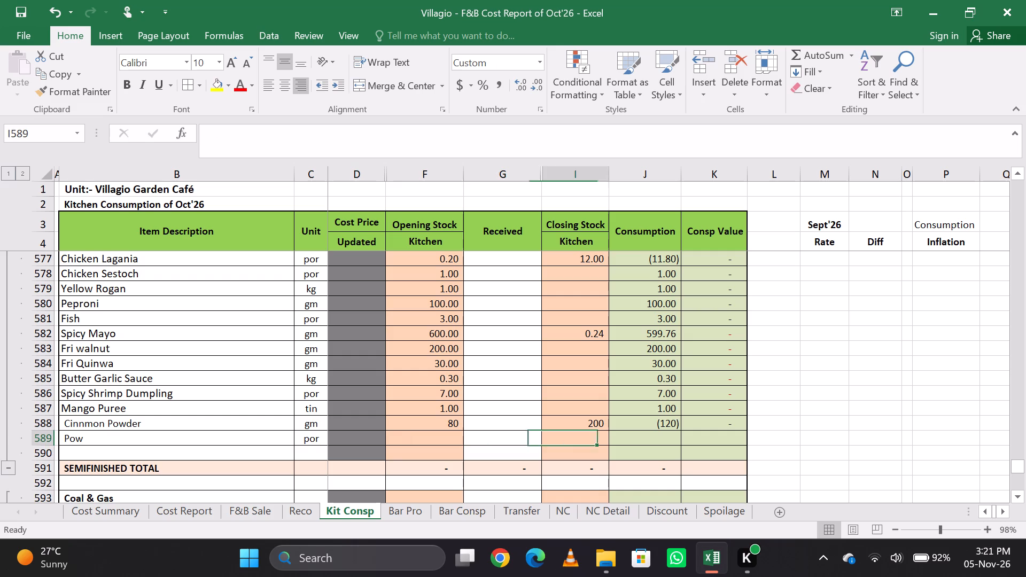
key(2)
Copy the Consumption and Consp Value formulas from the Cinnmon Powder row down to the Pow row.
key(Right)
key(ctrl+d)
key(Right)
key(ctrl+d)
key(Left)
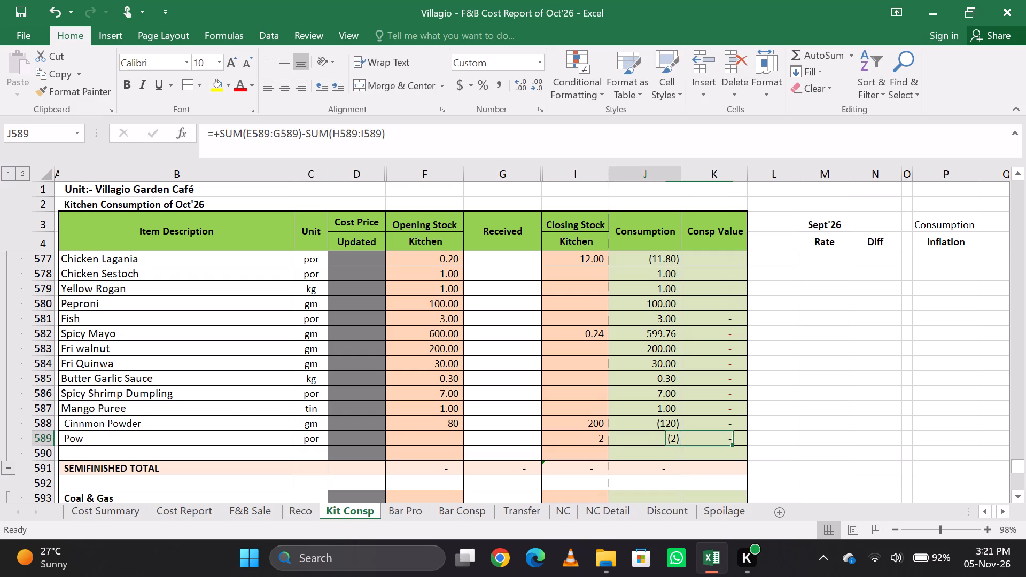
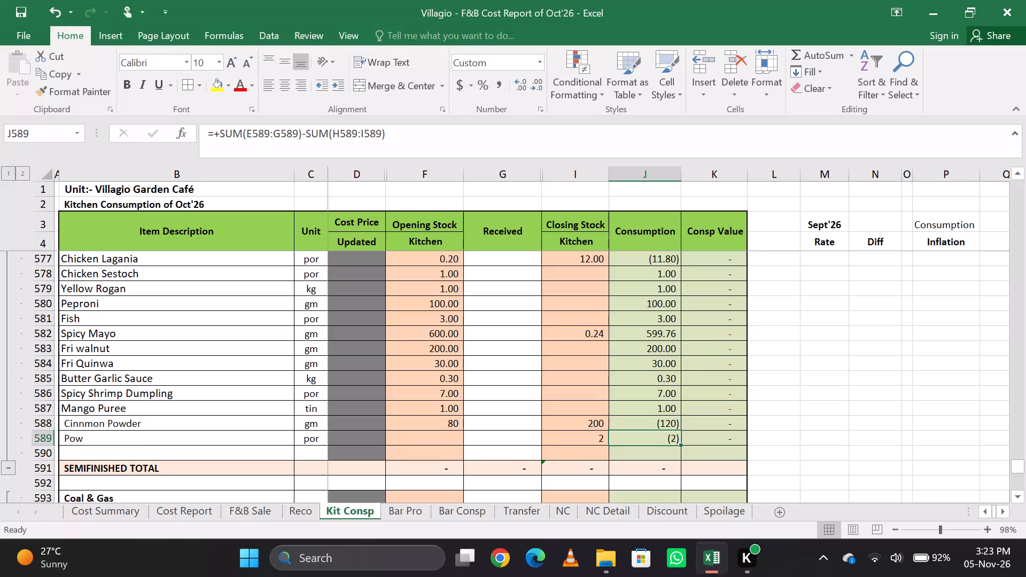
Search the Kit Consp sheet for "garlic b" to locate the Garlic Bread item row.
key(Left)
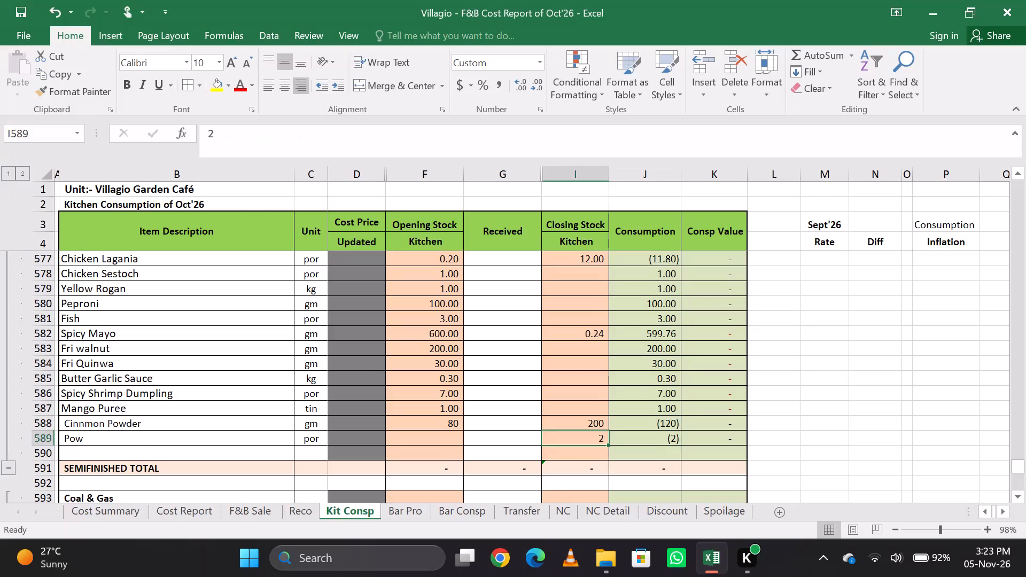
key(ctrl+f)
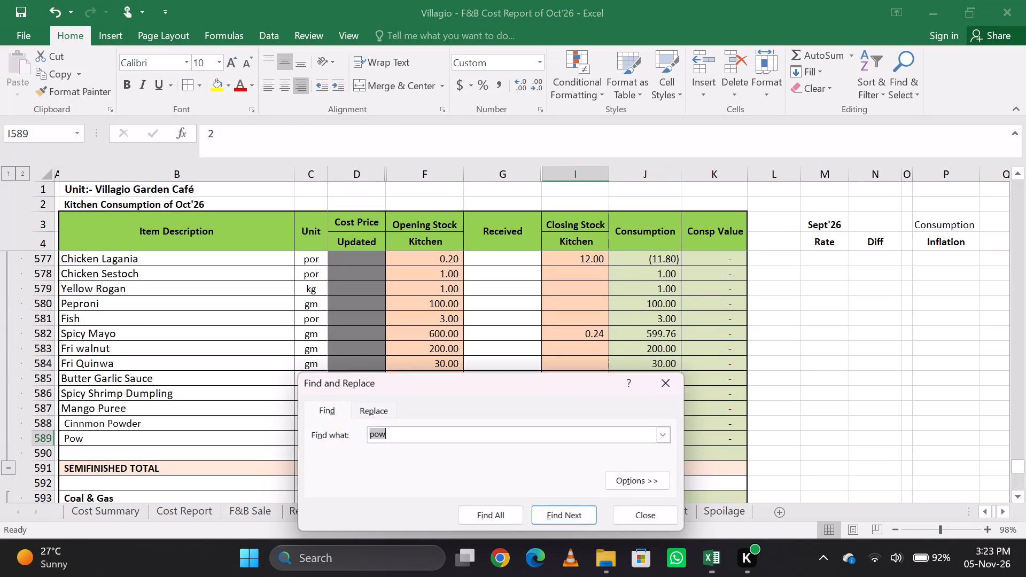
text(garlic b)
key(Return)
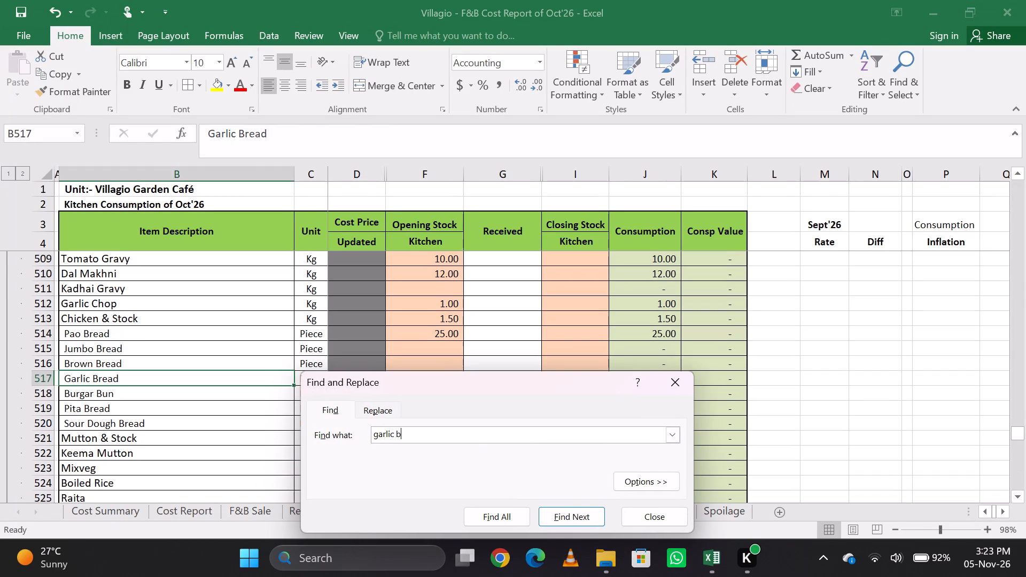
Close the search and select the kitchen Closing Stock cell in the Garlic Bread row.
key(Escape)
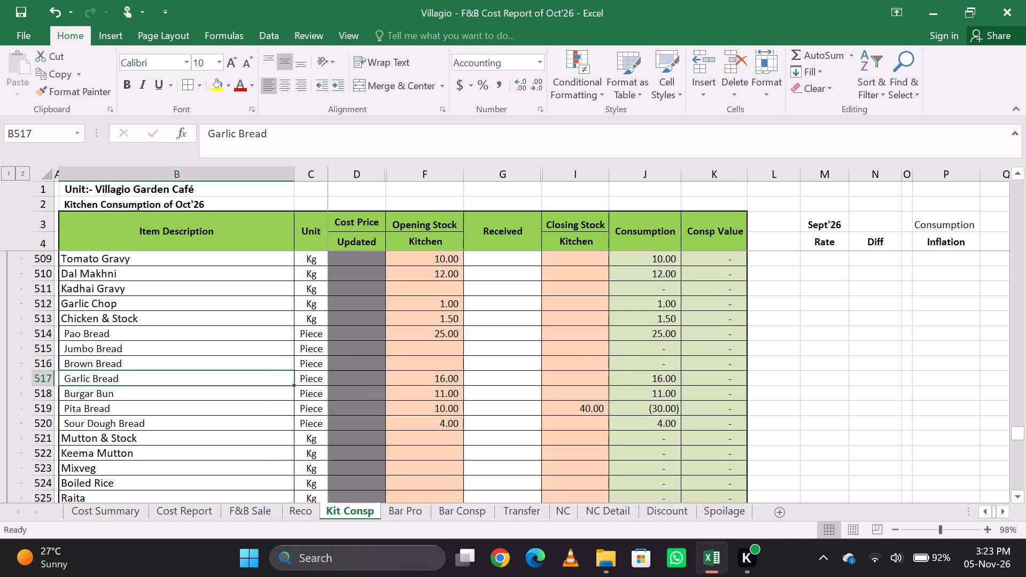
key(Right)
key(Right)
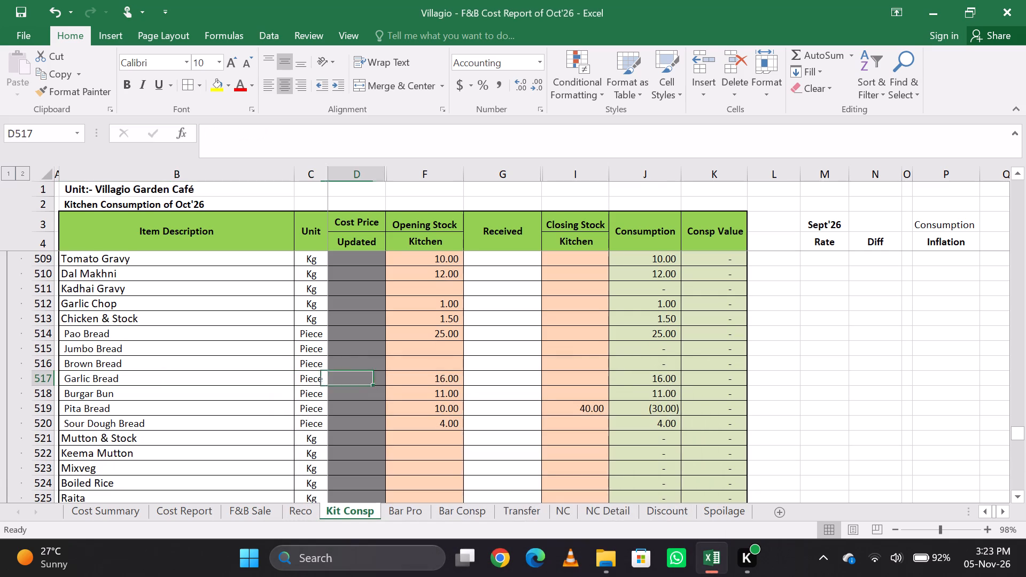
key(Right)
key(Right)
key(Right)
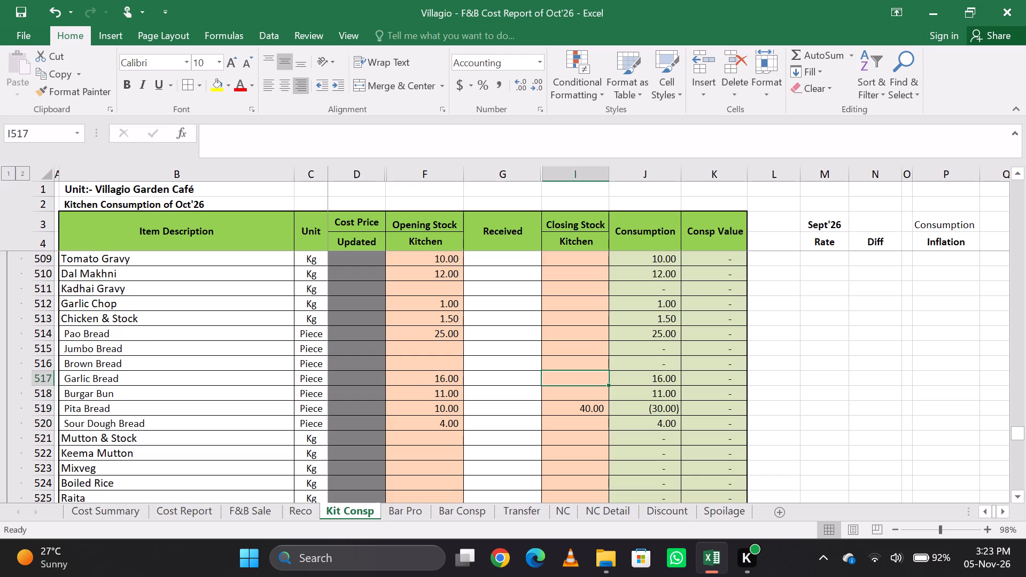
Switch to the Windows quick settings and turn on the mobile hotspot.
click(915, 576)
click(970, 342)
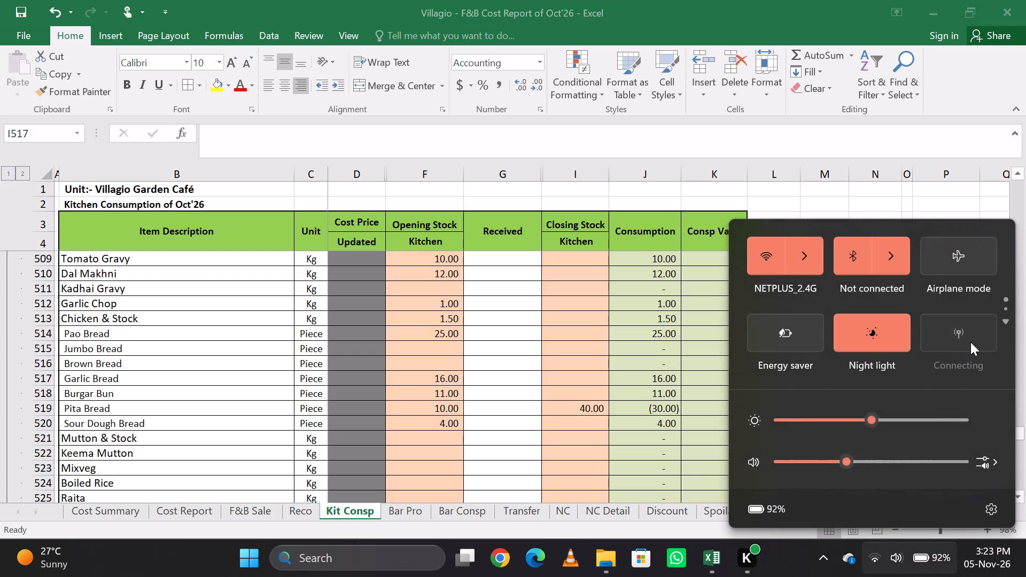
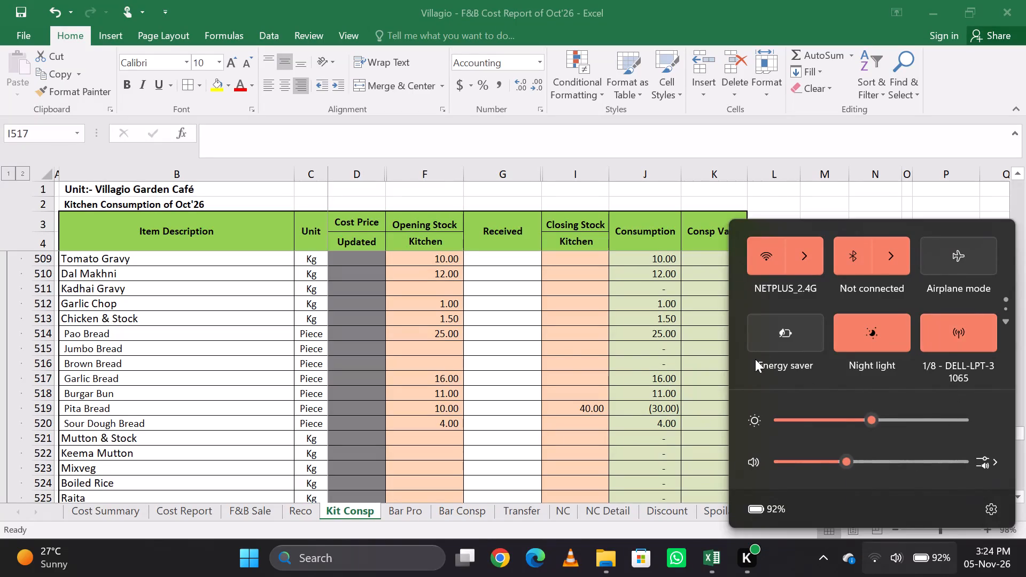
Enter 18 as the kitchen closing stock for Garlic Bread.
click(570, 355)
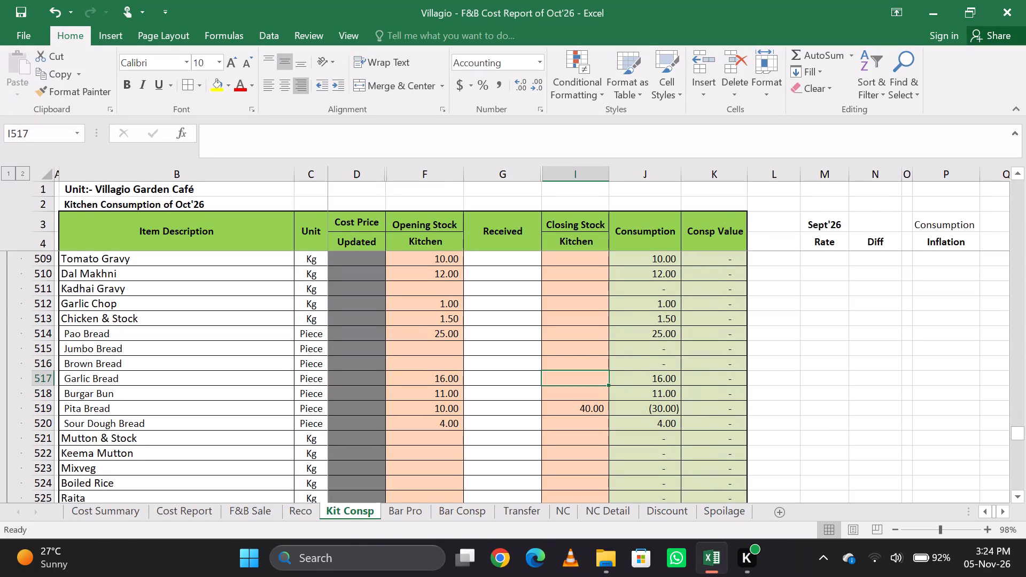
click(573, 373)
key(Down)
key(Up)
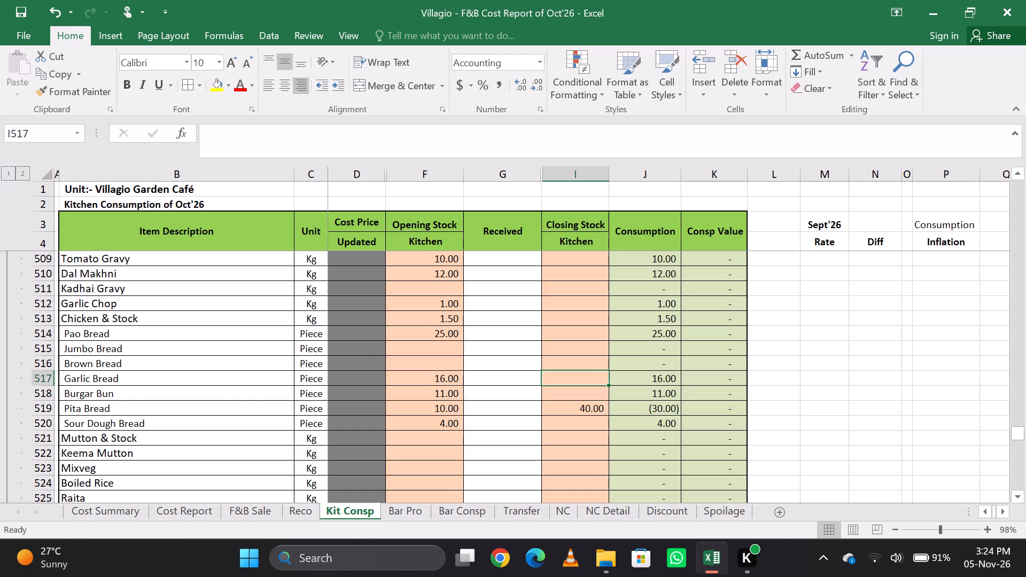
text(18)
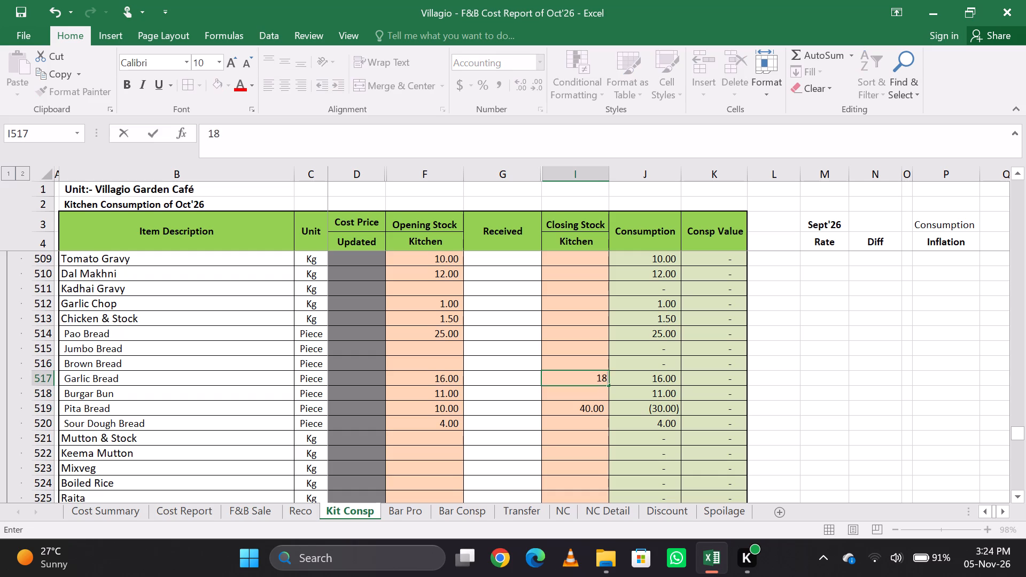
key(Return)
key(Up)
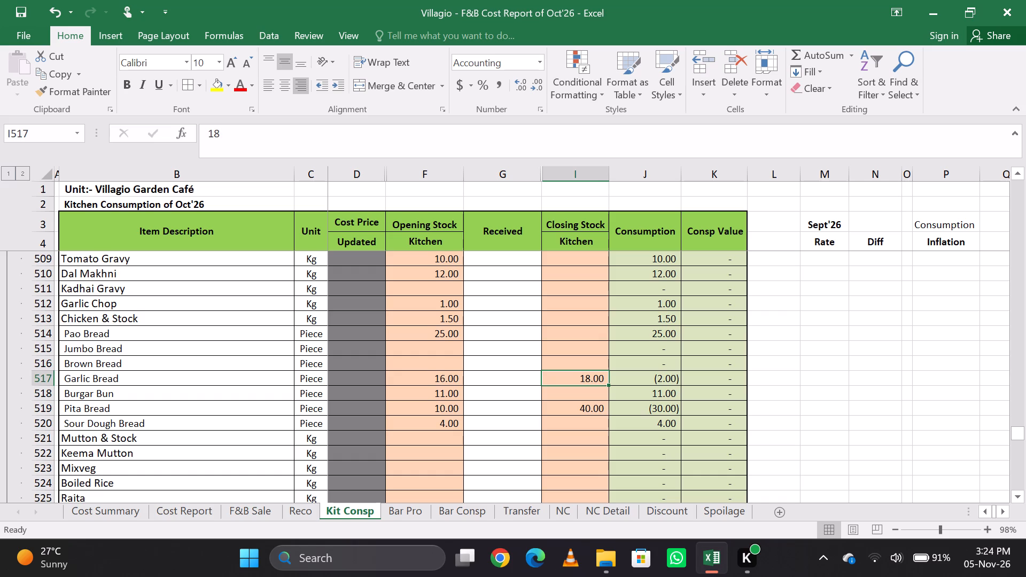
key(Down)
key(Up)
key(Down)
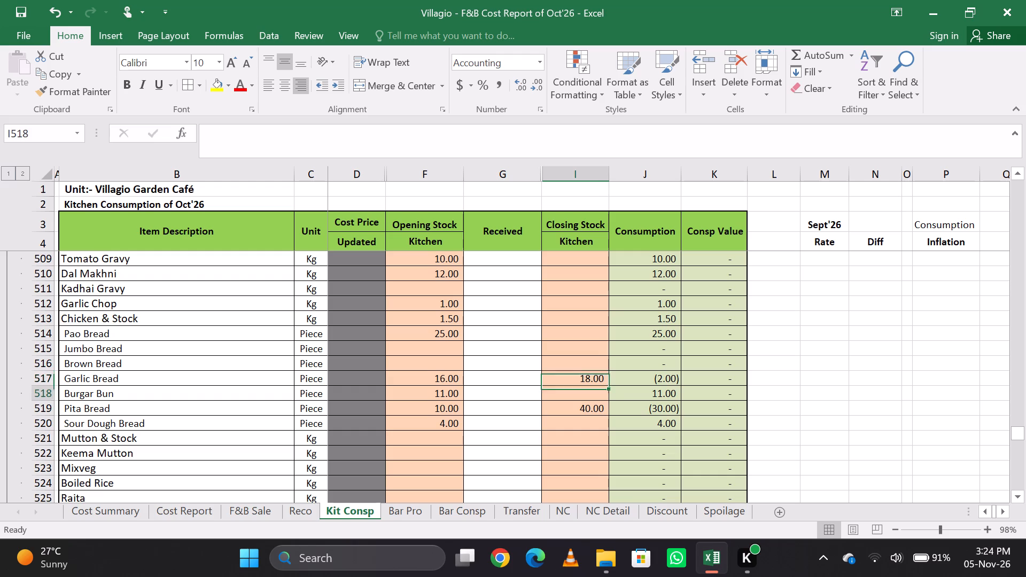
key(Up)
Search the Kit Consp sheet for "small g".
key(ctrl+f)
text(small g)
key(Return)
key(Return)
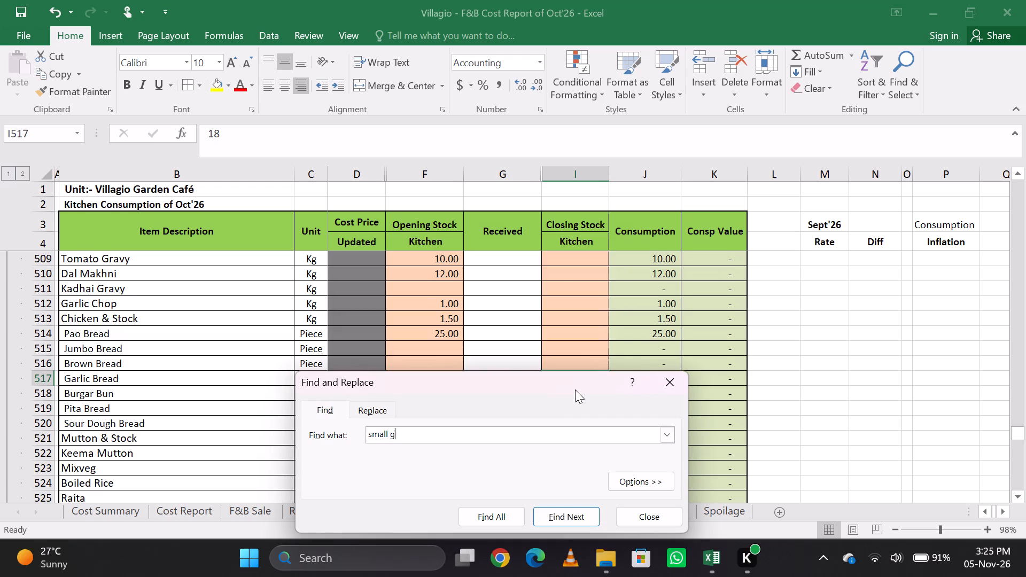
key(BackSpace)
key(Escape)
Insert a new row directly above Garlic Bread and name the item "Small Garlic Bread".
key(Down)
key(Left)
key(Up)
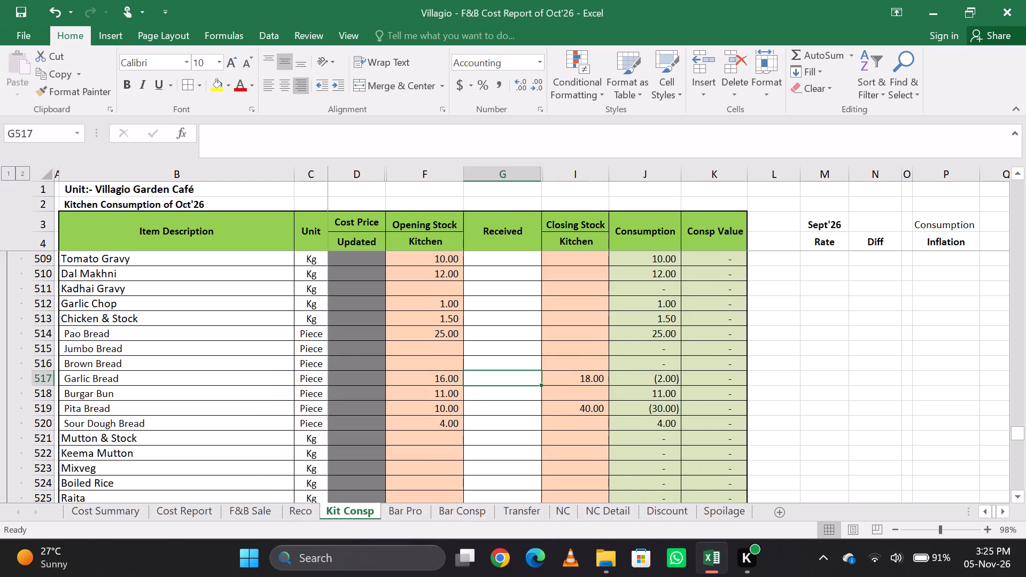
key(Left)
key(shift+space)
key(Down)
key(Left)
key(Left)
key(Left)
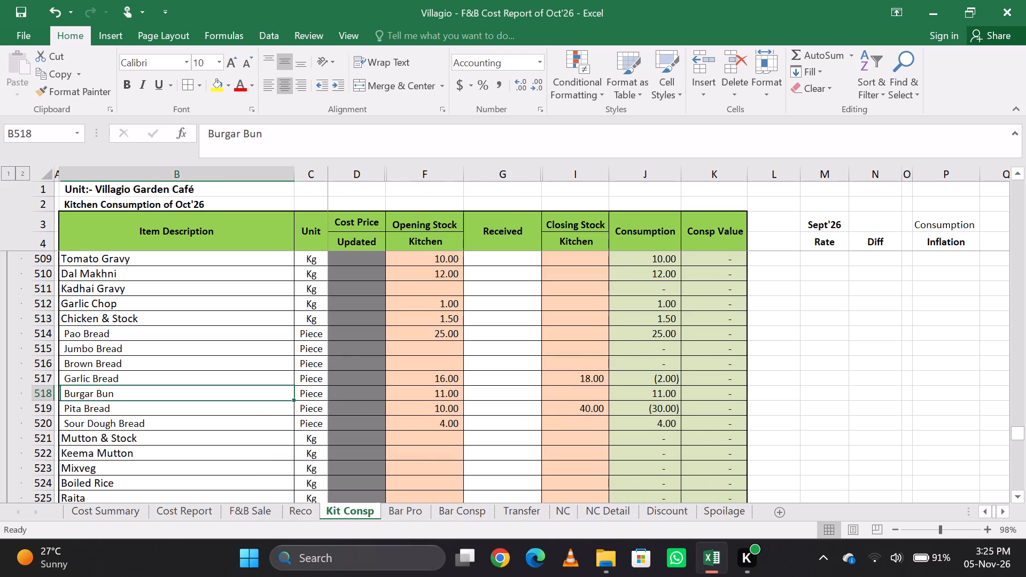
key(Up)
key(shift+space)
key(ctrl+shift+equal)
key(Down)
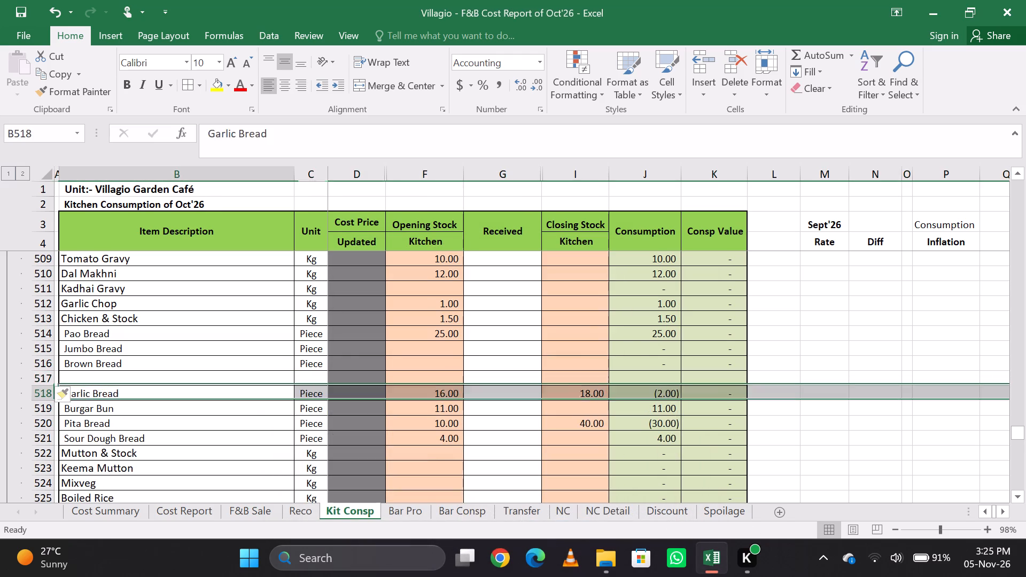
key(Up)
text(Small Garlic Bread)
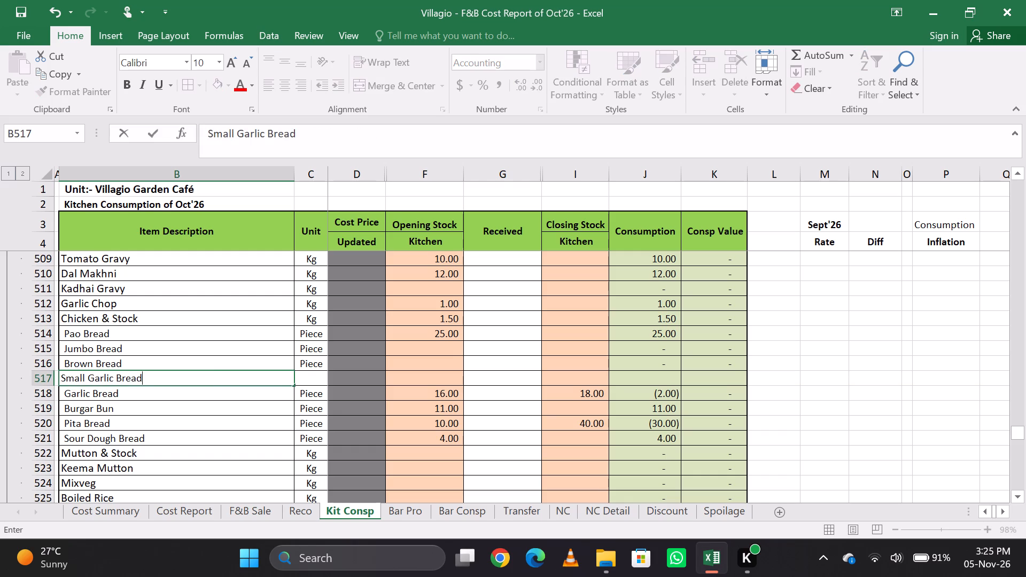
Complete the Small Garlic Bread row with the unit Piece, copied from the row above, and a kitchen closing stock of 16.
key(Tab)
key(Tab)
key(Left)
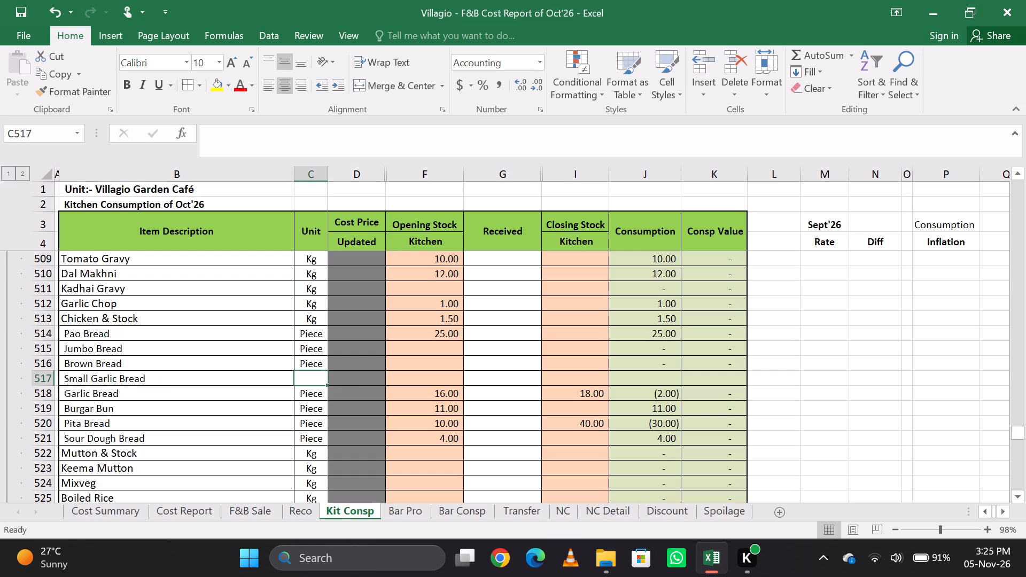
text(pc)
key(Down)
key(Up)
key(ctrl+d)
key(Right)
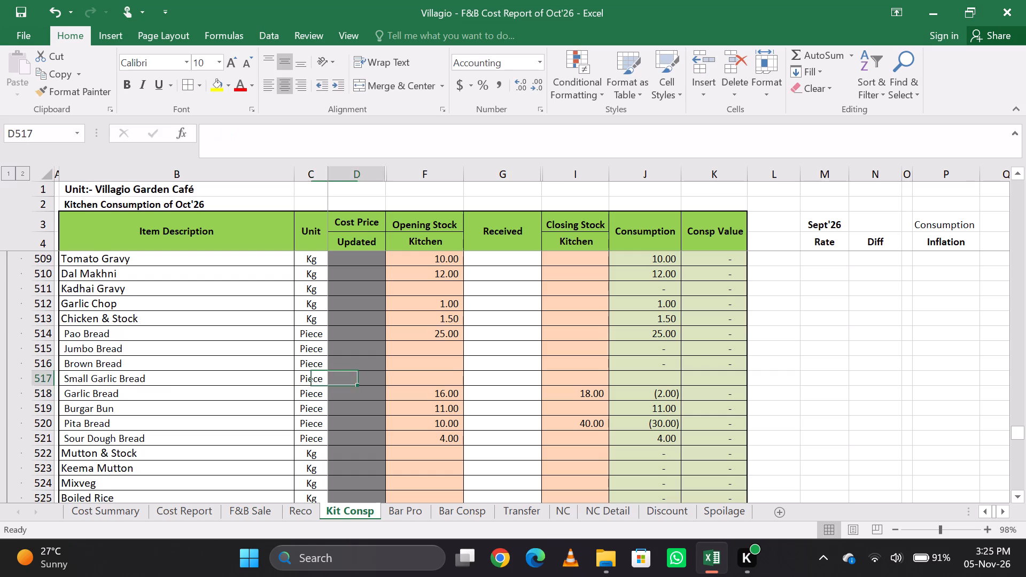
key(Right)
key(Right)
key(Right)
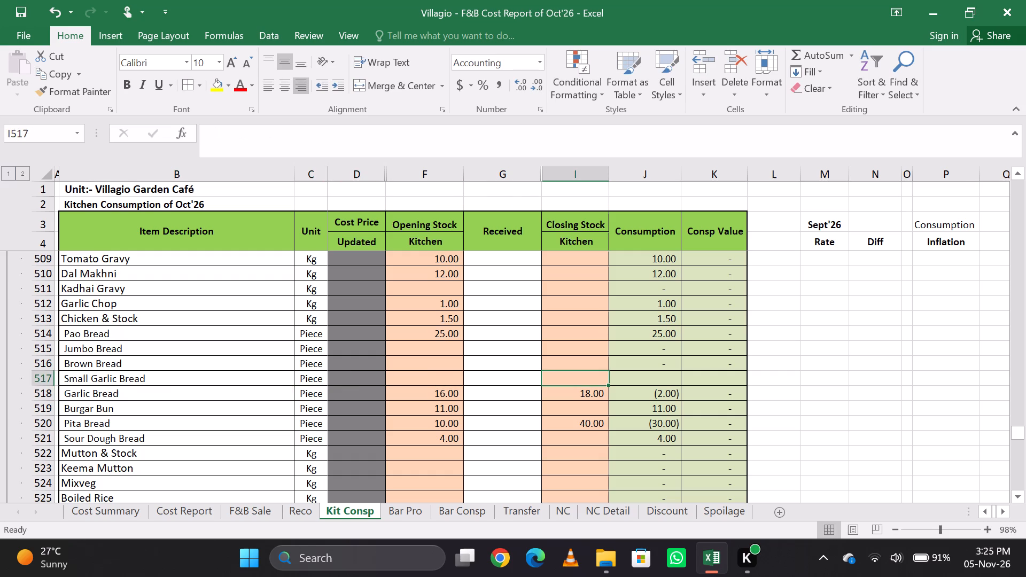
text(16)
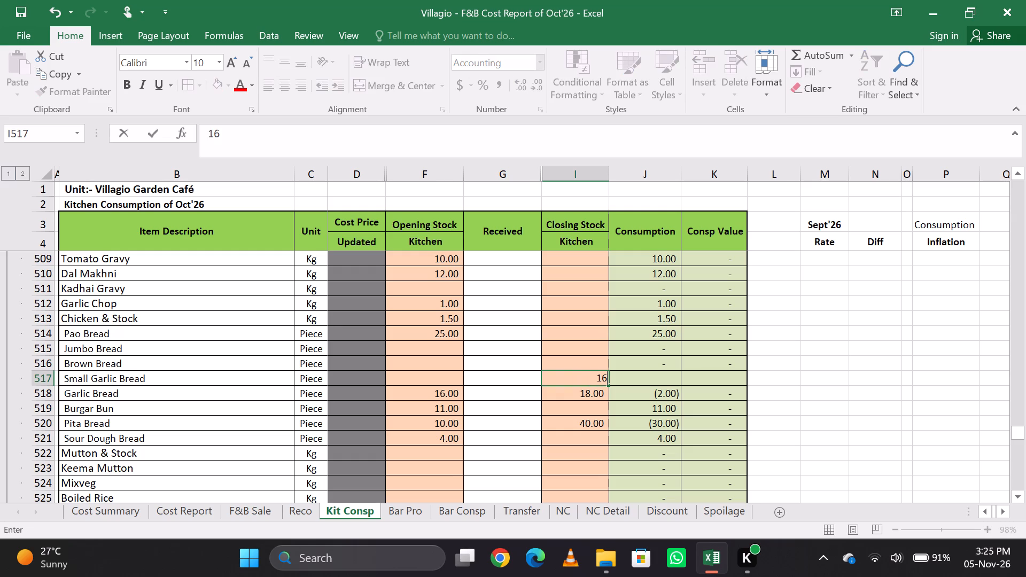
Fill the Consumption and Consp Value formulas down from the Brown Bread row into the Small Garlic Bread row.
key(Right)
key(ctrl+d)
key(Right)
key(ctrl+d)
key(Left)
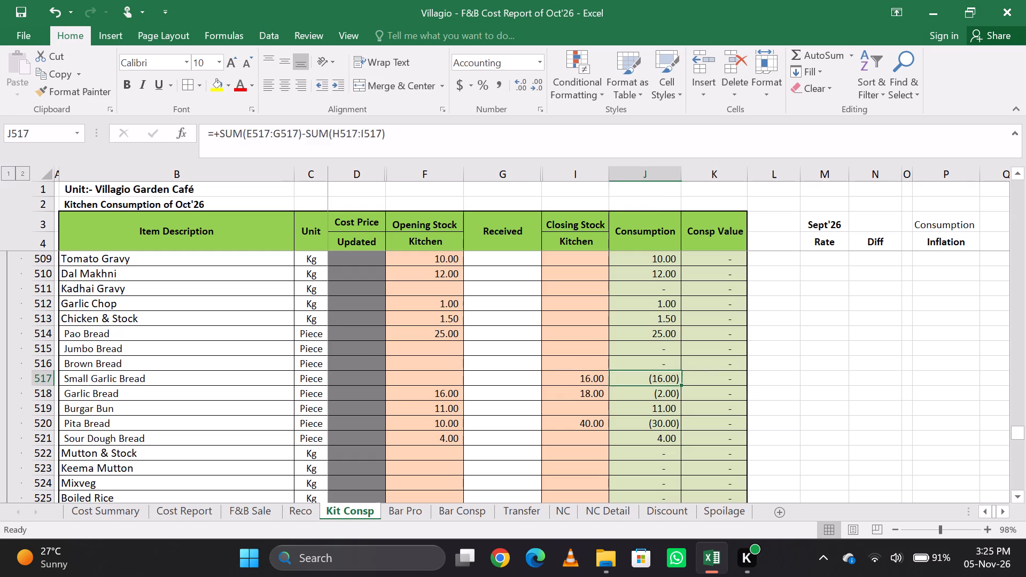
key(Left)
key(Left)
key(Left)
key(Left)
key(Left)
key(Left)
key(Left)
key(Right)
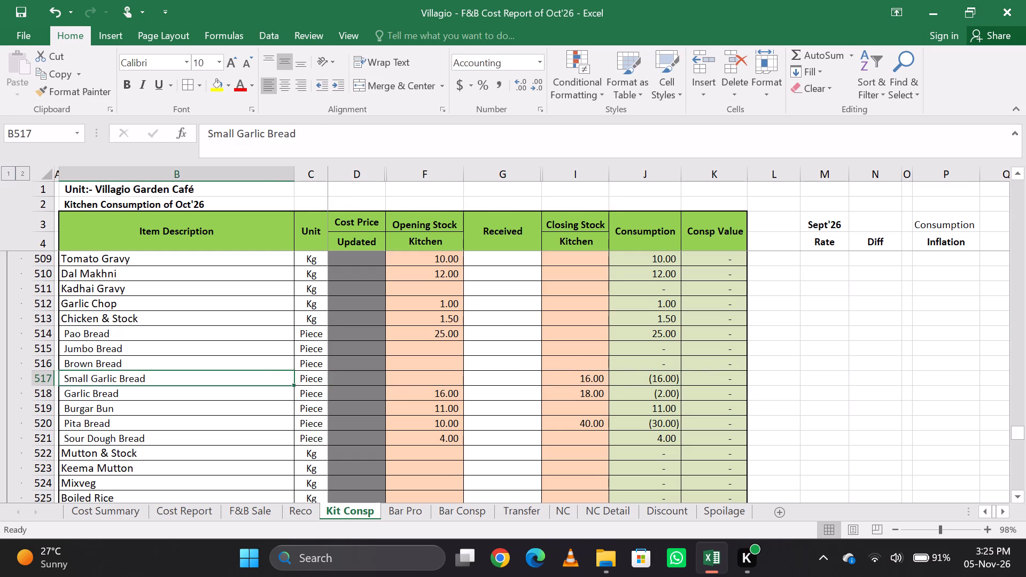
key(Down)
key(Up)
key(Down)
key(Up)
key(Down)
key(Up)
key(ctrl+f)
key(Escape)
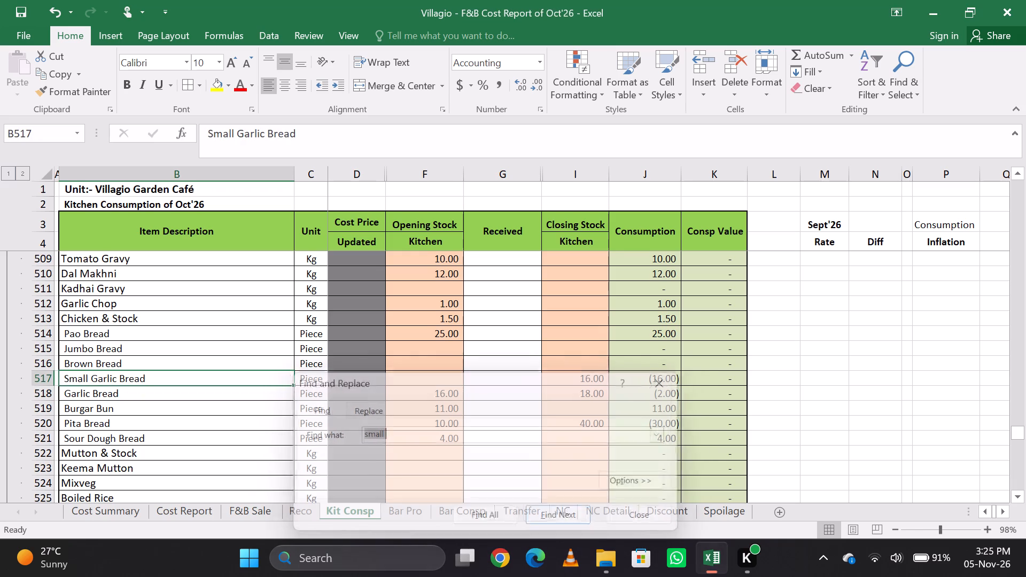
Enter 6 as the kitchen closing stock for Burgar Bun.
key(Down)
key(Down)
key(Right)
key(Right)
key(Right)
key(Right)
key(Right)
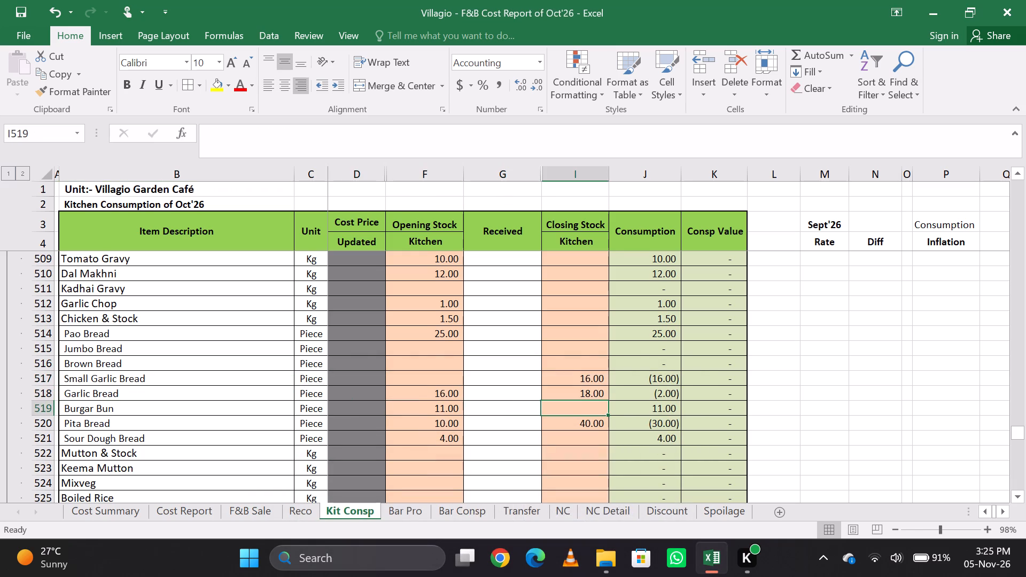
key(6)
key(Down)
key(Up)
Enter 2 as the kitchen closing stock for Sour Dough Bread.
key(ctrl+f)
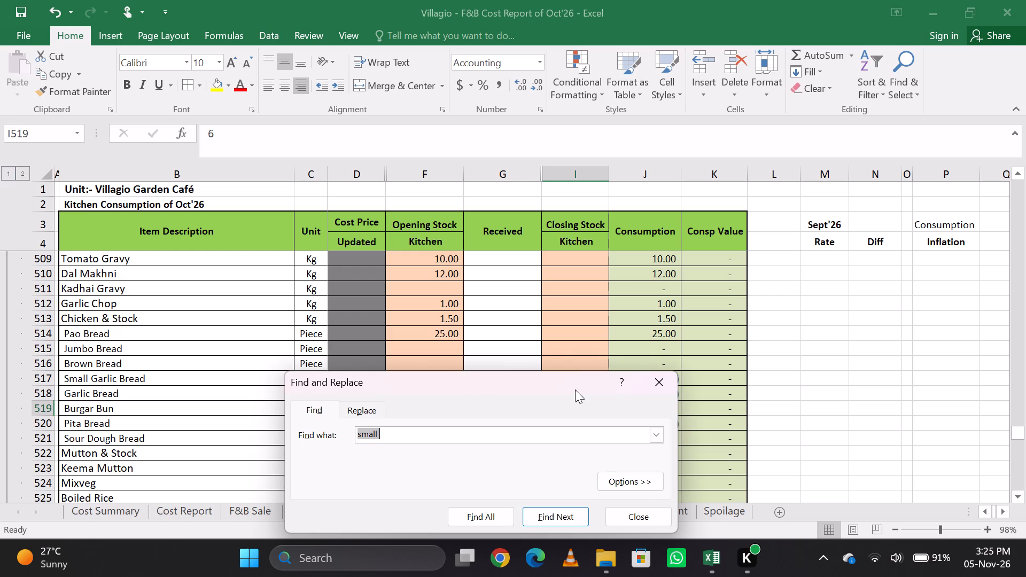
key(Escape)
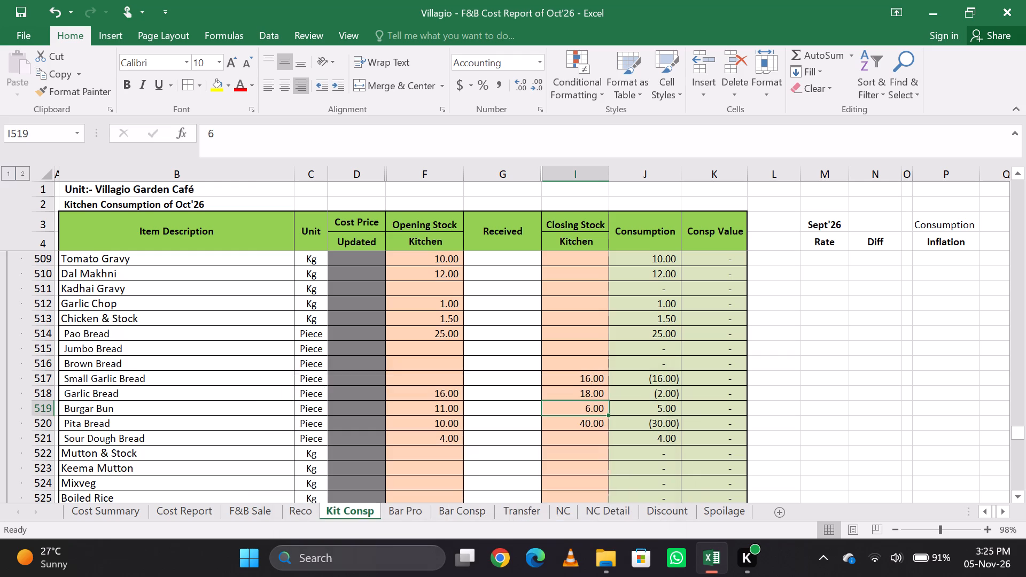
key(Down)
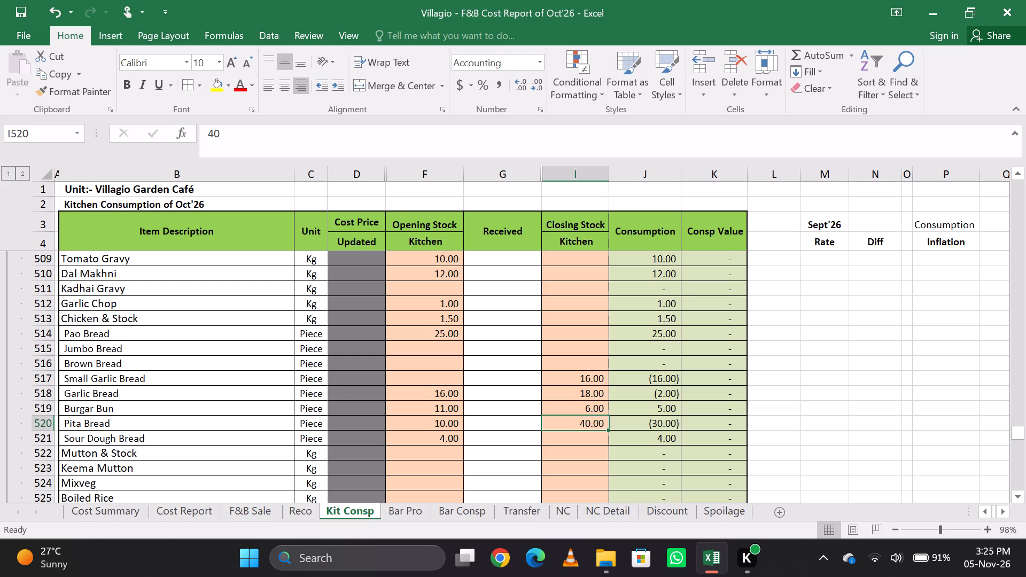
key(Down)
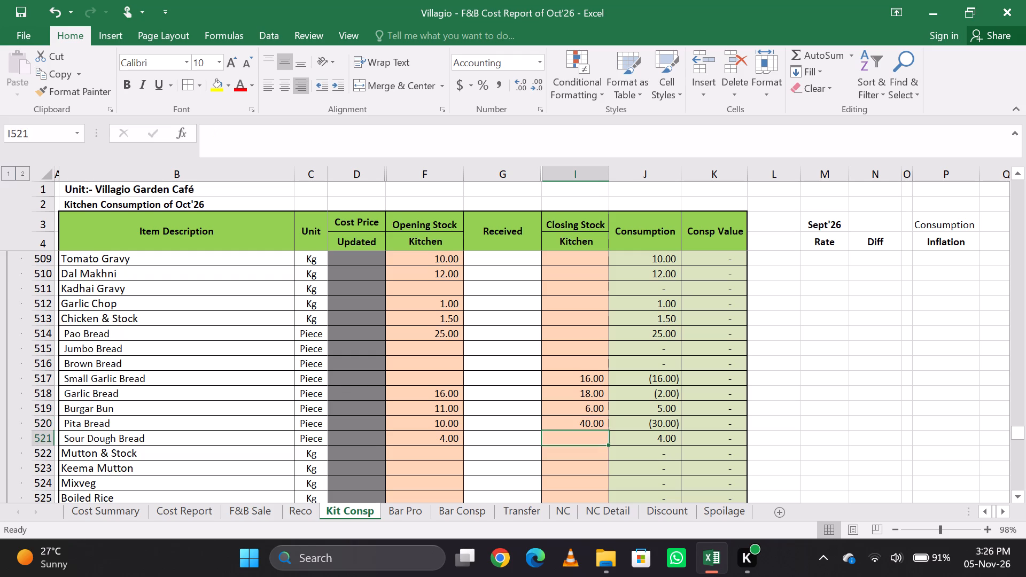
key(2)
key(Return)
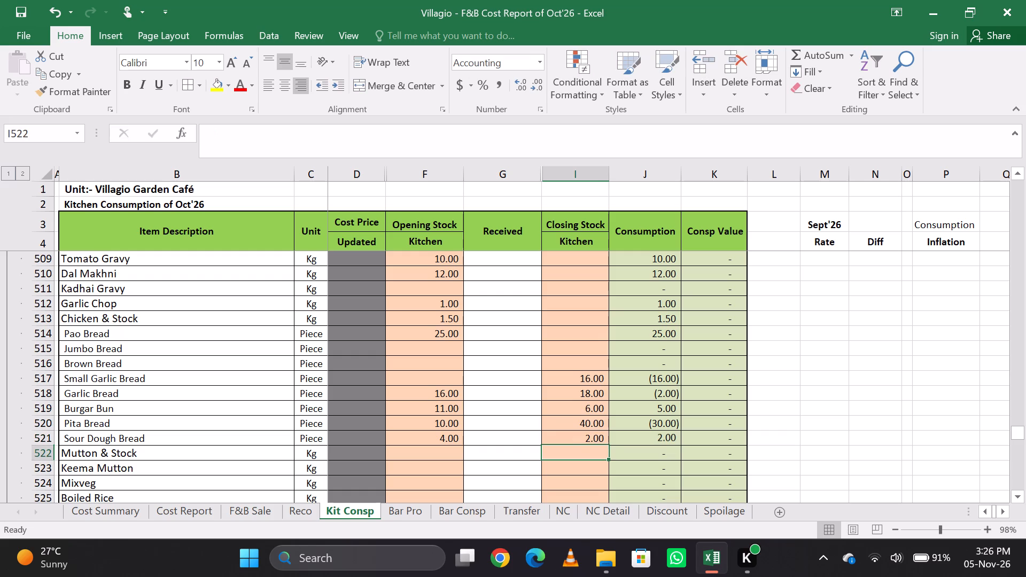
Search the Kit Consp sheet for "hun" to locate the Hung Curd item row.
key(Up)
key(ctrl+f)
key(BackSpace)
key(BackSpace)
key(BackSpace)
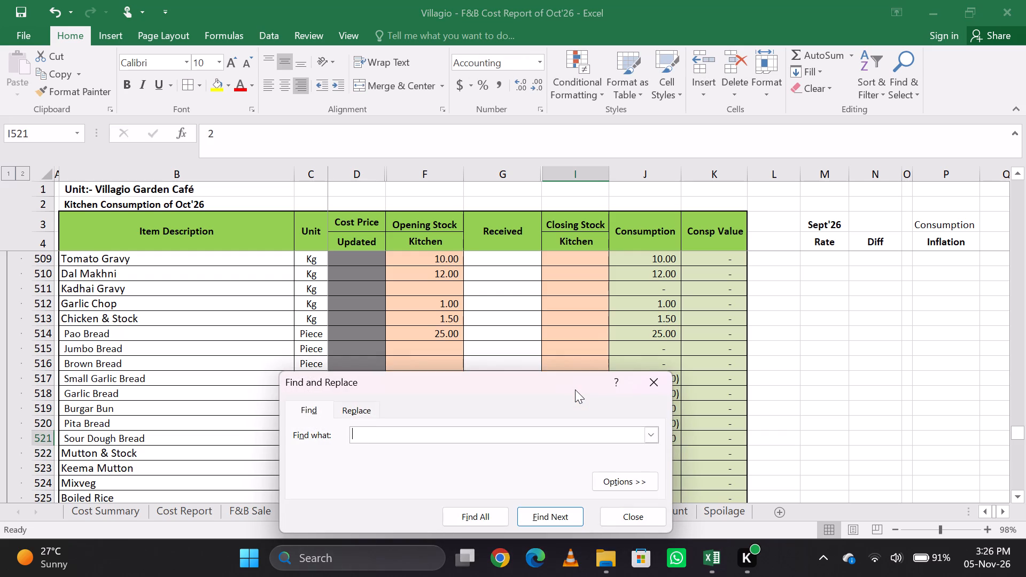
key(BackSpace)
key(BackSpace)
key(BackSpace)
key(h)
text(un)
key(Return)
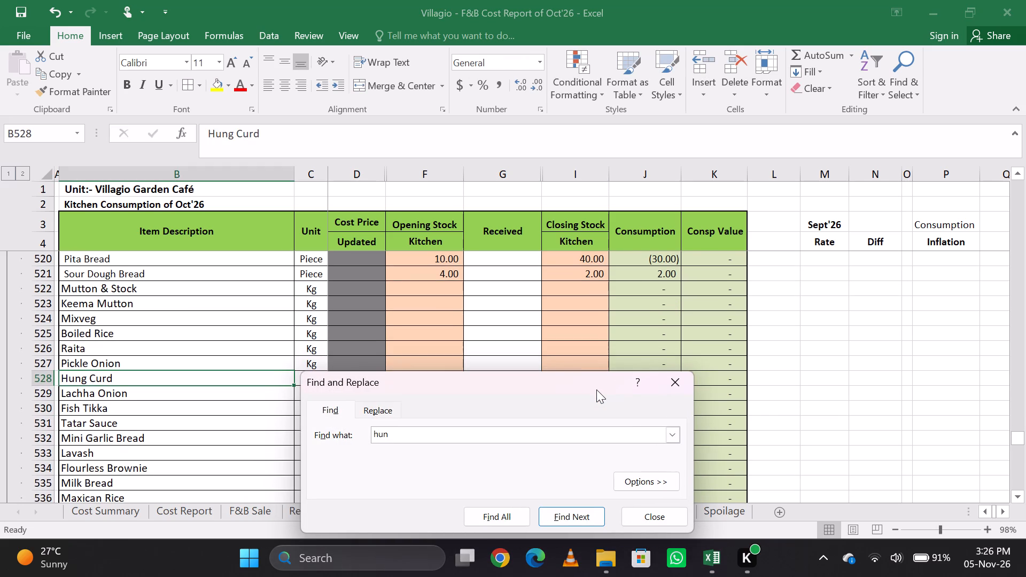
key(Escape)
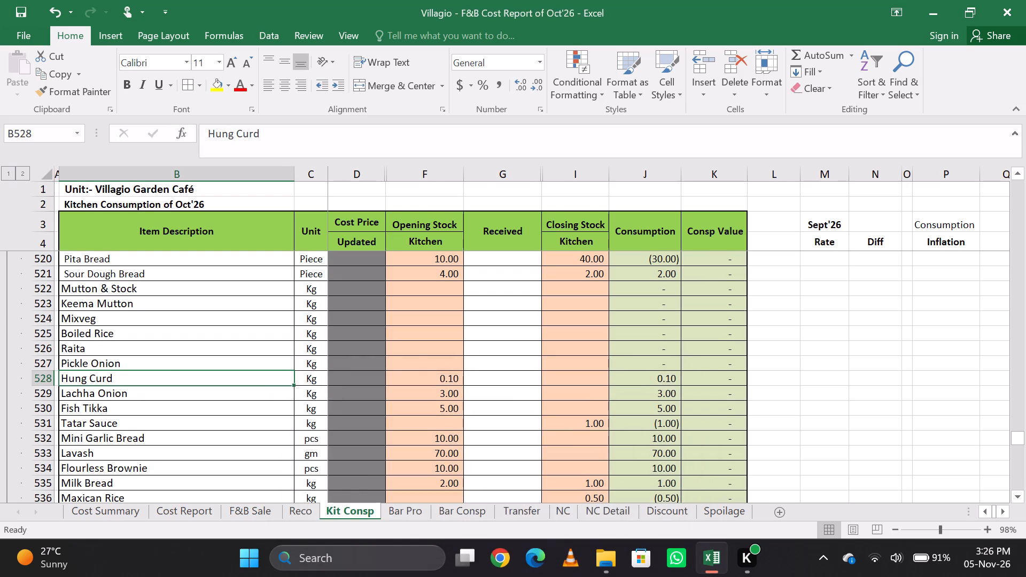
Enter 0.1 as the kitchen closing stock for Hung Curd.
key(Right)
key(Right)
key(Right)
key(Right)
key(Right)
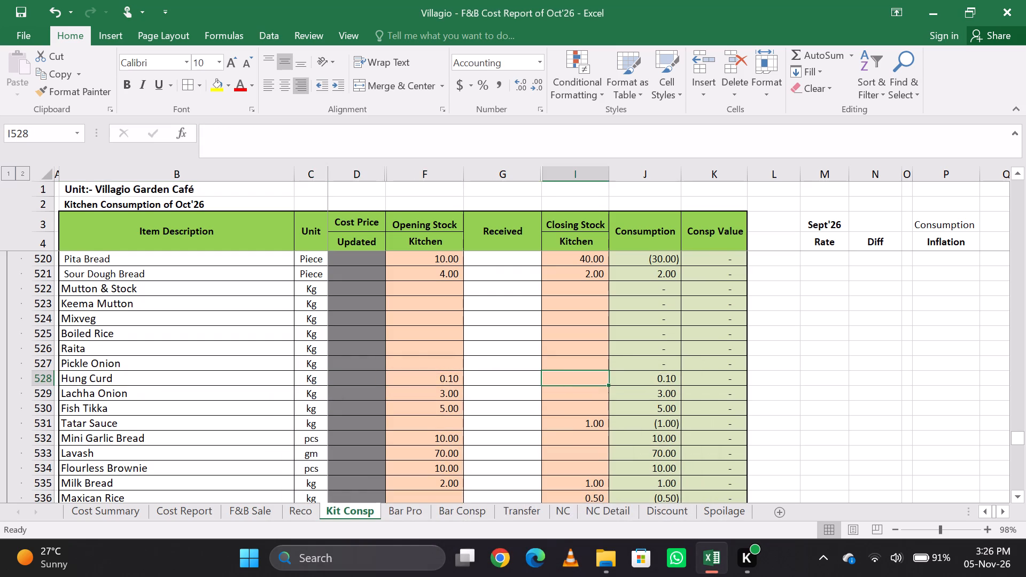
key(1)
key(Left)
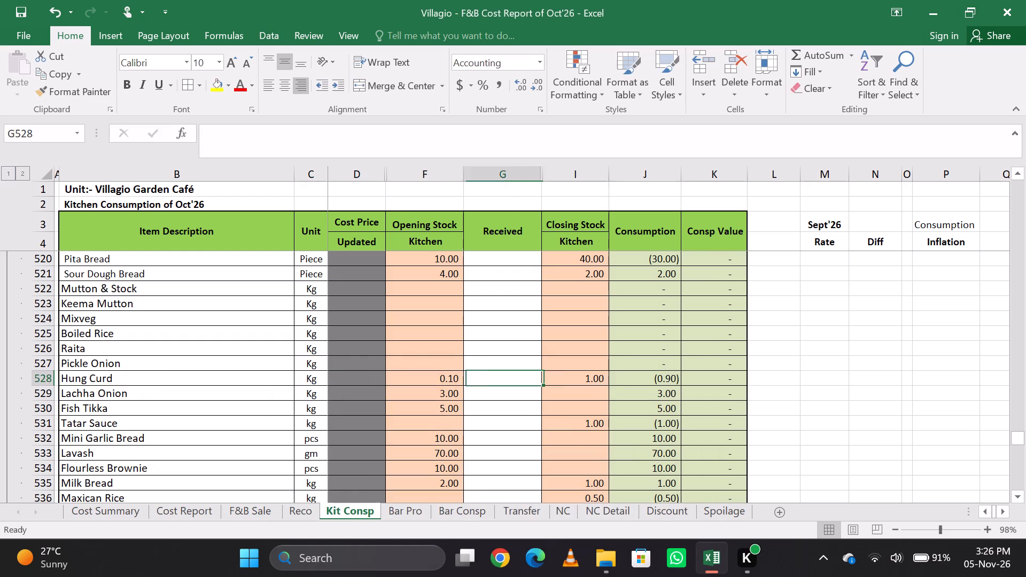
key(Right)
text(.1)
key(Return)
Find the Milk Foods Desi Ghee row and enter 0.4 as its kitchen closing stock.
key(ctrl+f)
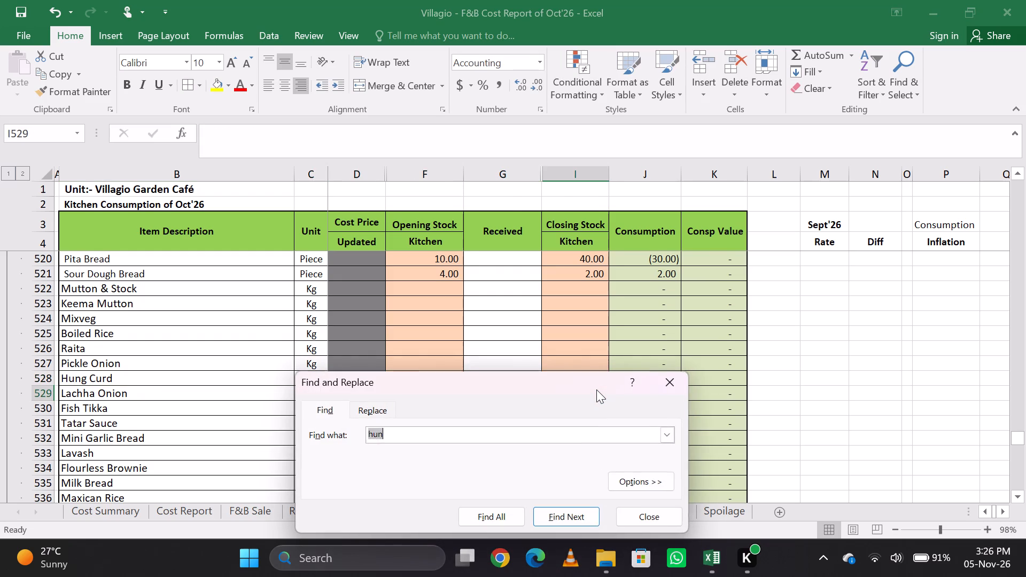
key(BackSpace)
key(BackSpace)
key(BackSpace)
key(BackSpace)
key(BackSpace)
text(deshi g)
key(Return)
key(Return)
key(BackSpace)
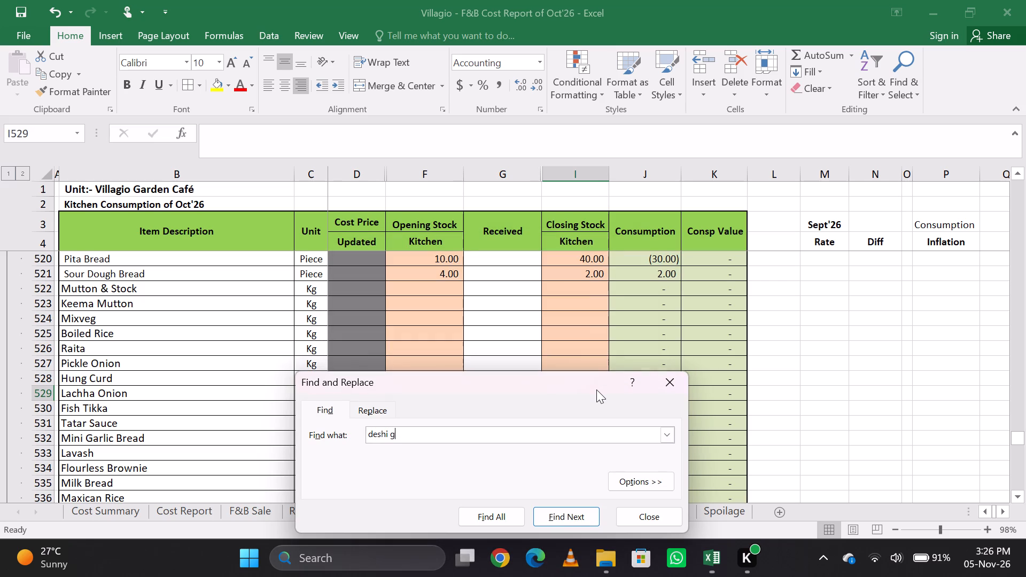
key(Return)
key(Return)
key(BackSpace)
key(BackSpace)
key(Return)
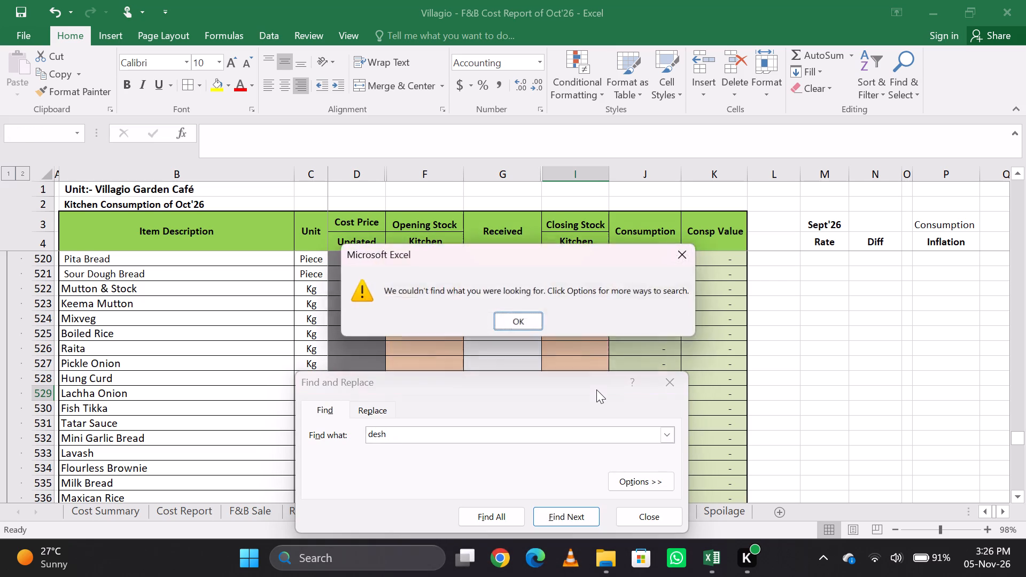
key(Return)
key(BackSpace)
key(Return)
key(Return)
key(BackSpace)
key(BackSpace)
key(BackSpace)
key(BackSpace)
key(BackSpace)
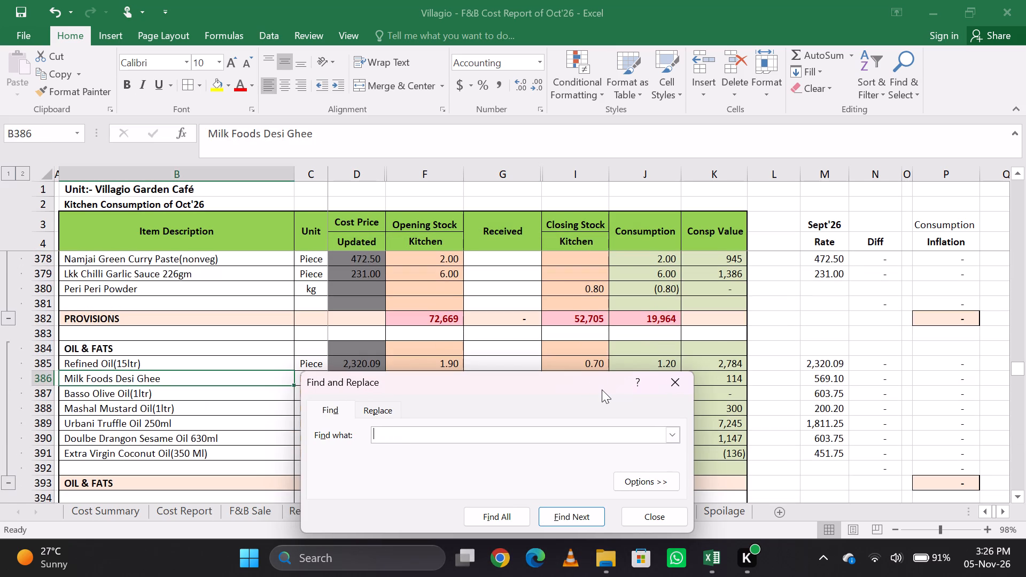
key(Escape)
key(Right)
key(Right)
key(Right)
key(Right)
key(Right)
key(Right)
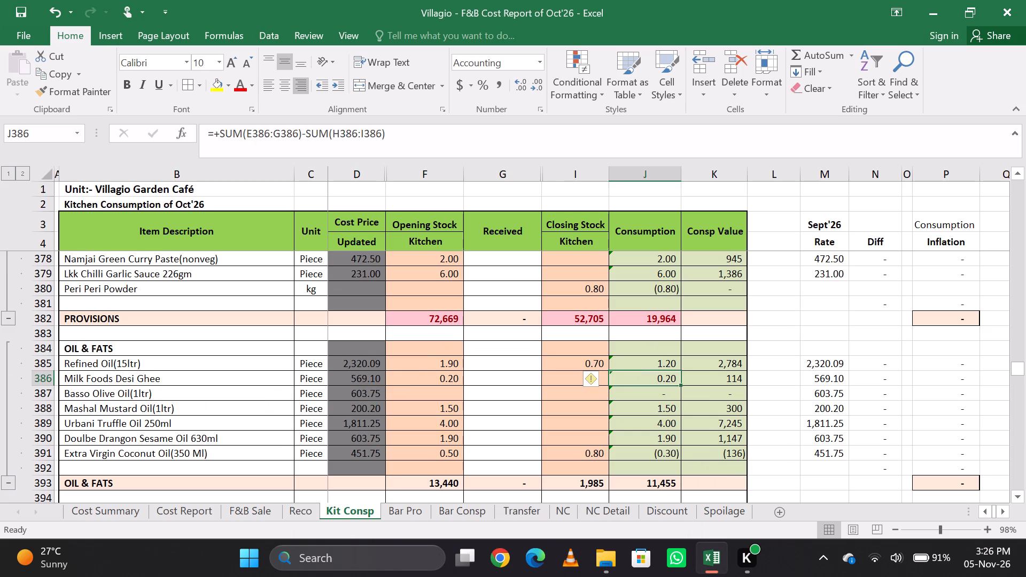
key(Left)
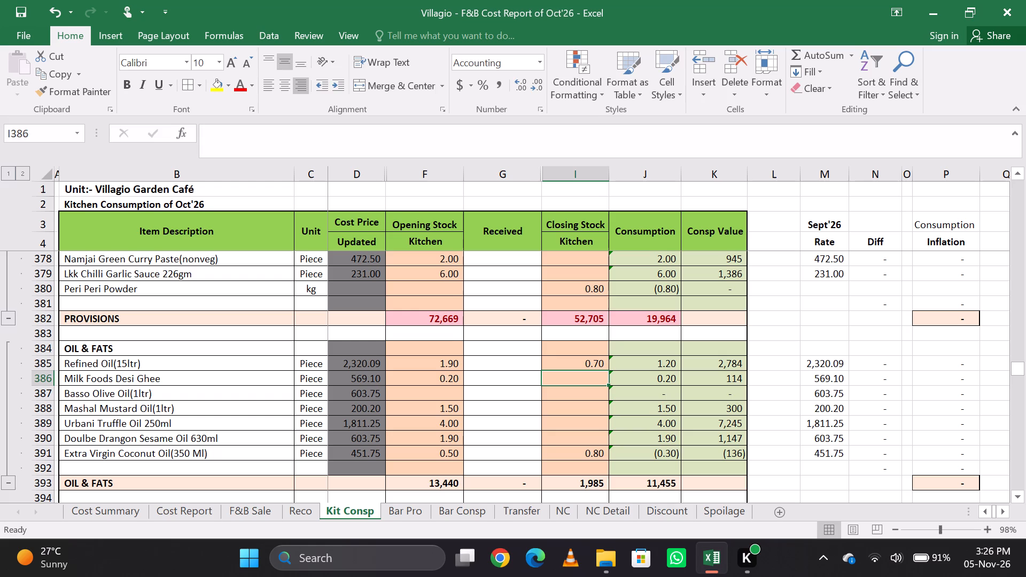
text(.4)
key(Return)
key(Up)
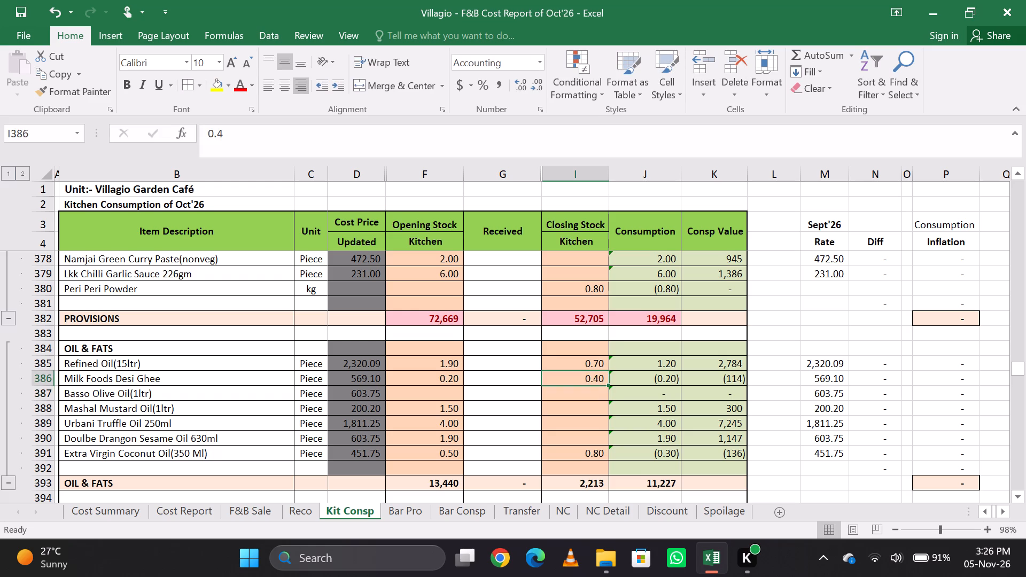
Save the workbook.
key(ctrl+s)
Search the Kit Consp sheet for "cheese" and "cheese c".
key(ctrl+f)
key(BackSpace)
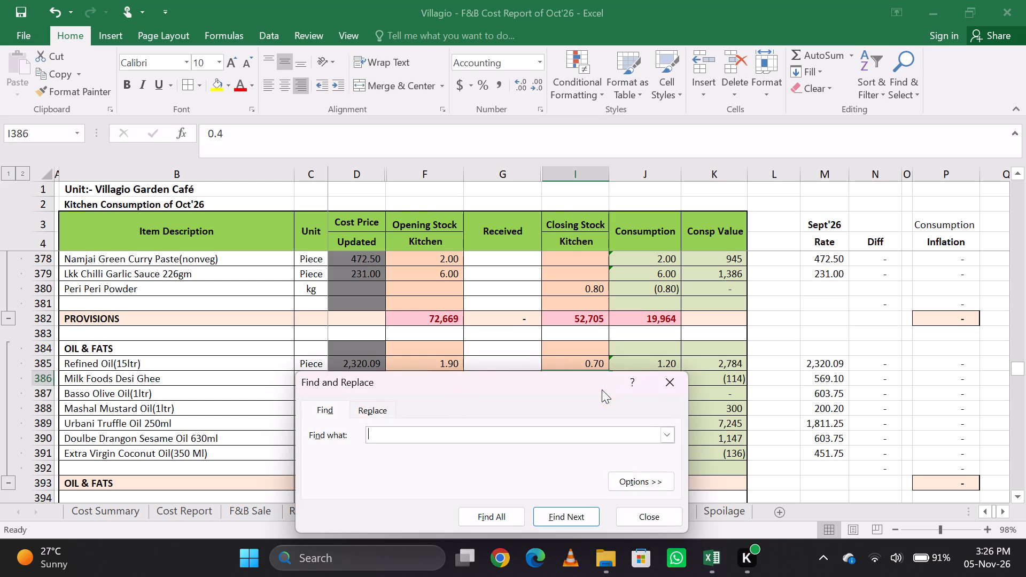
key(BackSpace)
key(BackSpace)
key(BackSpace)
text(cheese)
key(Return)
key(space)
text(c)
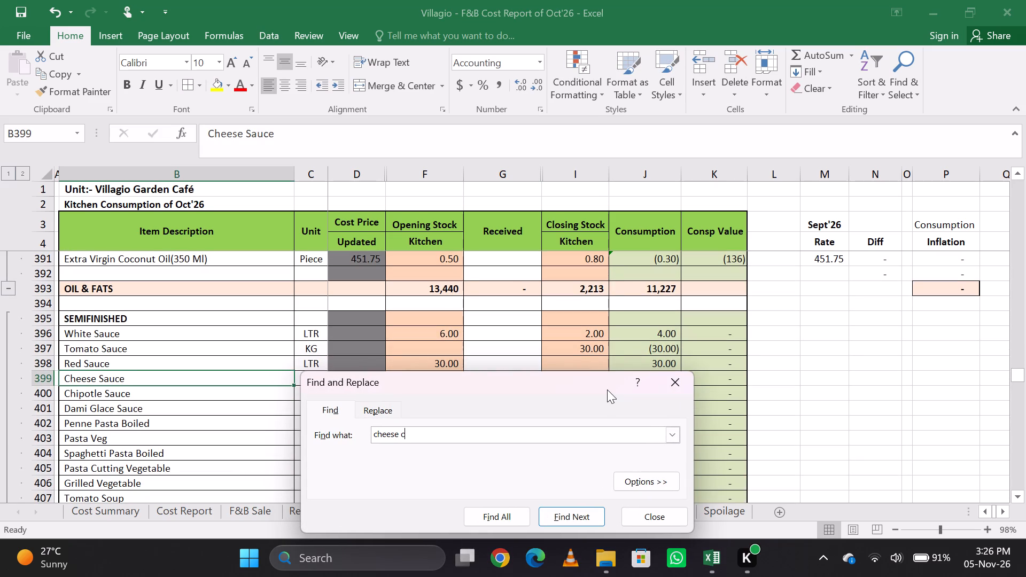
key(Return)
key(Return)
Find the Chesse Cake row by searching for "cake" and enter 5 as its kitchen closing stock.
key(BackSpace)
key(BackSpace)
key(BackSpace)
key(BackSpace)
key(BackSpace)
key(BackSpace)
key(BackSpace)
key(BackSpace)
key(BackSpace)
key(BackSpace)
key(BackSpace)
key(BackSpace)
key(BackSpace)
key(BackSpace)
key(BackSpace)
key(BackSpace)
key(BackSpace)
key(BackSpace)
key(BackSpace)
key(BackSpace)
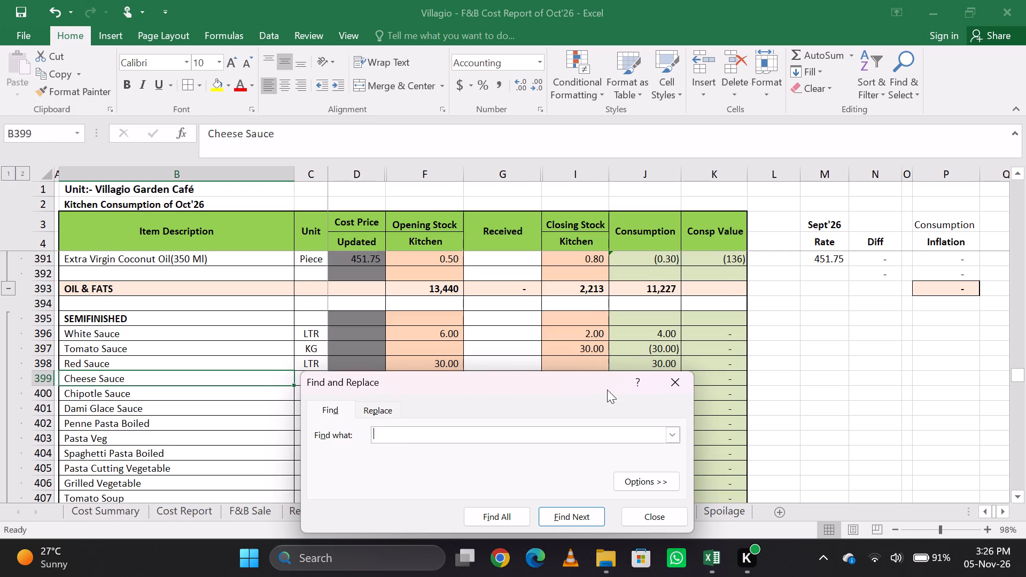
text(cake)
key(Return)
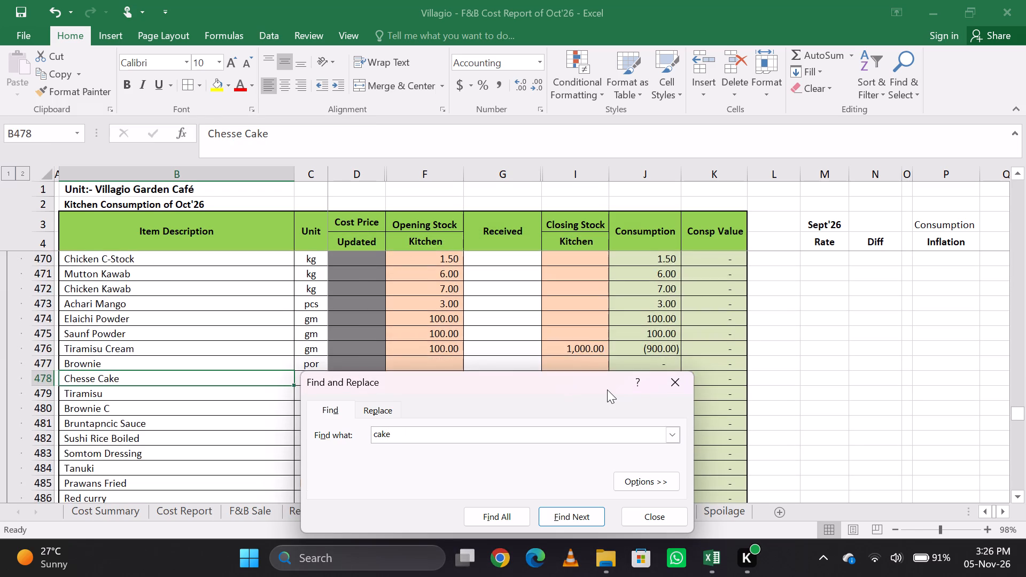
key(Return)
key(Return)
key(Return)
key(Return)
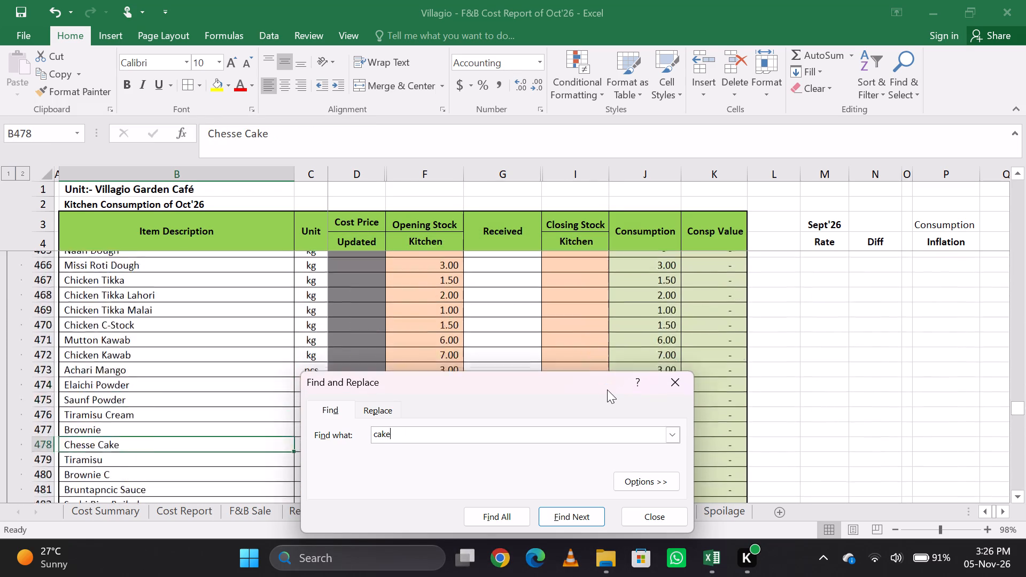
key(Escape)
key(Right)
key(Right)
key(Right)
key(Right)
key(Right)
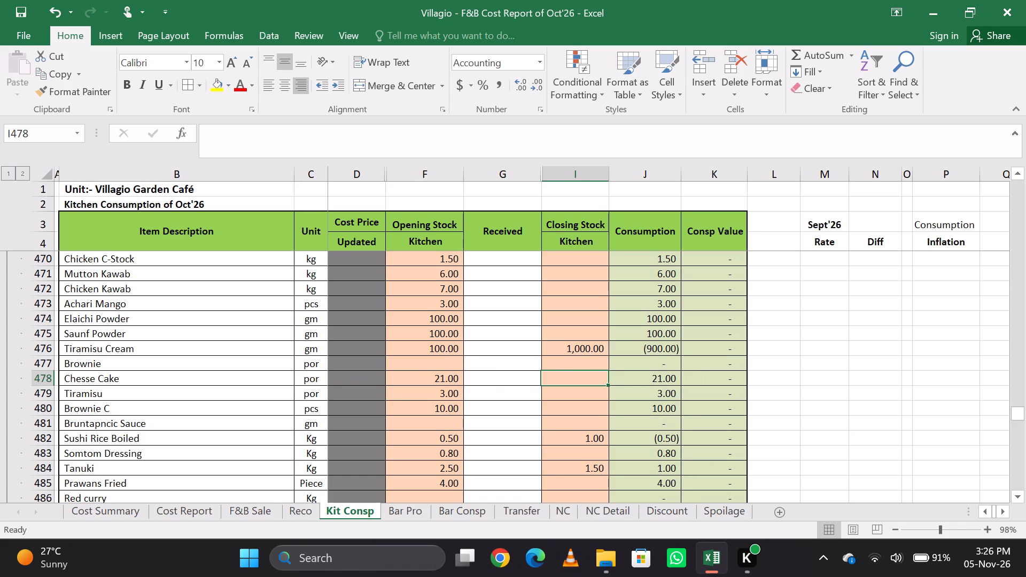
key(5)
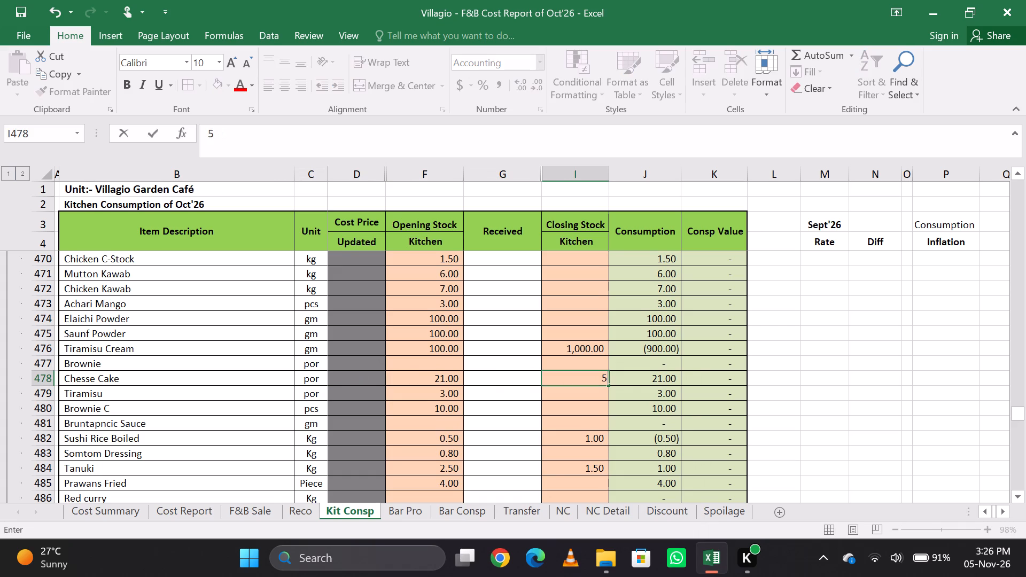
key(Return)
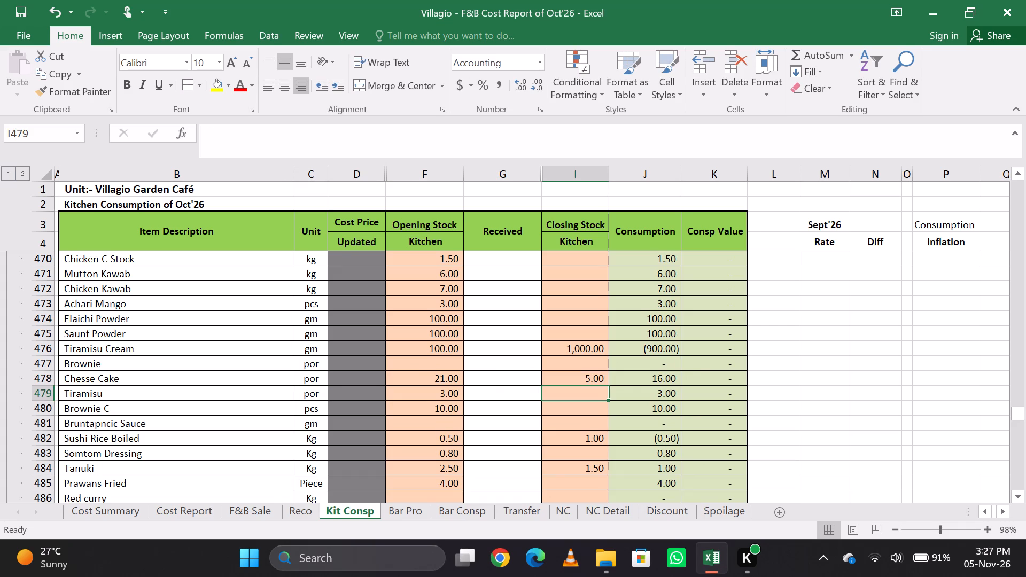
Find the Brownie C row by searching for "brow" and enter 3 as its kitchen closing stock.
key(ctrl+f)
key(BackSpace)
key(BackSpace)
key(BackSpace)
key(BackSpace)
key(BackSpace)
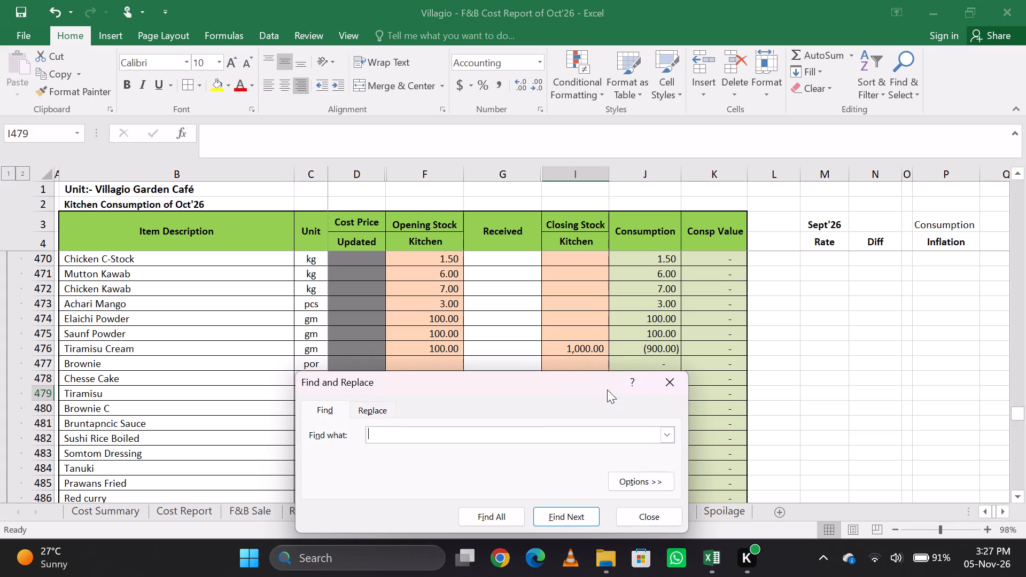
text(brow)
key(Return)
key(Escape)
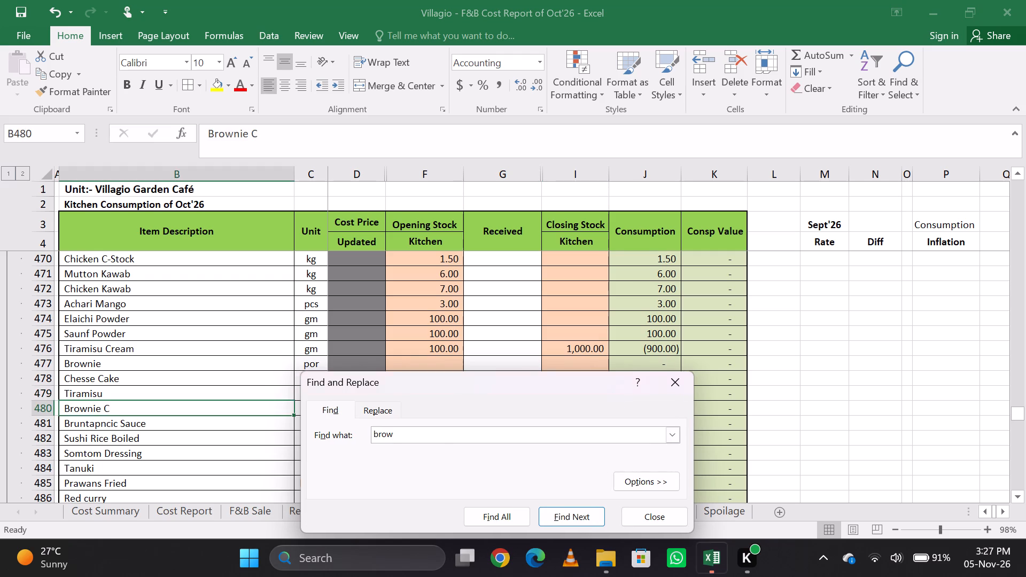
key(Right)
key(Right)
key(Right)
key(Right)
key(Right)
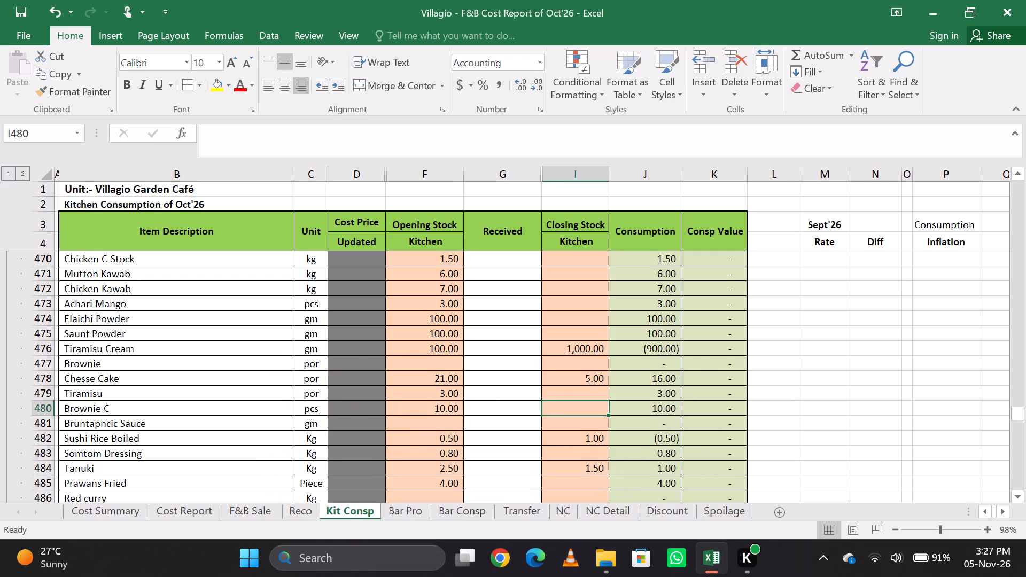
key(3)
key(Return)
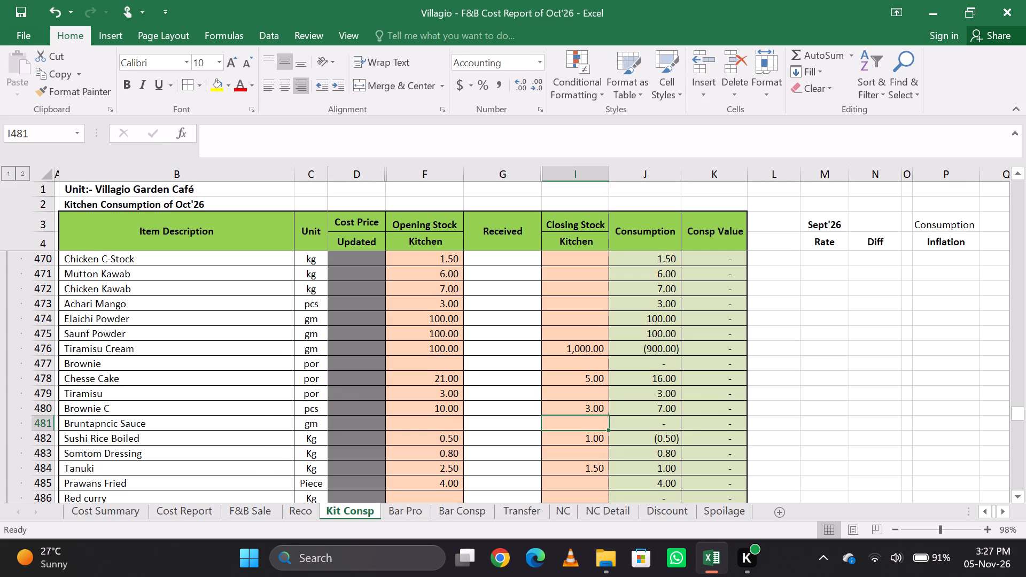
Search the Kit Consp sheet for "mango y".
key(ctrl+f)
key(BackSpace)
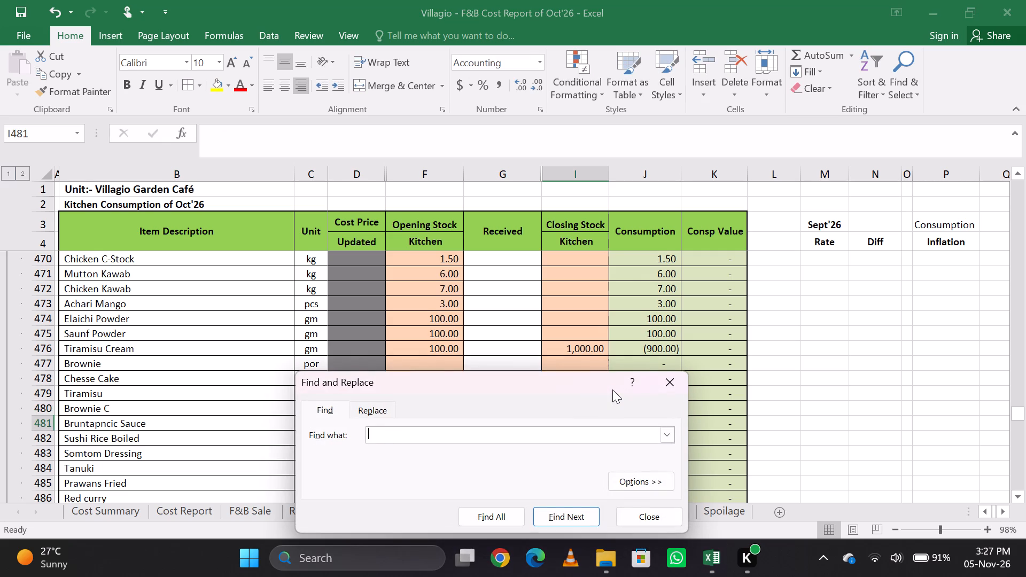
text(mango t)
key(BackSpace)
key(y)
key(Return)
key(Return)
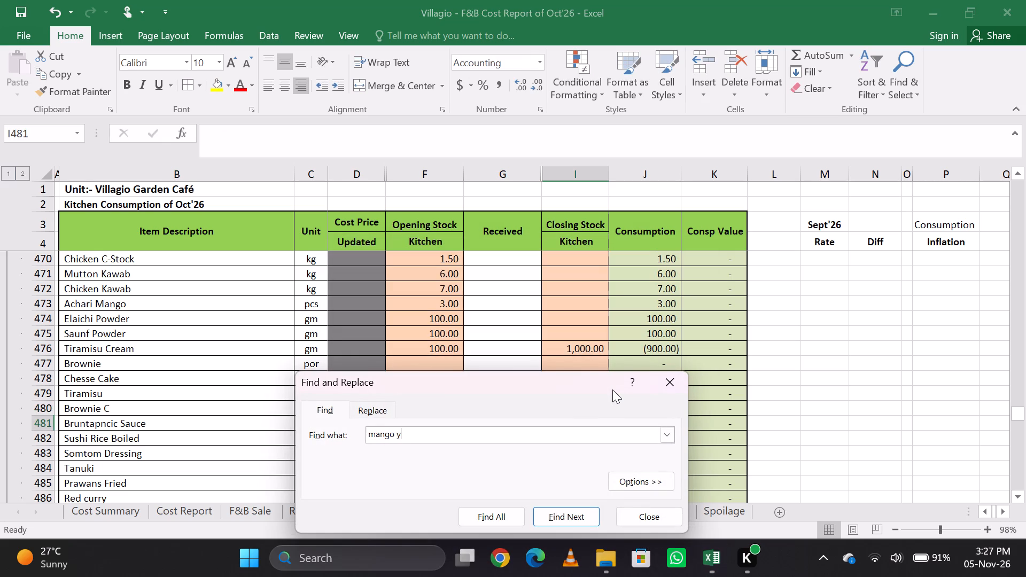
Search the Kit Consp sheet for "you", "yo" and "yog", checking the matching item rows.
key(BackSpace)
key(BackSpace)
key(BackSpace)
key(BackSpace)
key(BackSpace)
key(BackSpace)
key(BackSpace)
key(BackSpace)
key(BackSpace)
key(BackSpace)
key(BackSpace)
key(BackSpace)
key(BackSpace)
key(BackSpace)
key(BackSpace)
key(BackSpace)
key(BackSpace)
key(BackSpace)
key(BackSpace)
key(BackSpace)
text(you)
key(Return)
key(Return)
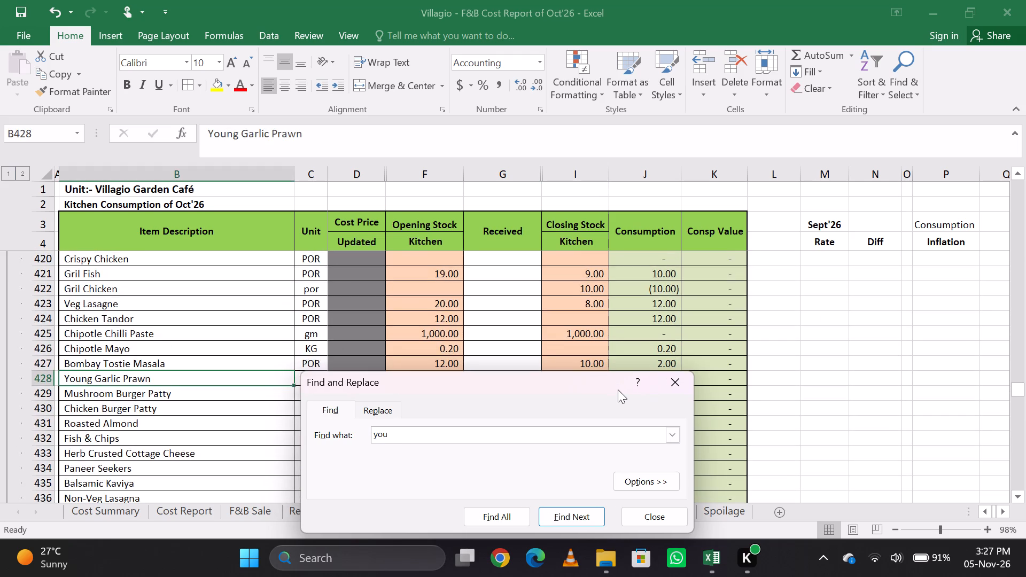
key(Return)
key(Return)
key(BackSpace)
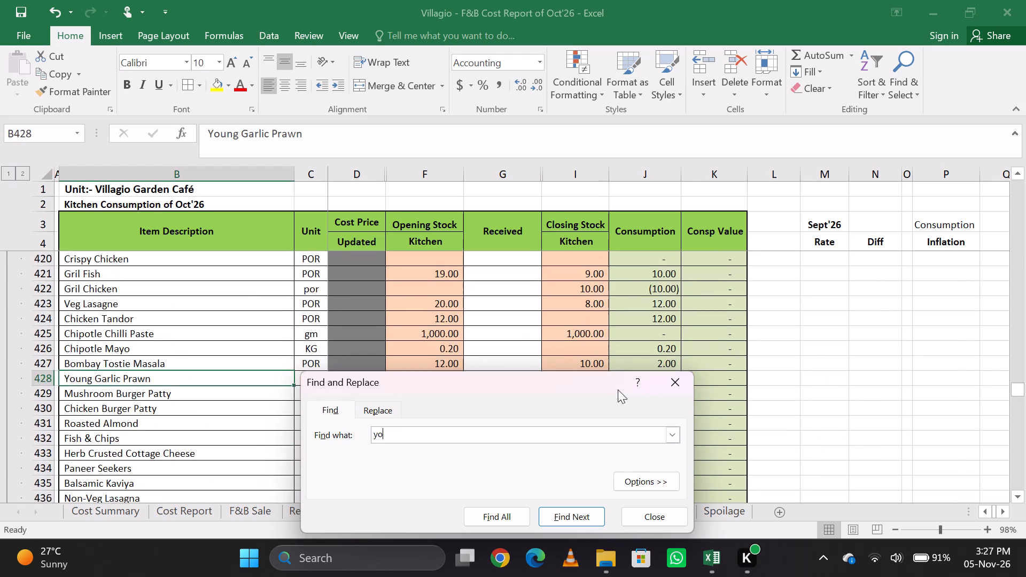
key(Return)
key(Return)
key(Return)
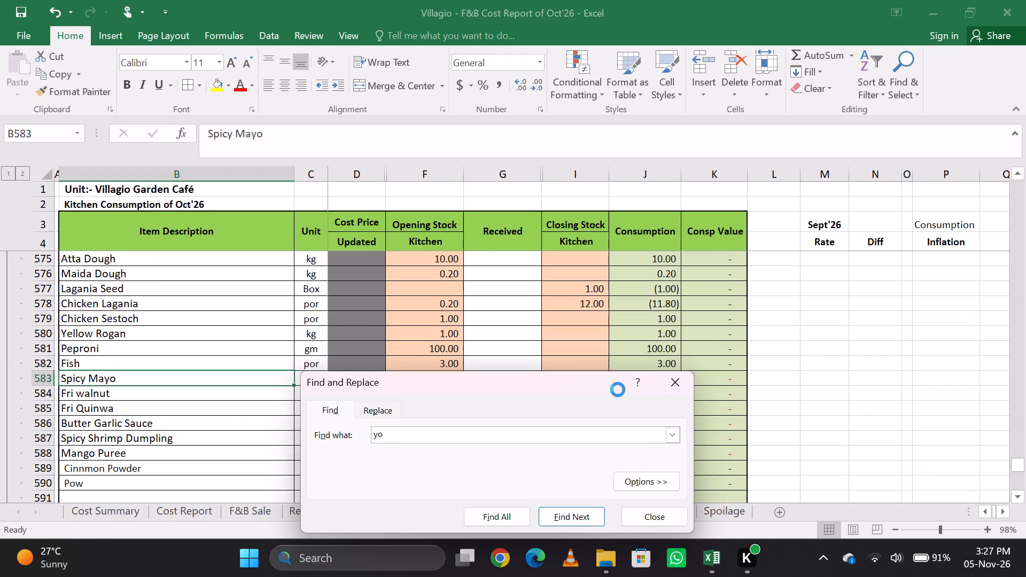
key(Return)
key(Return)
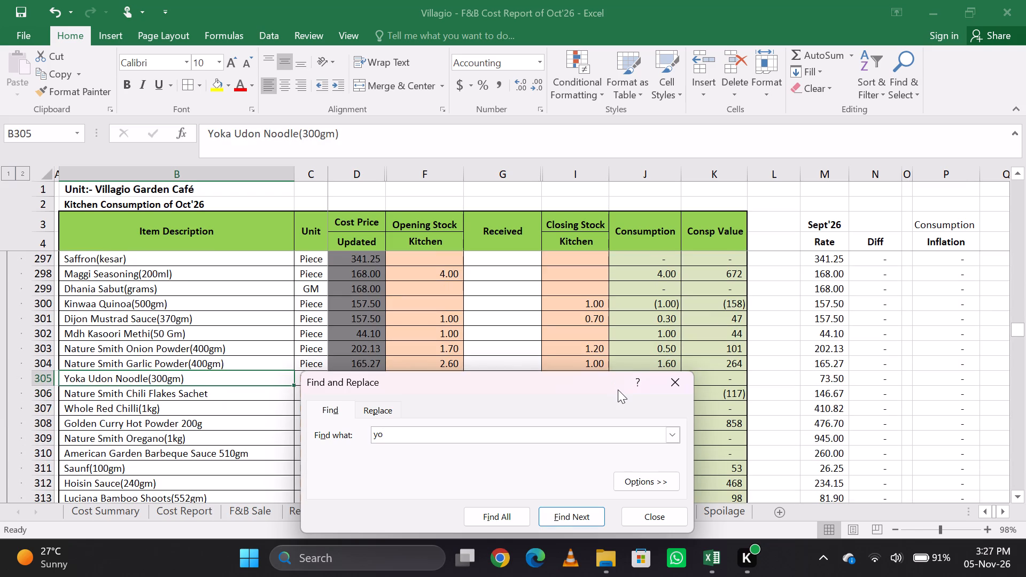
key(g)
key(Return)
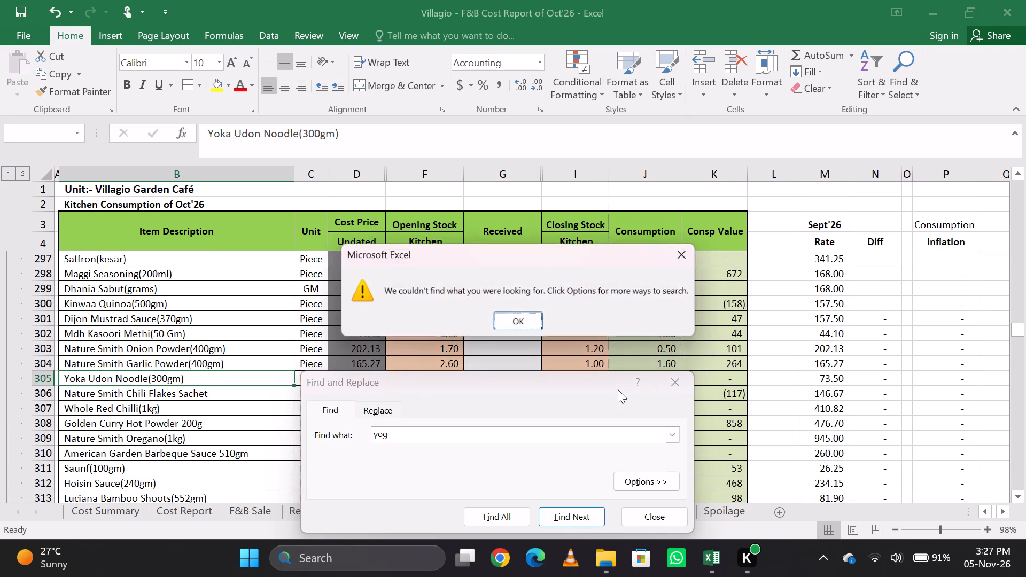
key(Return)
Search the Kit Consp sheet for "ha".
key(BackSpace)
key(BackSpace)
key(BackSpace)
key(BackSpace)
key(BackSpace)
text(ha)
key(Return)
key(BackSpace)
key(BackSpace)
key(BackSpace)
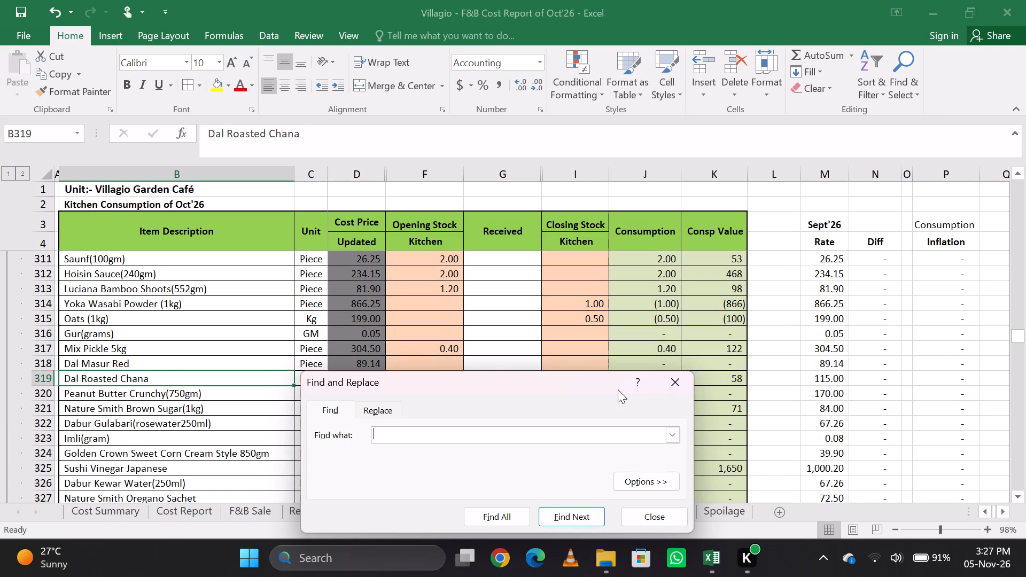
key(Escape)
key(Down)
Search the Kit Consp sheet for "mango", checking each matching item row.
key(ctrl+f)
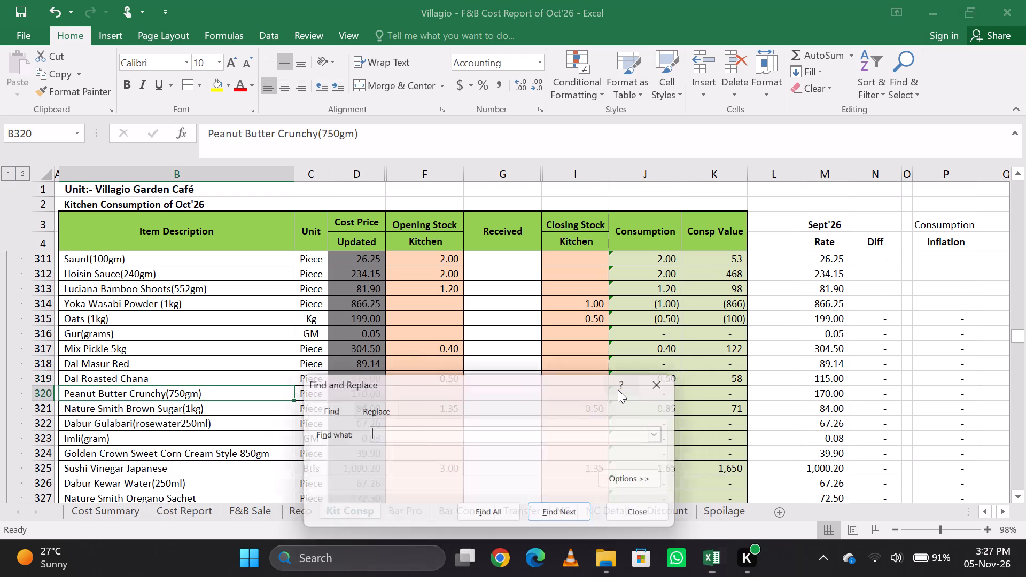
text(mango)
key(Return)
key(Return)
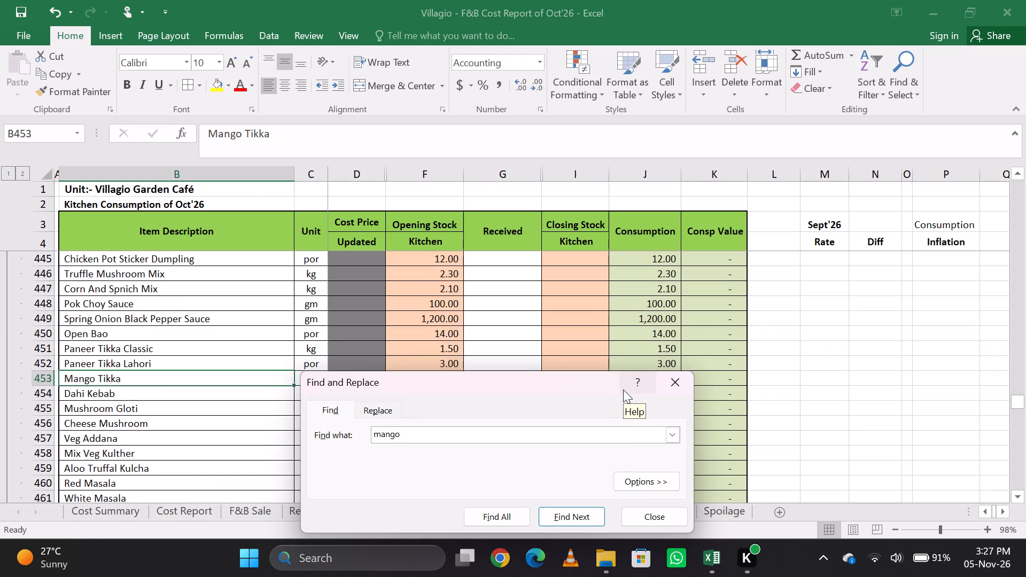
key(Return)
key(Return)
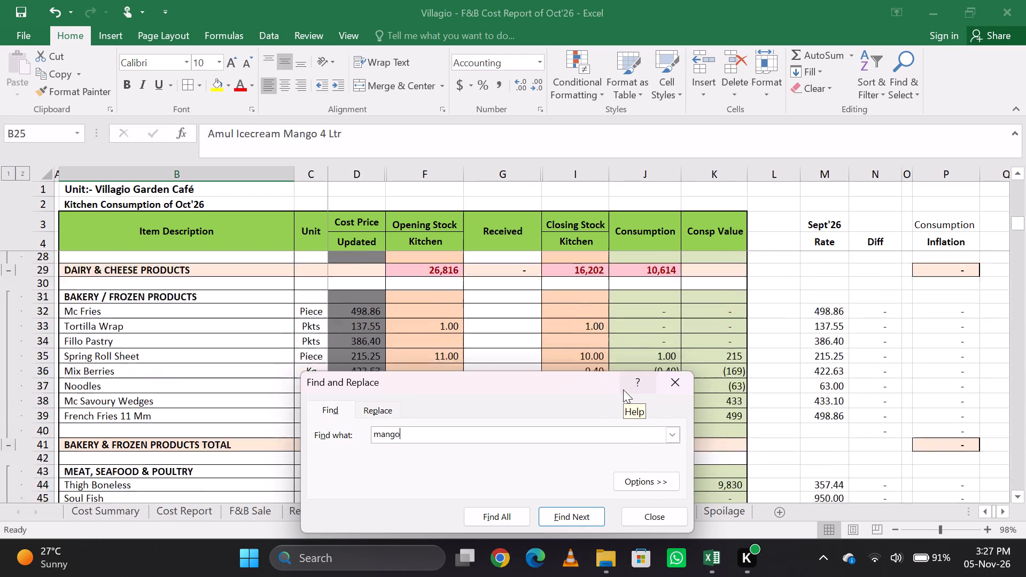
key(Return)
key(Return)
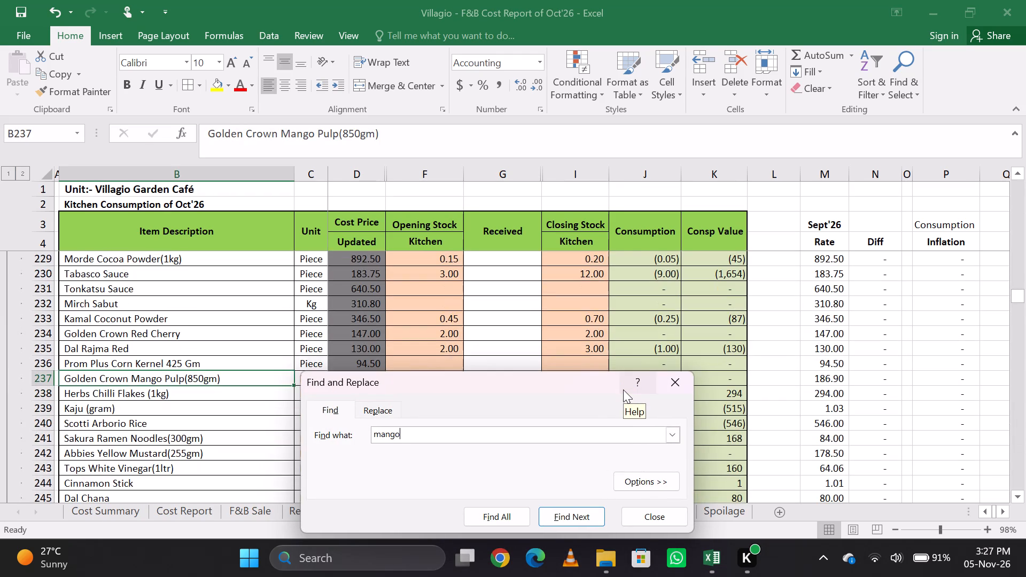
key(Return)
key(Return)
key(Return)
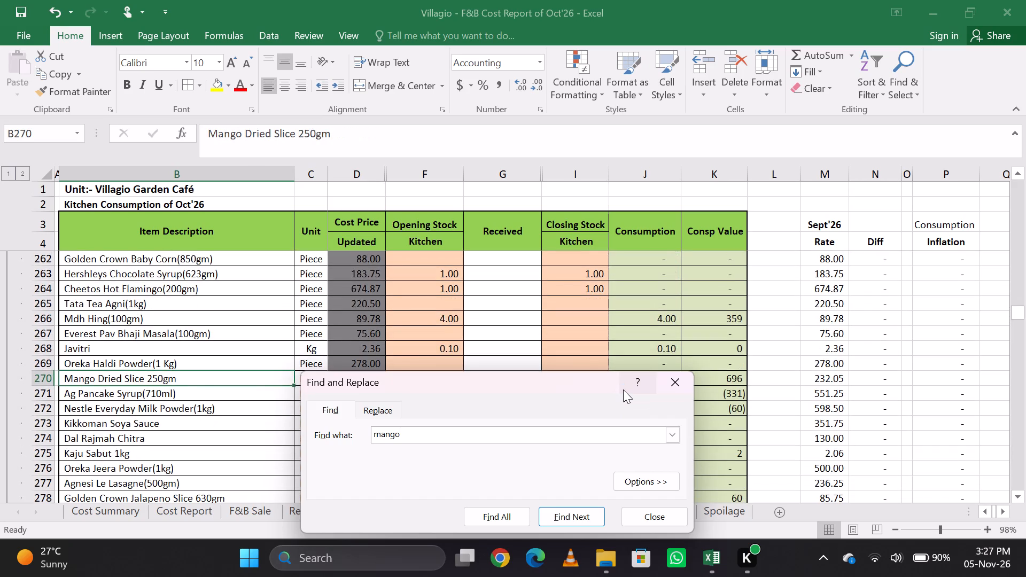
key(Return)
key(Return)
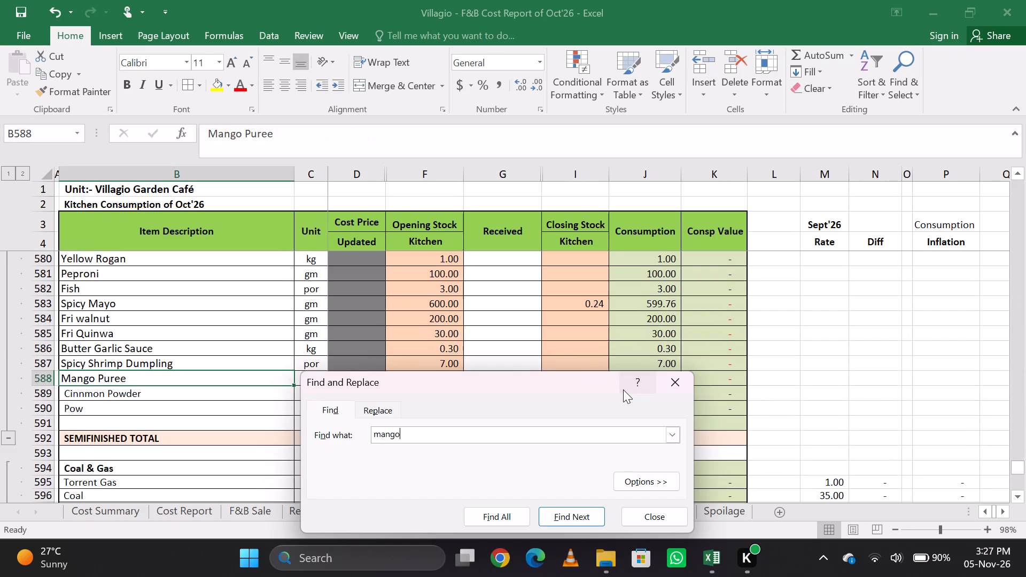
key(Escape)
Insert a new blank row below the Pow row, above the SEMIFINISHED TOTAL row.
key(Down)
key(Down)
key(Down)
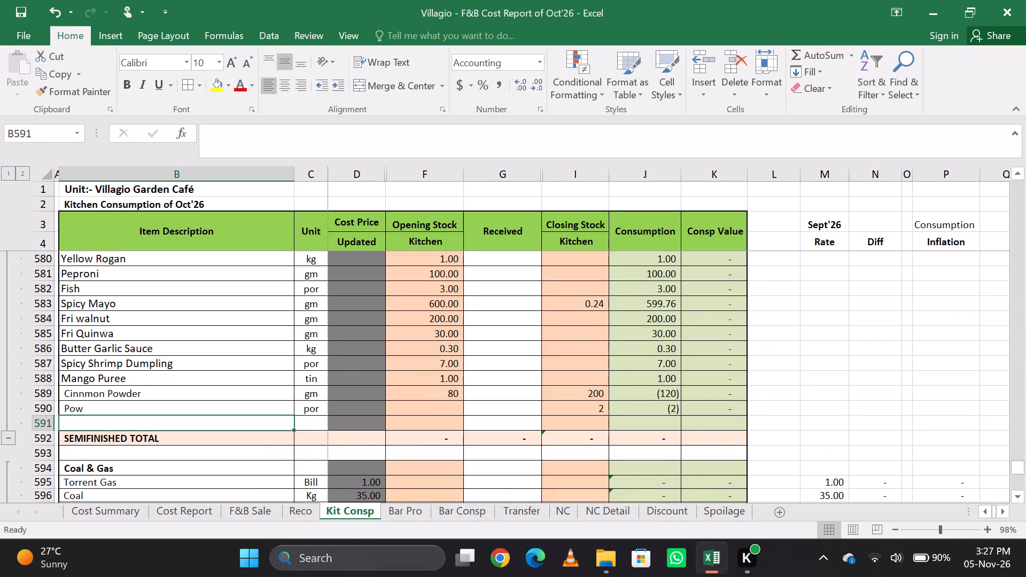
key(shift+space)
key(ctrl+shift+equal)
key(Down)
key(Up)
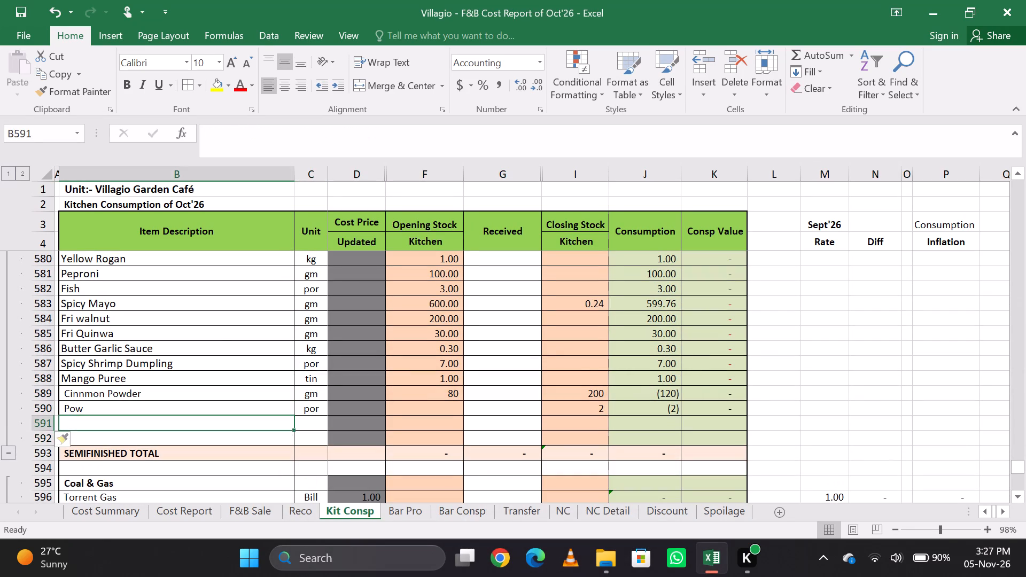
Enter Mango Yoghurt as the item description in the row below Pow, with Piece as its unit.
text(Mango)
key(space)
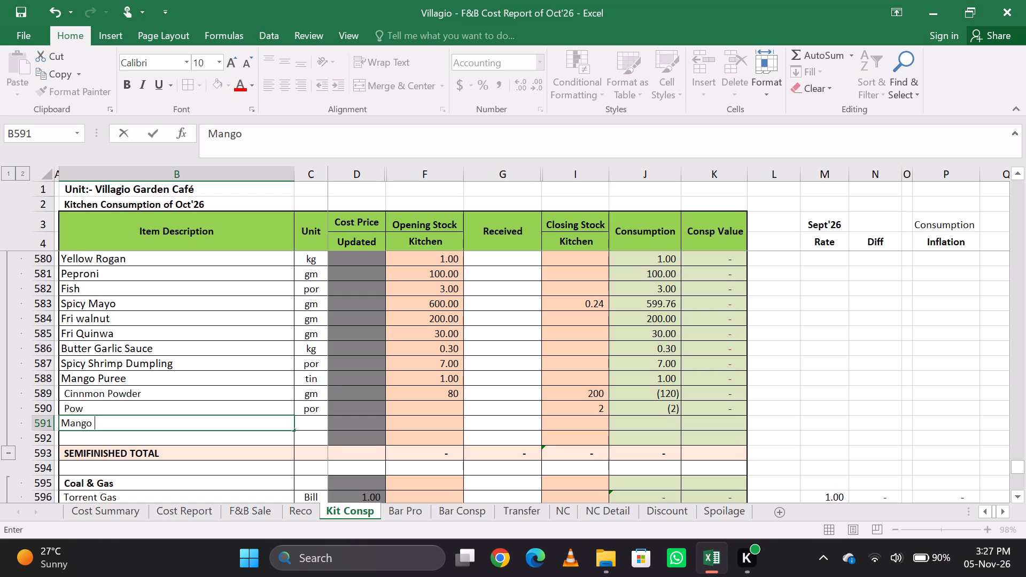
key(shift+y)
text(ogh)
key(a)
key(BackSpace)
text(urt)
key(Tab)
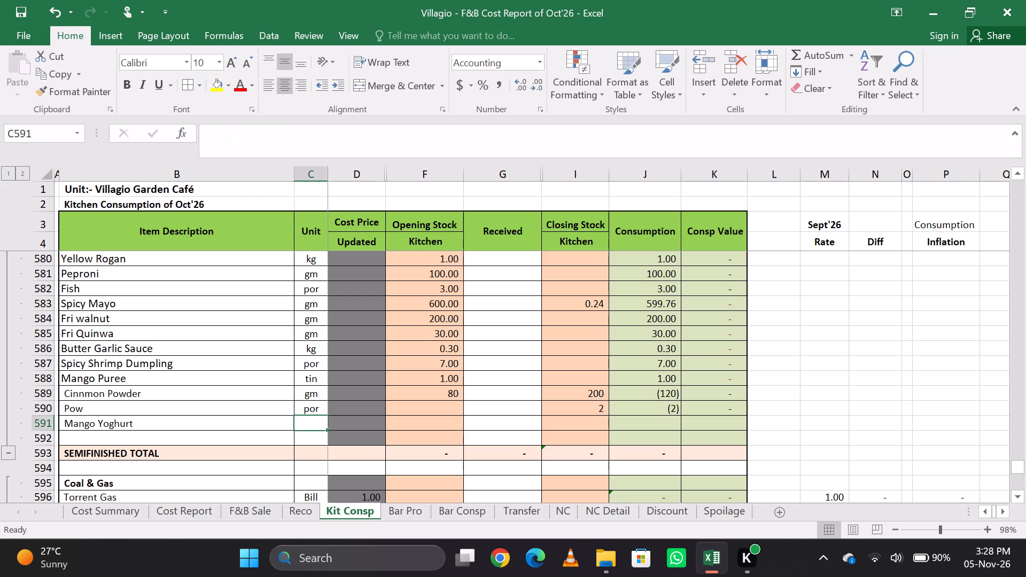
key(p)
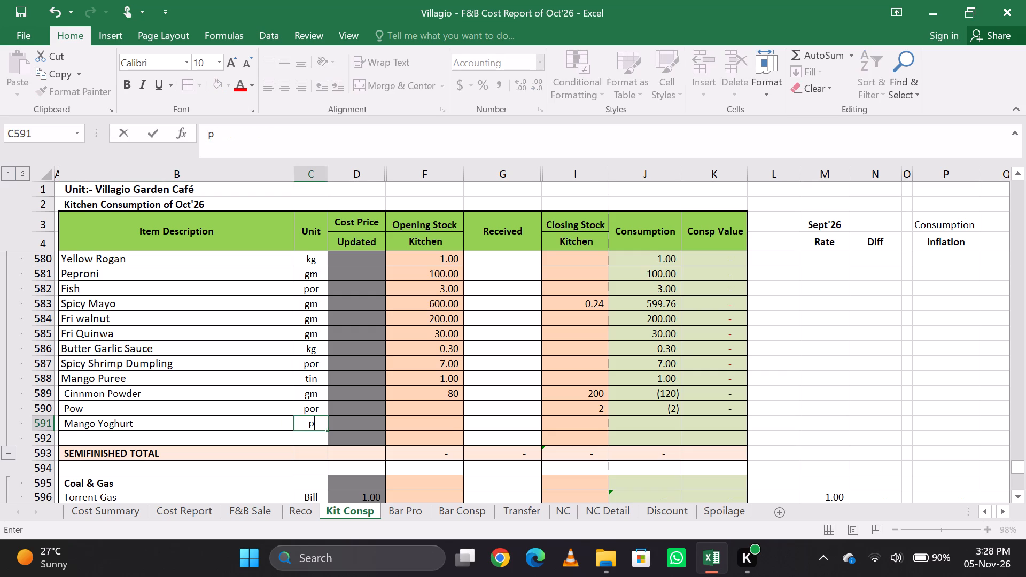
text(ie)
key(Tab)
Enter 2 as the Mango Yoghurt kitchen closing stock and copy the Consumption and Consp Value formulas down from the Pow row.
key(Tab)
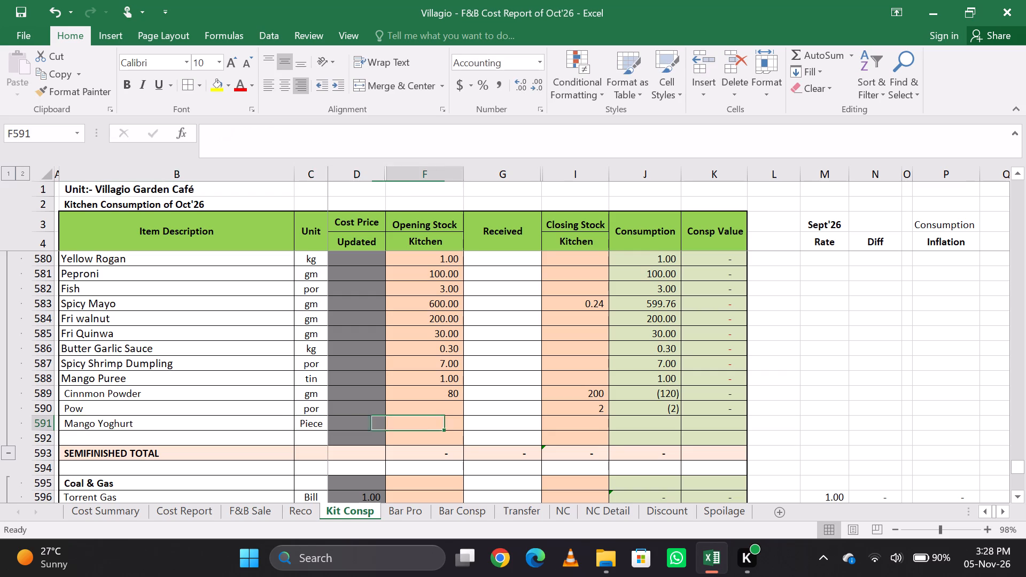
key(Tab)
key(Tab)
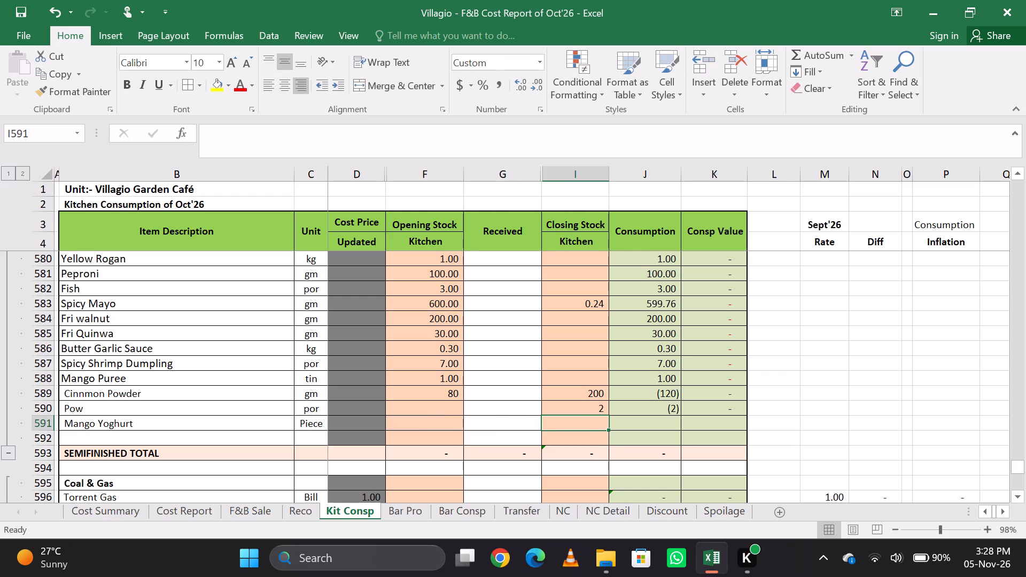
key(2)
key(Tab)
key(ctrl+d)
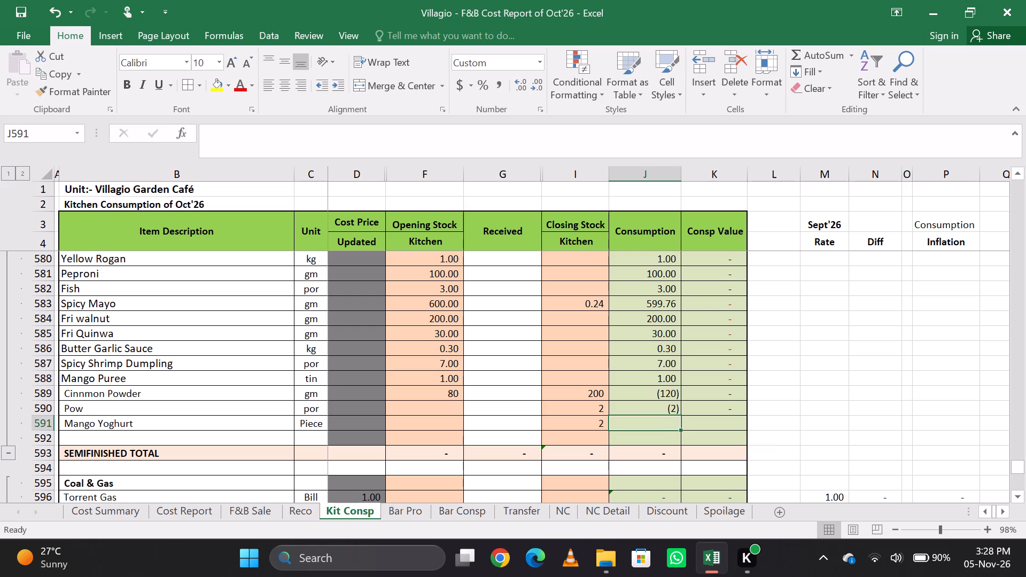
key(Right)
key(ctrl+d)
key(Left)
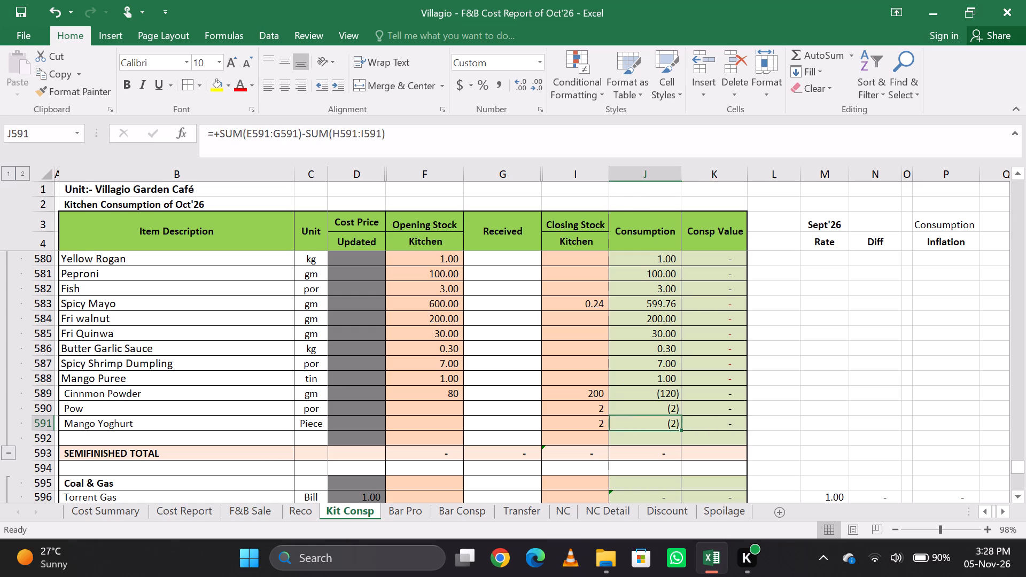
key(Left)
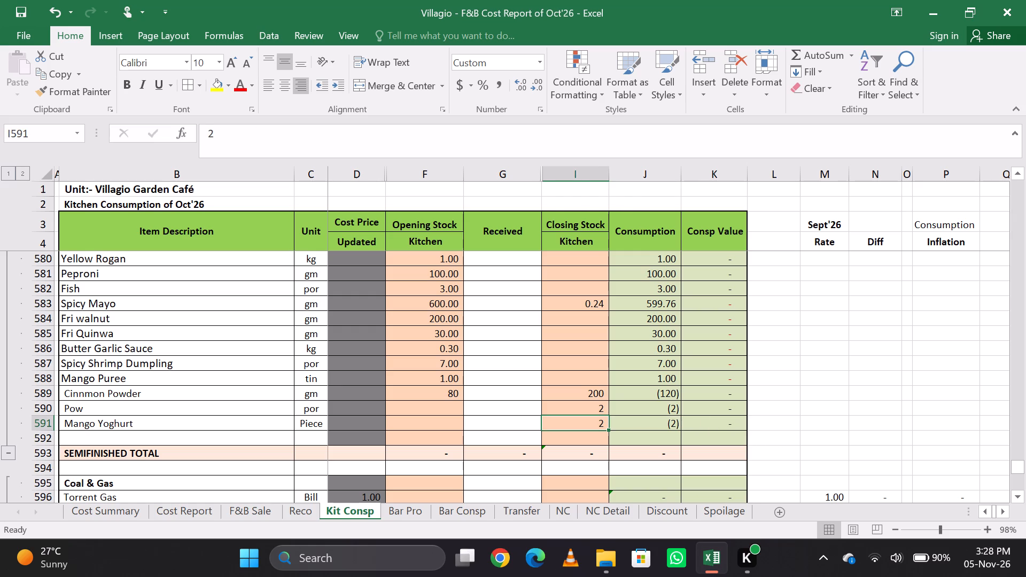
Find the Tiramisu row by searching for "tira" and enter 1 as its kitchen closing stock.
key(ctrl+f)
text(tira)
key(Return)
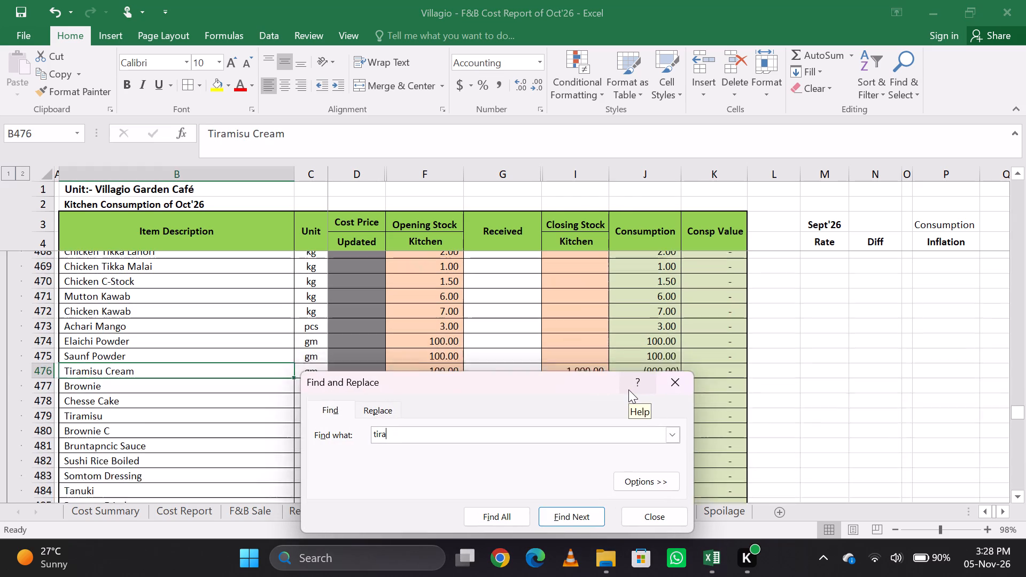
key(Return)
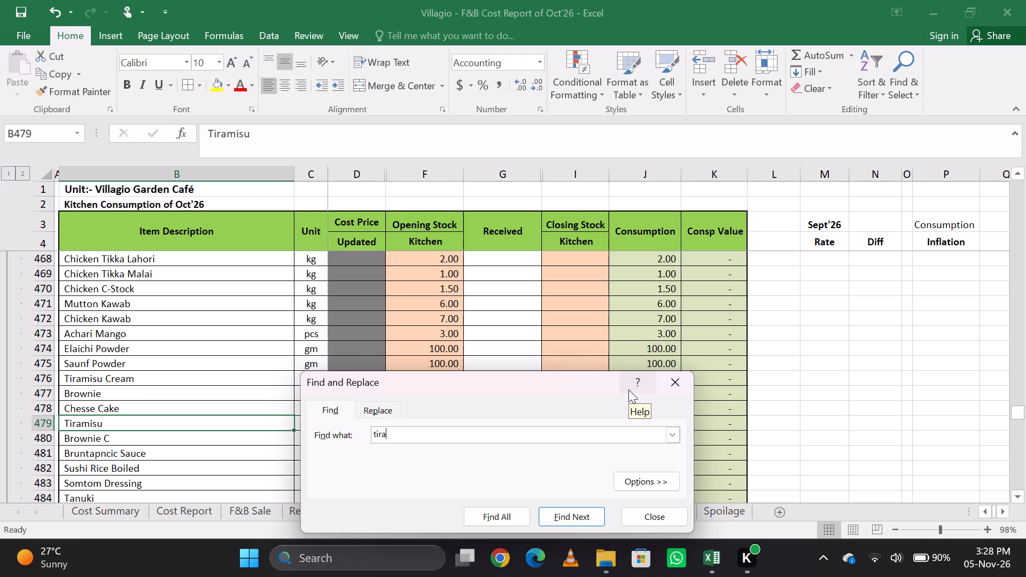
key(Return)
key(Return)
key(Return)
key(Return)
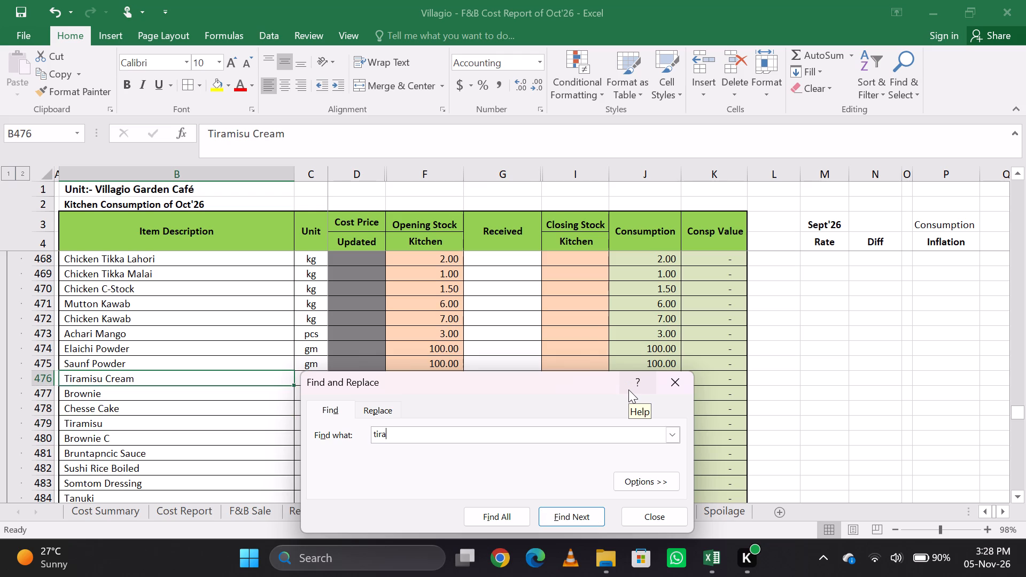
key(Escape)
key(Right)
key(Right)
key(Right)
key(Right)
key(Right)
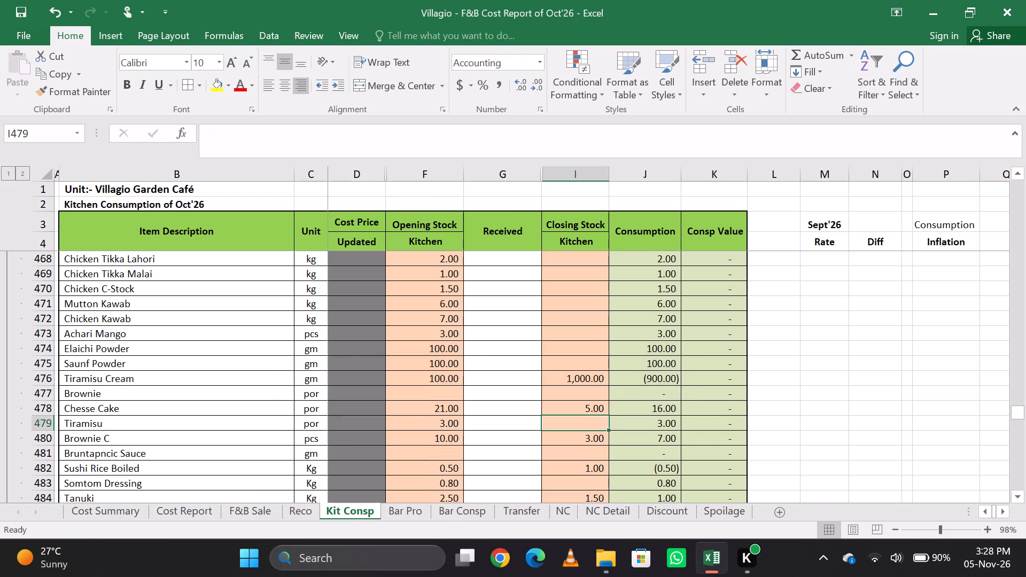
key(1)
key(Return)
Find the Ice Cream Vanilla 4ltr row by searching for "ice c" and enter 0.5 as its kitchen closing stock.
key(ctrl+f)
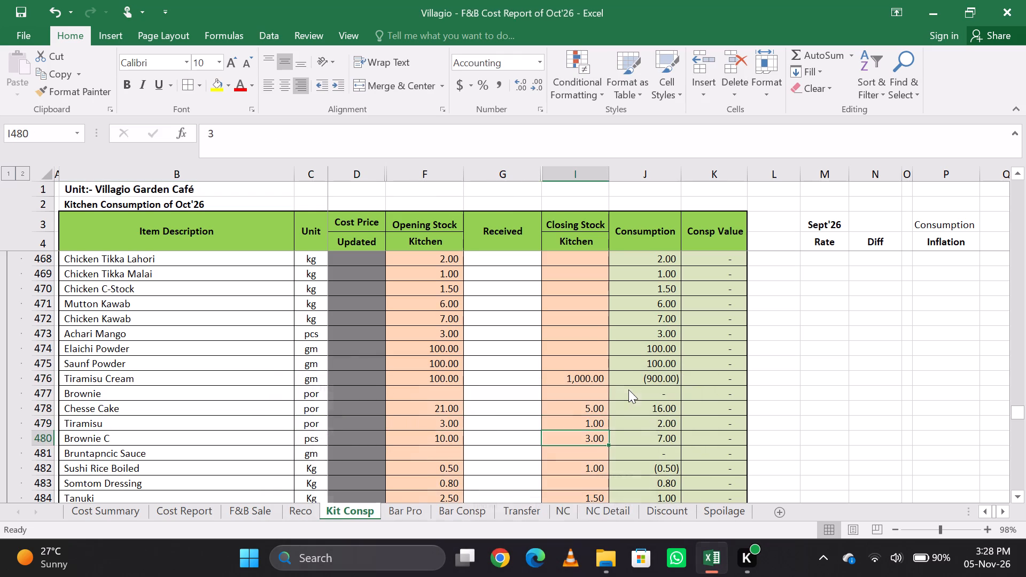
key(BackSpace)
key(BackSpace)
key(BackSpace)
text(ice c)
key(Return)
key(Return)
key(Return)
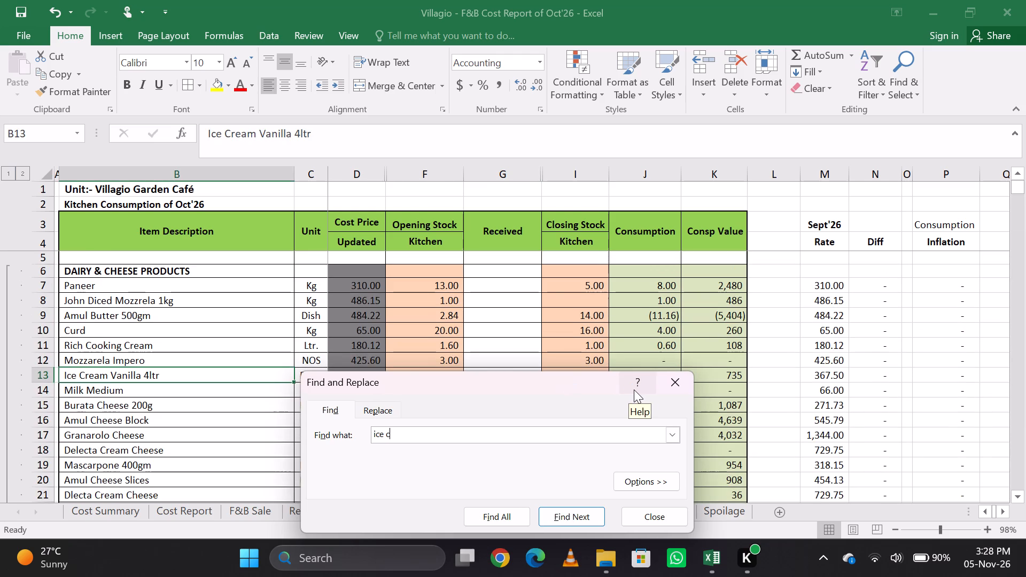
key(Return)
key(Return)
key(Return)
key(Return)
key(Escape)
key(Right)
key(Right)
key(Right)
key(Right)
key(Right)
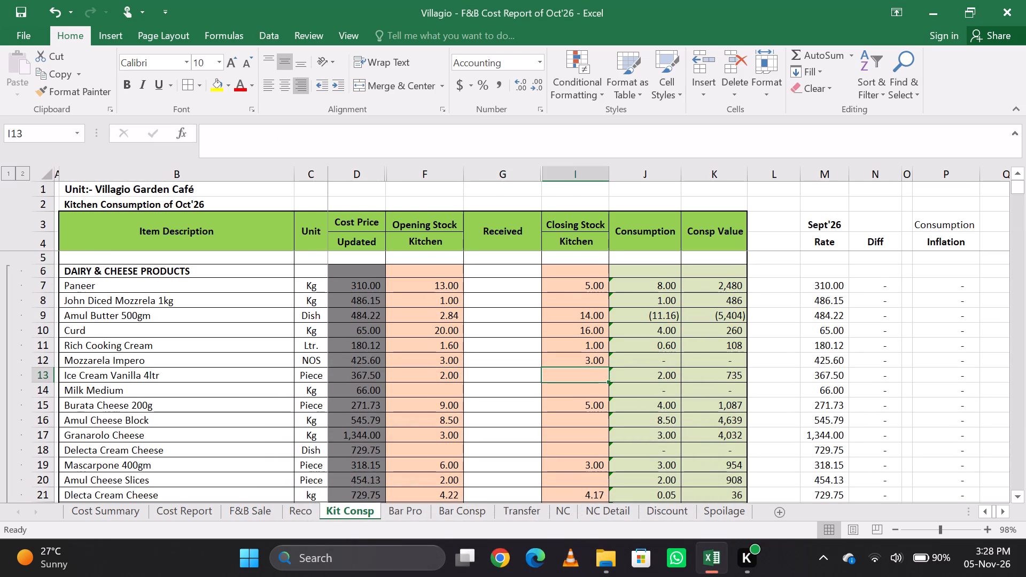
key(2)
key(BackSpace)
text(.5)
key(Return)
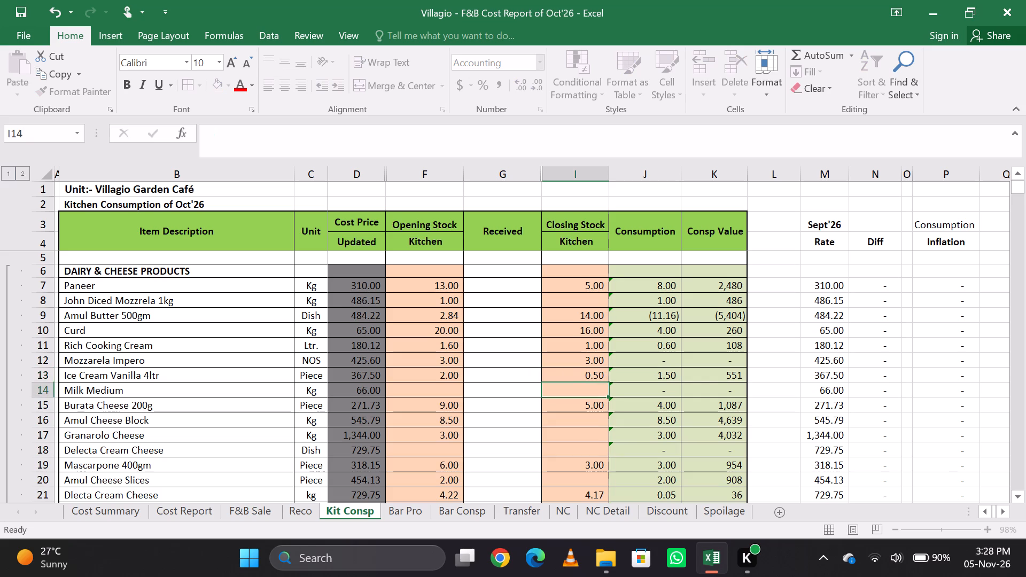
key(Up)
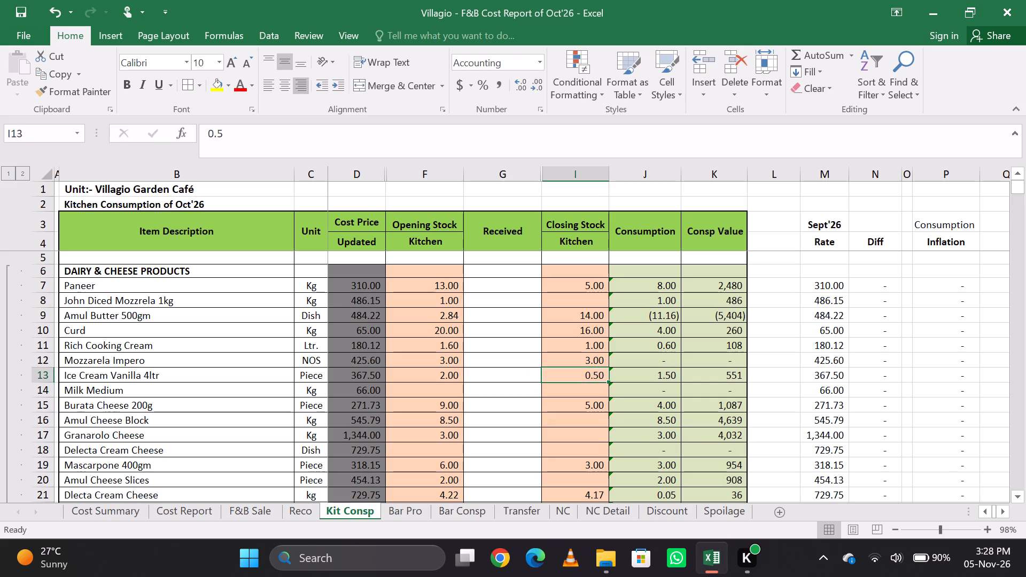
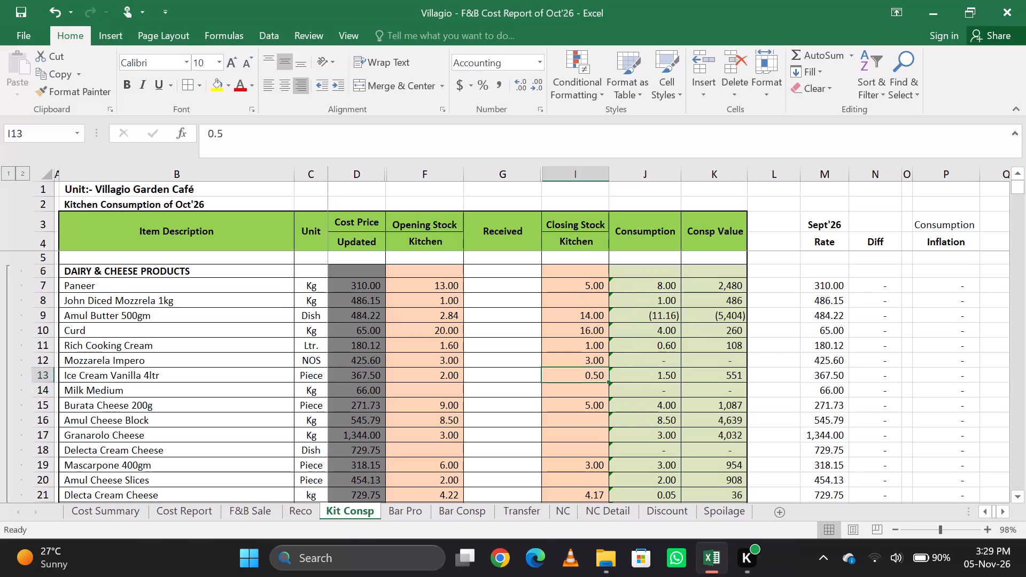
Find the Paneer Tikka Classic row by searching for "paneer t" and enter 2 as its kitchen closing stock.
key(ctrl+f)
text(paneer)
key(Return)
key(space)
text(t)
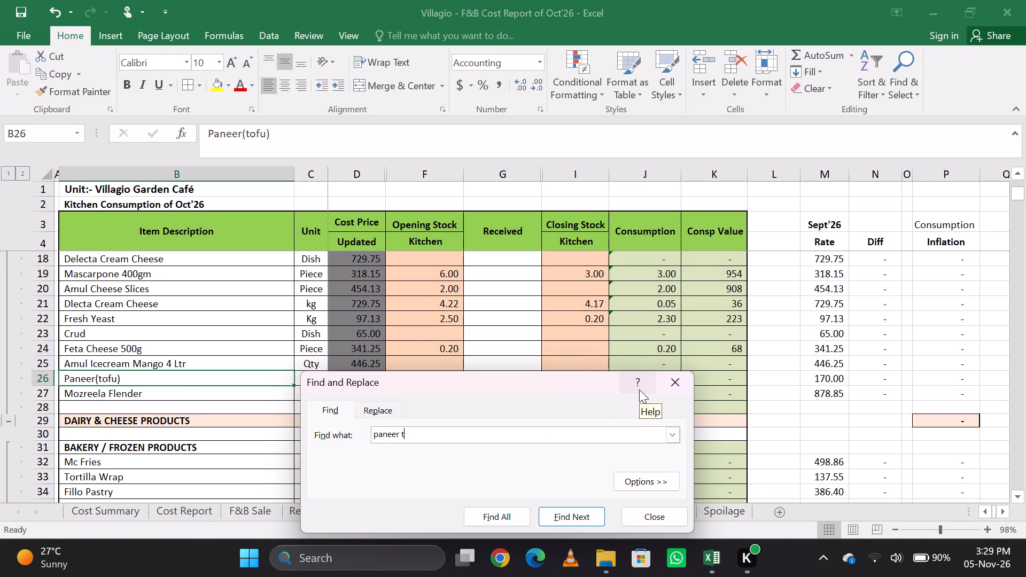
key(Return)
key(Escape)
key(Right)
key(Right)
key(Right)
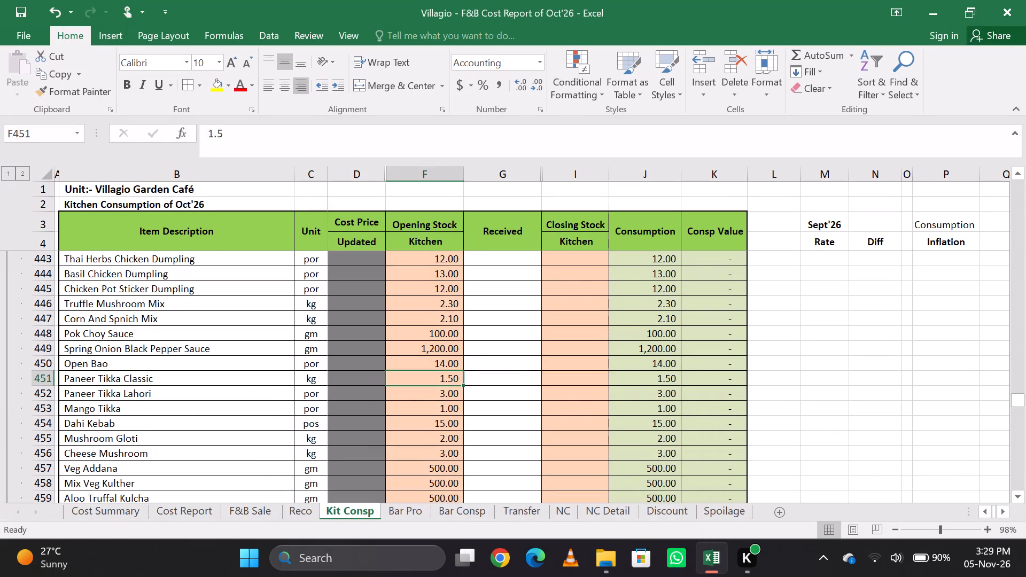
key(Right)
key(Right)
key(2)
key(Down)
key(Up)
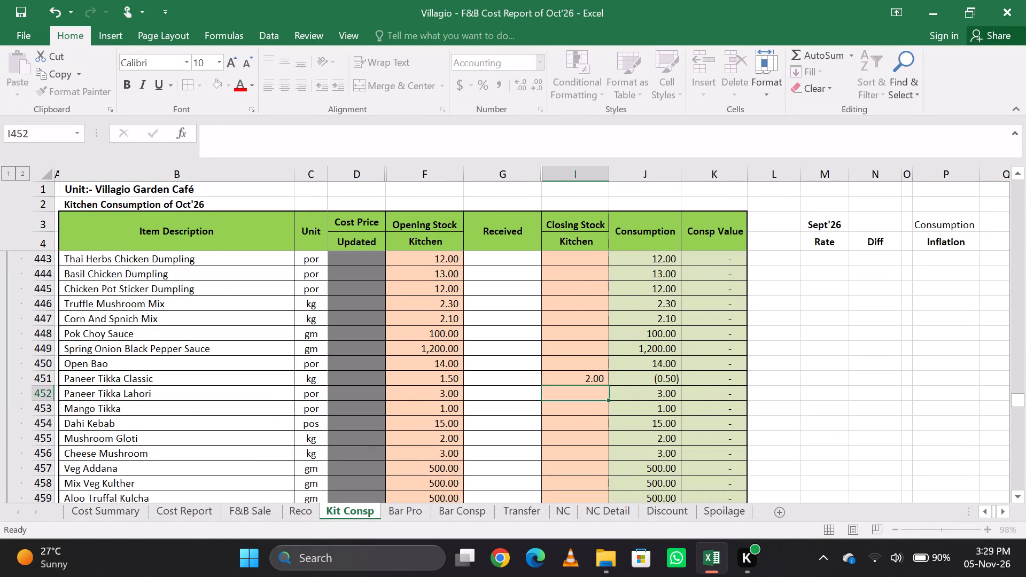
key(ctrl+d)
key(ctrl+z)
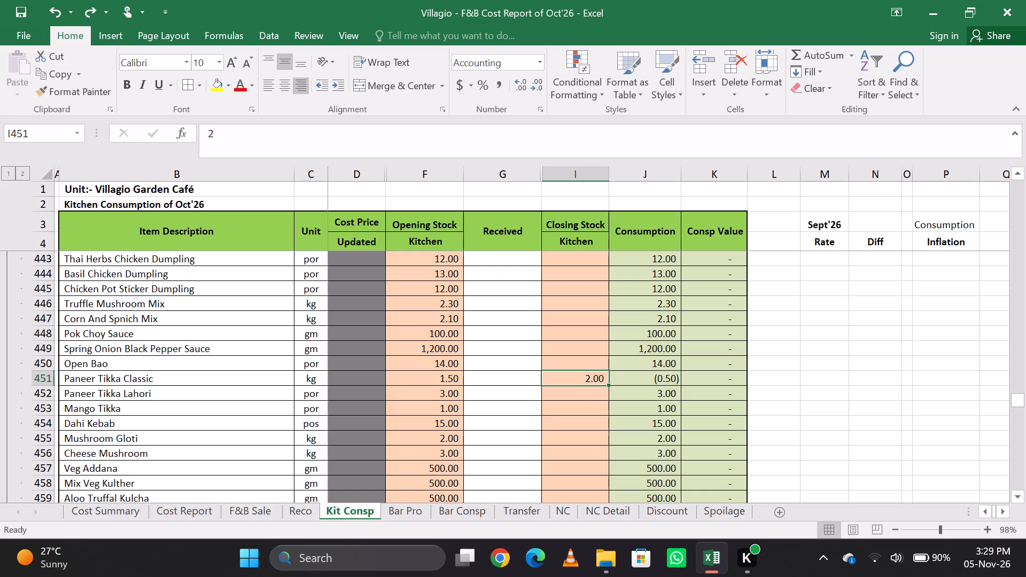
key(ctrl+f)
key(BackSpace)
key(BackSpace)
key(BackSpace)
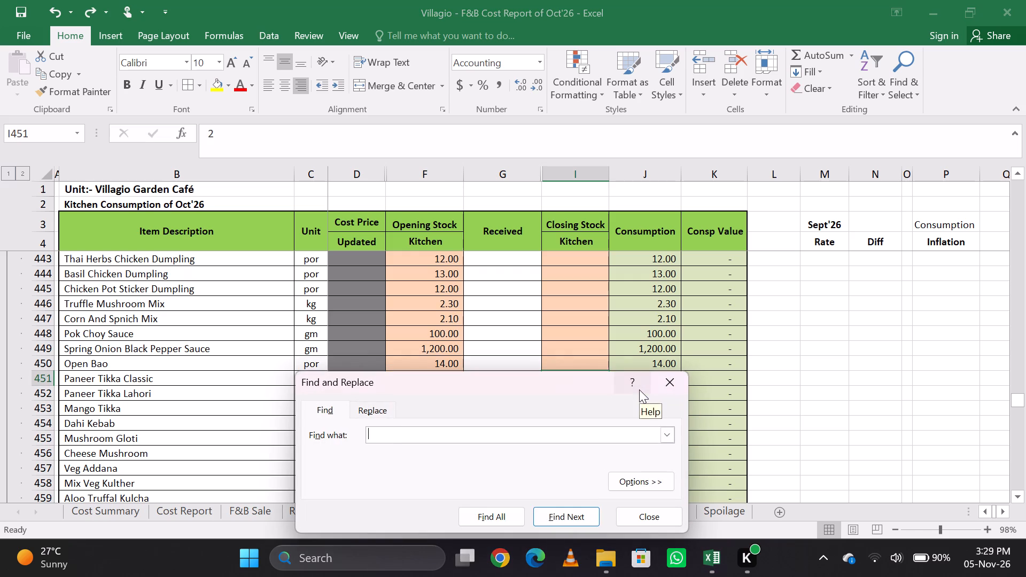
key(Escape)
Select the kitchen closing stock cell in the Paneer Tikka Lahori row.
key(Down)
key(Down)
key(Up)
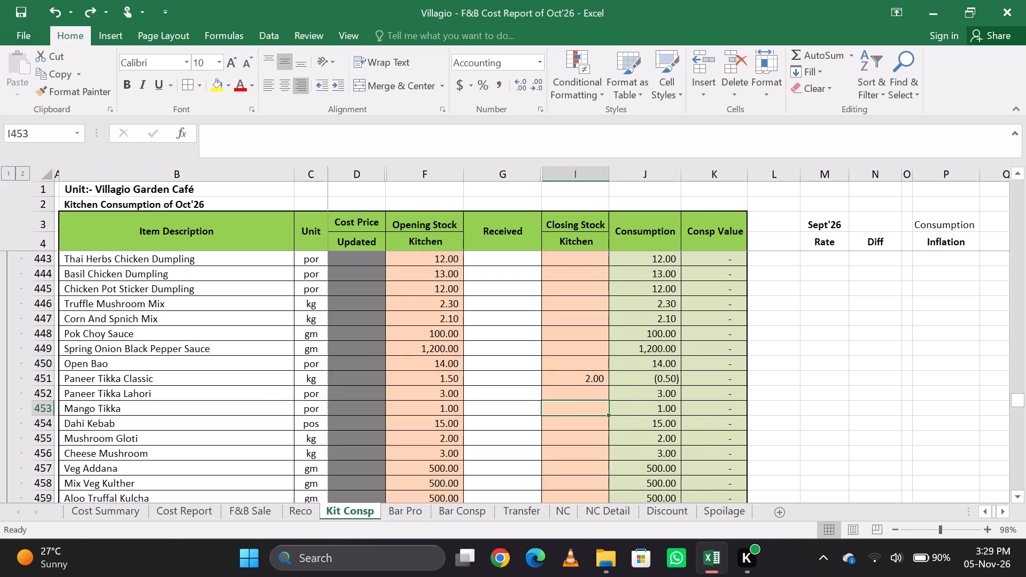
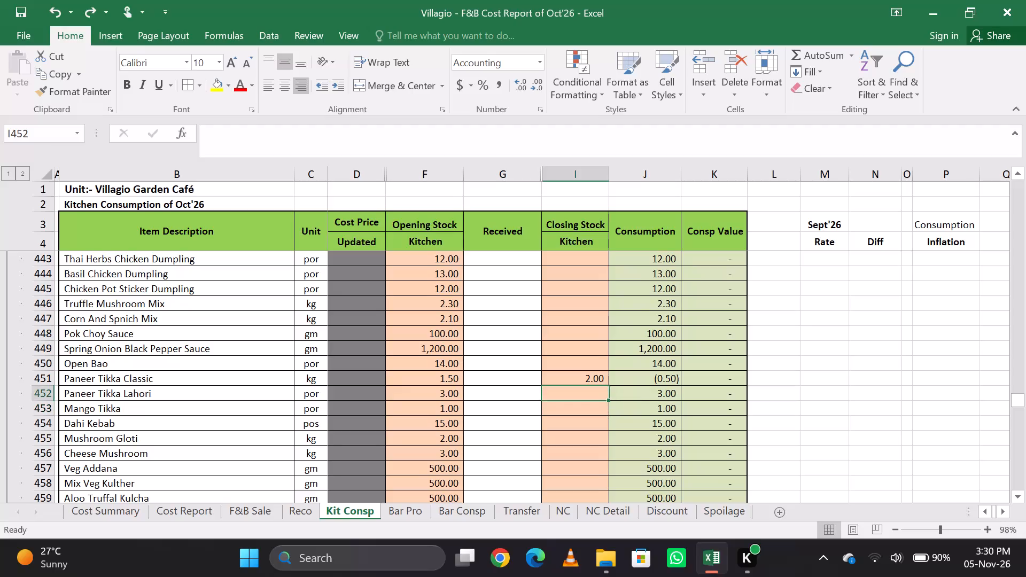
Enter 4 as the kitchen closing stock for Paneer Tikka Lahori.
key(4)
key(Down)
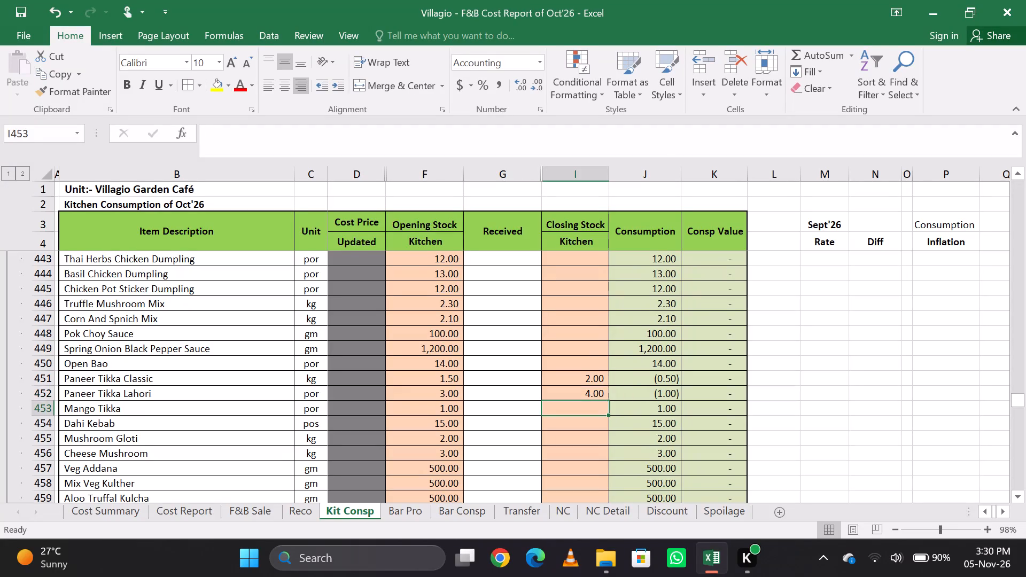
key(Up)
Search the sheet for "cott" and go through the matching items.
key(ctrl+f)
key(BackSpace)
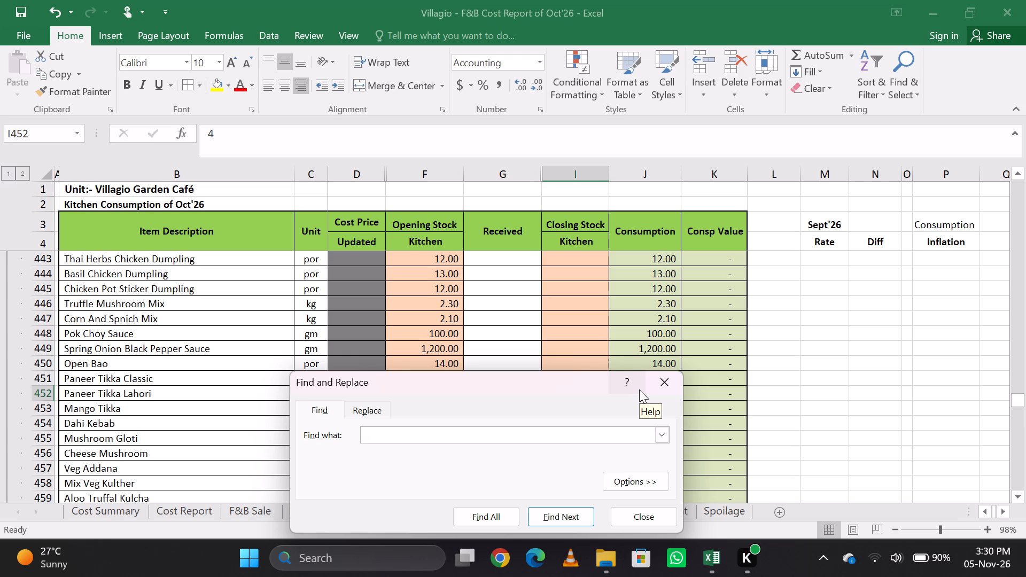
text(cott)
key(Return)
key(Return)
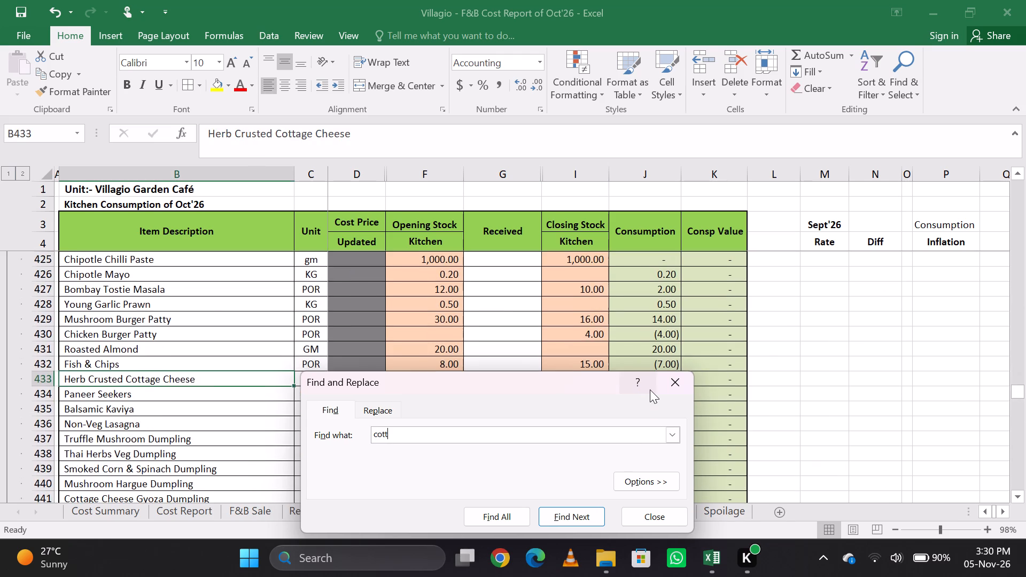
key(Return)
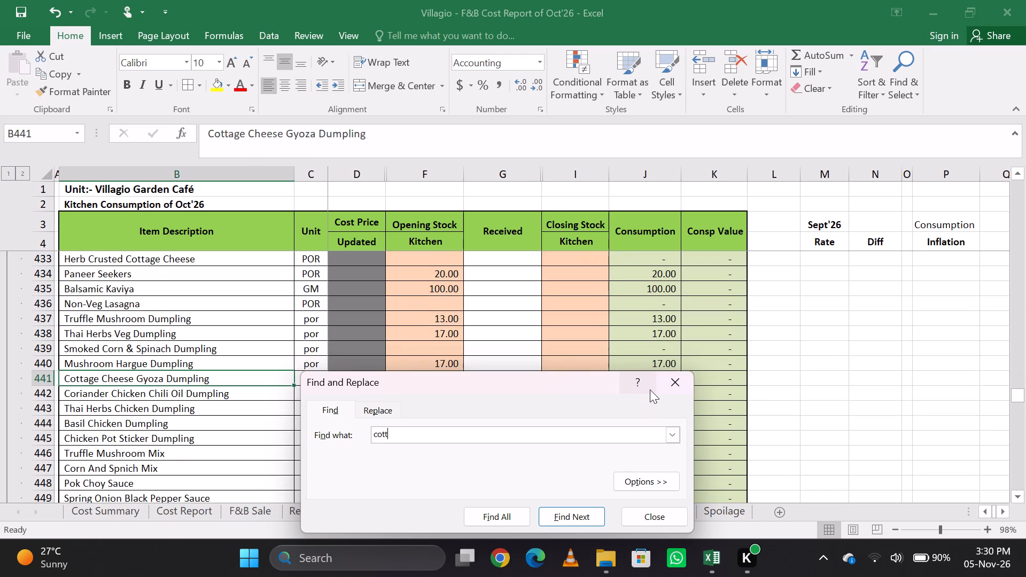
key(Return)
key(Return)
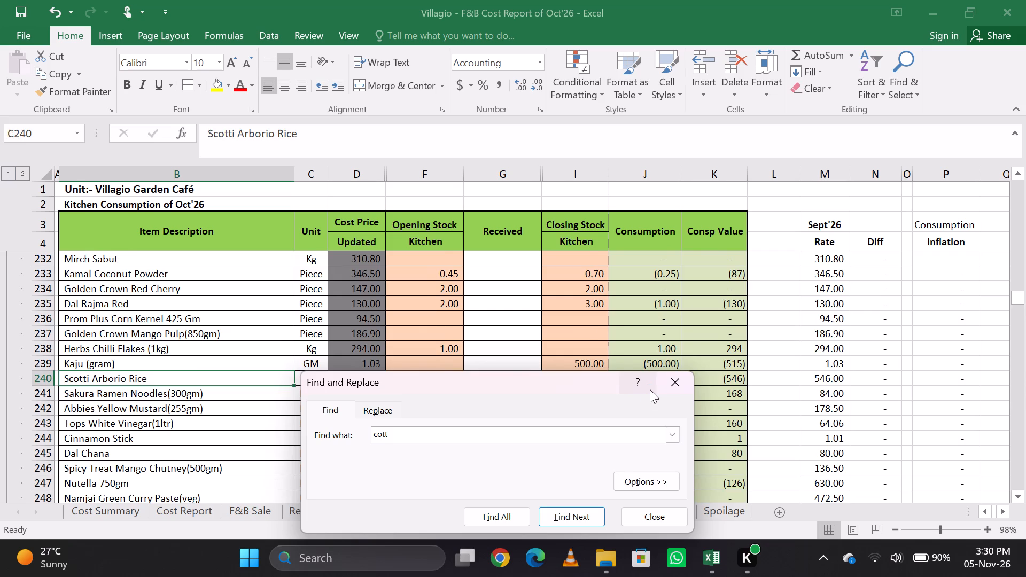
key(Return)
key(Return)
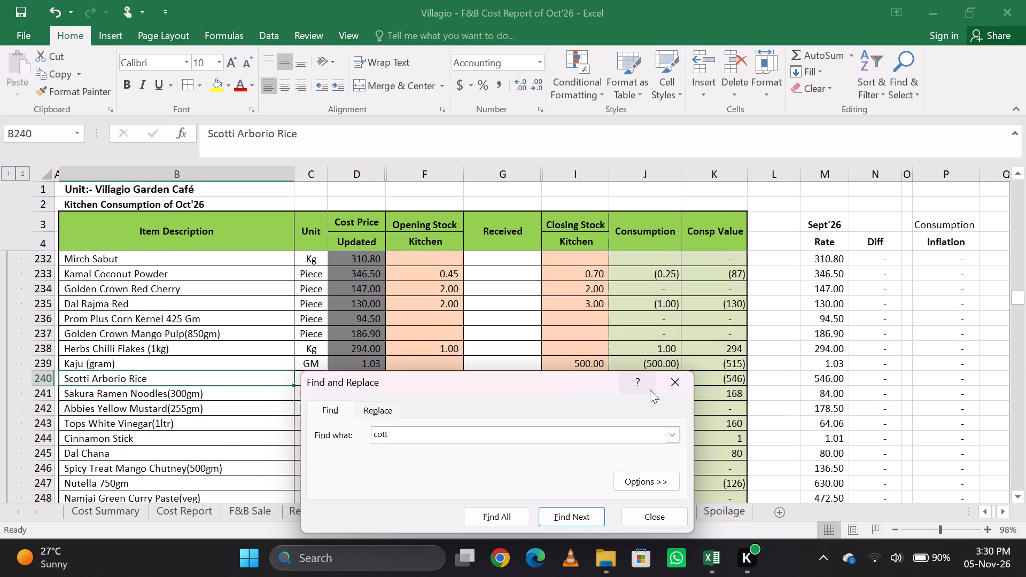
key(Return)
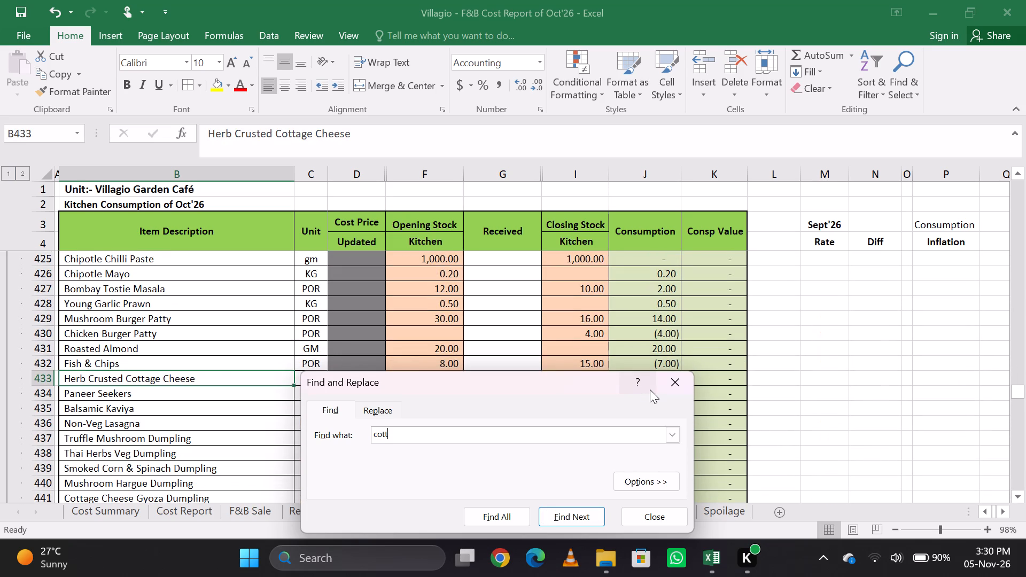
key(Return)
Find the Mango Tikka row by searching for "mango" and enter 4 as its kitchen closing stock.
key(BackSpace)
key(BackSpace)
key(BackSpace)
key(BackSpace)
key(BackSpace)
key(BackSpace)
key(BackSpace)
key(BackSpace)
key(BackSpace)
key(BackSpace)
key(BackSpace)
key(BackSpace)
key(BackSpace)
key(BackSpace)
key(BackSpace)
key(BackSpace)
key(BackSpace)
key(BackSpace)
key(BackSpace)
key(BackSpace)
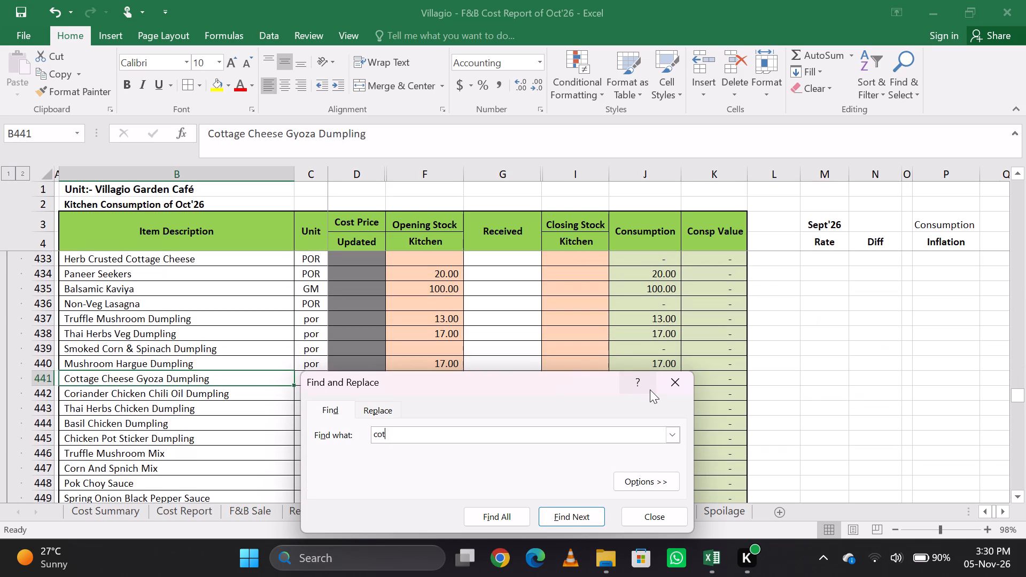
text(mang)
key(o)
key(Return)
key(Escape)
key(Right)
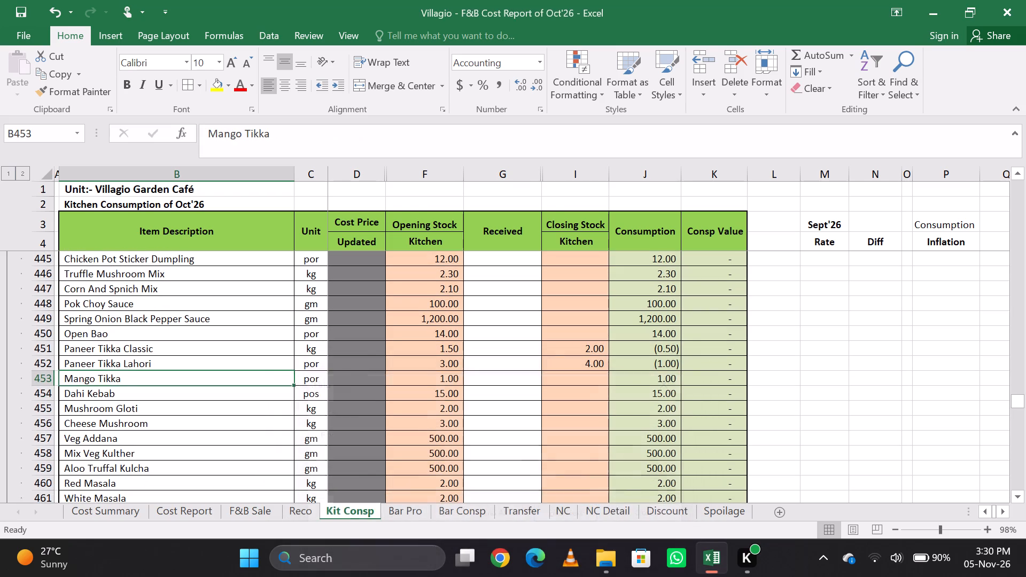
key(Right)
key(Right)
key(Right)
key(Right)
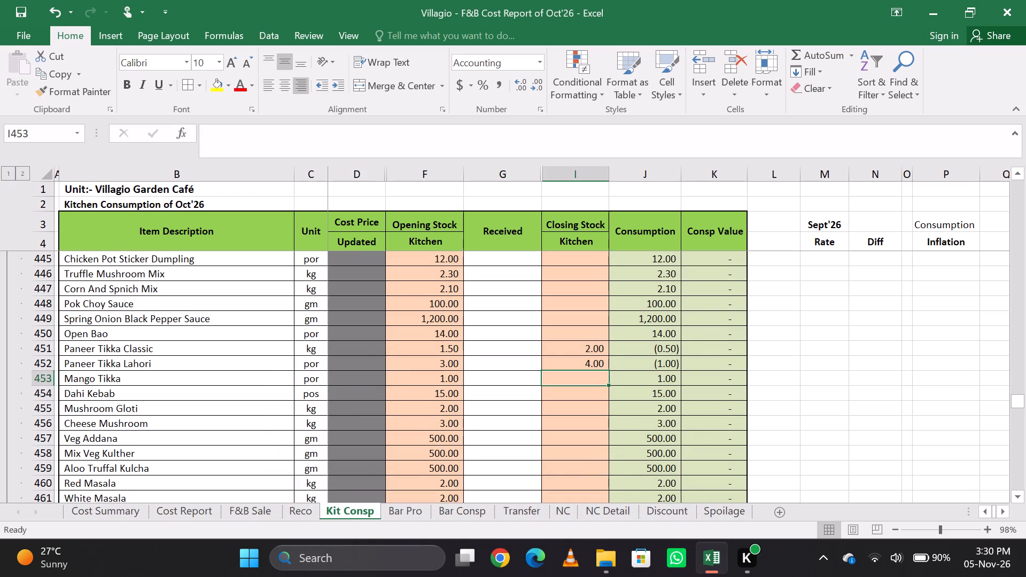
key(4)
key(Down)
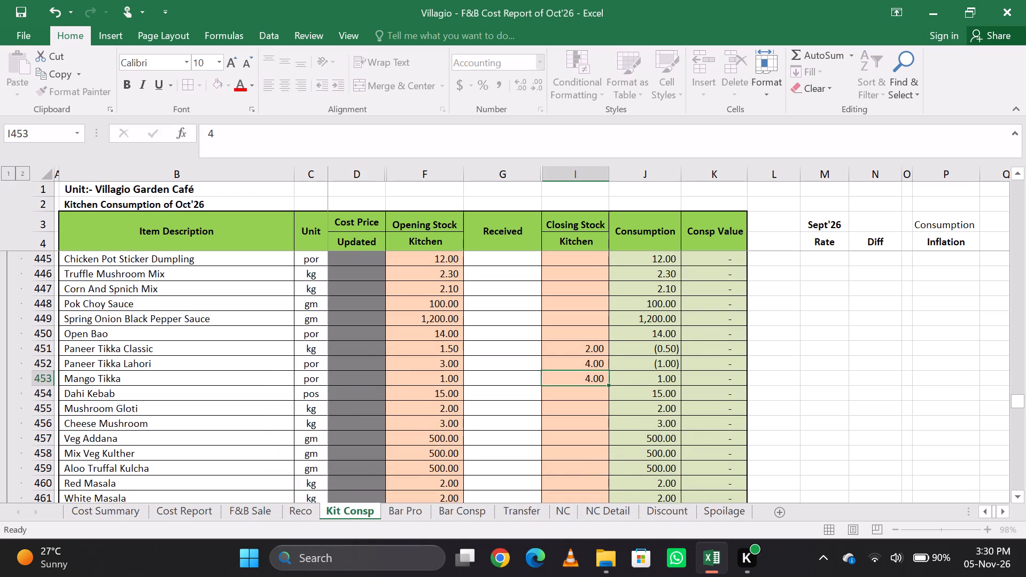
key(Up)
Search the item list for "ada", "aada" and "aadana".
key(ctrl+f)
key(BackSpace)
key(BackSpace)
key(BackSpace)
key(BackSpace)
key(BackSpace)
key(BackSpace)
key(BackSpace)
key(BackSpace)
key(BackSpace)
key(BackSpace)
key(BackSpace)
key(BackSpace)
key(BackSpace)
key(BackSpace)
key(BackSpace)
key(BackSpace)
key(BackSpace)
key(BackSpace)
key(BackSpace)
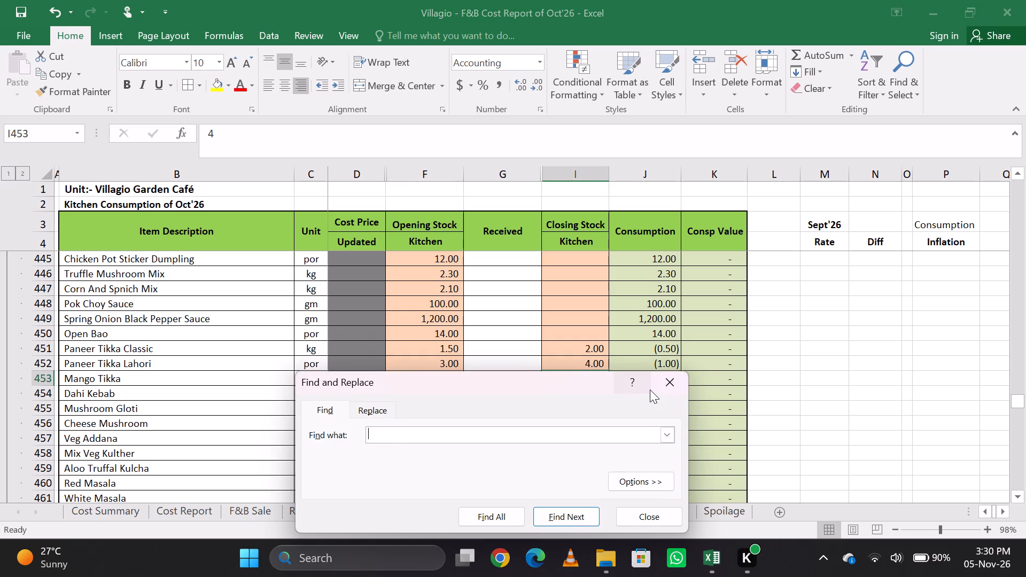
key(a)
text(da)
key(Return)
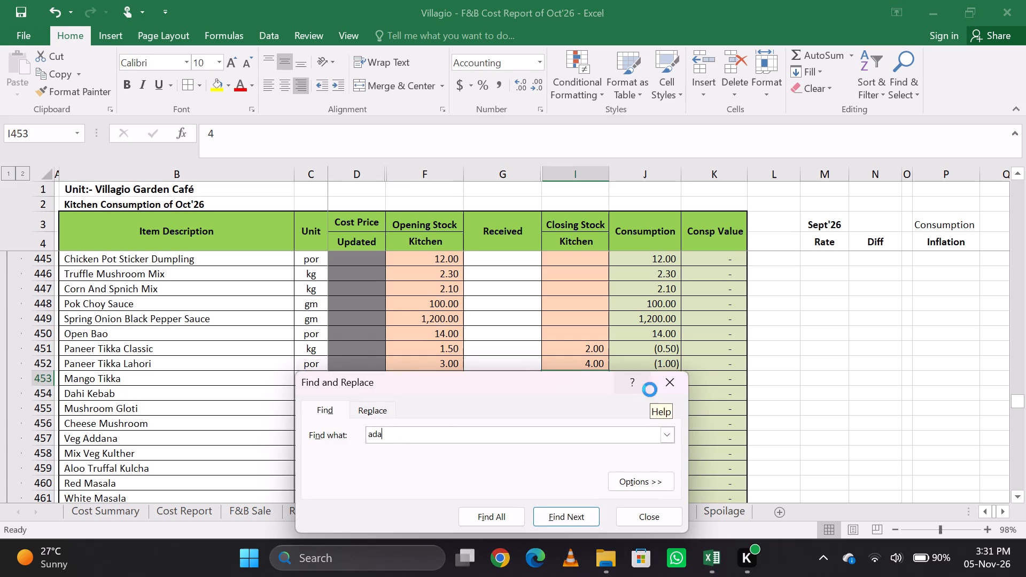
key(Return)
key(Return)
key(BackSpace)
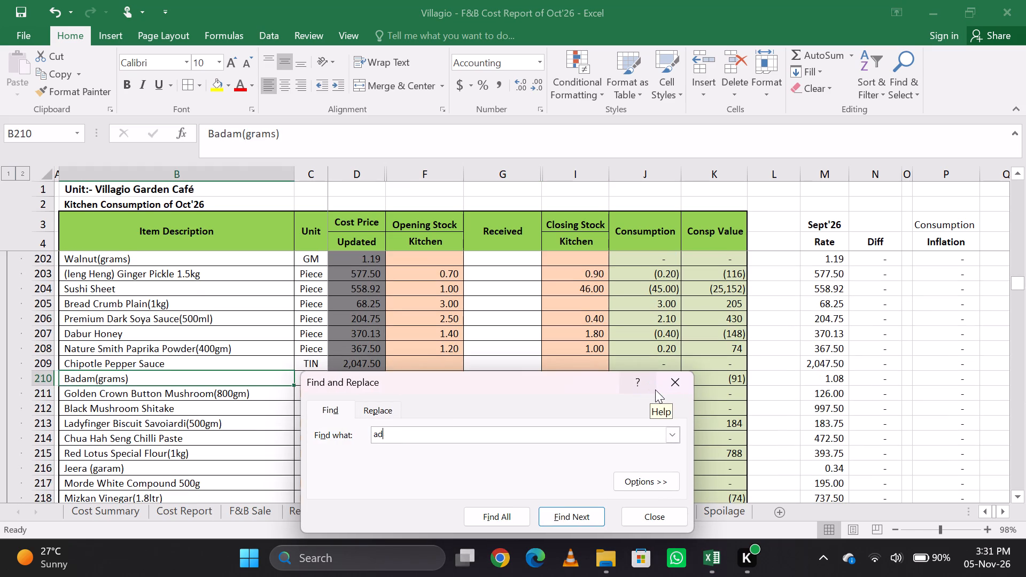
key(BackSpace)
text(ada)
key(Return)
key(Return)
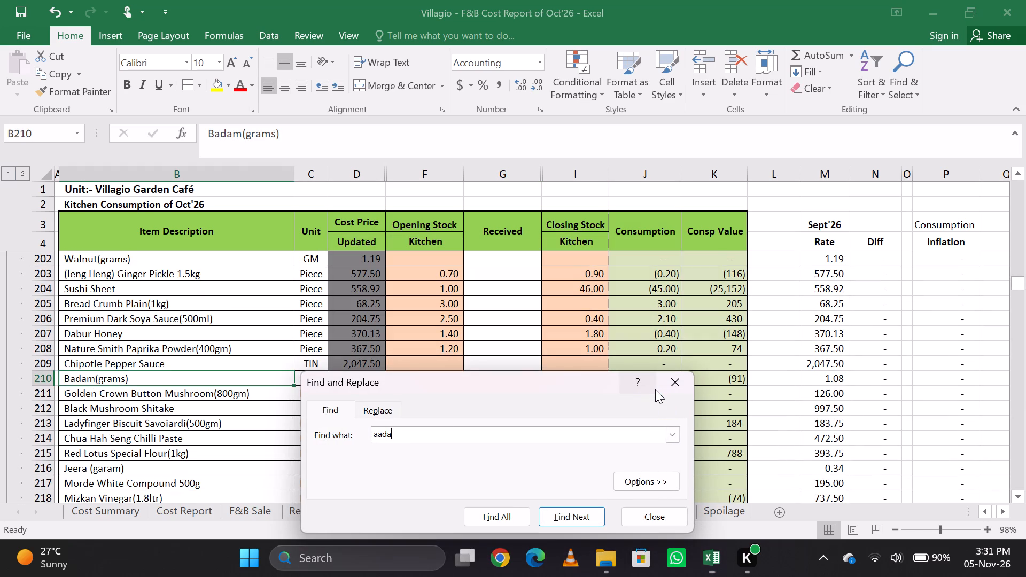
key(BackSpace)
key(BackSpace)
key(BackSpace)
key(BackSpace)
key(BackSpace)
key(BackSpace)
key(BackSpace)
key(BackSpace)
key(BackSpace)
key(BackSpace)
key(BackSpace)
key(BackSpace)
key(BackSpace)
key(BackSpace)
key(BackSpace)
key(BackSpace)
key(BackSpace)
key(BackSpace)
key(BackSpace)
key(BackSpace)
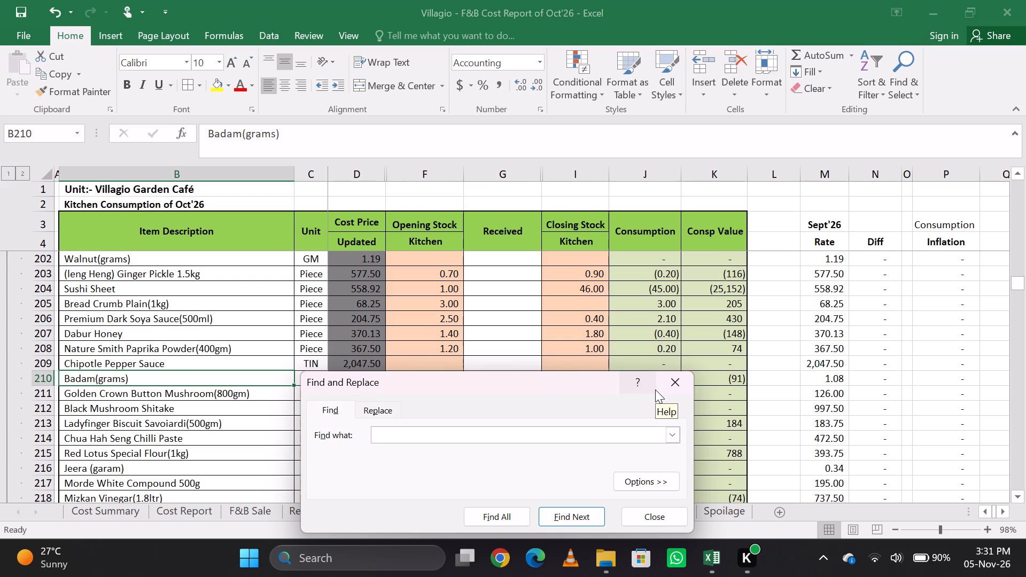
text(aadana)
key(Return)
key(Return)
key(BackSpace)
key(BackSpace)
key(BackSpace)
key(BackSpace)
key(BackSpace)
key(BackSpace)
key(BackSpace)
key(BackSpace)
key(BackSpace)
key(BackSpace)
key(BackSpace)
key(BackSpace)
key(BackSpace)
key(BackSpace)
key(BackSpace)
key(BackSpace)
key(BackSpace)
key(BackSpace)
key(BackSpace)
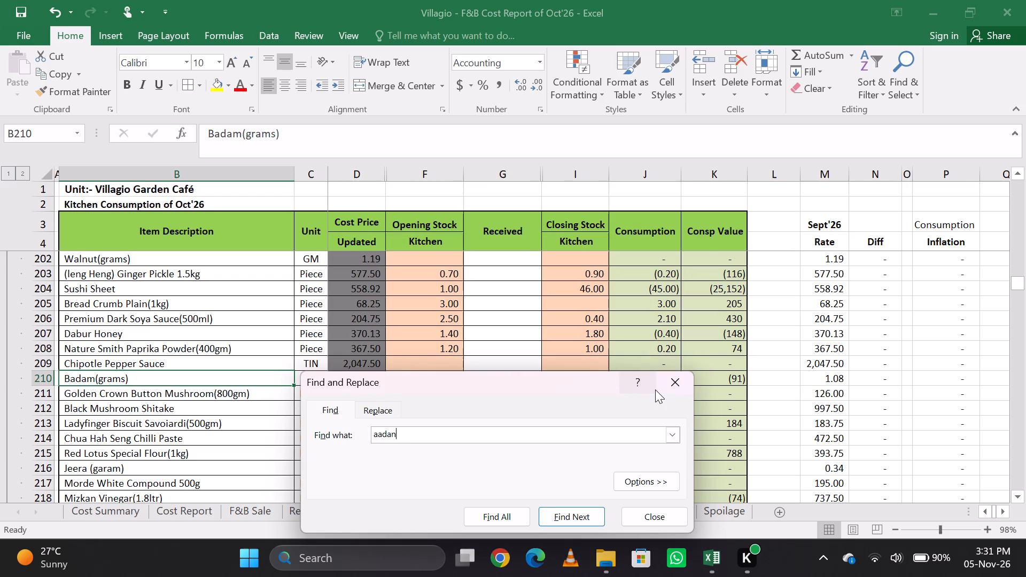
key(Escape)
Insert a new row below Mango Yoghurt, at the end of the semi-finished items.
key(Page_Down)
key(Page_Down)
key(Page_Down)
key(Page_Down)
key(Page_Down)
key(Page_Down)
key(Page_Down)
key(Page_Down)
key(Page_Down)
key(Page_Down)
key(Page_Down)
key(Page_Down)
key(Page_Down)
key(Page_Down)
key(Page_Down)
key(Page_Down)
key(Page_Down)
key(Page_Down)
key(Page_Down)
key(Page_Down)
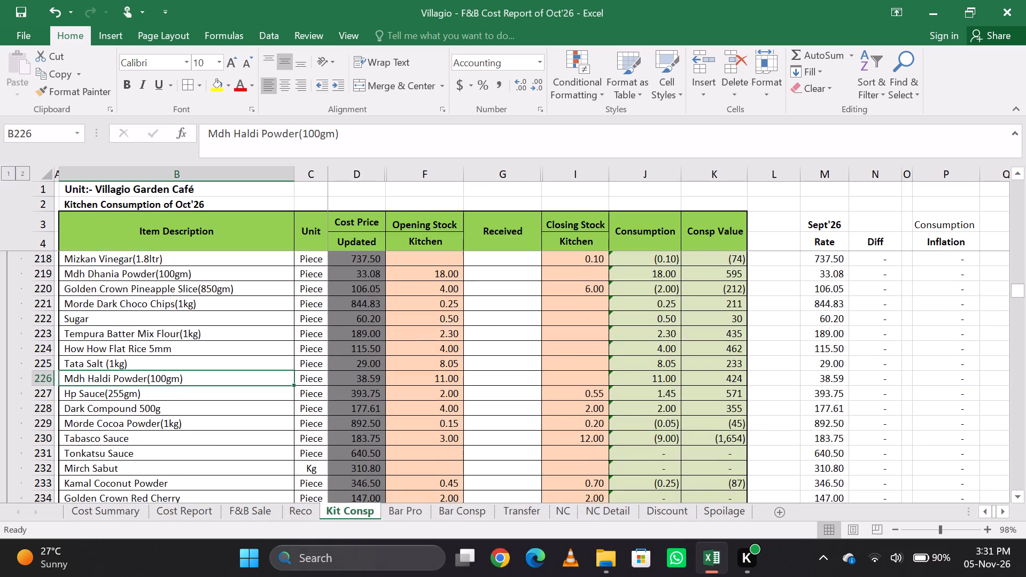
key(Page_Down)
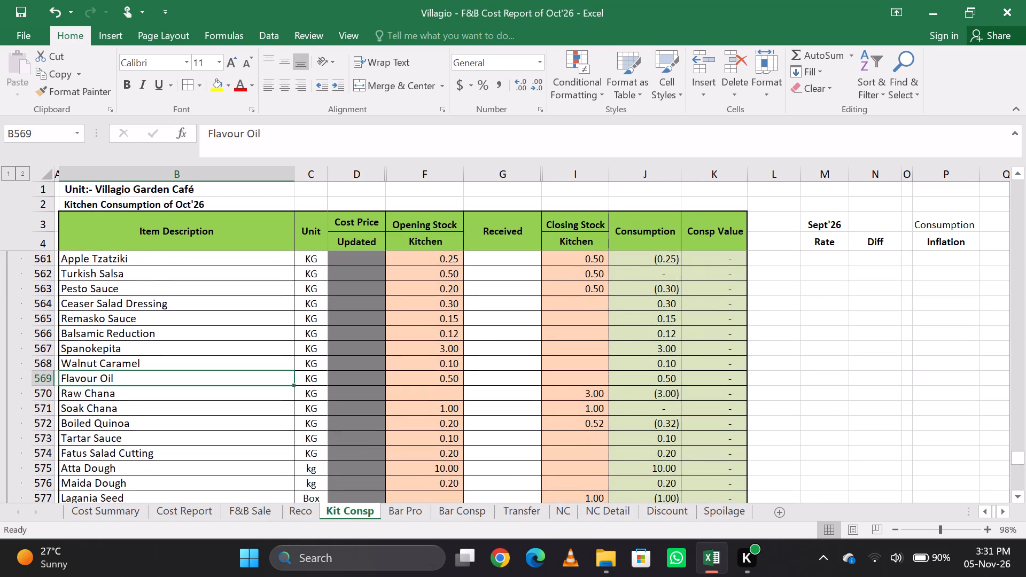
key(Page_Down)
key(Page_Down)
key(Page_Down)
key(Page_Down)
key(Page_Up)
key(Page_Up)
key(Page_Up)
key(Down)
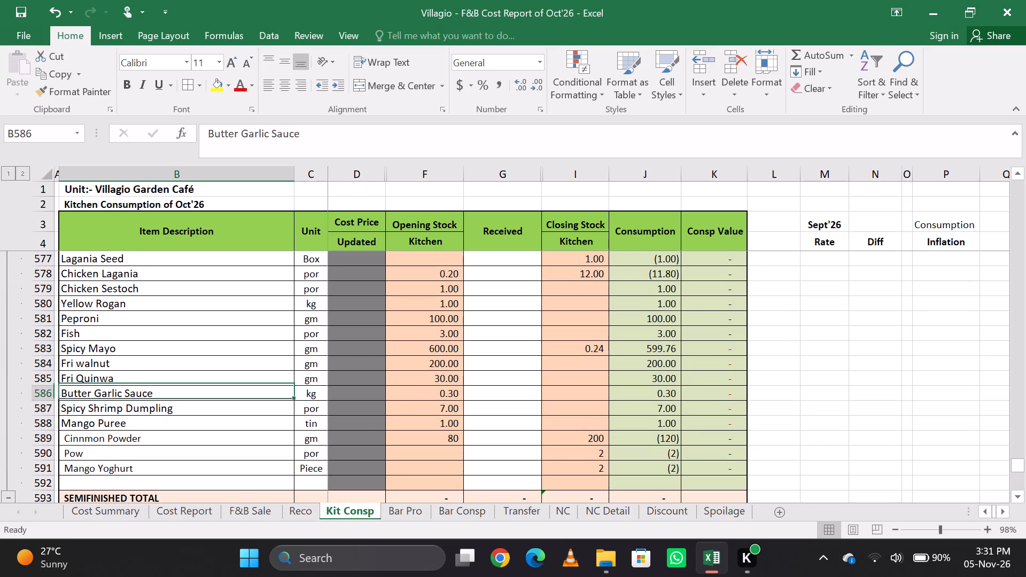
key(Down)
key(Down)
key(Down)
key(Down)
key(Down)
key(Down)
key(Up)
key(Down)
key(shift+space)
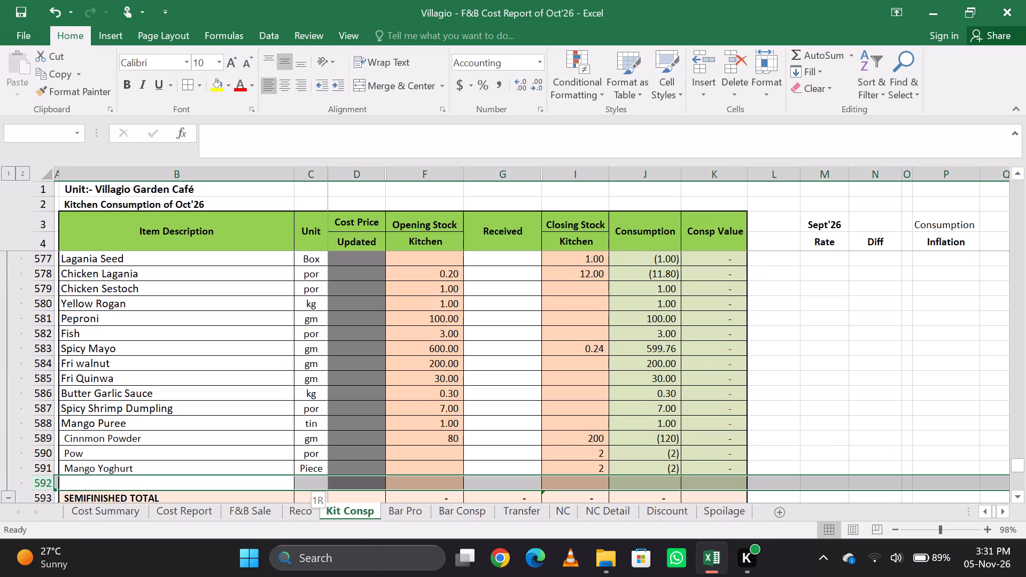
key(ctrl+shift+equal)
Enter Adana as the new row's item description with kg as its unit.
key(Down)
key(Up)
text(Ad)
key(BackSpace)
key(a)
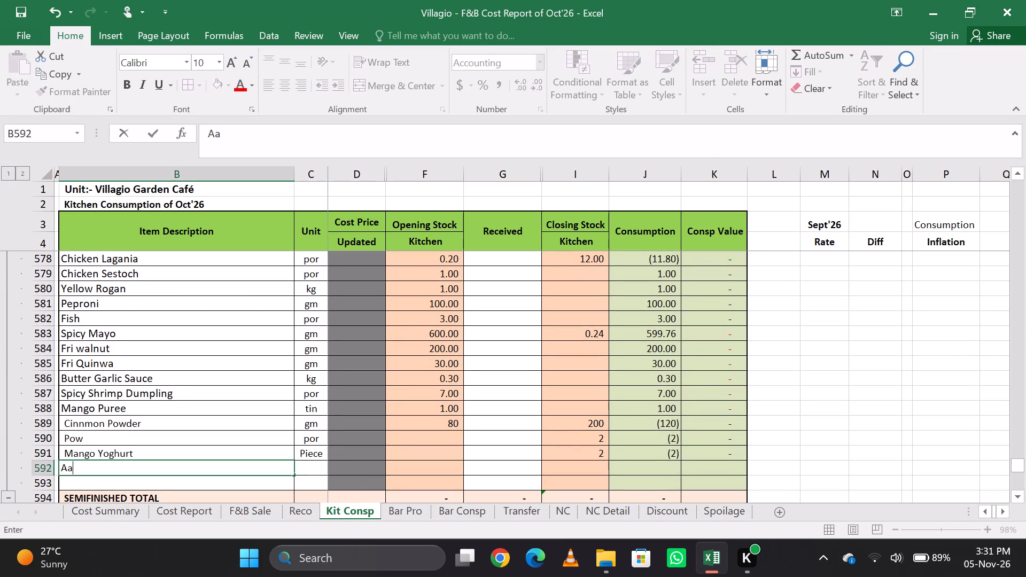
key(BackSpace)
key(d)
text(ana)
key(Tab)
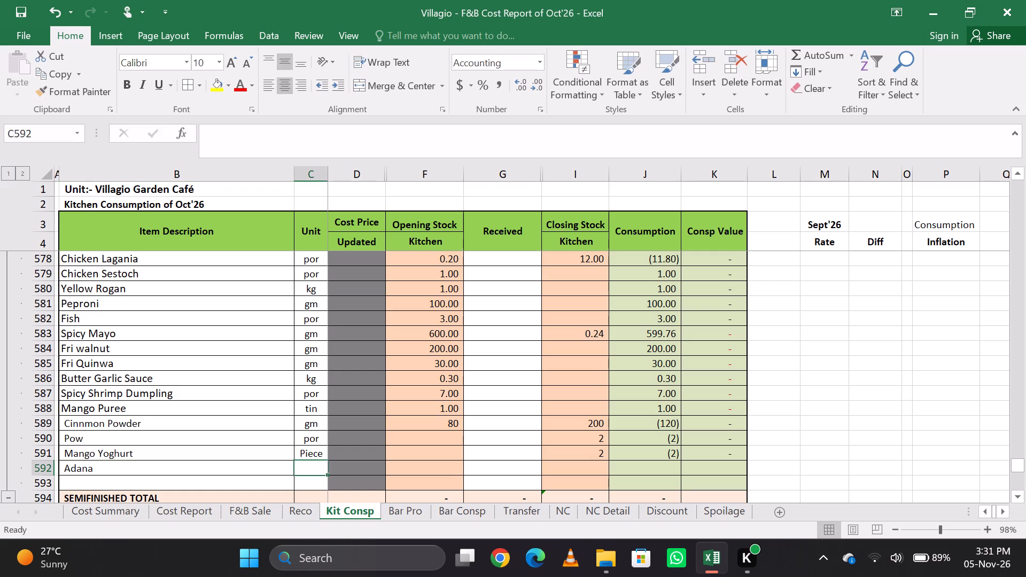
text(kg)
key(Tab)
Enter 1 as Adana's kitchen closing stock and fill its Consumption and Consp Value formulas from the row above.
key(Tab)
key(Tab)
key(Tab)
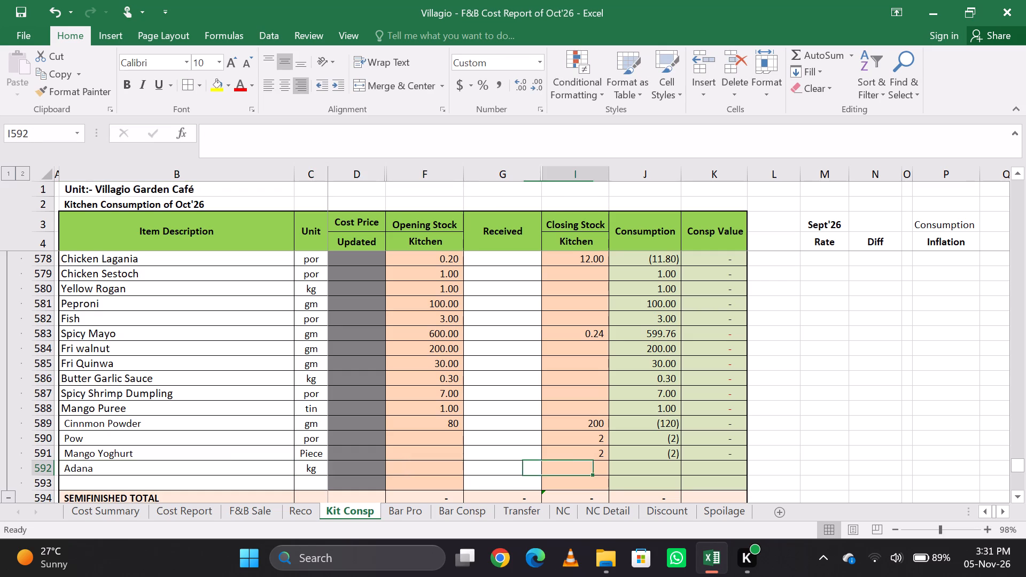
key(1)
key(Right)
key(ctrl+d)
key(Right)
key(ctrl+d)
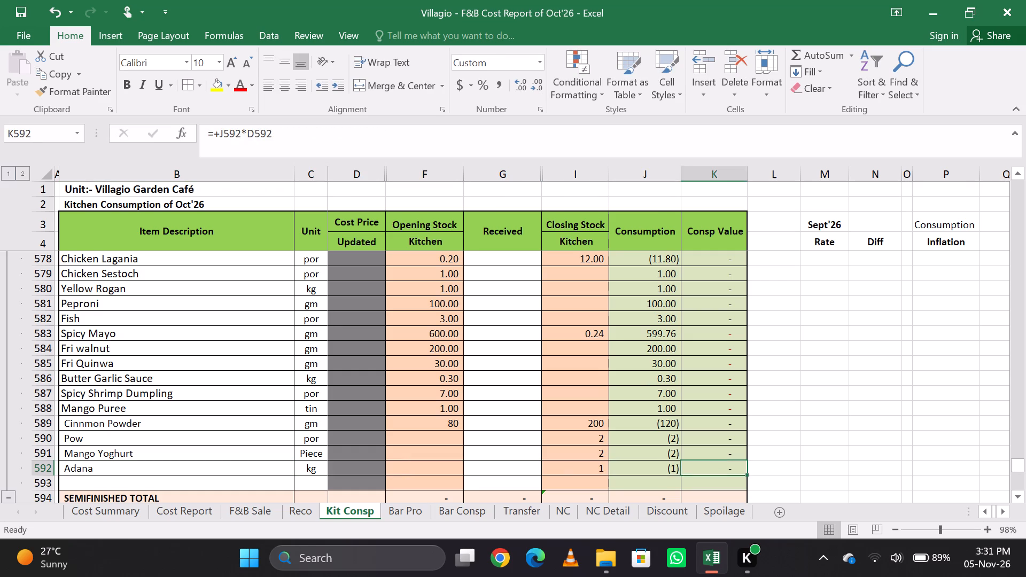
Search the sheet for "chesse" and "chesse m", and clear the search text.
key(Left)
key(Left)
key(Left)
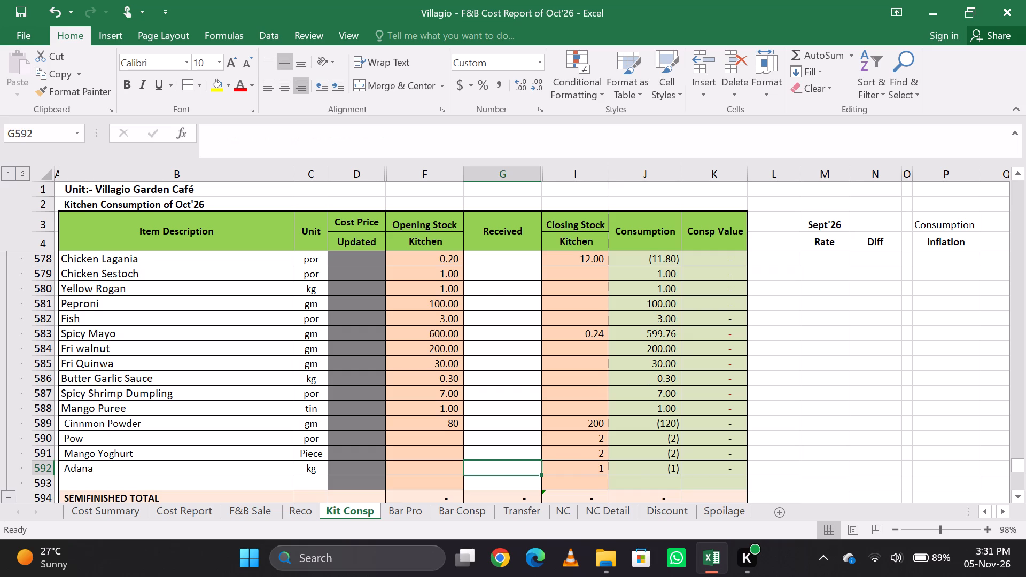
key(ctrl+f)
text(chese)
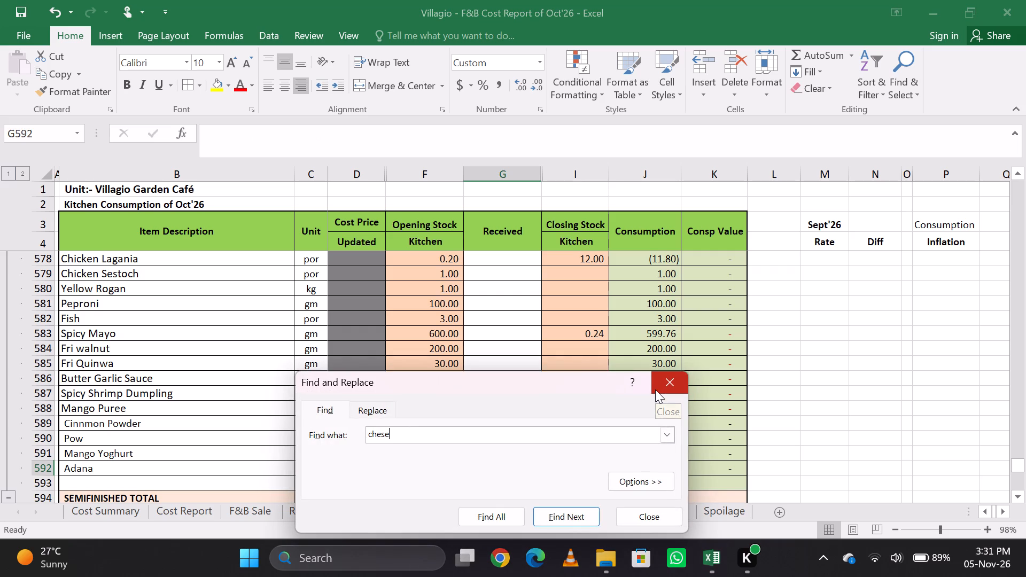
key(BackSpace)
text(se)
key(Return)
key(Return)
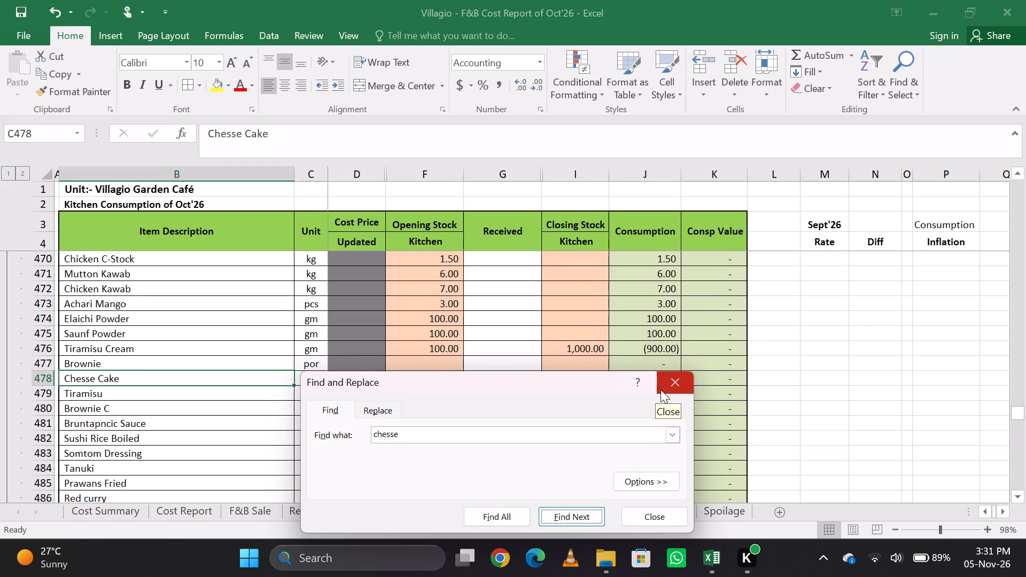
key(space)
text(m)
key(Return)
key(Return)
key(BackSpace)
key(BackSpace)
key(BackSpace)
key(BackSpace)
key(BackSpace)
key(BackSpace)
key(BackSpace)
key(BackSpace)
key(BackSpace)
key(BackSpace)
key(BackSpace)
key(BackSpace)
key(BackSpace)
key(BackSpace)
key(BackSpace)
key(BackSpace)
key(BackSpace)
key(BackSpace)
key(BackSpace)
key(BackSpace)
Search the sheet for "mush" and go through the matching items.
text(mush)
key(Return)
key(Return)
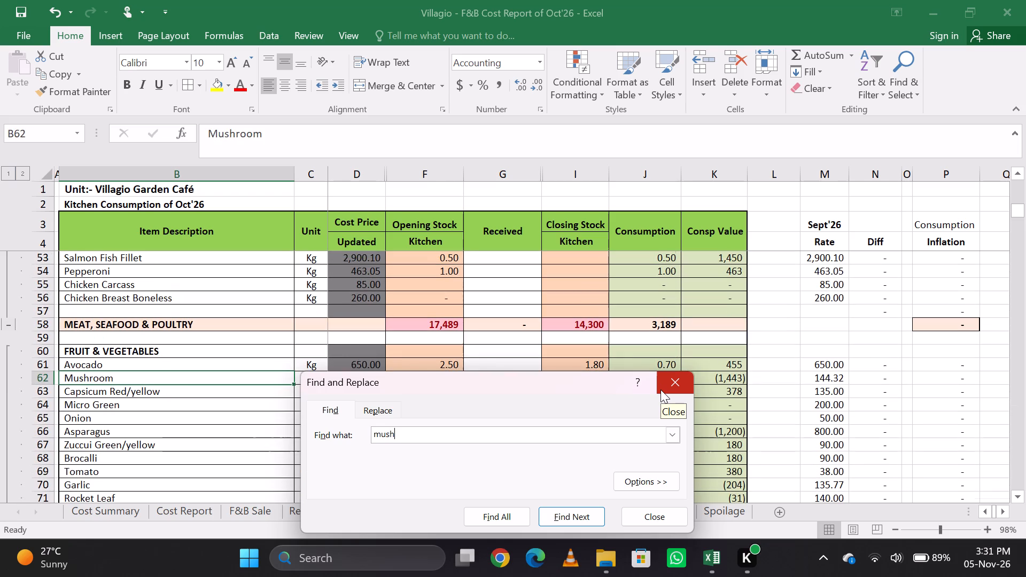
key(Return)
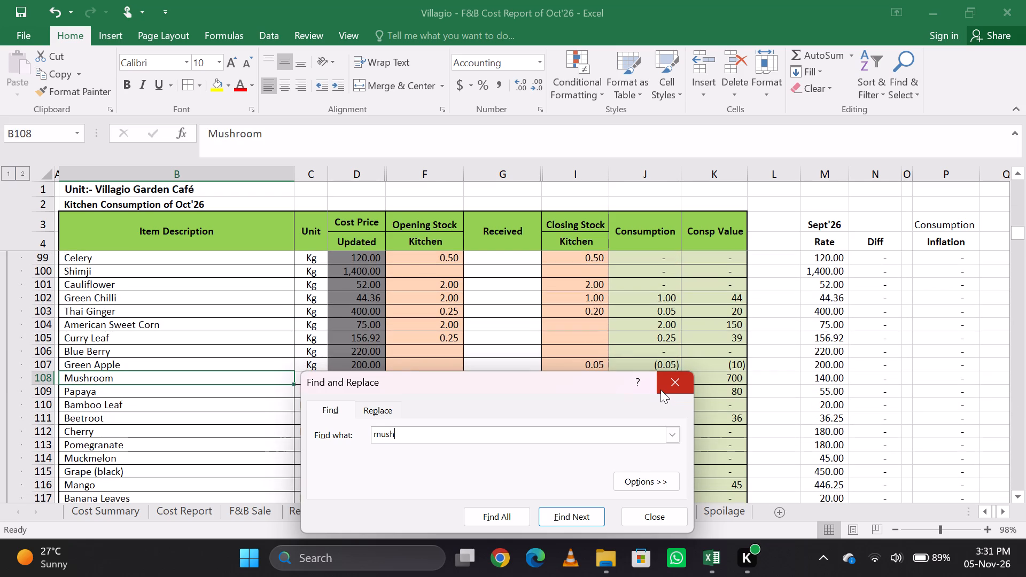
key(Return)
key(Return)
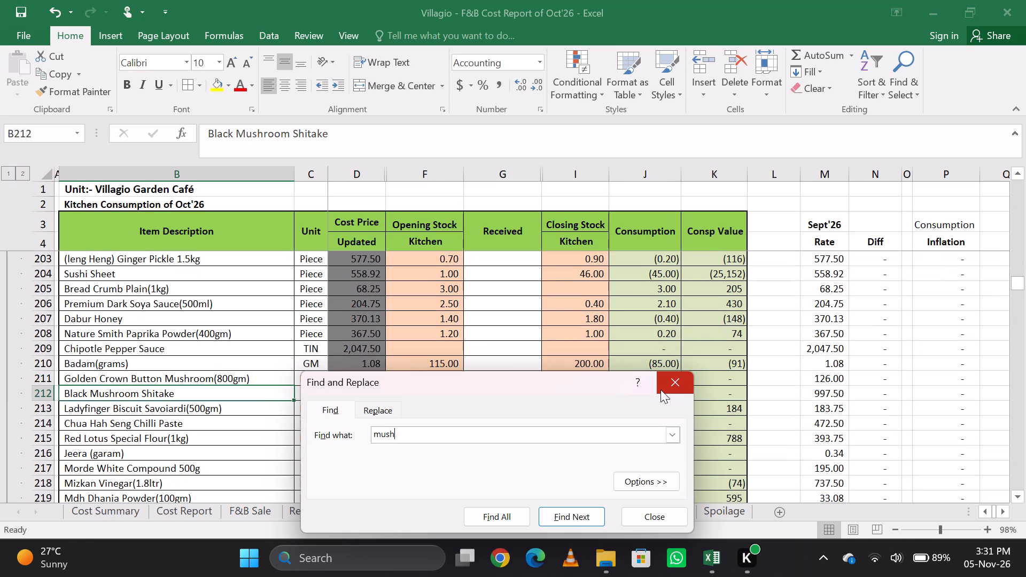
key(Return)
key(Return)
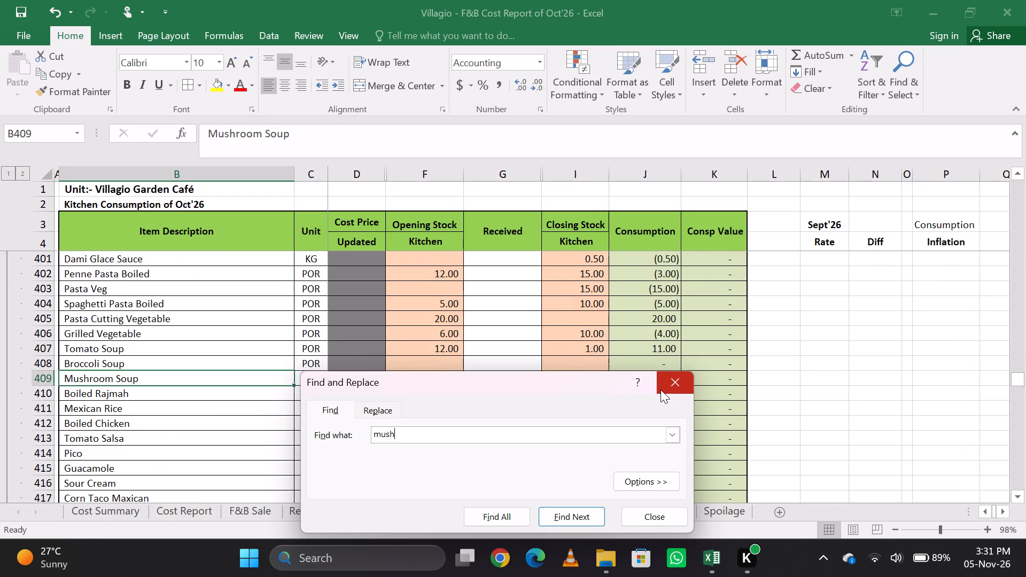
key(Return)
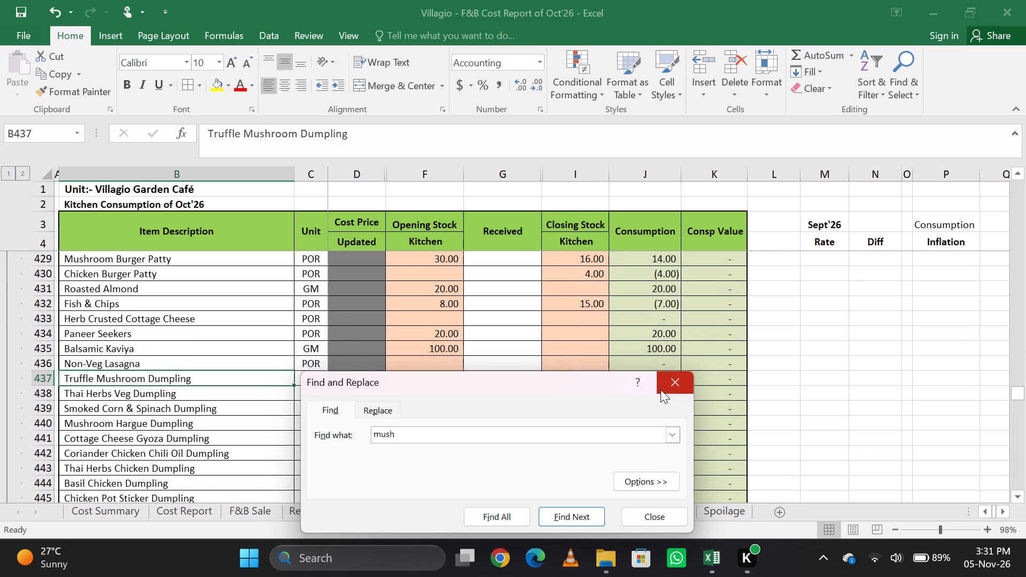
key(Return)
key(Return)
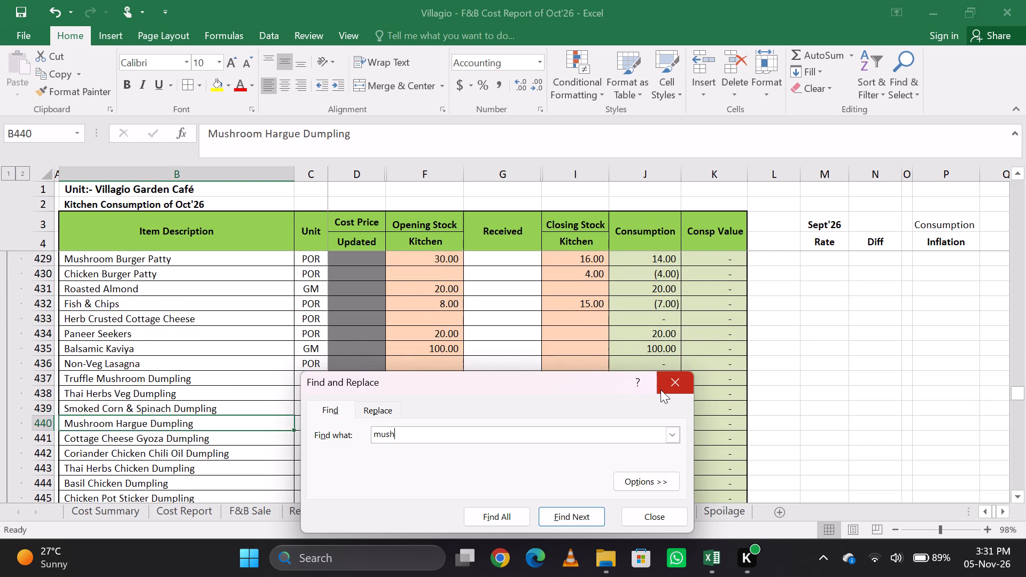
key(Return)
key(Return)
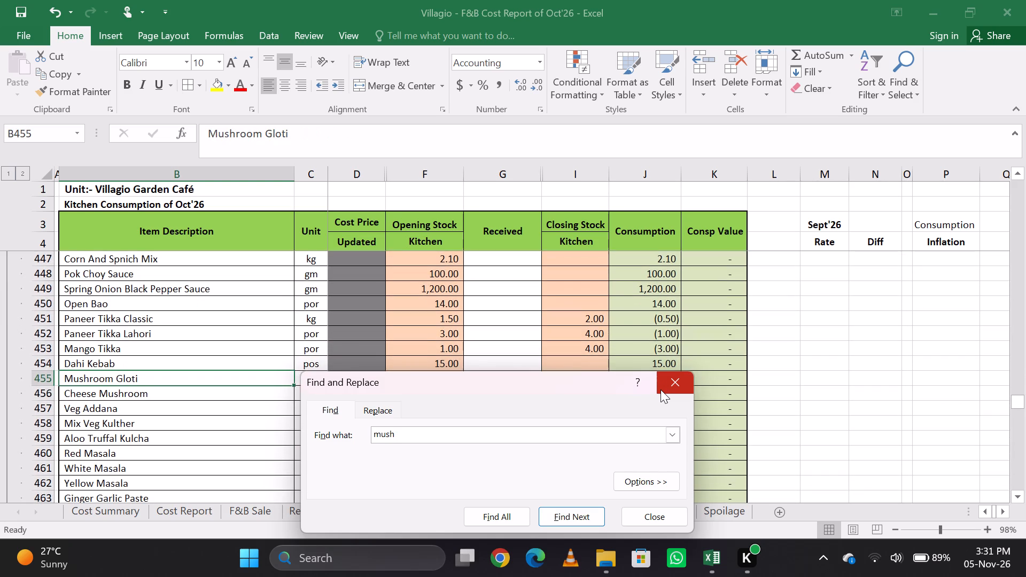
key(Return)
Close the search and look through the item descriptions from the Fry Lotors area up to the Cheese Mushroom and Veg Addana rows.
key(Escape)
key(Up)
key(Up)
key(Up)
key(Up)
key(Up)
key(Up)
key(Up)
key(Up)
key(Up)
key(Up)
key(Up)
key(Up)
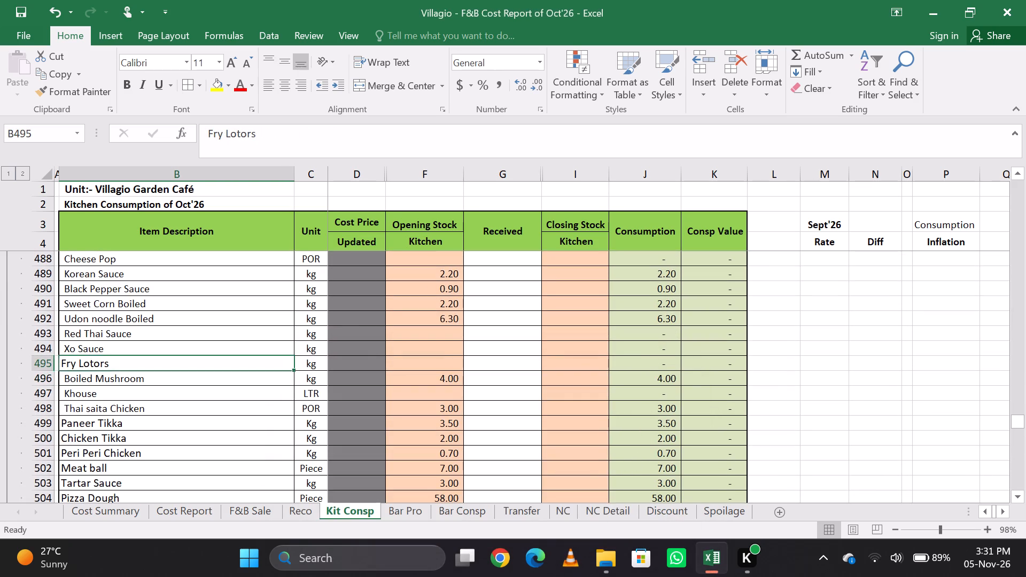
key(Up)
key(Up)
key(Up)
key(Up)
key(Up)
key(Up)
key(Up)
key(Up)
key(Up)
key(Up)
key(Up)
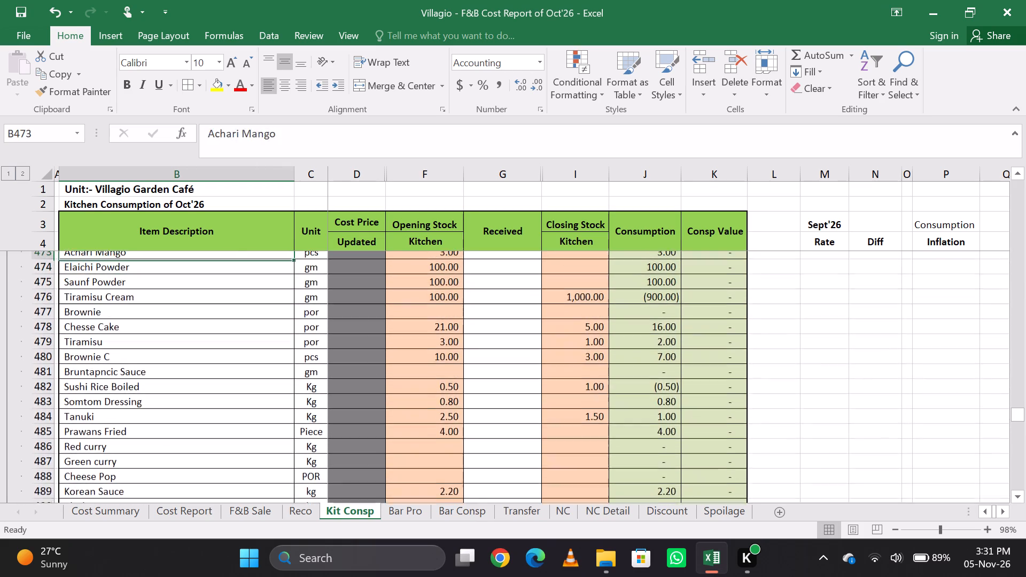
key(Up)
key(Up)
key(Up)
key(Up)
key(Up)
key(Up)
key(Up)
key(Up)
key(Up)
key(Up)
key(Up)
key(Down)
key(Down)
key(Down)
key(Down)
key(Down)
key(Down)
key(Down)
key(Down)
key(Down)
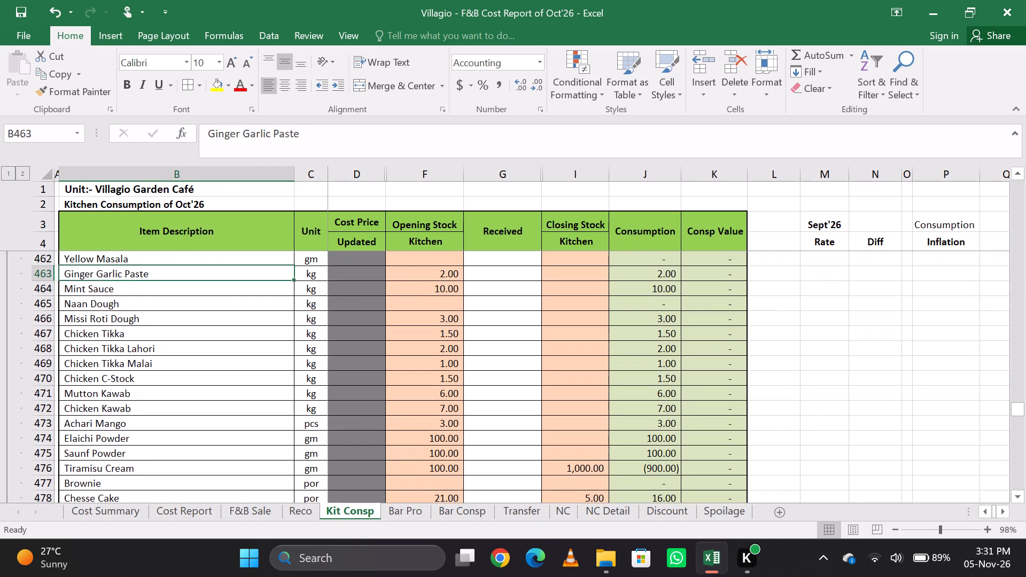
key(Up)
key(Up)
key(Up)
key(Up)
key(Up)
key(Up)
key(Up)
key(Up)
key(Up)
key(Up)
key(Up)
key(Up)
key(Up)
key(Up)
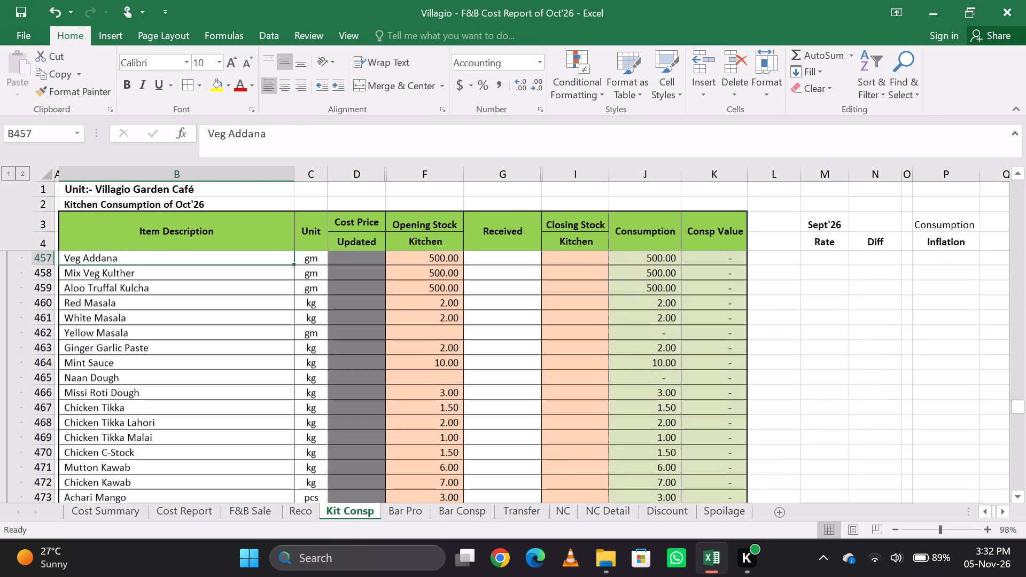
key(Up)
key(Up)
key(Up)
key(Down)
key(Down)
key(Down)
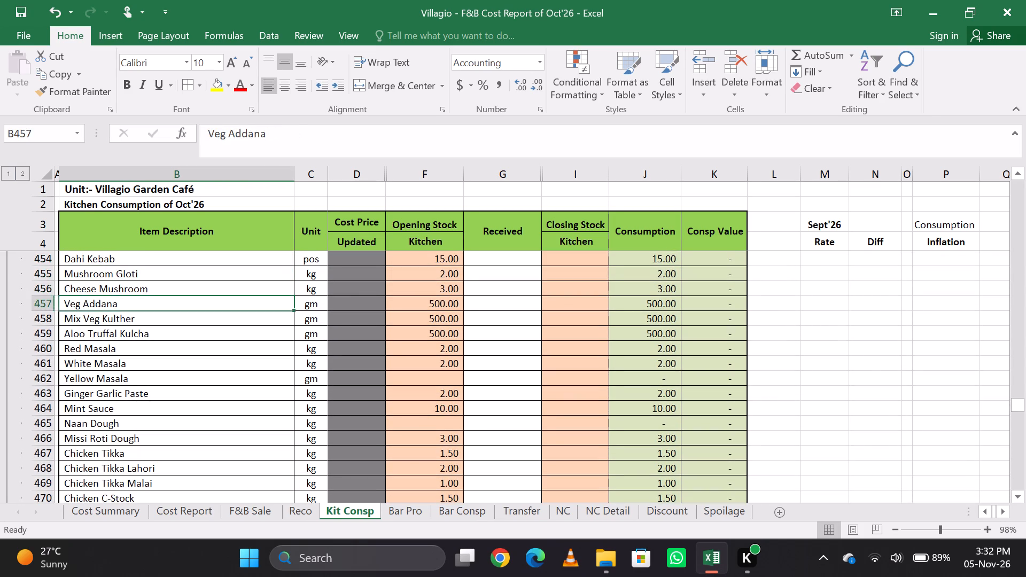
Enter 10 as the kitchen closing stock of Cheese Mushroom.
key(Up)
key(Right)
key(Right)
key(Right)
key(Right)
key(Right)
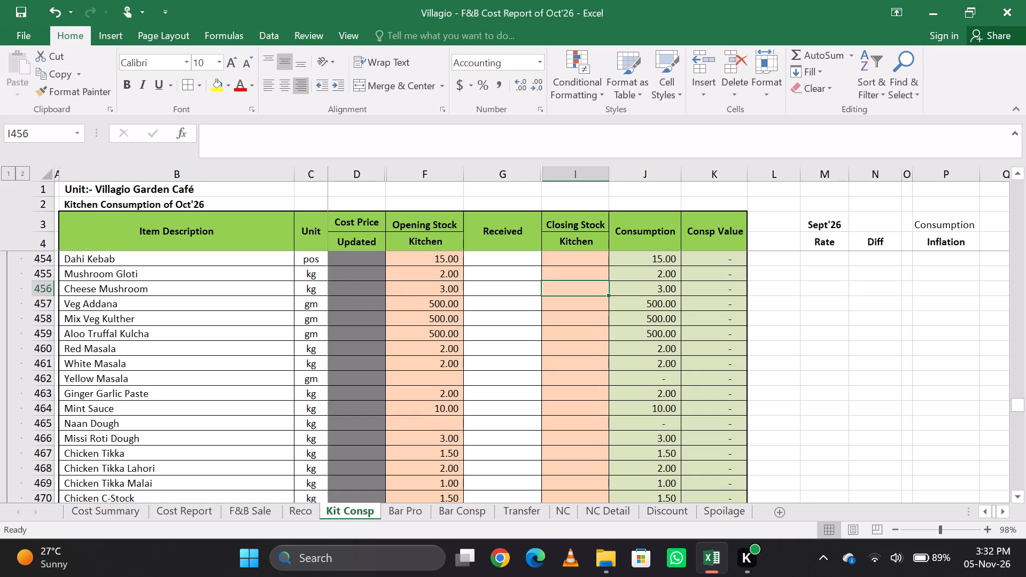
text(10)
key(Return)
Search the sheet for "chicken t" and go through the matching items, ending on the Chicken Tikka row above Chicken Tikka Lahori.
key(ctrl+f)
key(BackSpace)
key(BackSpace)
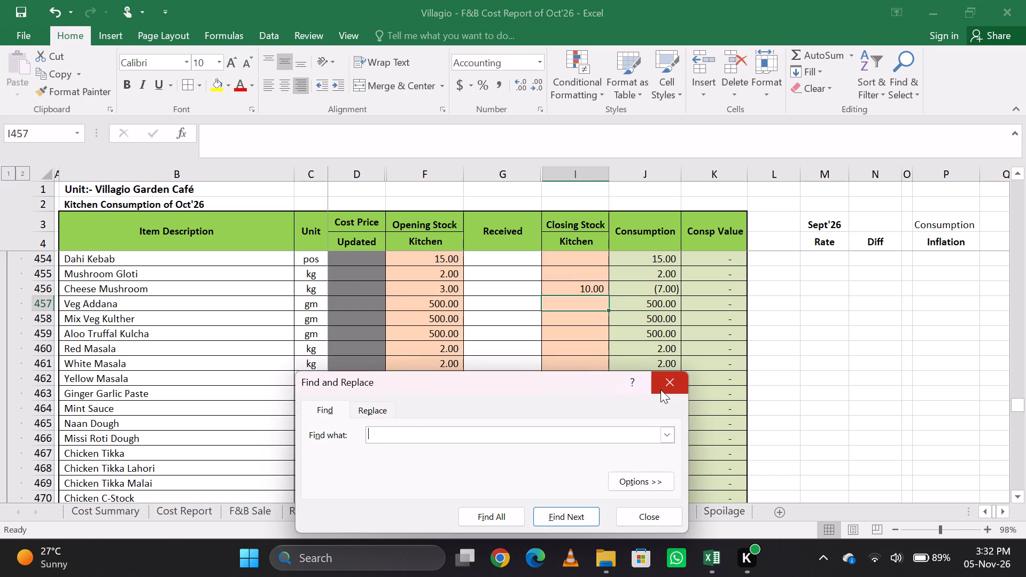
key(BackSpace)
text(chci)
key(BackSpace)
key(BackSpace)
text(icken t)
key(Return)
key(Return)
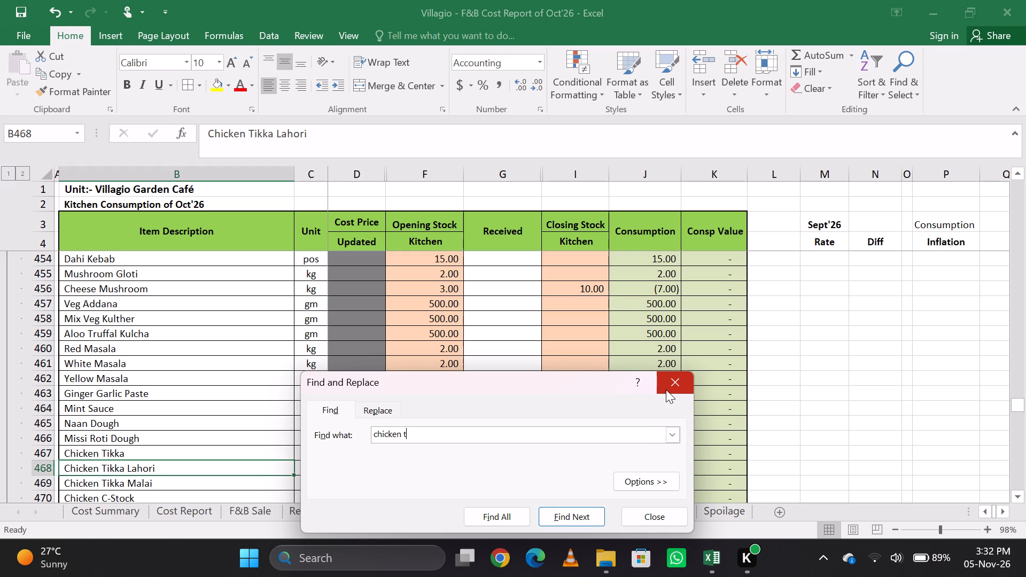
key(Return)
key(Return)
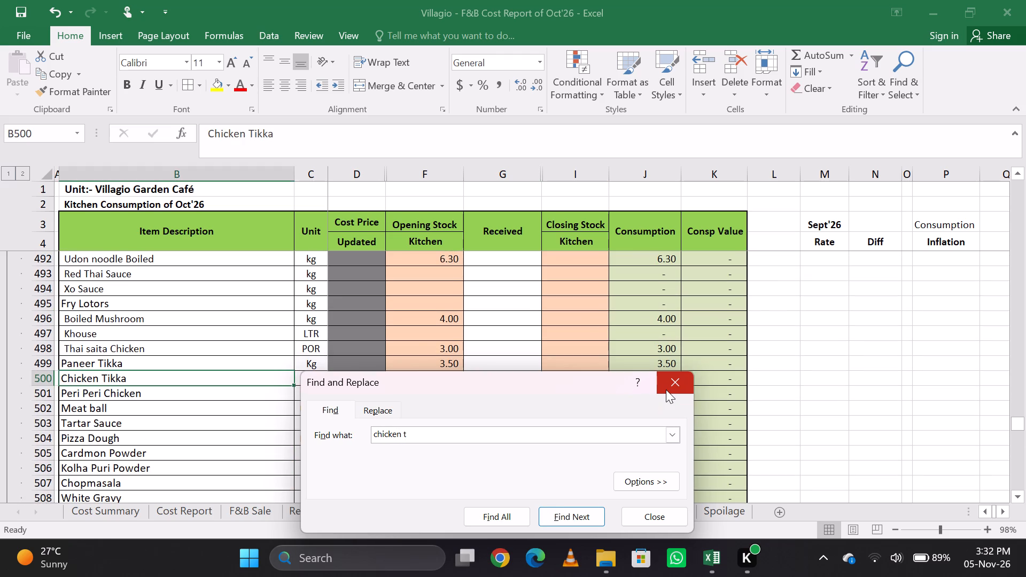
key(Return)
key(Return)
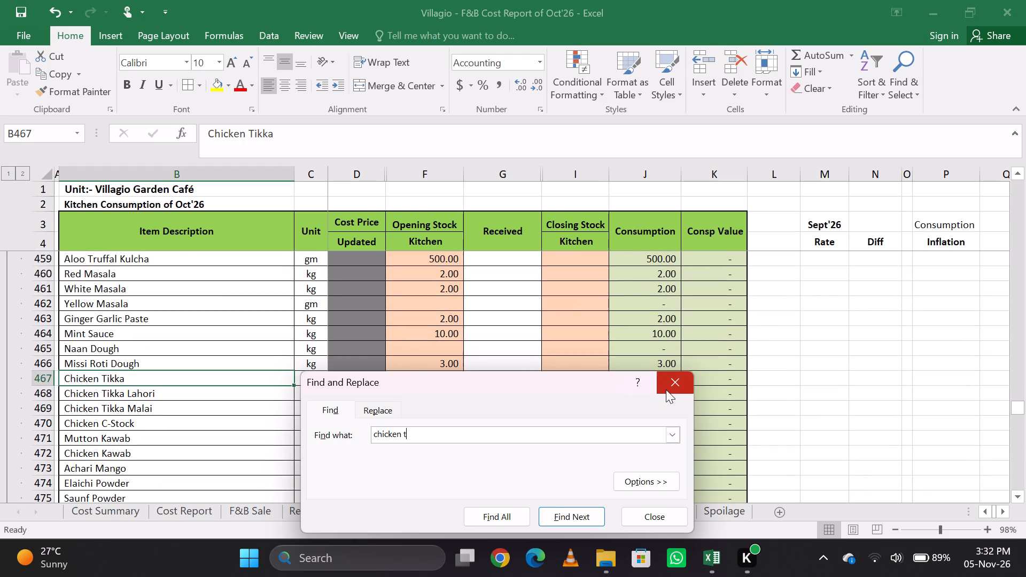
key(Return)
key(Return)
key(Return)
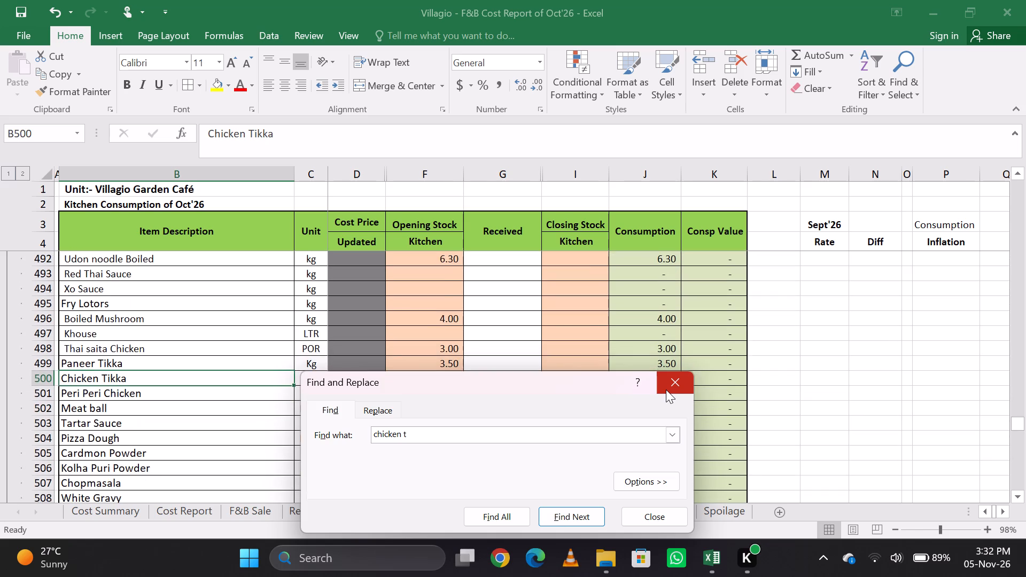
key(Return)
key(Return)
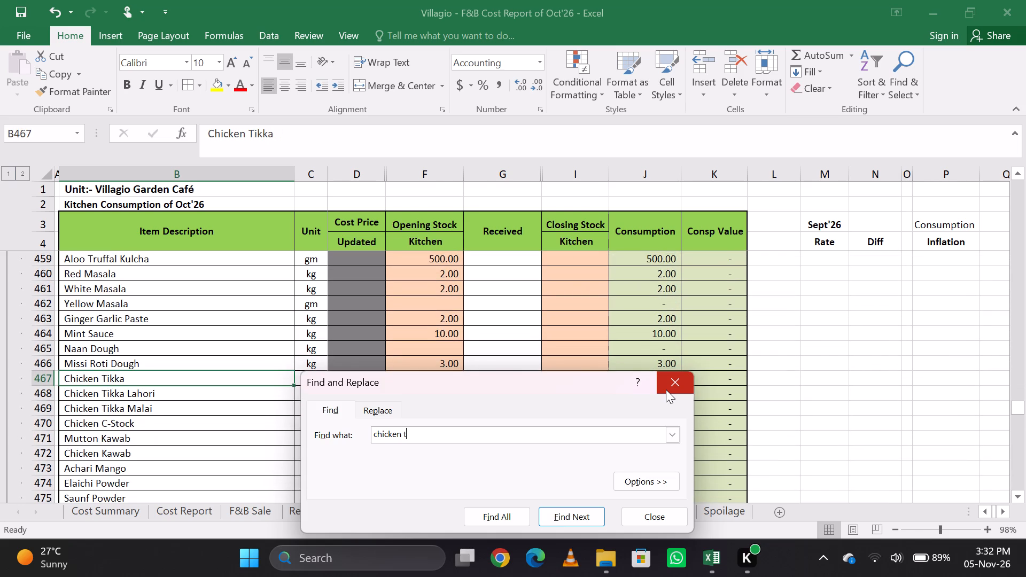
key(Escape)
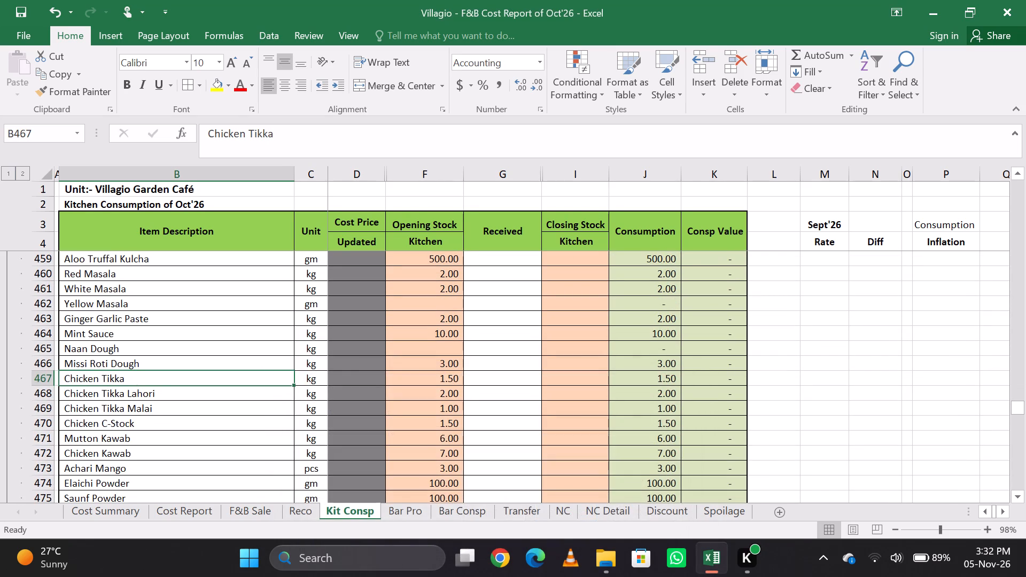
Enter 1.5 as the kitchen closing stock of Chicken Tikka, in the row above Chicken Tikka Lahori.
key(Right)
key(Right)
key(Right)
key(Right)
key(Right)
key(Right)
key(Left)
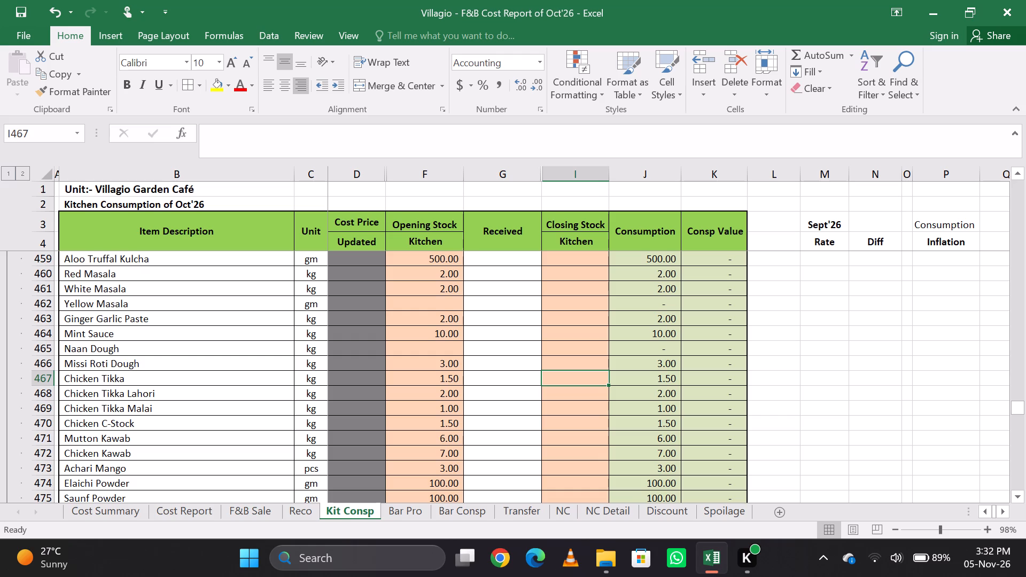
key(Down)
key(Up)
text(54)
key(BackSpace)
key(BackSpace)
key(BackSpace)
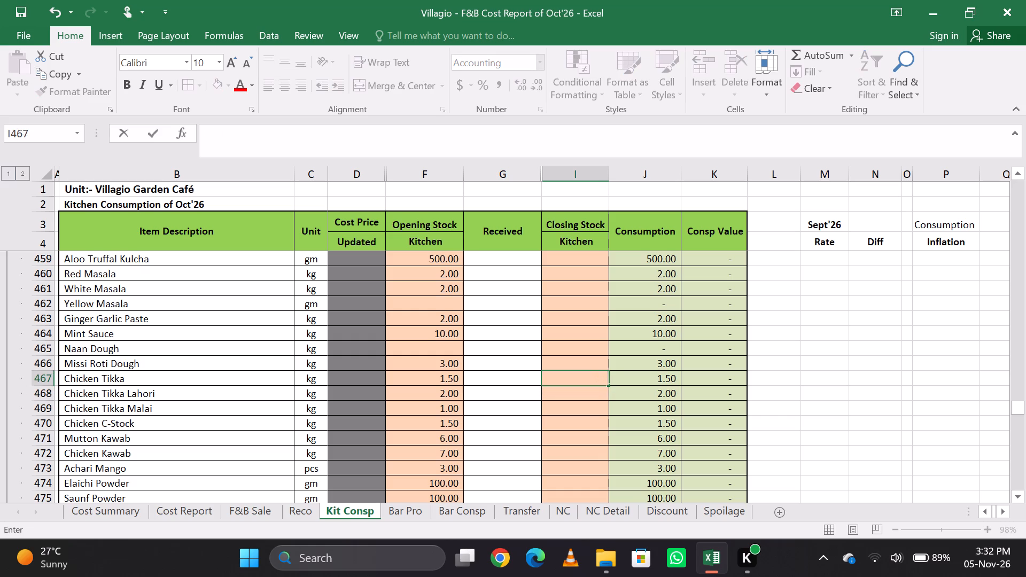
key(1)
text(.5)
key(Return)
key(Up)
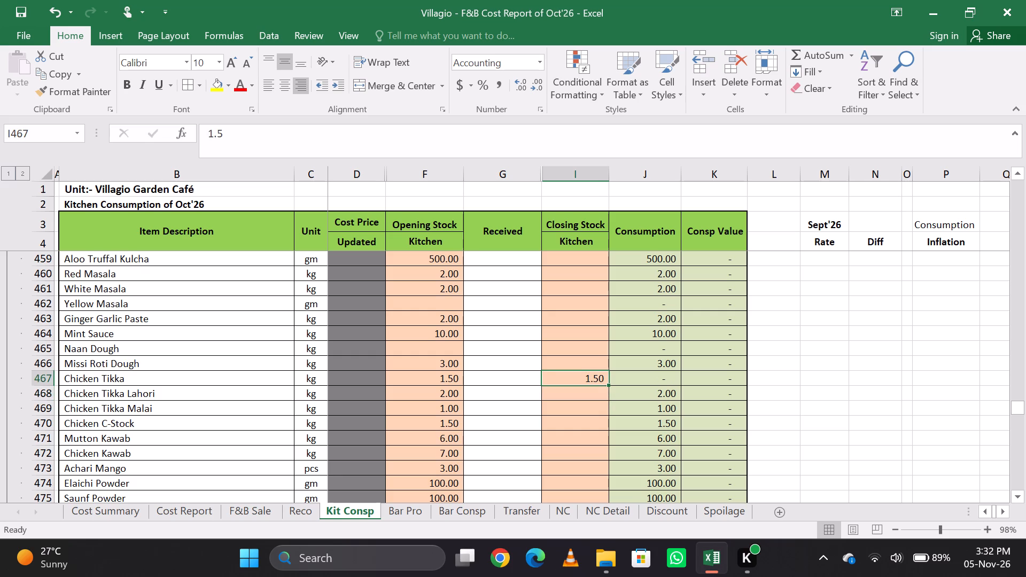
Enter kitchen closing stock of 2 for Chicken Tikka Lahori and 1 for Chicken Tikka Malai.
key(Down)
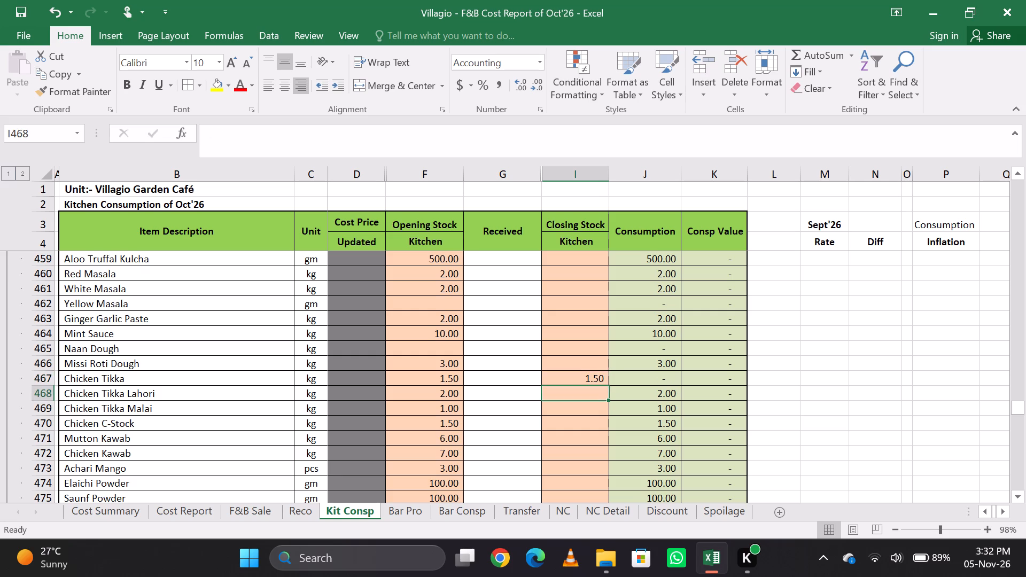
key(5)
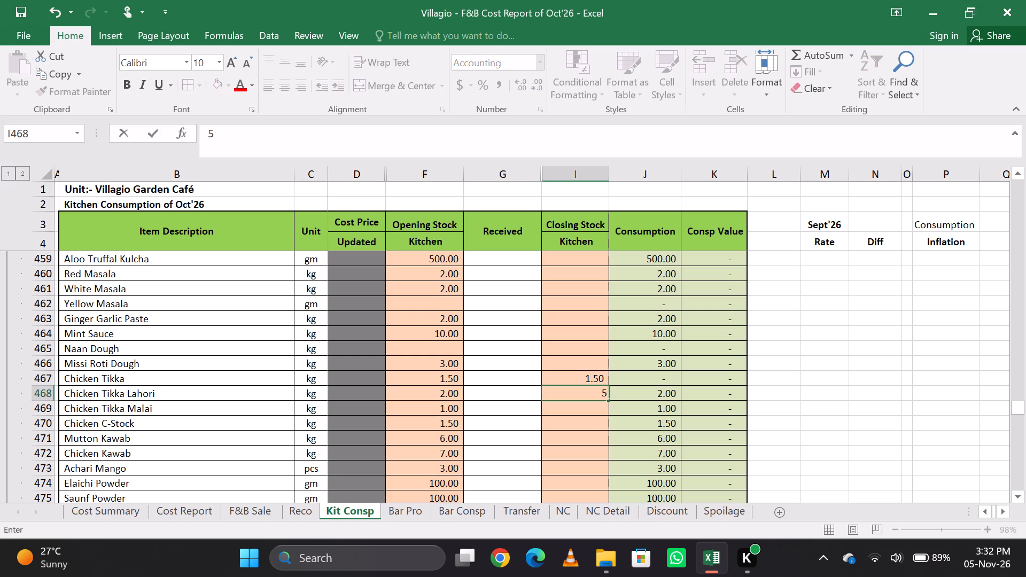
key(Down)
key(Up)
key(2)
key(BackSpace)
key(Down)
key(Up)
key(2)
key(Return)
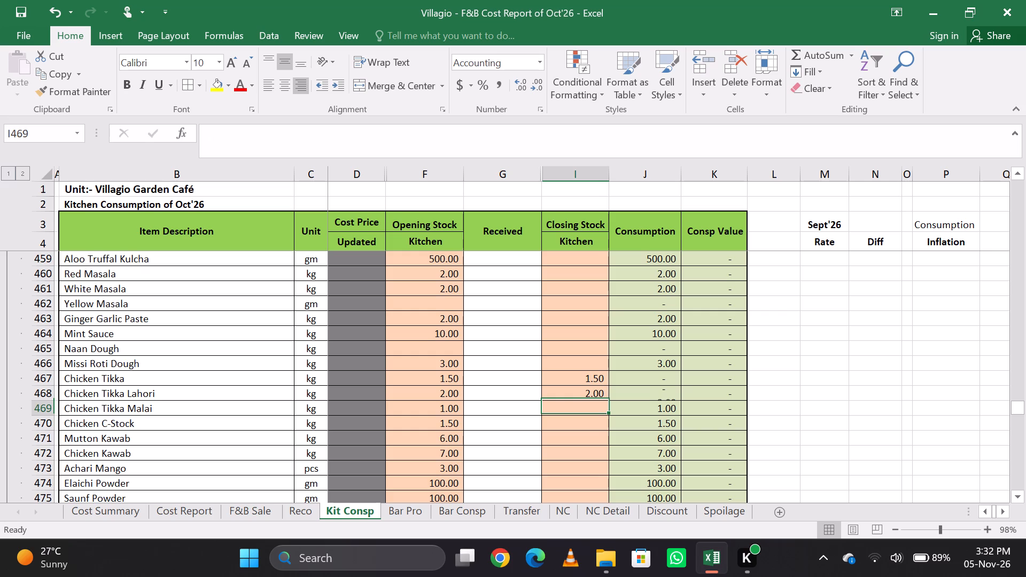
key(1)
key(Return)
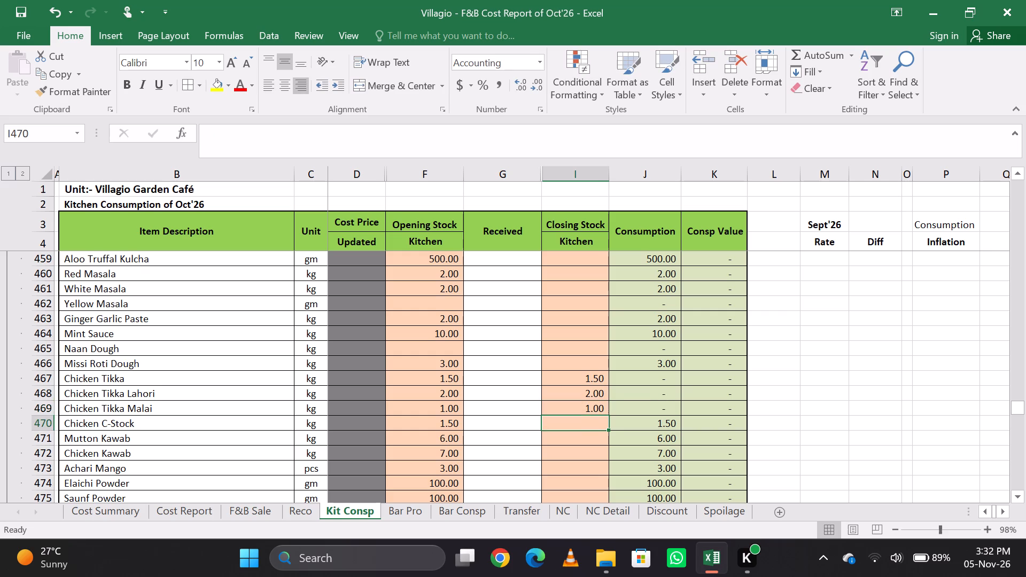
Recheck the Chicken Tikka closing entries and enter 1 as the kitchen closing stock of Chicken C-Stock.
key(Up)
key(Up)
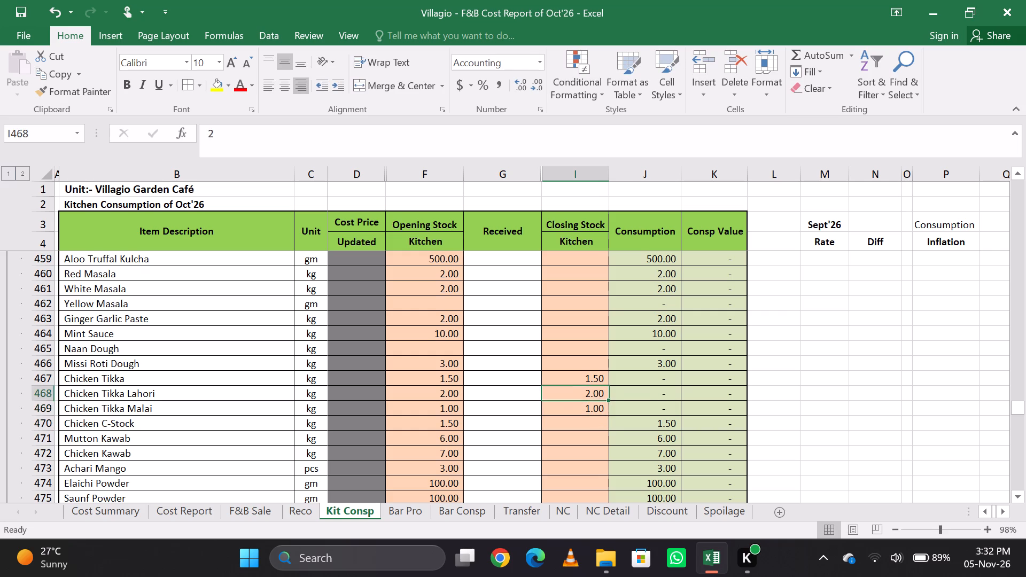
key(Up)
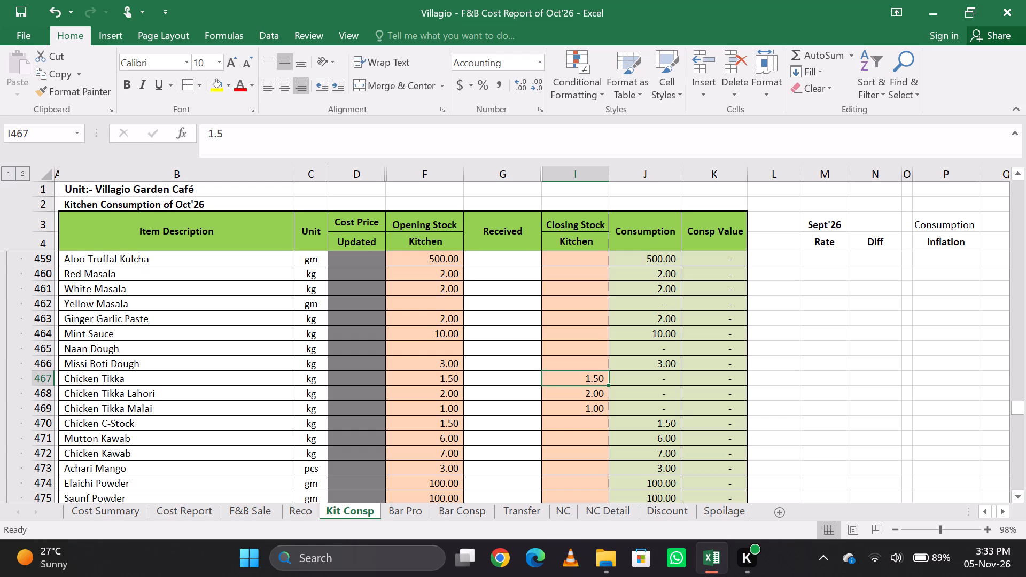
key(Down)
key(Down)
key(Down)
key(Up)
key(Down)
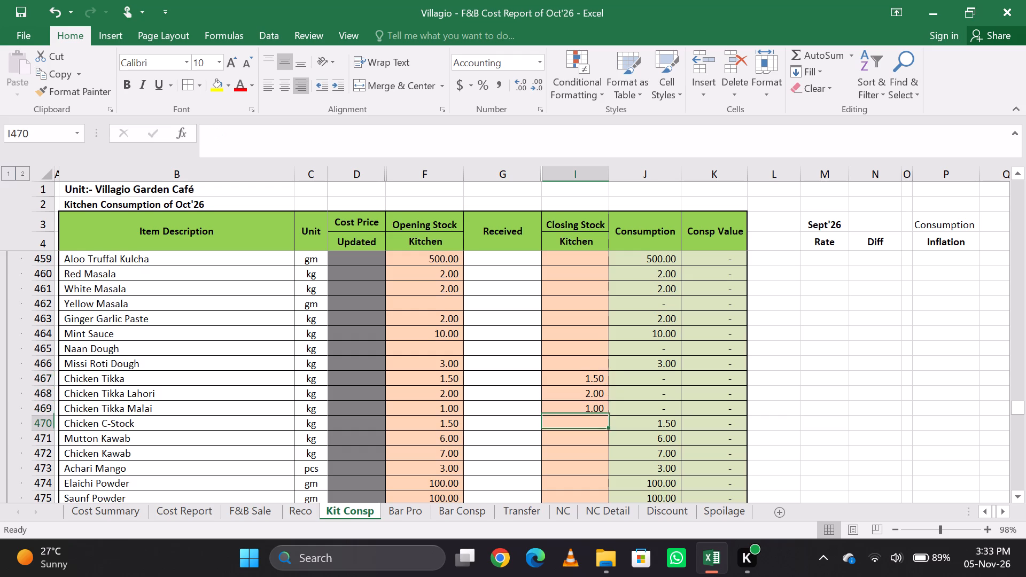
key(Down)
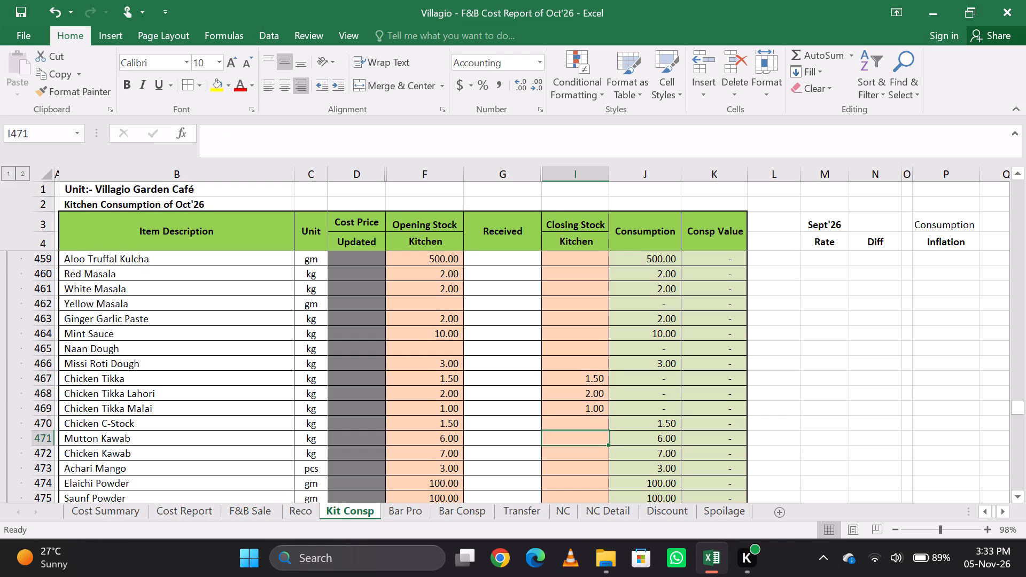
key(Up)
key(1)
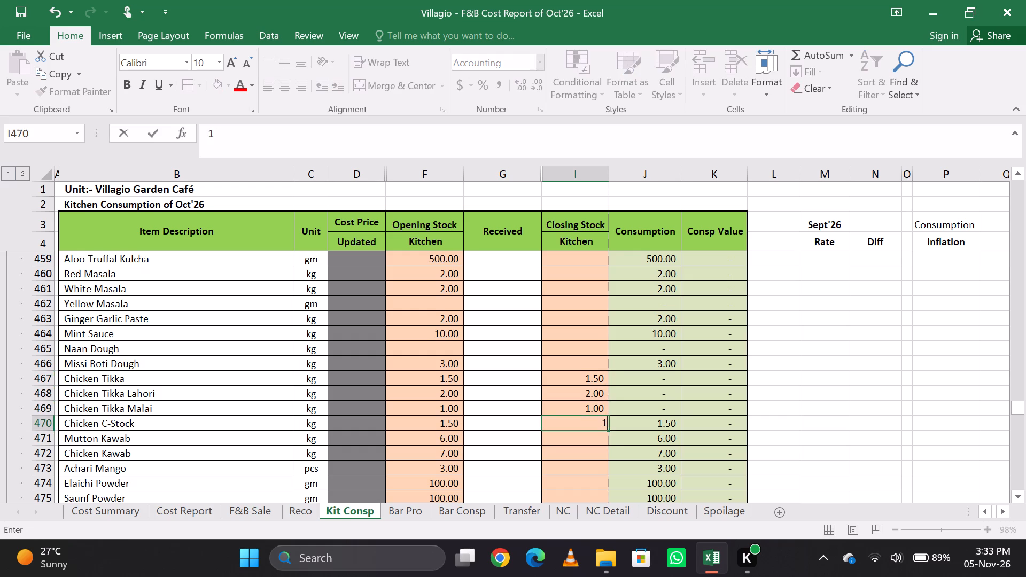
key(Down)
key(Up)
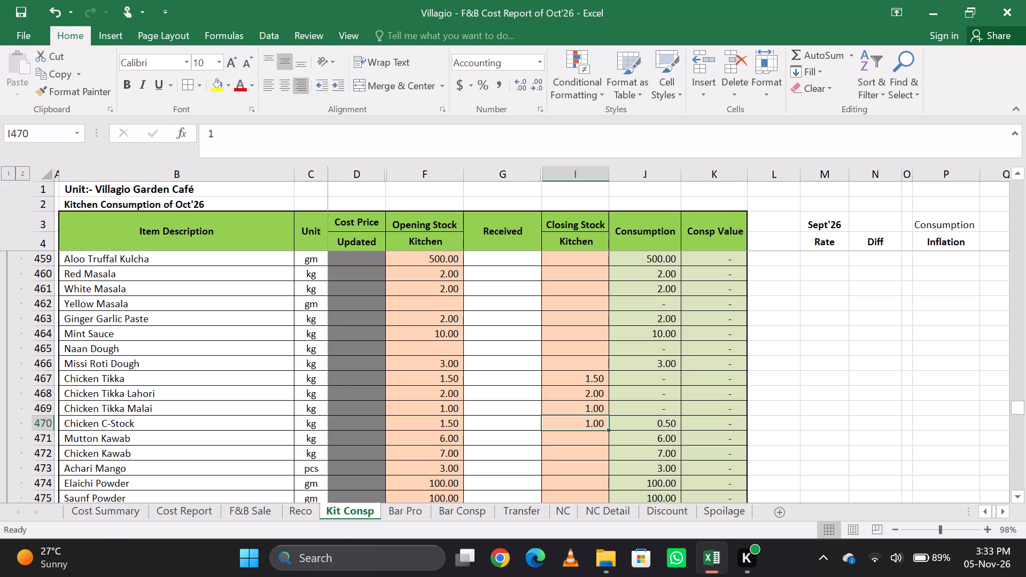
key(Down)
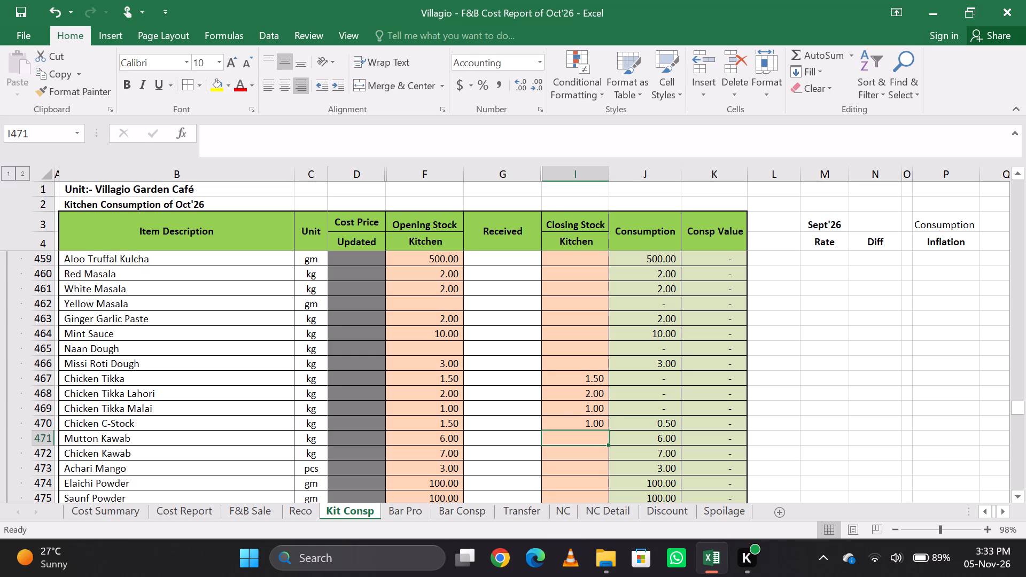
Search the sheet for "sekh" and "sek", and clear the search text.
key(ctrl+f)
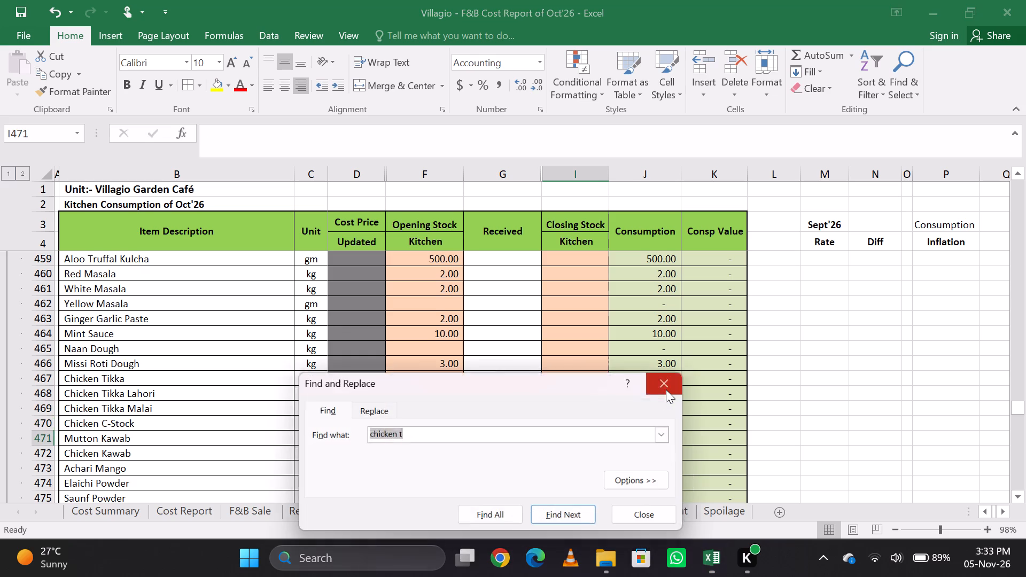
text(sekh)
key(Return)
key(Return)
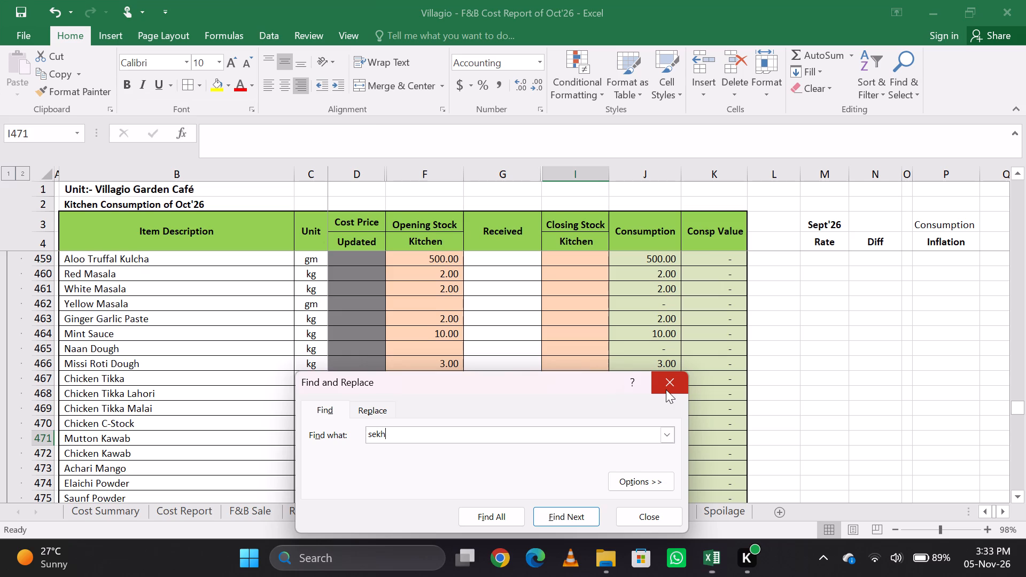
key(BackSpace)
key(Return)
key(Return)
key(BackSpace)
key(BackSpace)
key(BackSpace)
key(BackSpace)
Search the sheet for "chicken" and go through the matching items to check for a chicken sekh entry.
text(chciken)
key(Return)
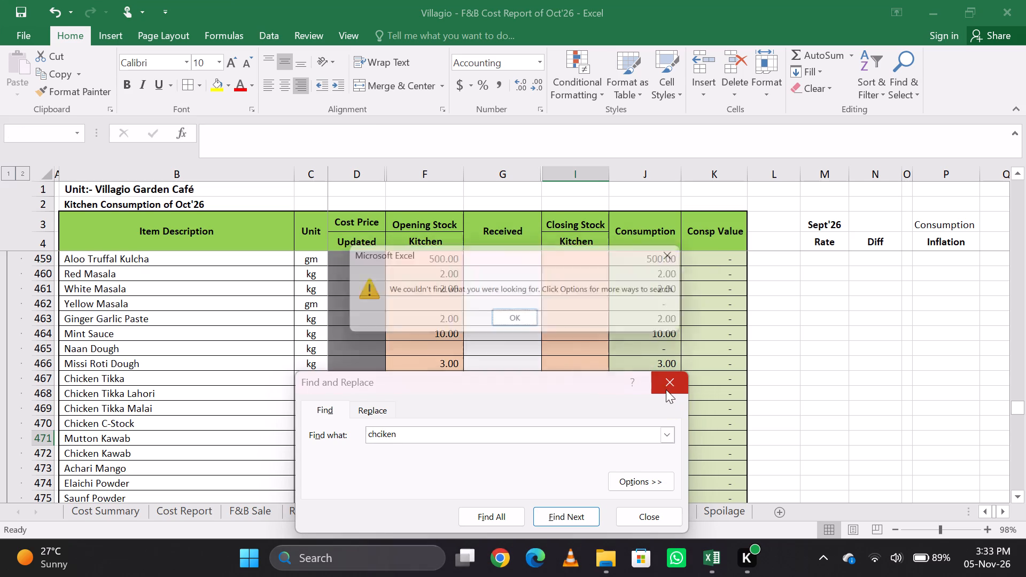
key(Return)
key(BackSpace)
key(BackSpace)
key(BackSpace)
key(BackSpace)
key(BackSpace)
text(icken)
key(Return)
key(Return)
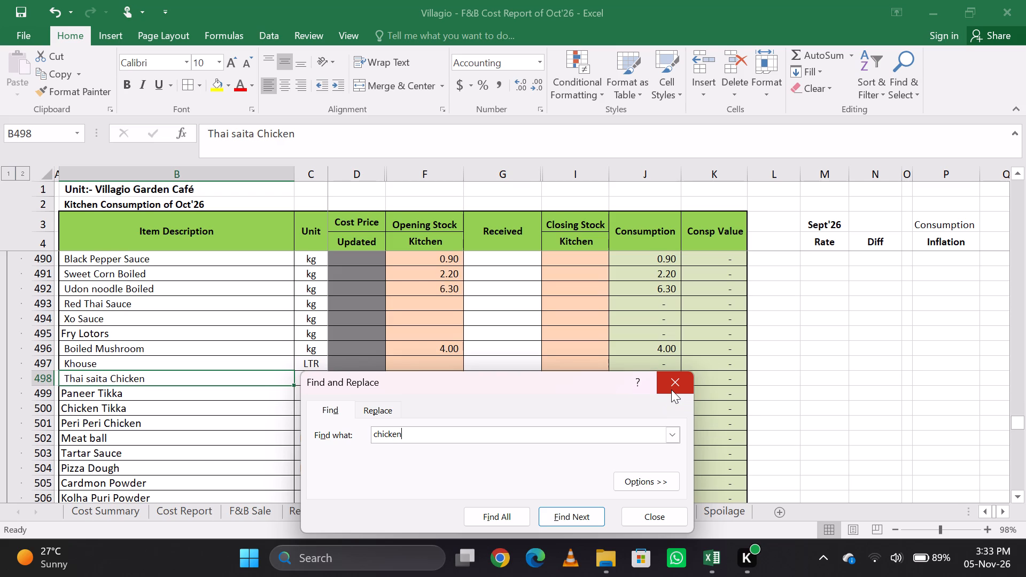
key(Return)
key(Return)
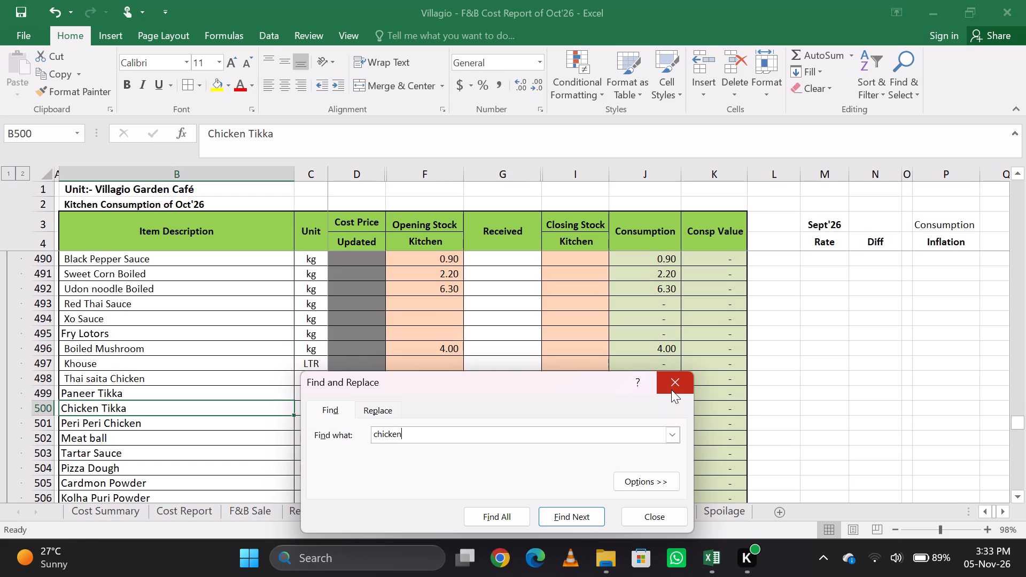
key(Return)
key(Return)
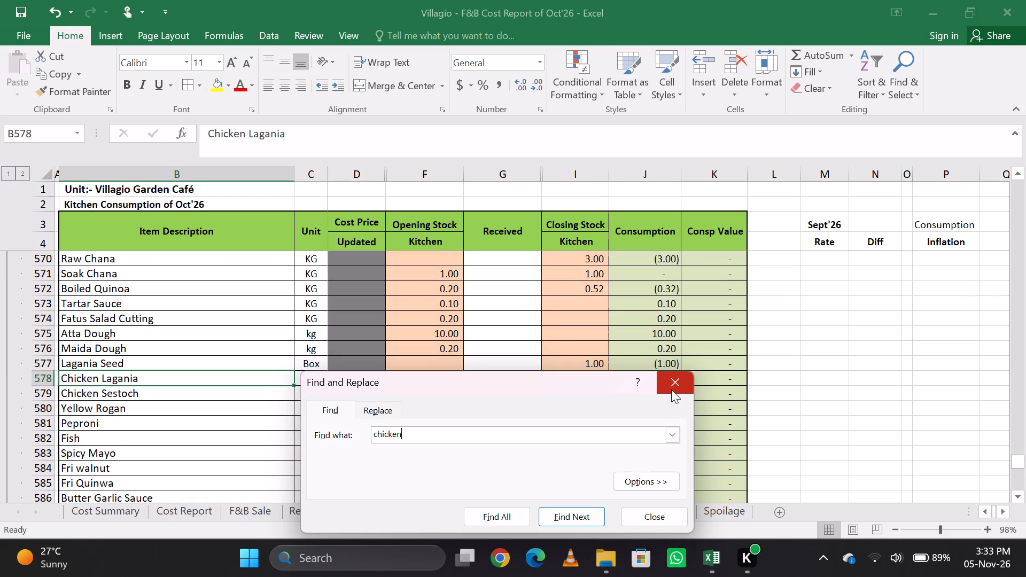
key(Return)
key(Return)
key(Return)
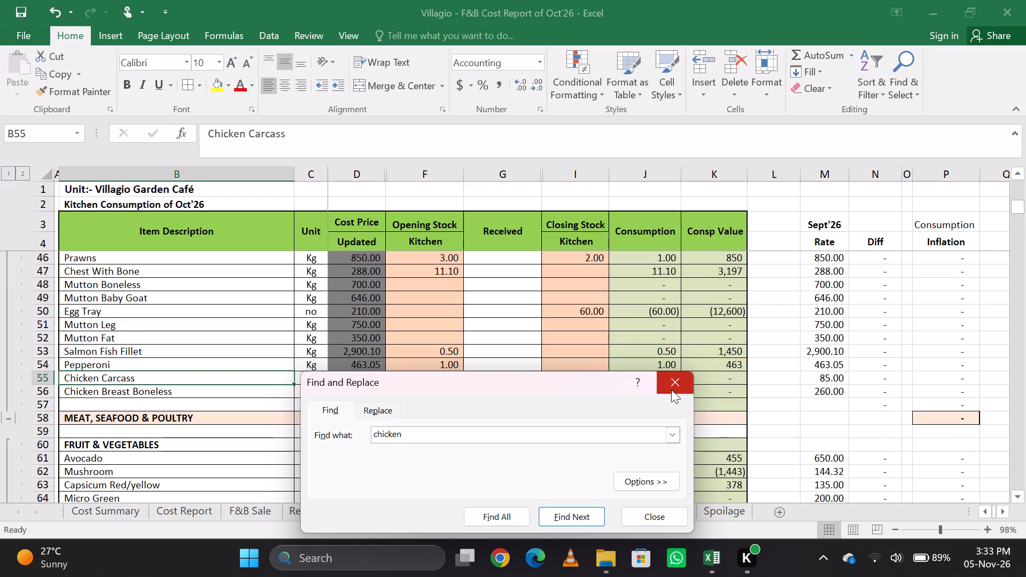
key(Return)
key(Return)
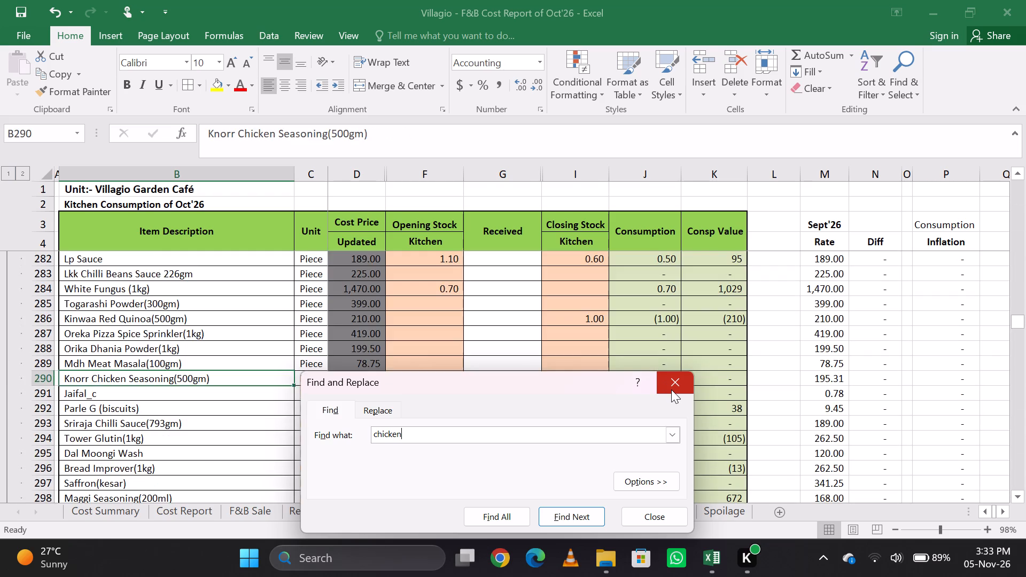
key(Return)
key(Return)
key(Return)
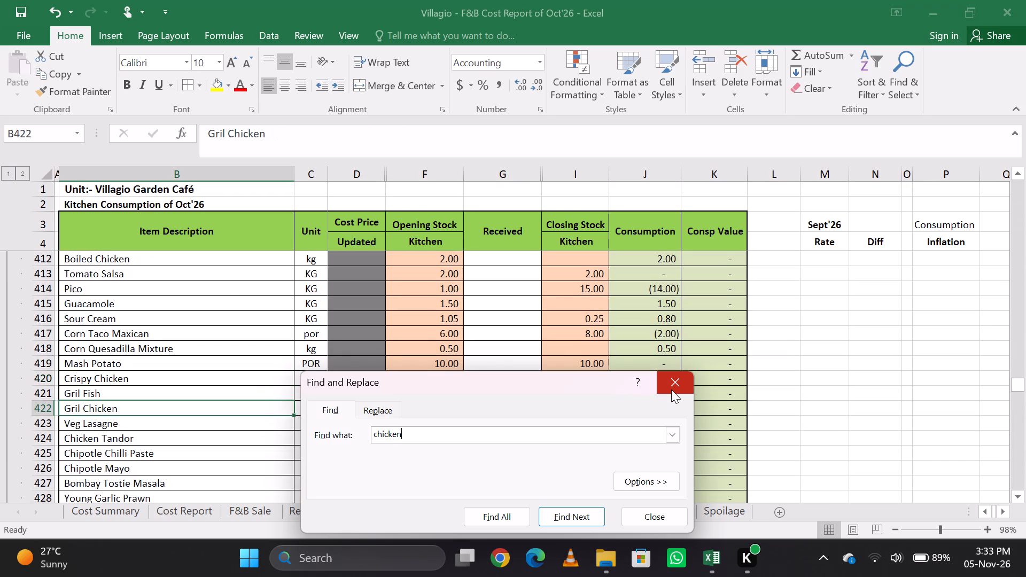
key(Return)
key(Return)
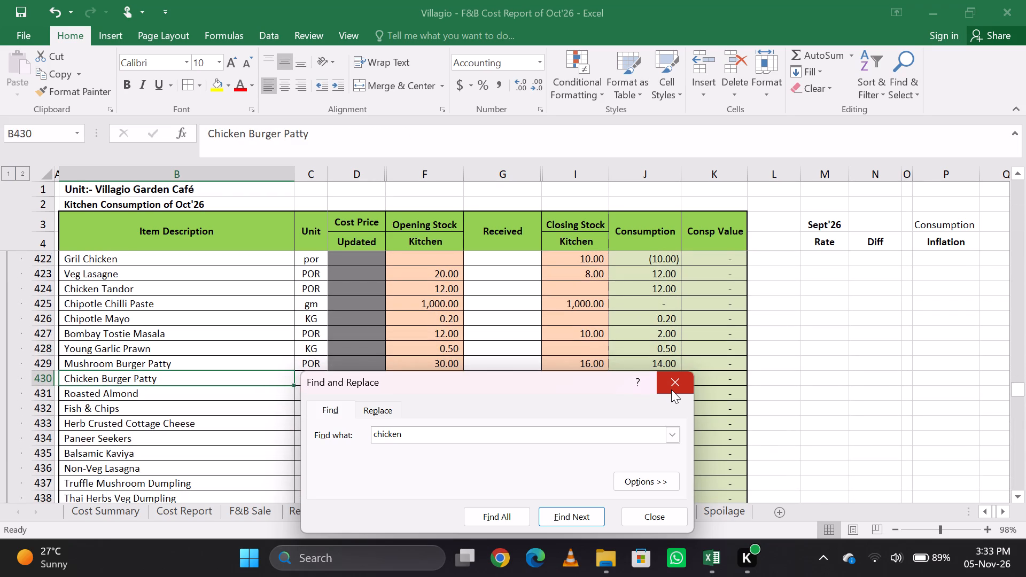
key(Return)
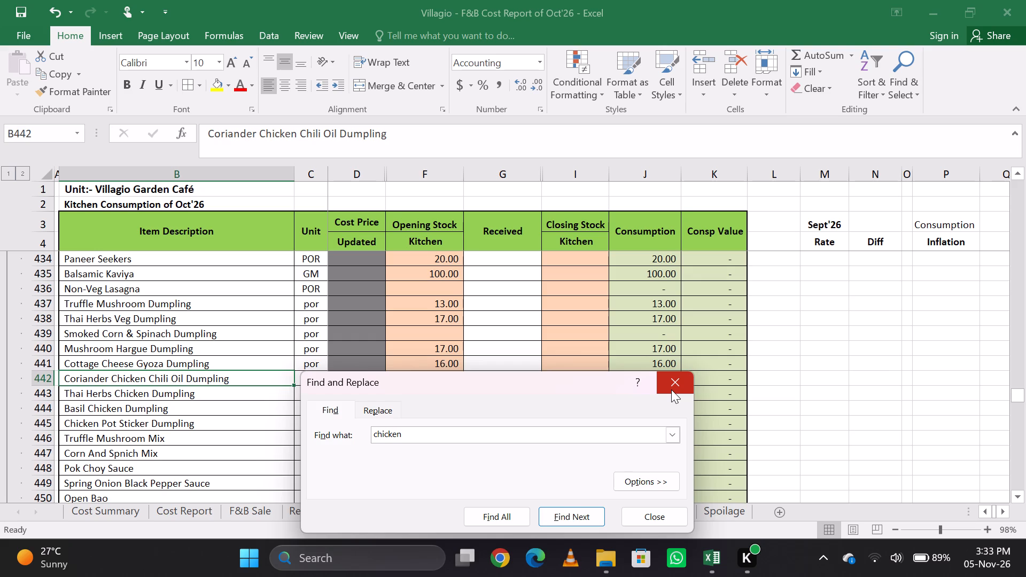
key(Return)
key(Return)
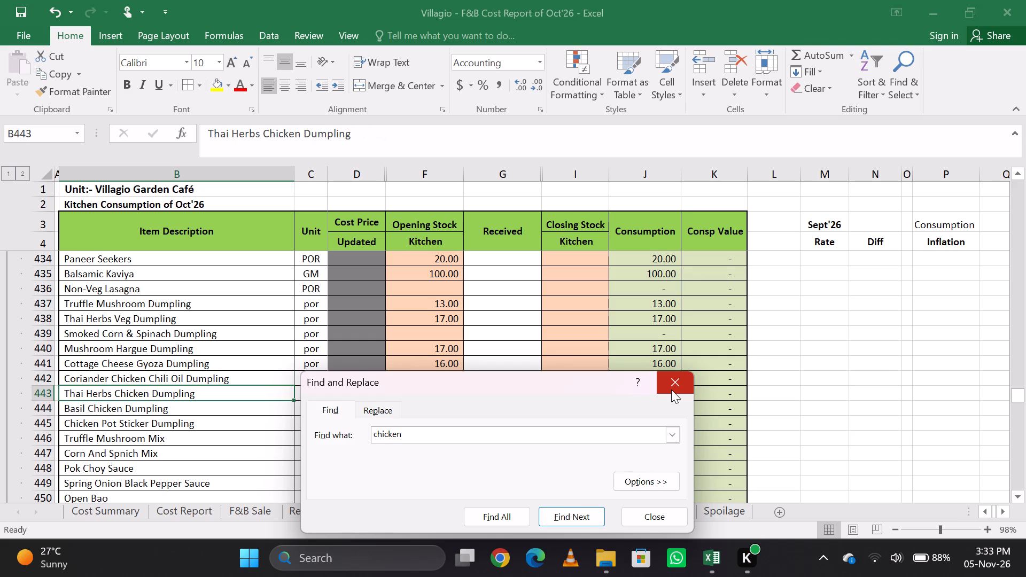
key(Return)
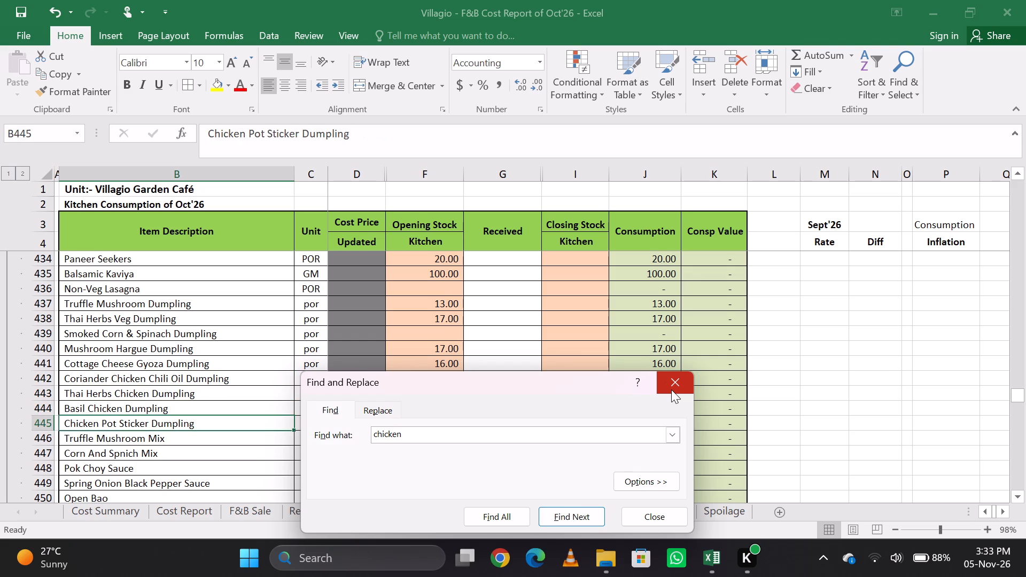
key(Return)
key(Return)
key(Return)
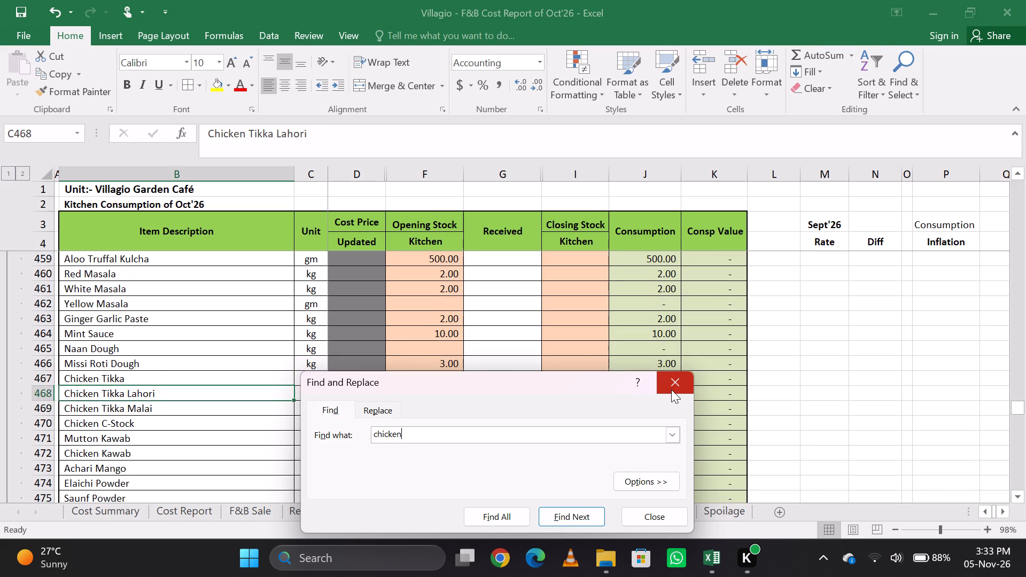
key(Return)
key(Return)
key(Return)
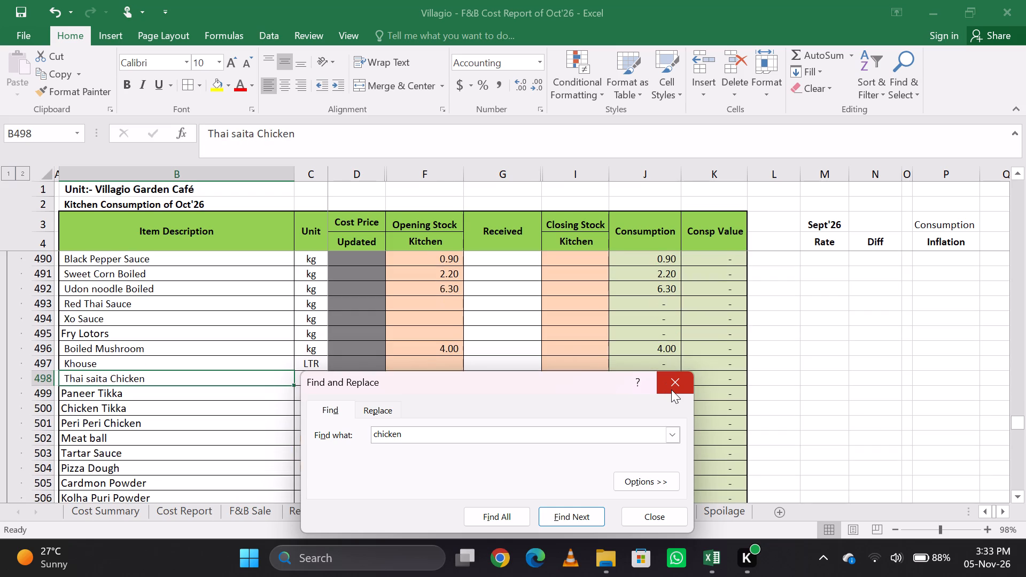
key(Return)
key(Return)
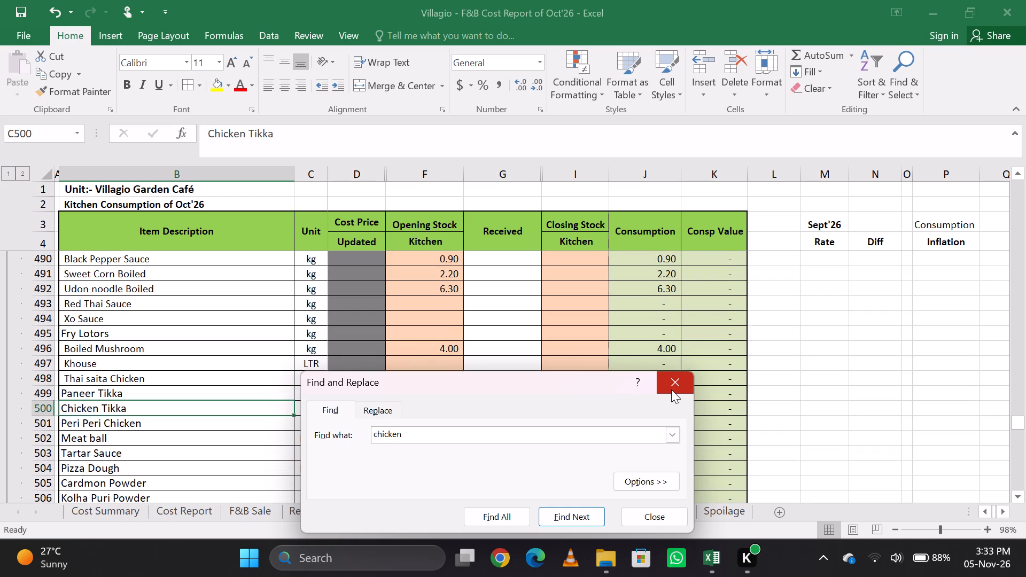
key(Return)
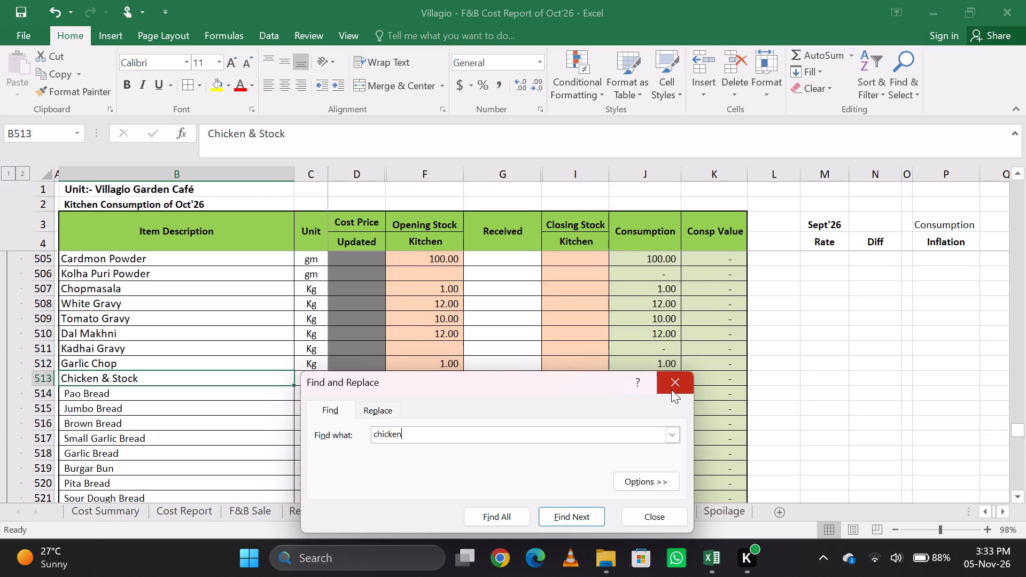
key(Escape)
Insert a row between Chicken & Stock and Pao Bread and enter "Chicken sekh" as its item description.
key(Down)
key(shift+space)
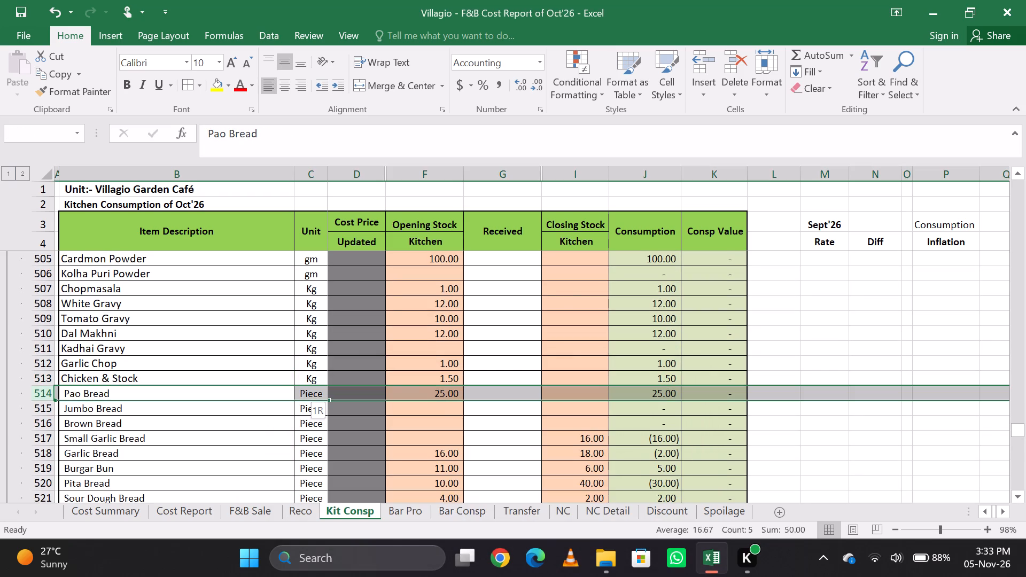
key(ctrl+shift+equal)
key(Down)
key(Up)
text(Chicken Sek)
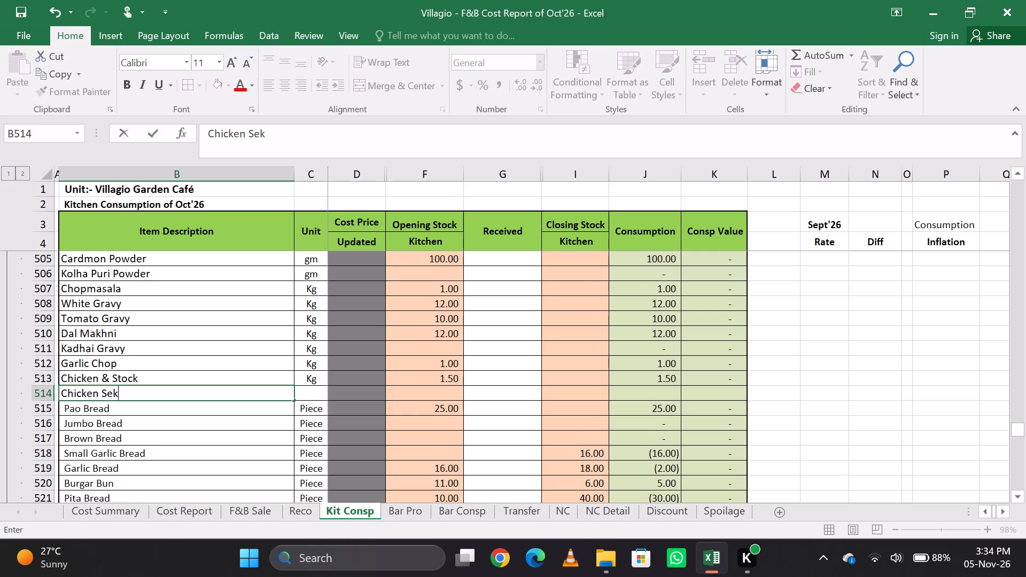
key(Delete)
key(BackSpace)
key(BackSpace)
key(BackSpace)
text(se)
text(kh)
key(Tab)
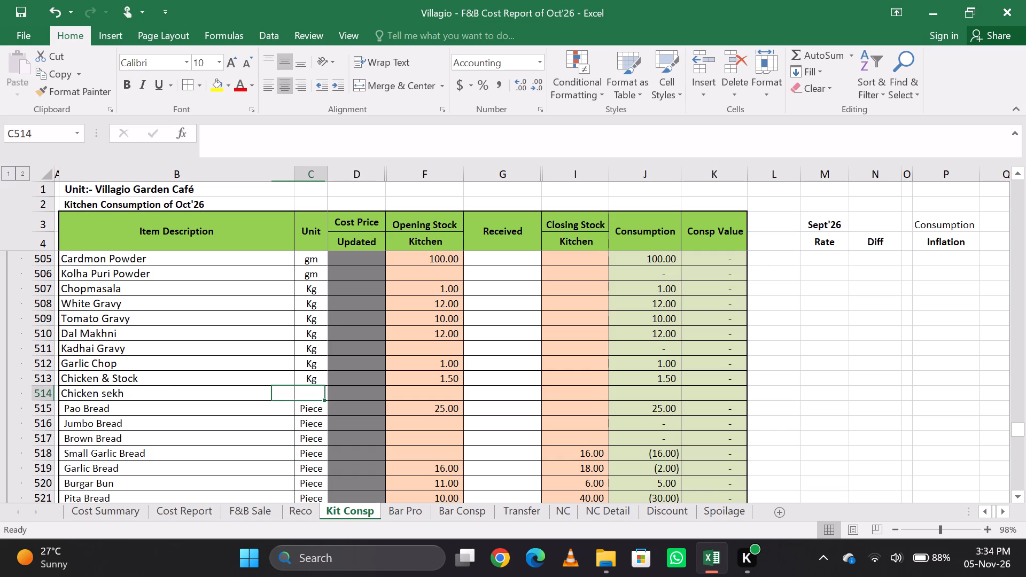
Enter kg as the unit and 5 as the kitchen closing stock for Chicken sekh.
text(kg)
key(Right)
key(Right)
key(Right)
key(Right)
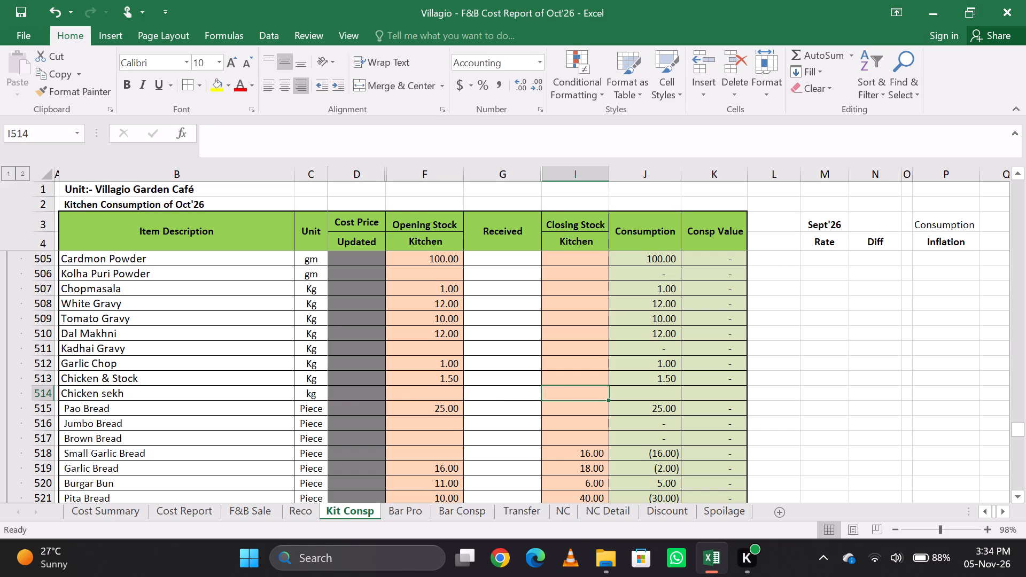
key(5)
key(Down)
Fill the Consumption and Consp Value formulas down from the Chicken & Stock row into the Chicken sekh row.
key(Up)
key(Right)
key(ctrl+d)
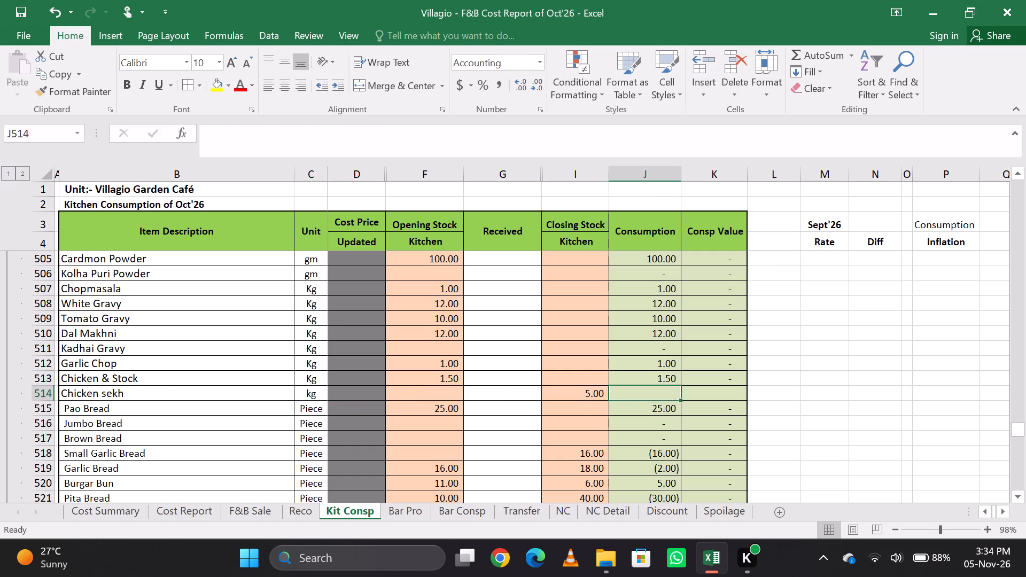
key(Right)
key(ctrl+d)
key(Left)
key(Left)
key(Left)
Search the sheet for "mutto" and go through the matching items to check for a mutton sekh entry.
key(ctrl+f)
key(BackSpace)
key(BackSpace)
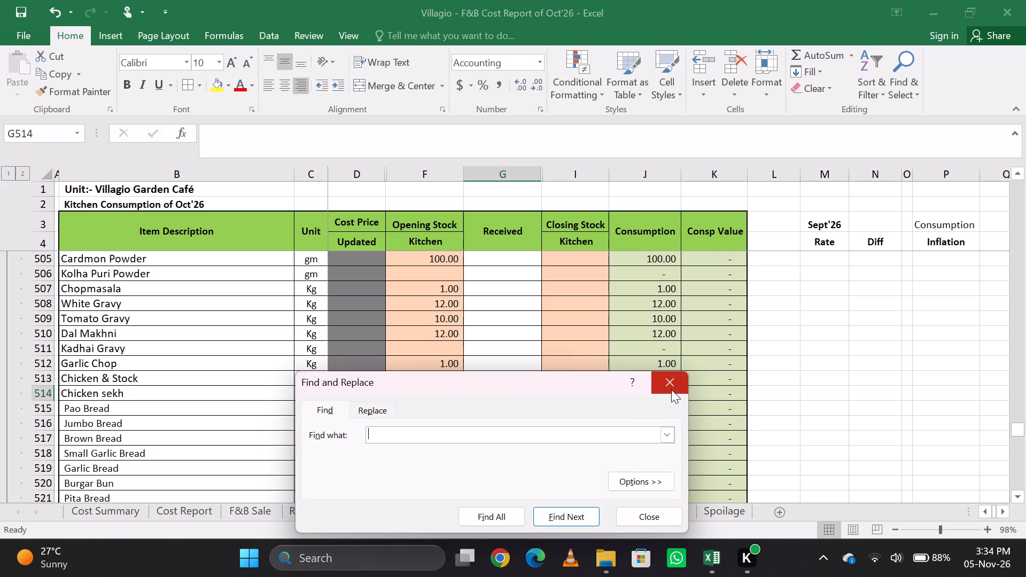
key(BackSpace)
key(BackSpace)
text(mo)
key(BackSpace)
text(uttoi)
key(BackSpace)
key(BackSpace)
key(o)
key(Return)
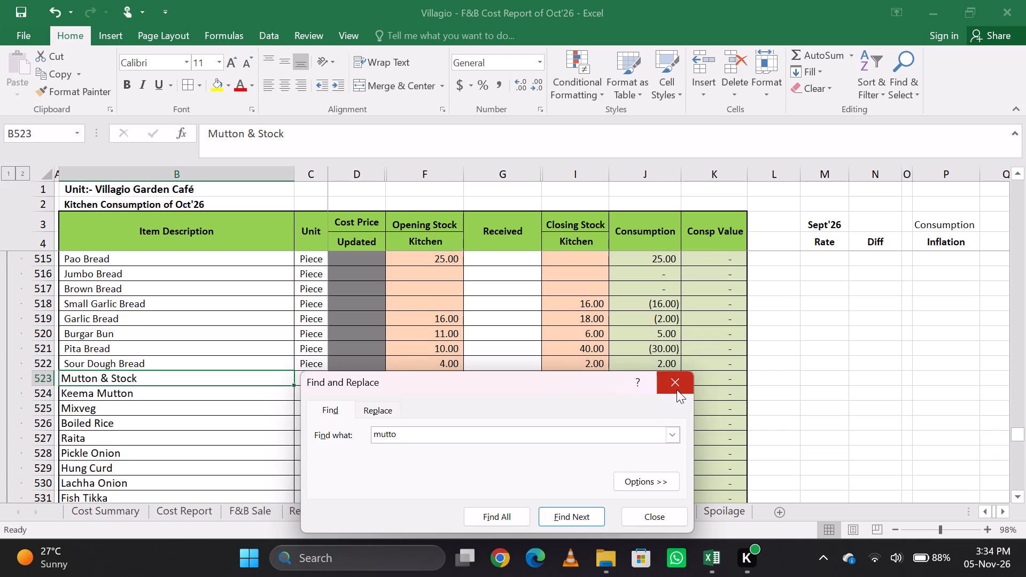
key(Return)
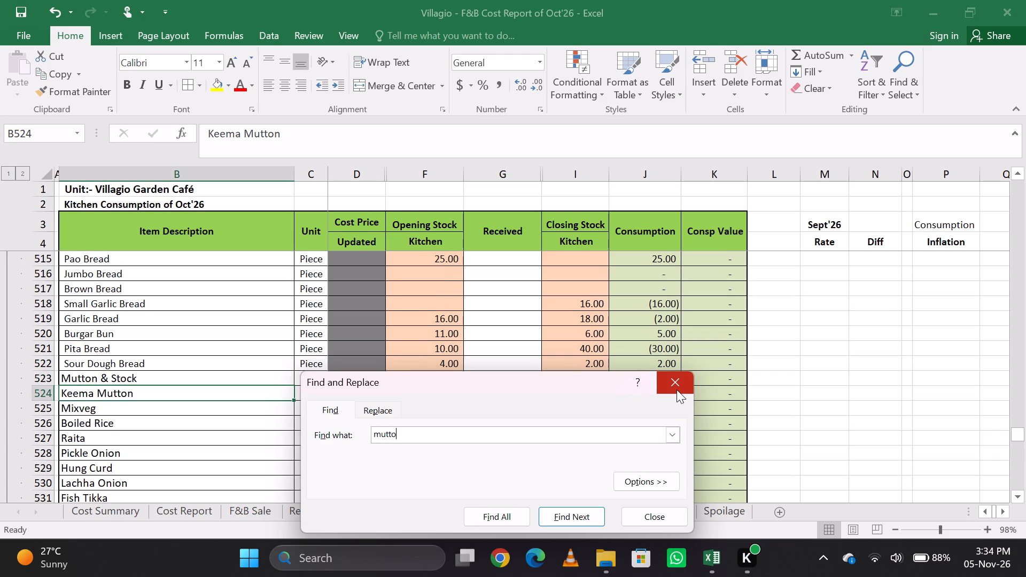
key(Return)
key(Return)
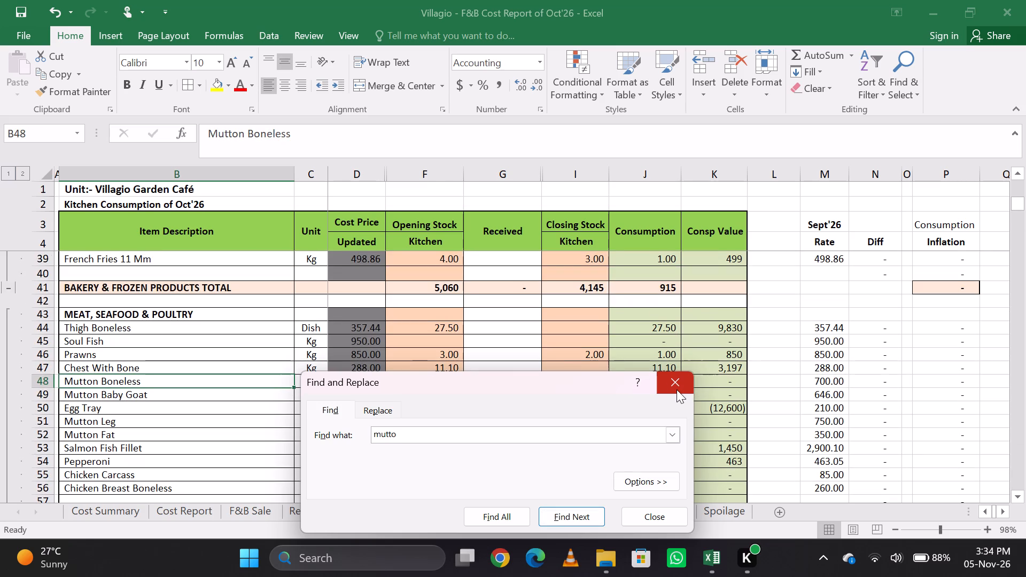
key(Return)
key(Return)
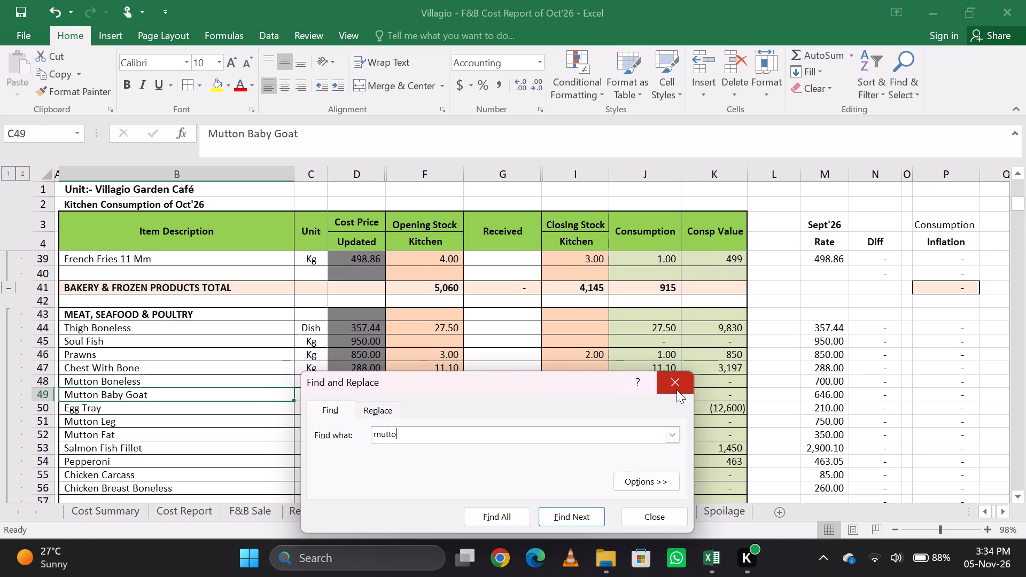
key(Return)
key(Return)
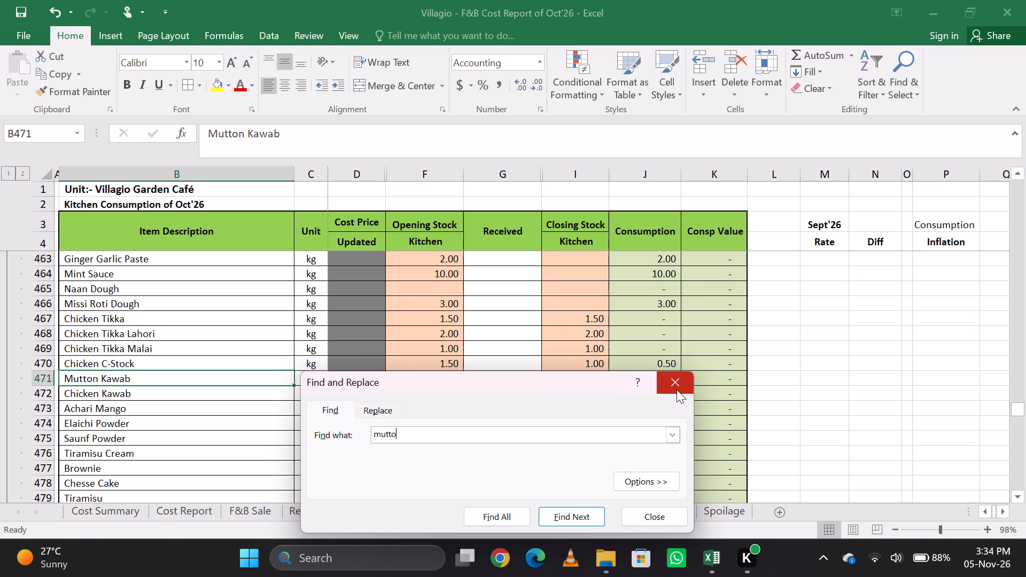
key(Return)
key(Return)
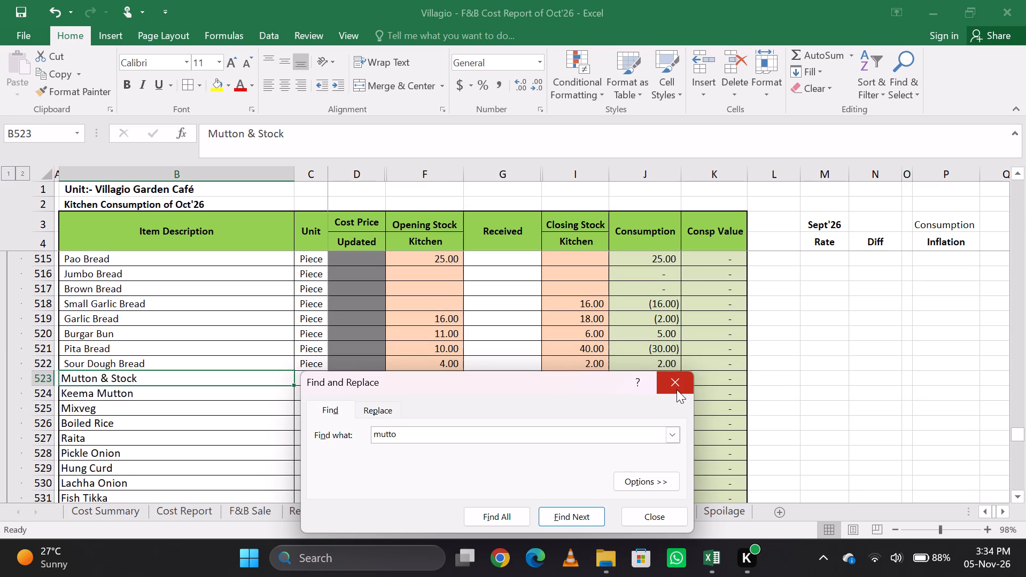
key(Return)
key(Return)
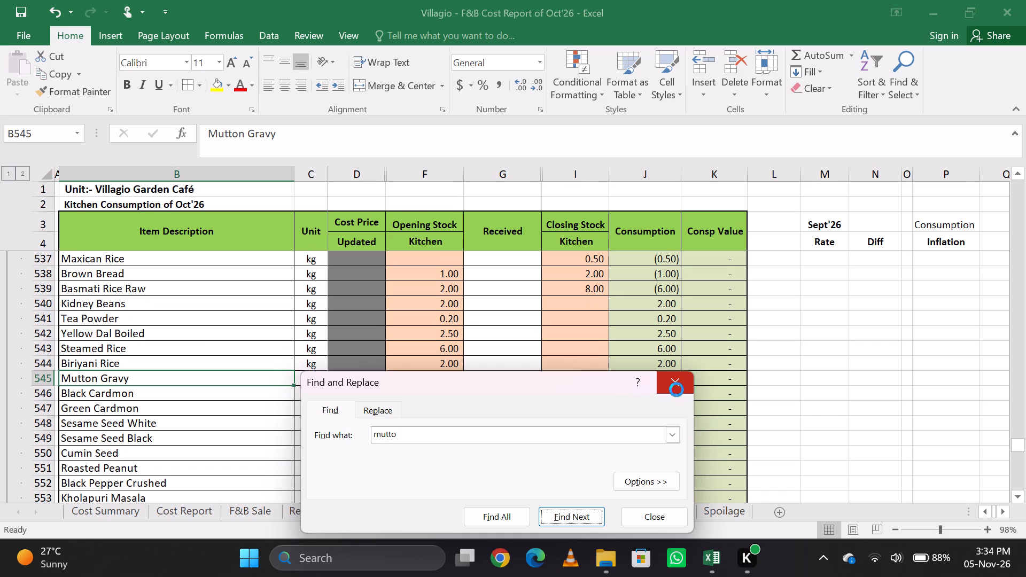
key(Return)
key(Return)
key(Return)
key(Return)
key(Return)
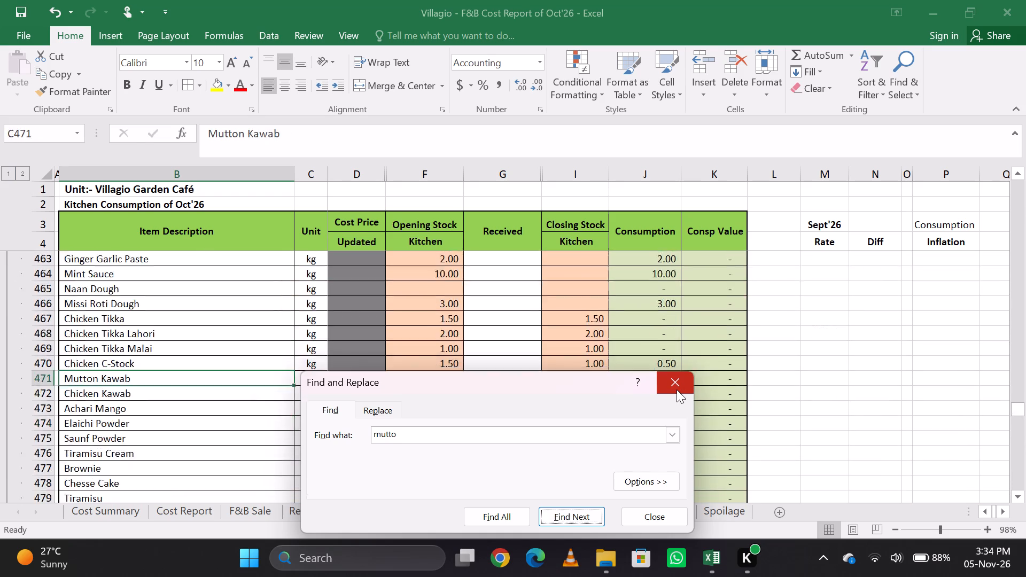
key(Escape)
Insert a row between Sour Dough Bread and Mutton & Stock and enter "Mutton Sekh" as its item description.
key(Up)
key(Down)
key(shift+space)
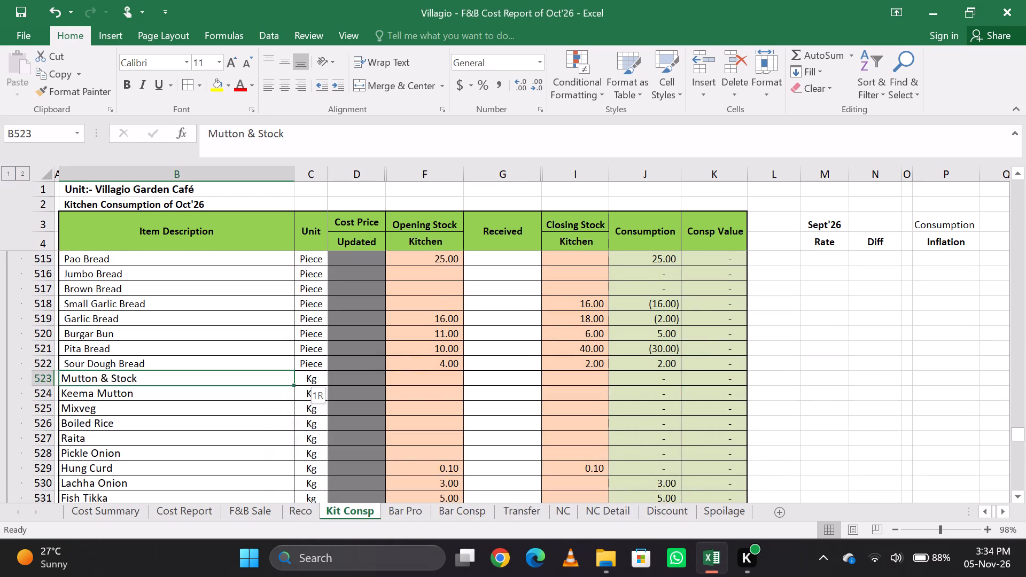
key(ctrl+shift+equal)
key(Down)
key(Up)
text(Mo)
key(BackSpace)
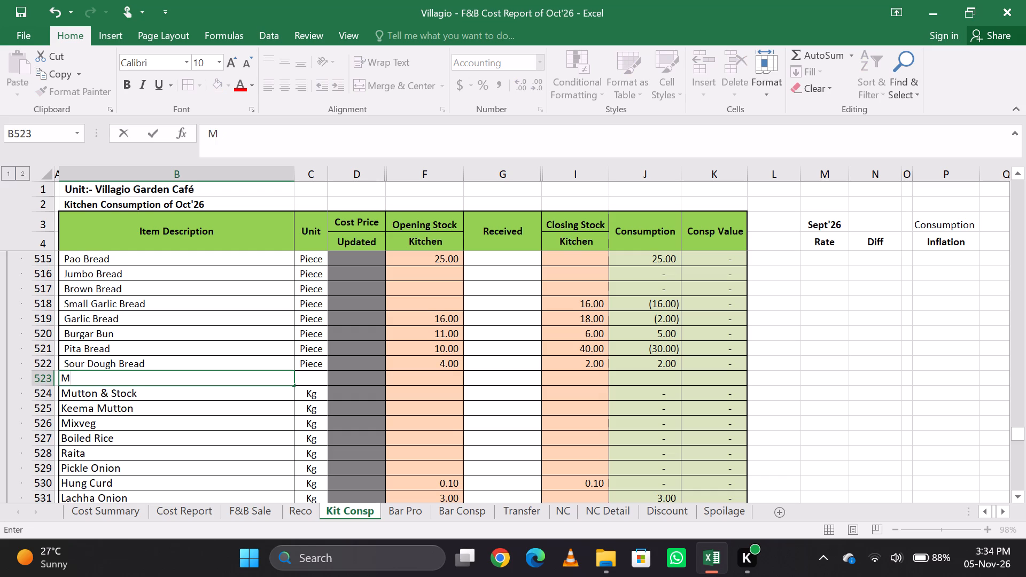
text(utton S)
text(ekh)
key(Tab)
key(Tab)
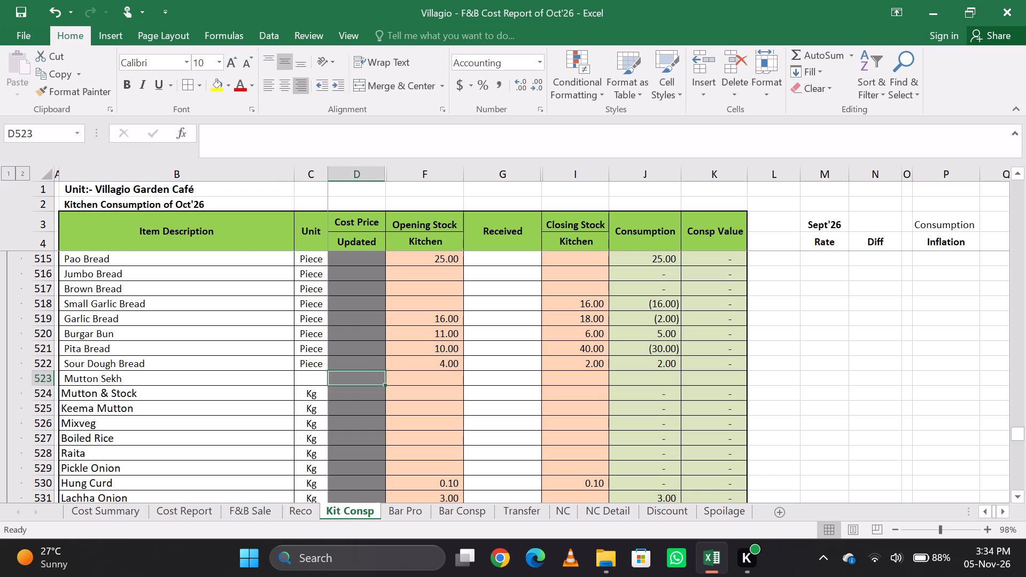
Enter kg as the unit and 5 as the kitchen closing stock for Mutton Sekh.
key(Left)
text(kg)
key(Right)
key(Right)
key(Right)
key(Right)
key(5)
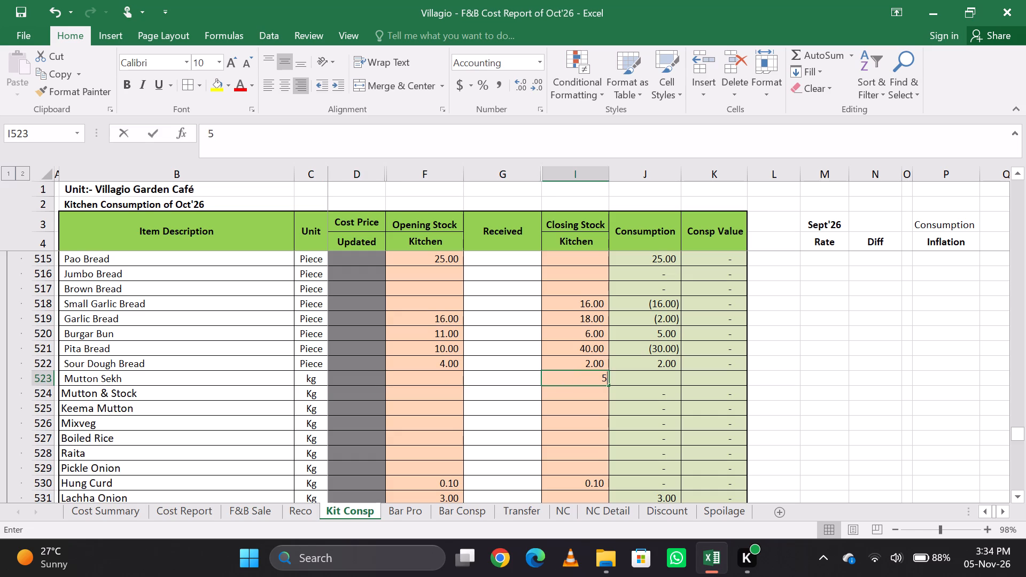
Fill the Consumption and Consp Value formulas down from the Sour Dough Bread row into the Mutton Sekh row.
key(Right)
key(ctrl+d)
key(Right)
key(ctrl+d)
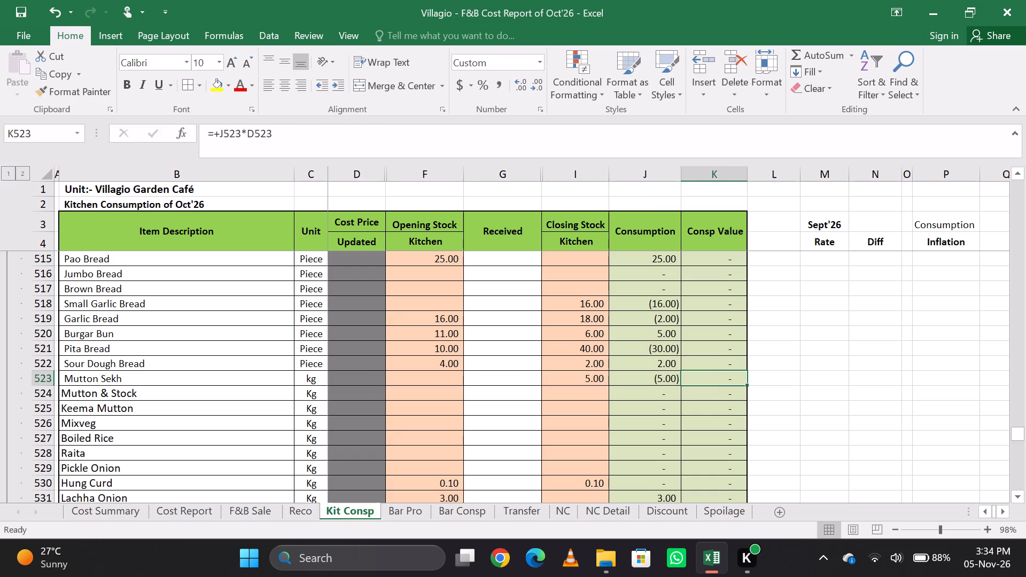
key(Left)
key(Left)
key(ctrl+g)
key(Escape)
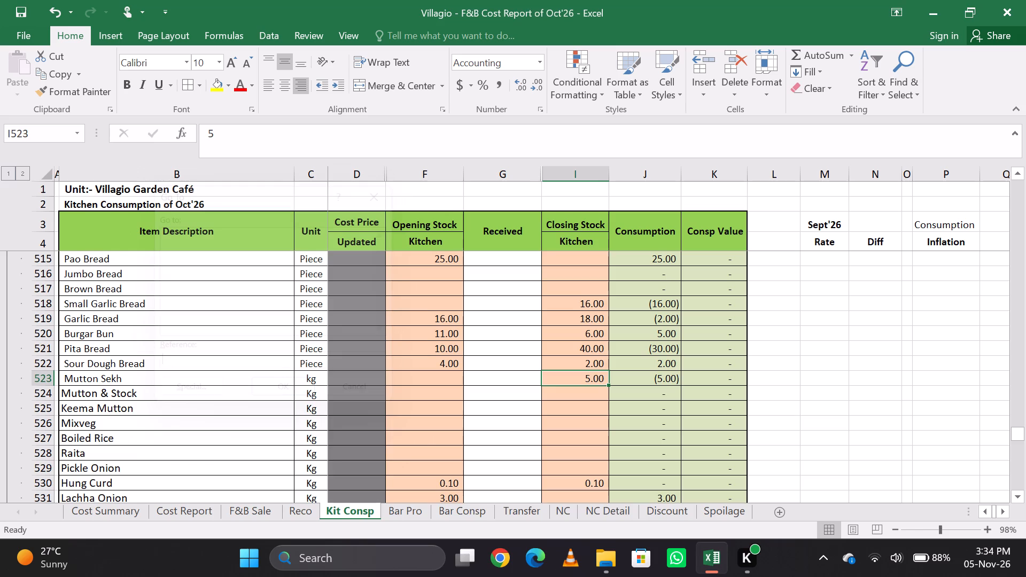
Search the sheet for "dahi k" and enter 10 as the kitchen closing stock for Dahi Kebab.
key(ctrl+f)
key(BackSpace)
key(BackSpace)
key(BackSpace)
key(BackSpace)
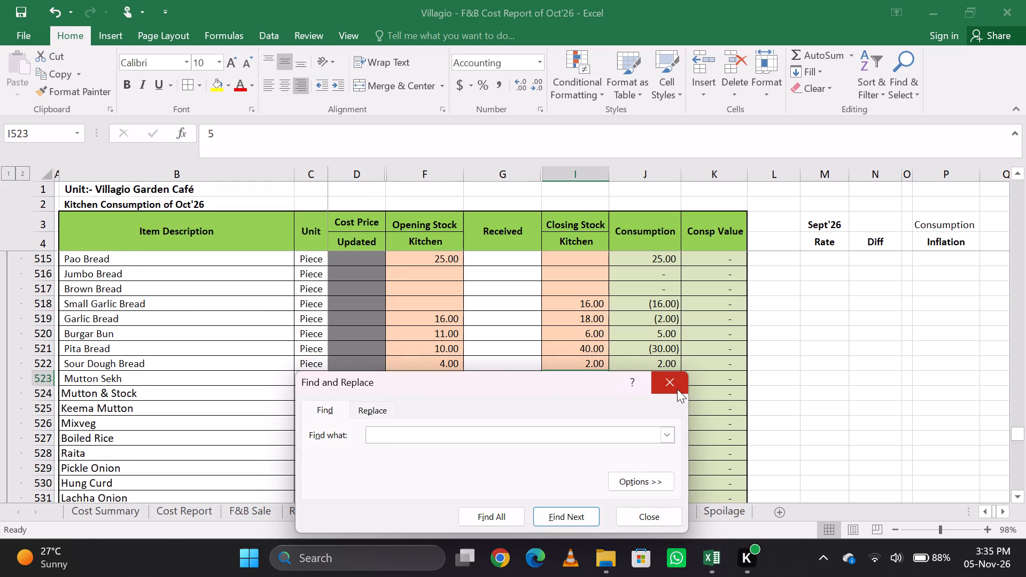
text(dahi k)
key(Return)
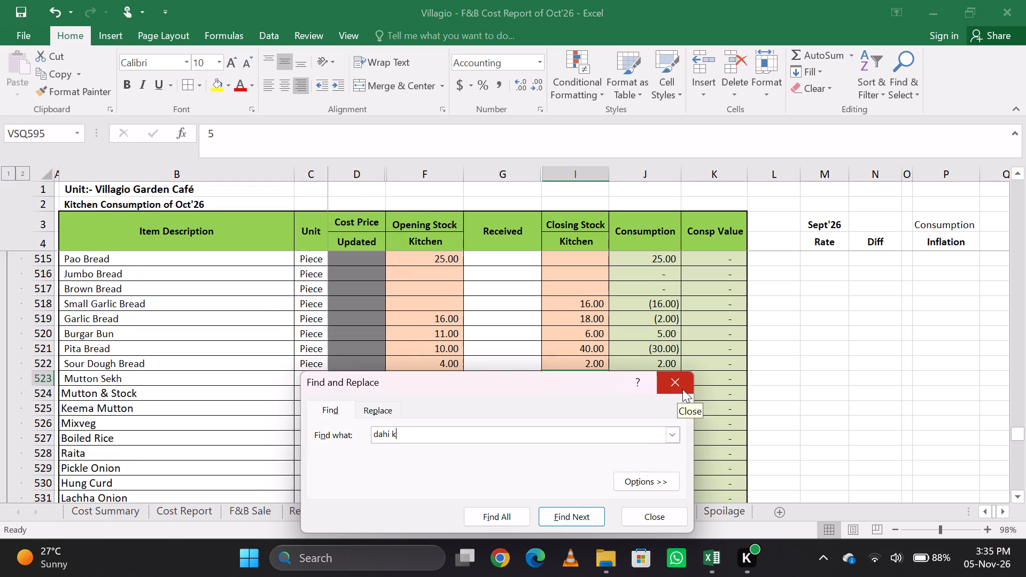
key(Escape)
key(Right)
key(Right)
key(Right)
key(Right)
key(Right)
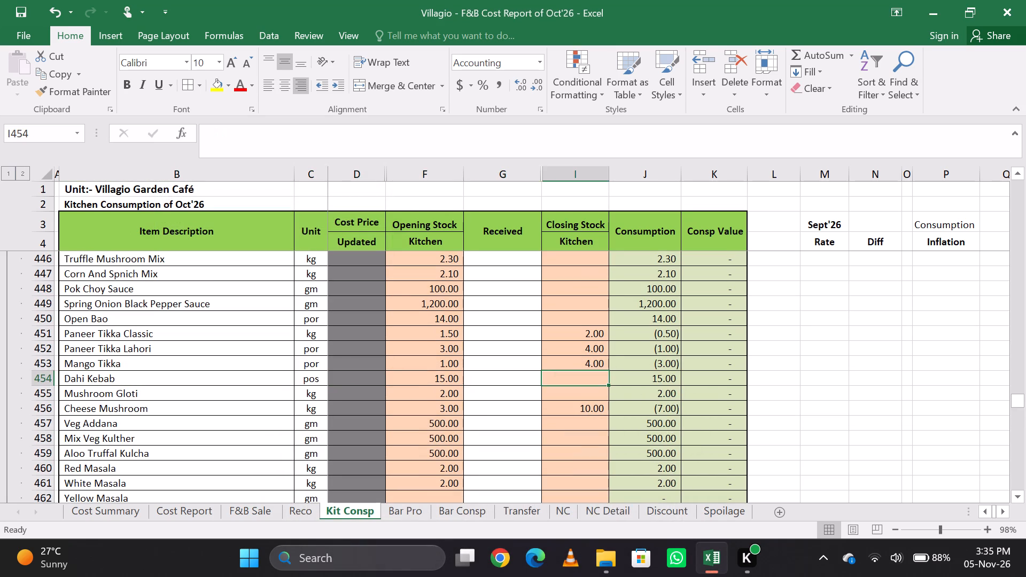
text(10)
key(Return)
Search the sheet for the mushroom item using the spellings "mash", "mashro" and "mashr".
key(ctrl+f)
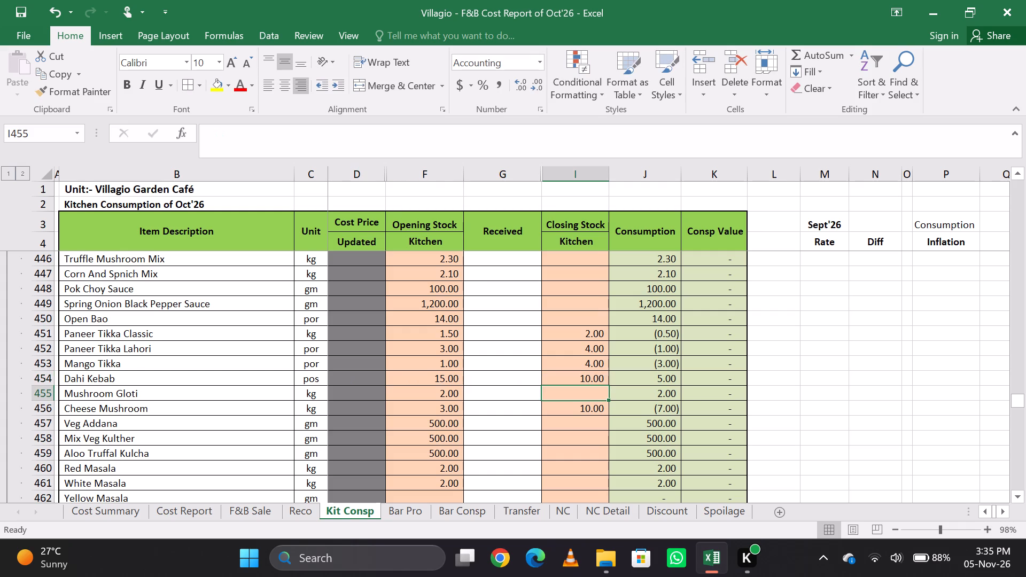
key(BackSpace)
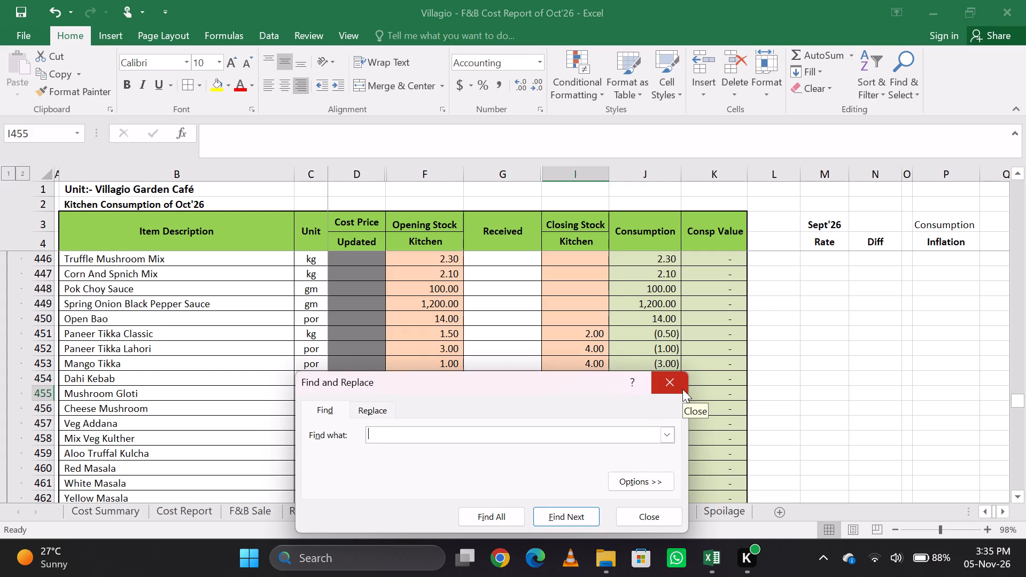
text(mash)
key(Return)
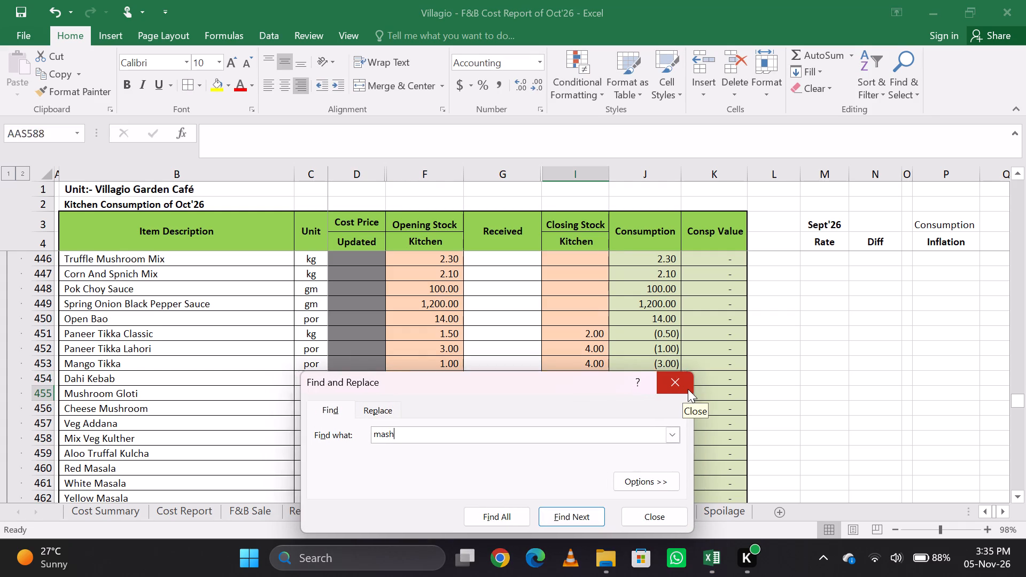
text(ro)
key(Return)
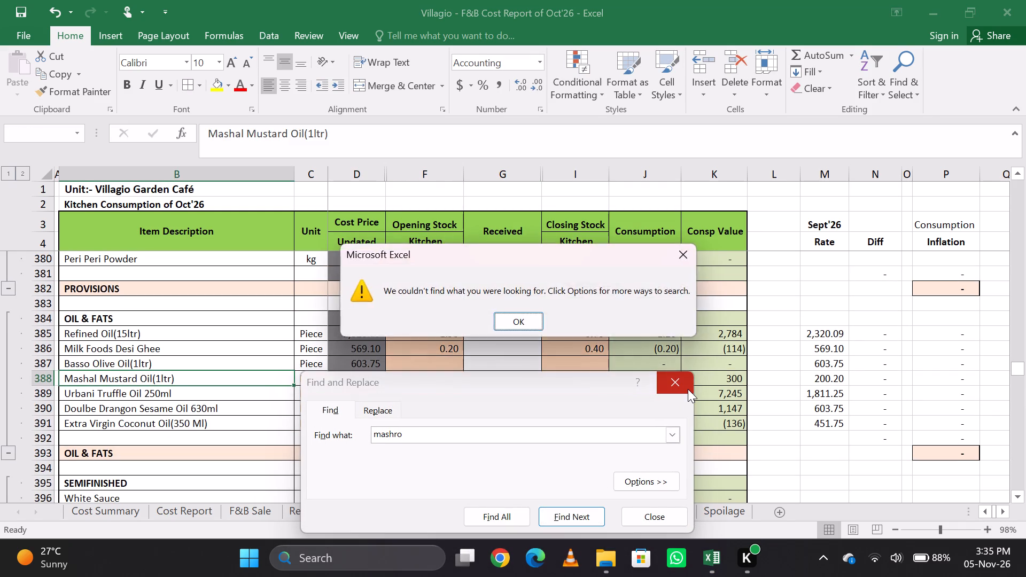
key(Return)
key(BackSpace)
key(Return)
key(Return)
key(Return)
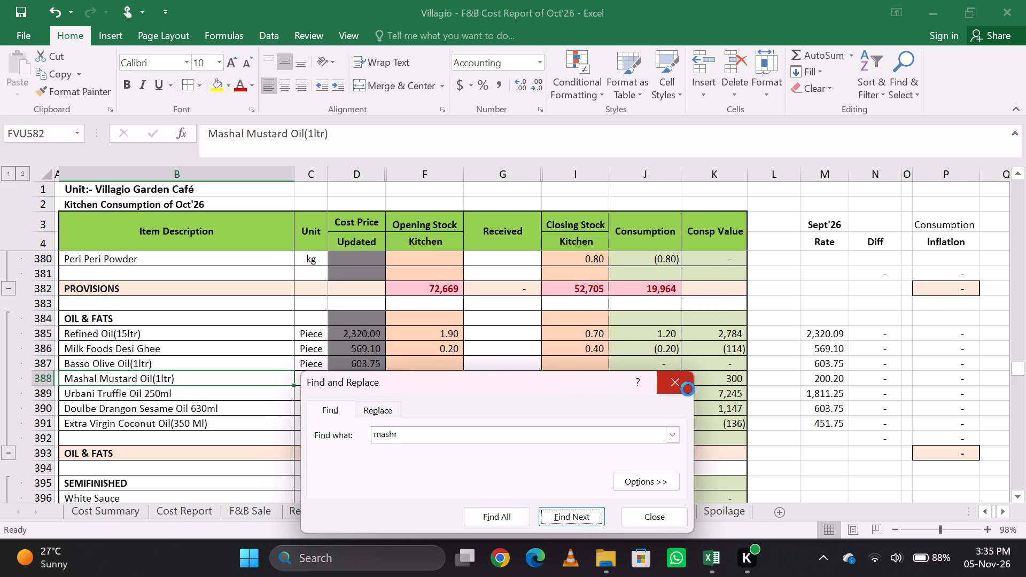
key(Return)
key(BackSpace)
key(Return)
key(Return)
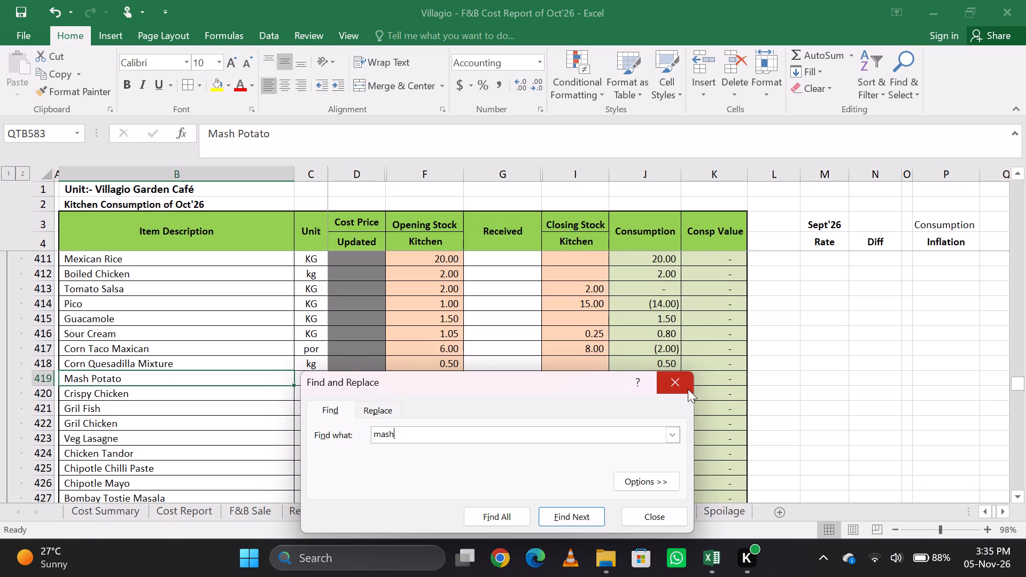
key(Return)
Search the sheet for "mush" and enter 2 as the kitchen closing stock for Mushroom Gloti.
key(BackSpace)
key(BackSpace)
key(BackSpace)
text(ush)
key(Return)
key(Return)
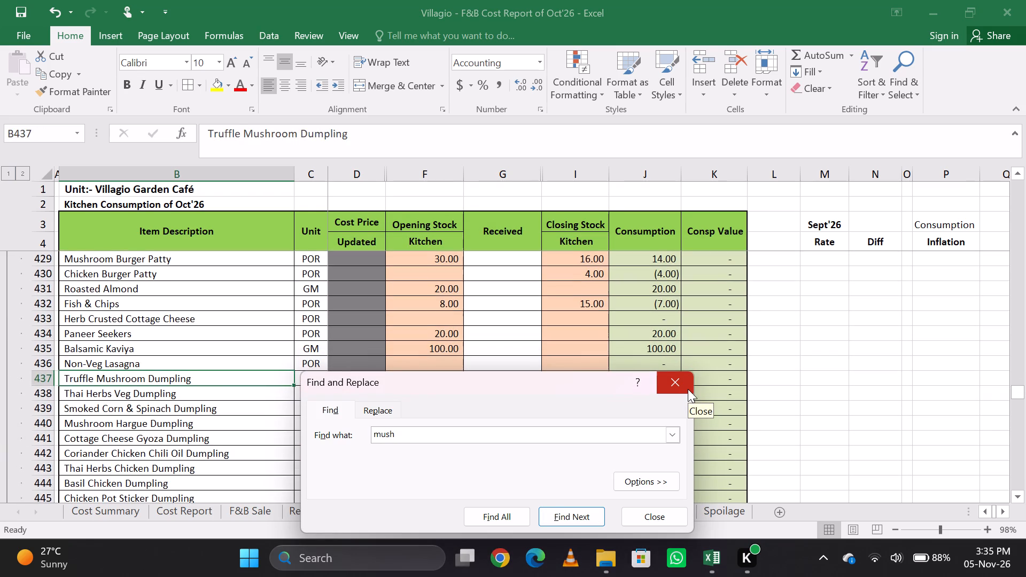
key(Return)
key(Return)
key(Return)
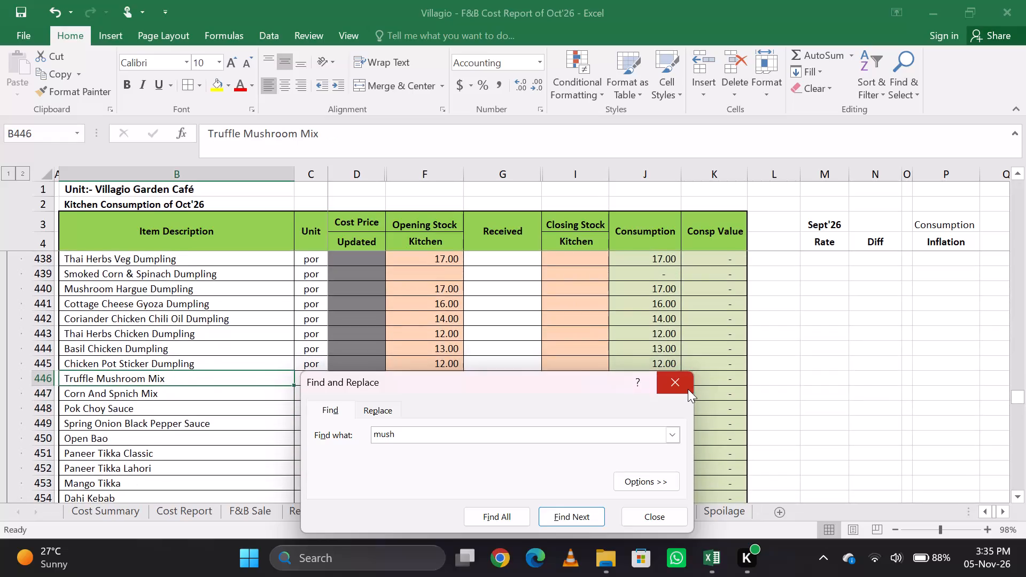
key(Return)
key(Escape)
key(Up)
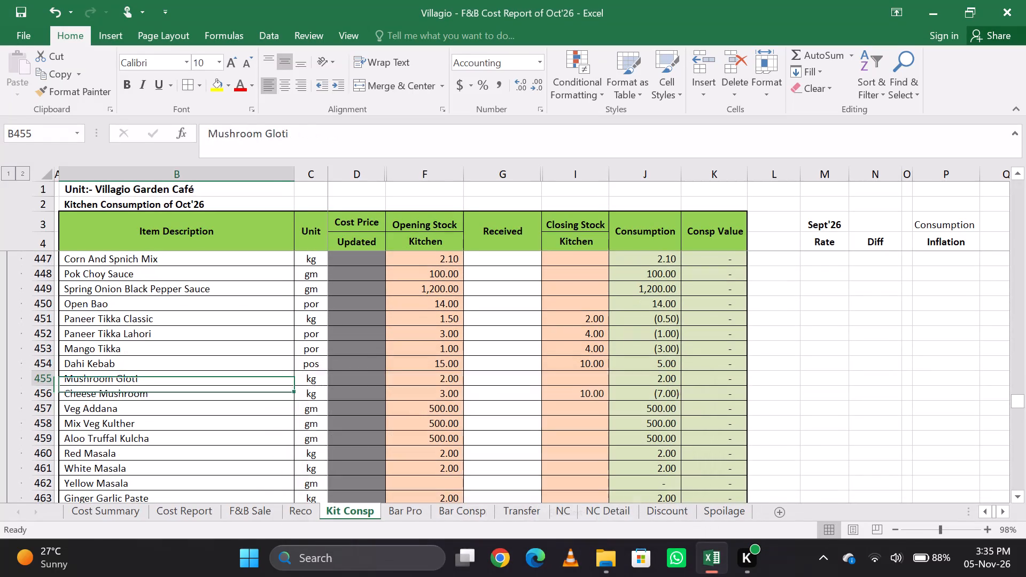
key(Right)
key(Right)
key(Right)
key(Right)
key(Right)
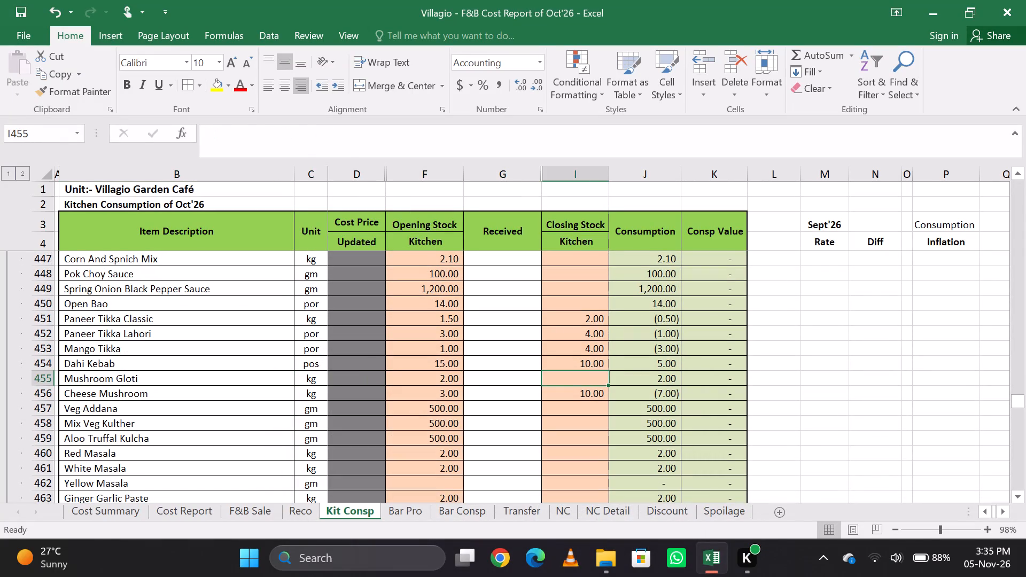
key(3)
key(Down)
key(Up)
key(2)
key(Down)
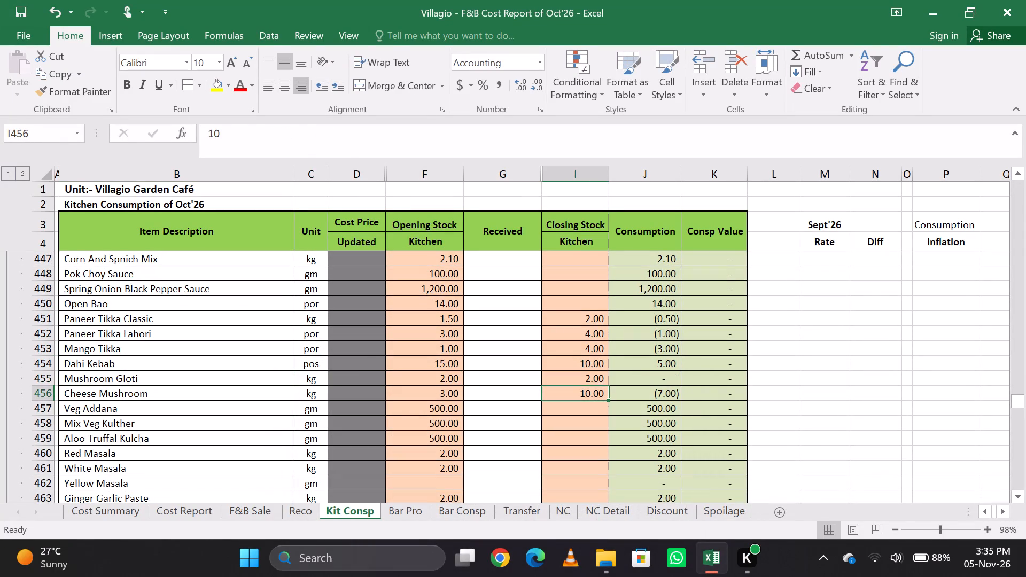
Search the sheet for "aalu" to look for the potato item.
key(ctrl+f)
key(BackSpace)
key(BackSpace)
key(BackSpace)
key(BackSpace)
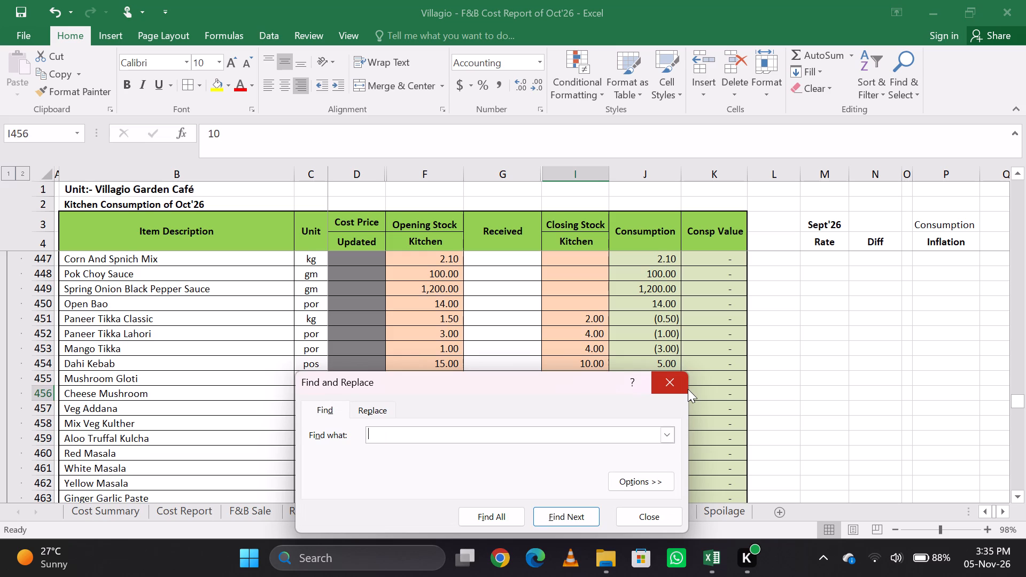
text(aalu)
key(Return)
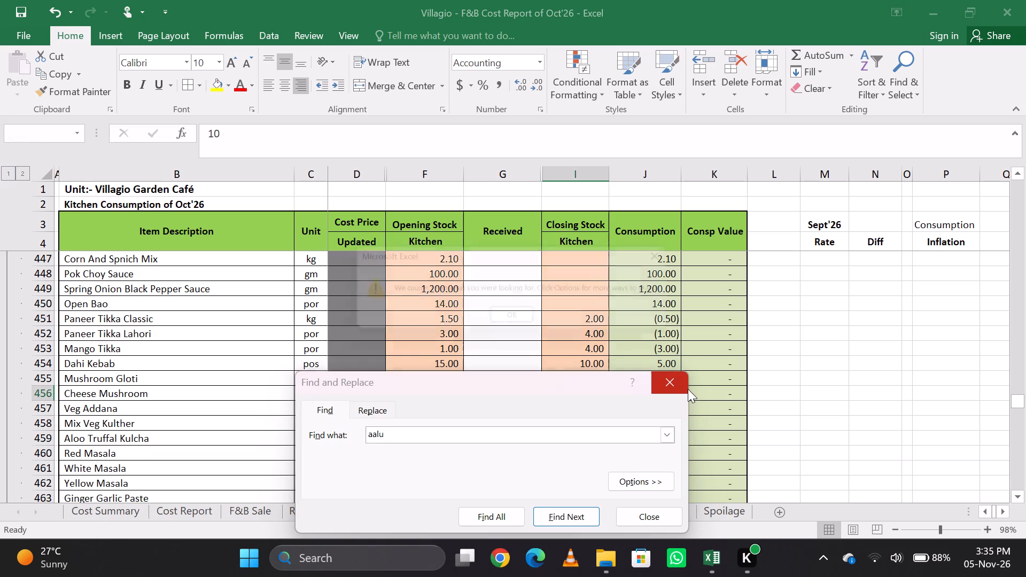
key(Return)
key(BackSpace)
key(Escape)
Enter 500 as the kitchen closing stock for Aloo Truffal Kulcha.
key(Down)
key(Down)
key(Down)
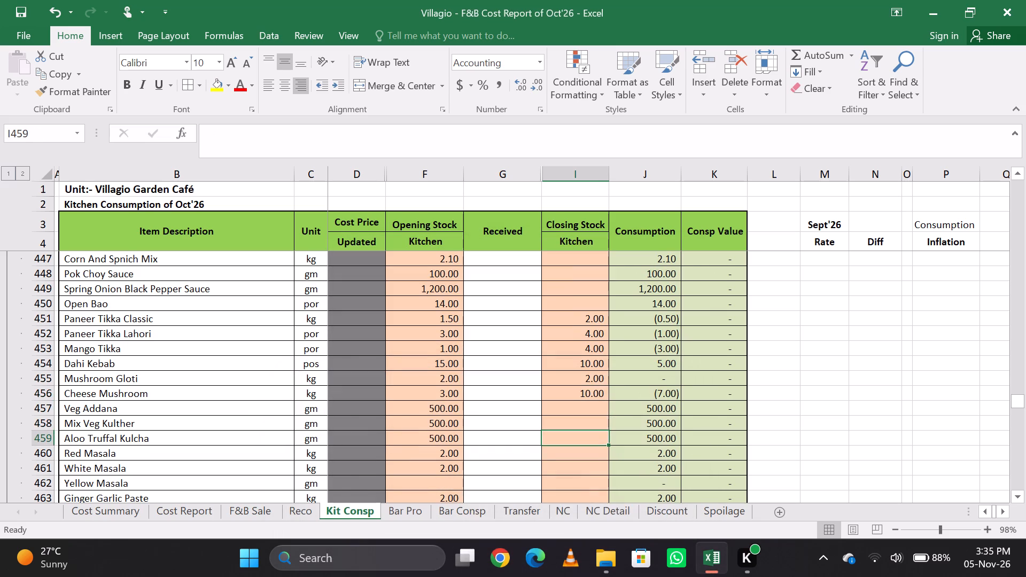
key(Down)
key(Up)
text(500)
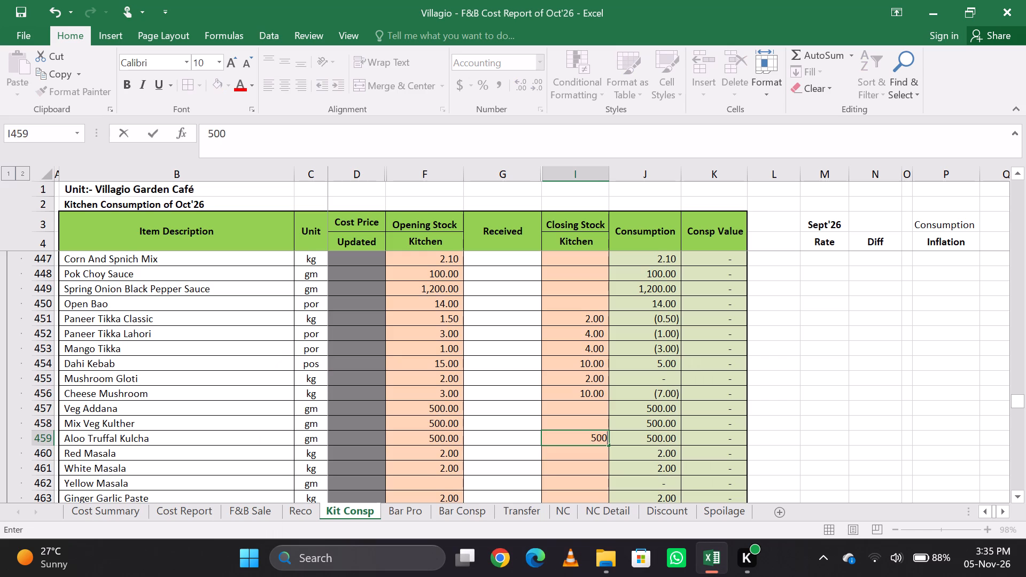
key(Return)
key(Up)
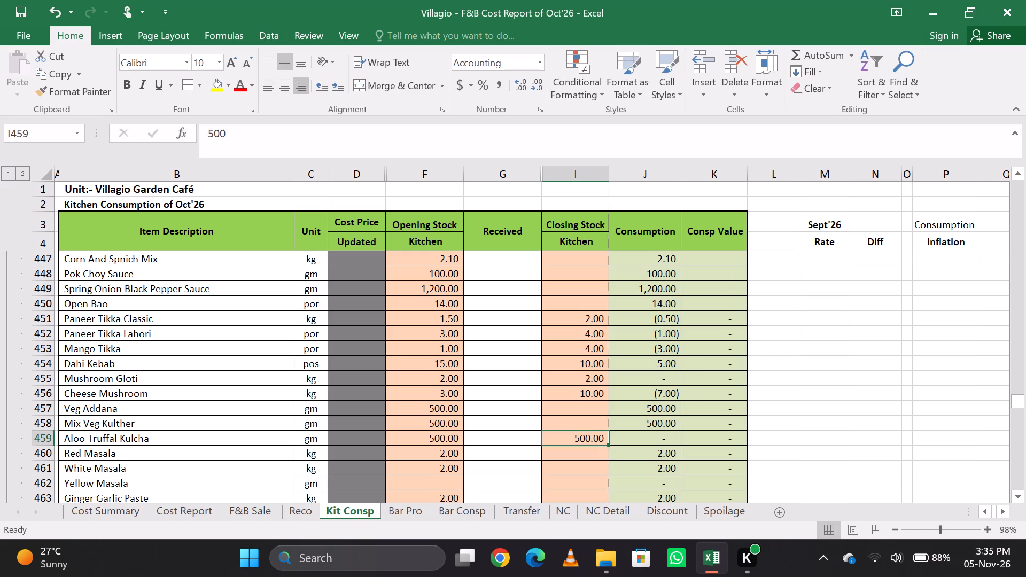
Enter 200 as the kitchen closing stock for Mix Veg Kulther.
key(Down)
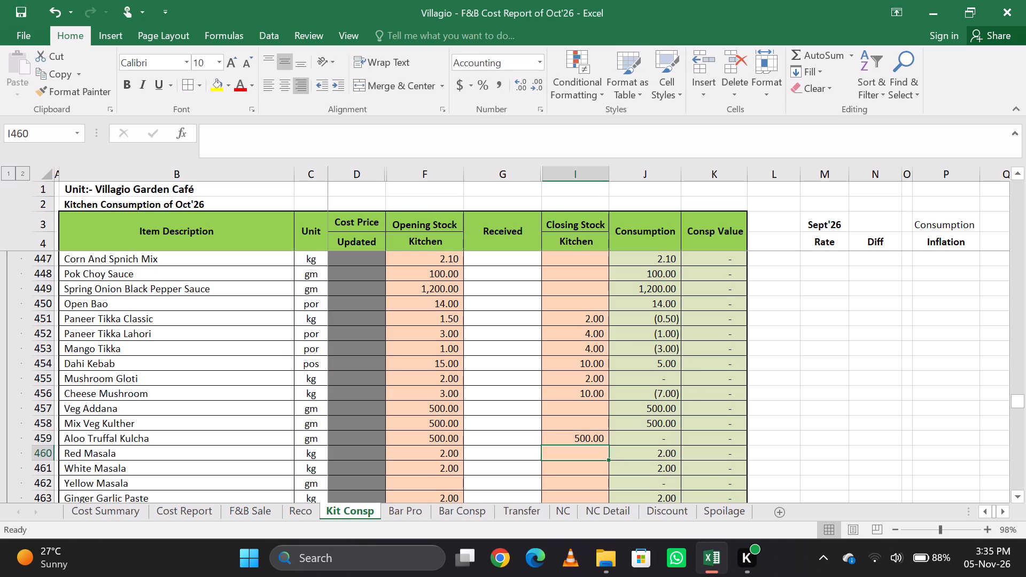
key(Up)
key(Up)
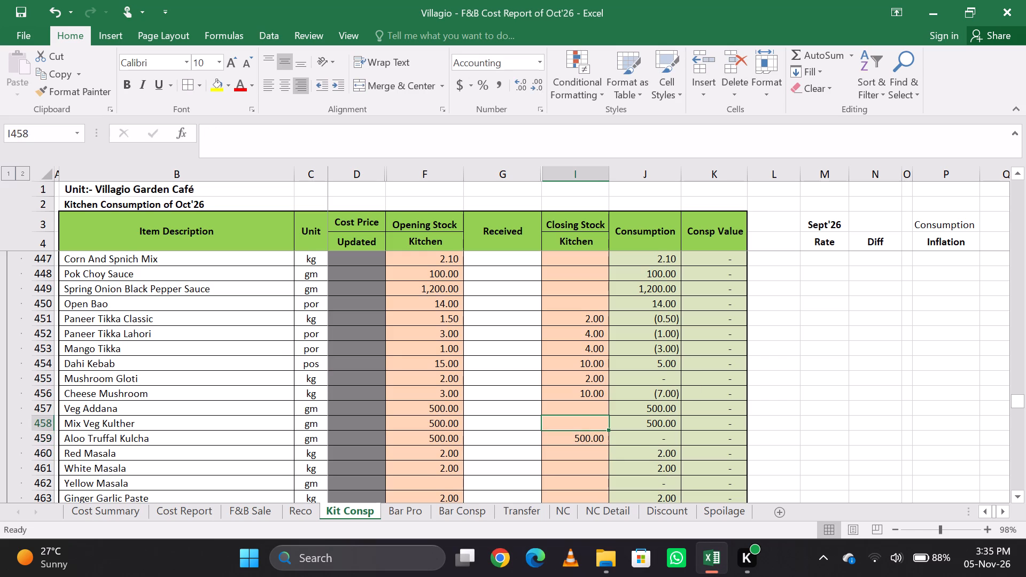
key(Down)
key(Up)
text(.2)
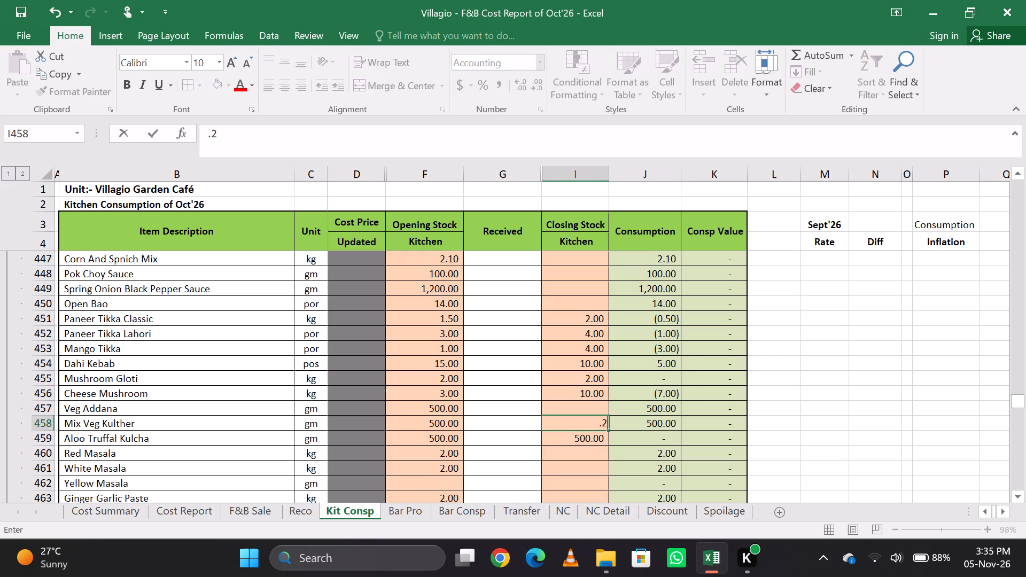
key(Return)
key(Up)
text(200)
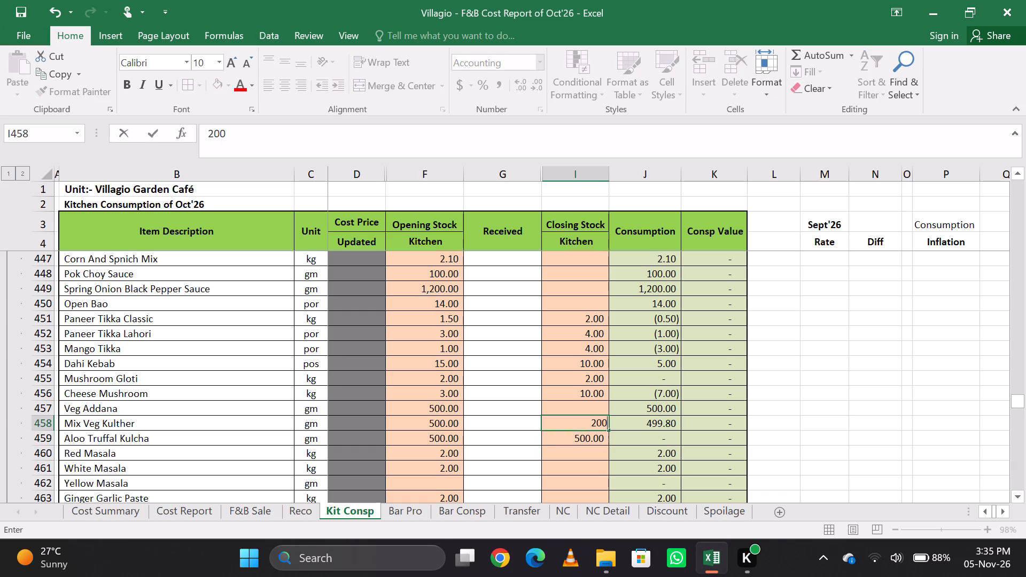
key(Return)
key(Up)
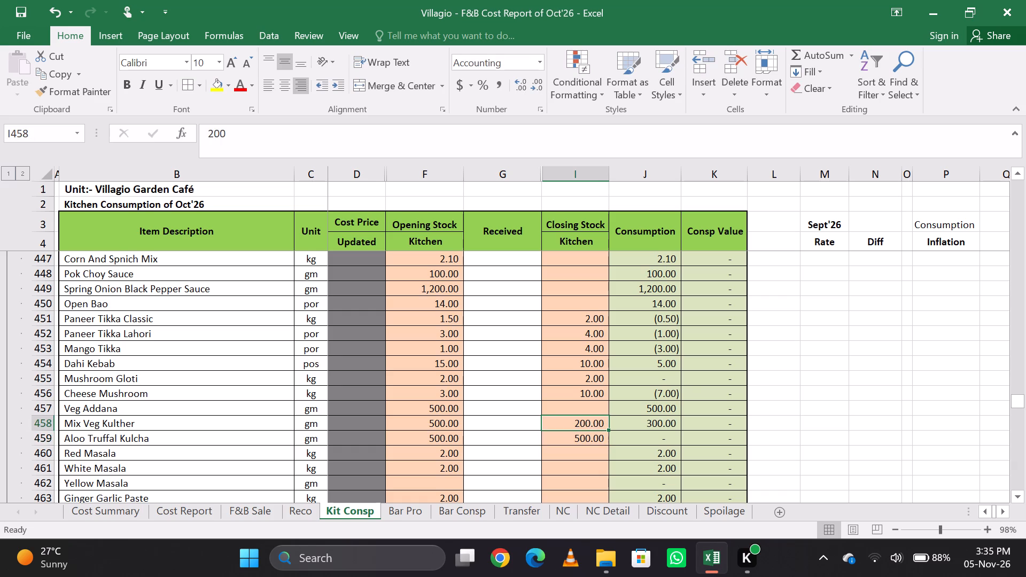
Enter 2 as the kitchen closing stock for Red Masala.
key(Down)
key(Down)
key(Down)
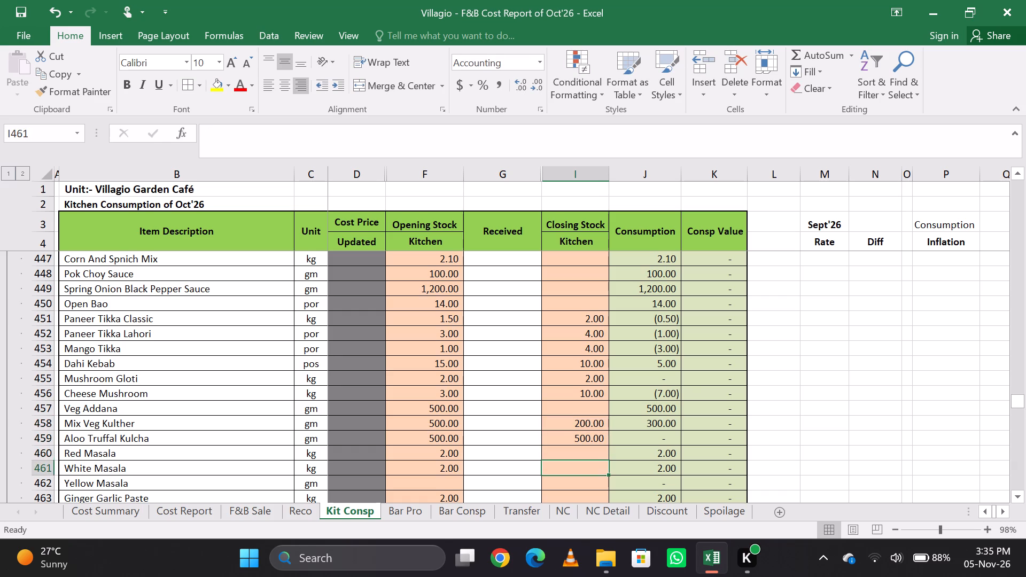
key(Up)
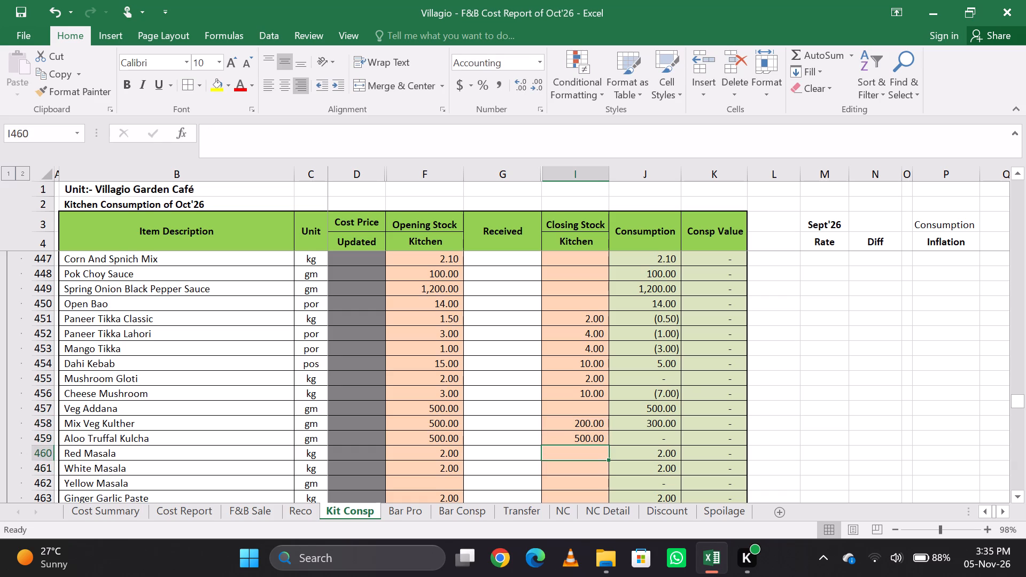
key(2)
key(Down)
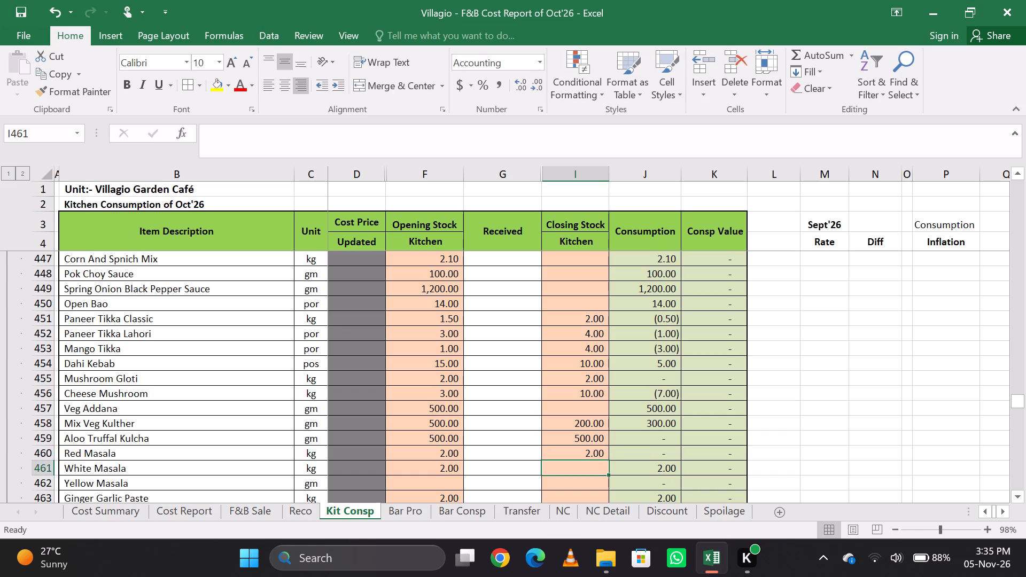
Enter 0.5 as the kitchen closing stock for Yellow Masala.
key(Down)
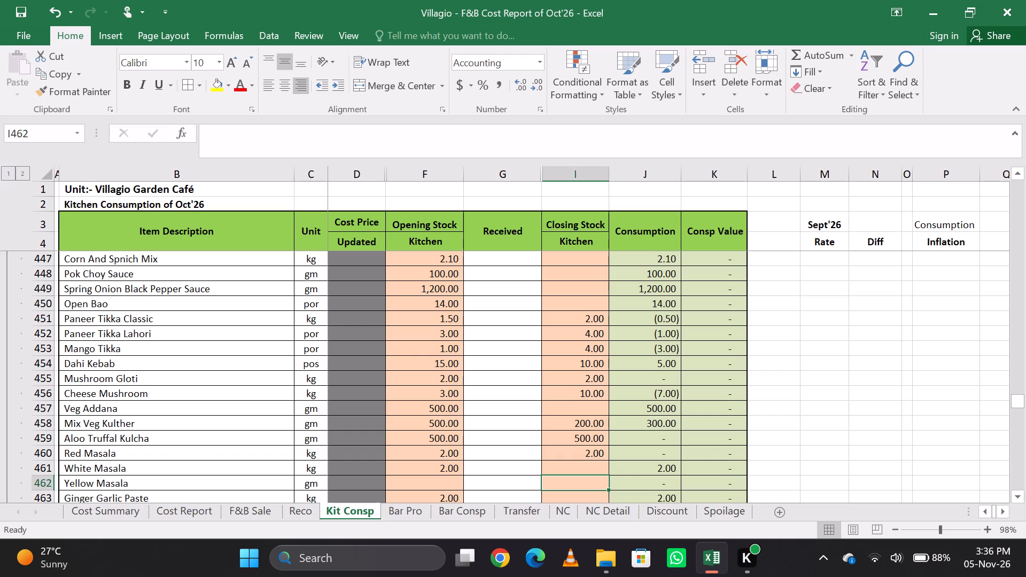
text(.5)
key(Return)
key(Up)
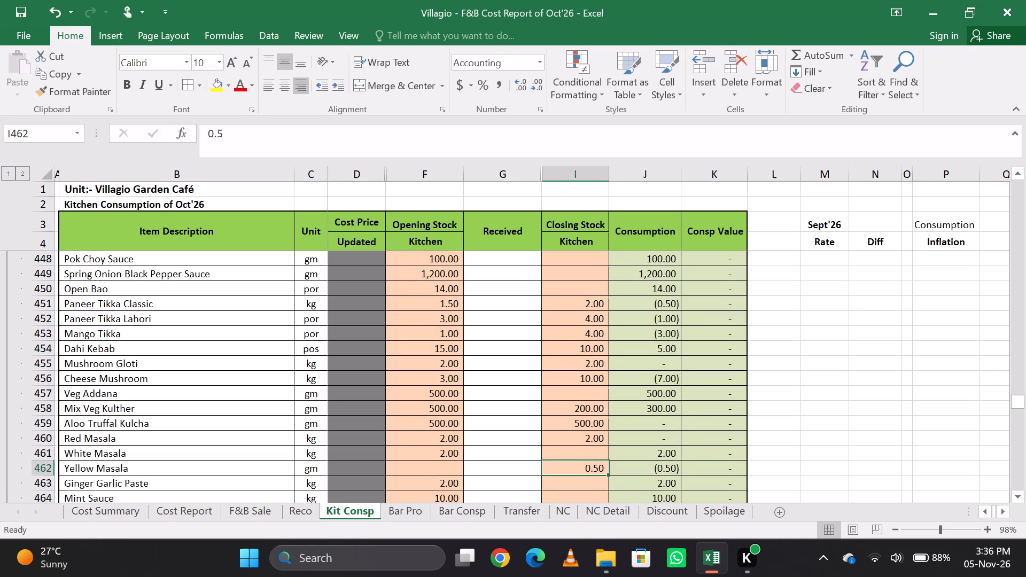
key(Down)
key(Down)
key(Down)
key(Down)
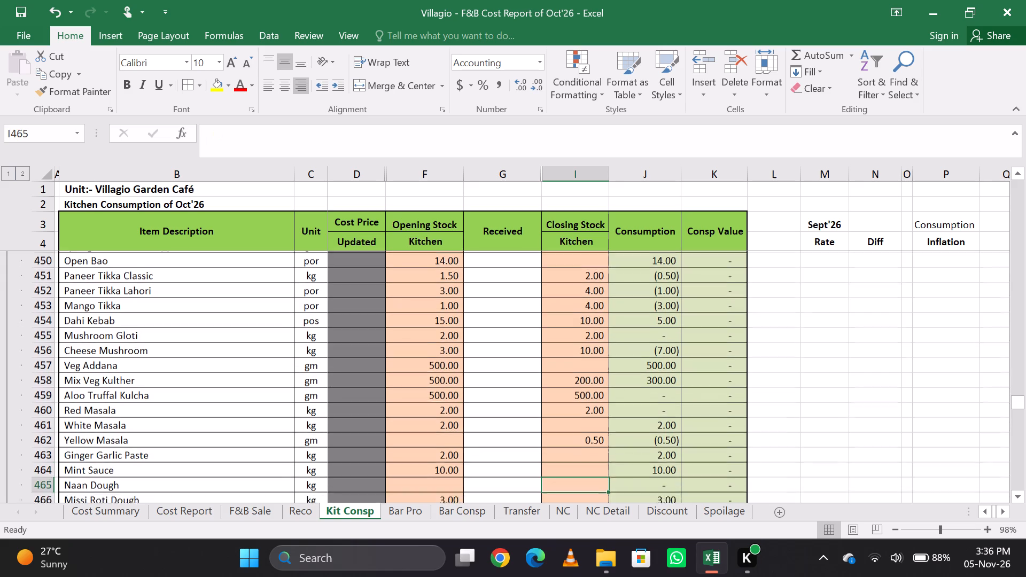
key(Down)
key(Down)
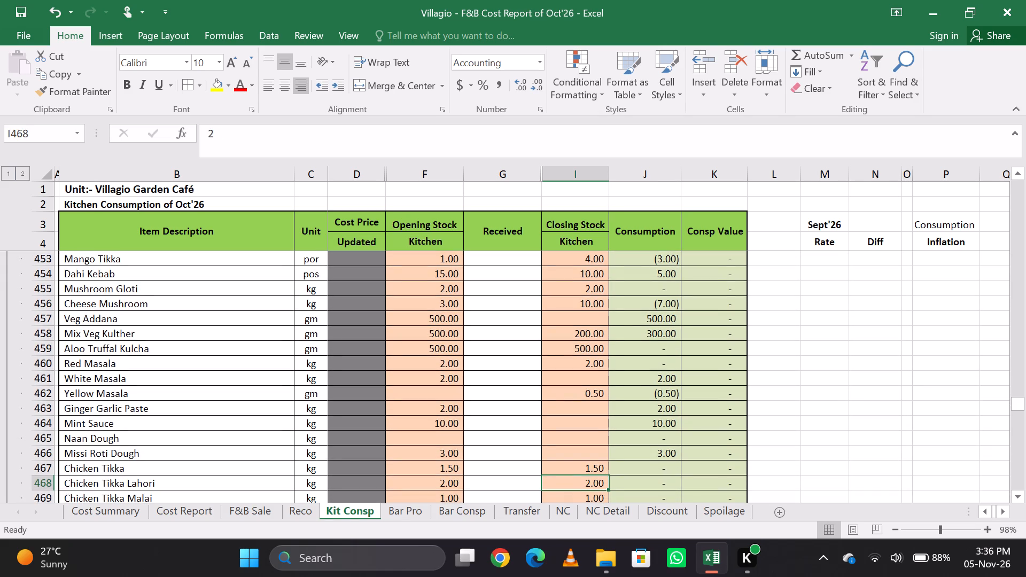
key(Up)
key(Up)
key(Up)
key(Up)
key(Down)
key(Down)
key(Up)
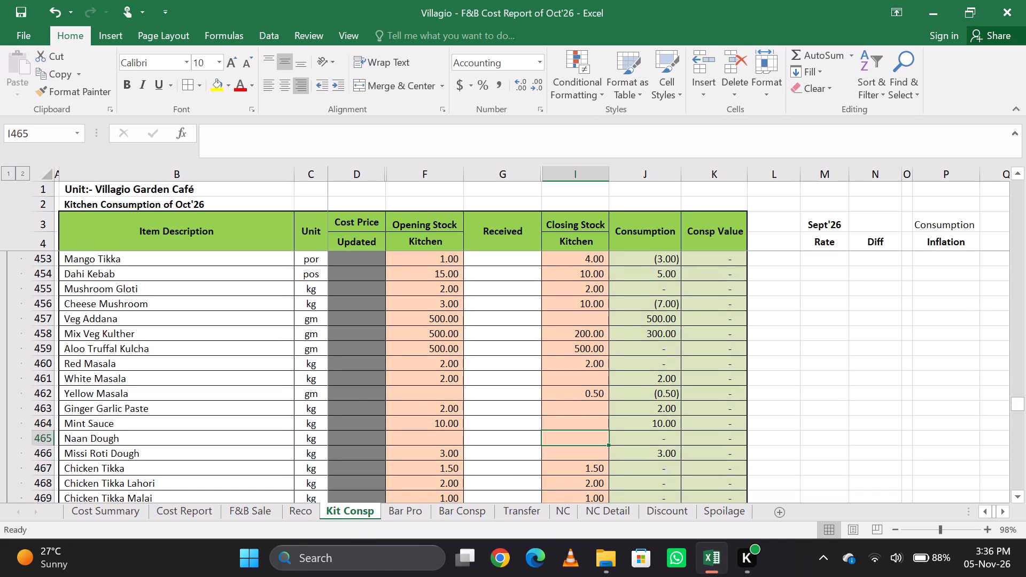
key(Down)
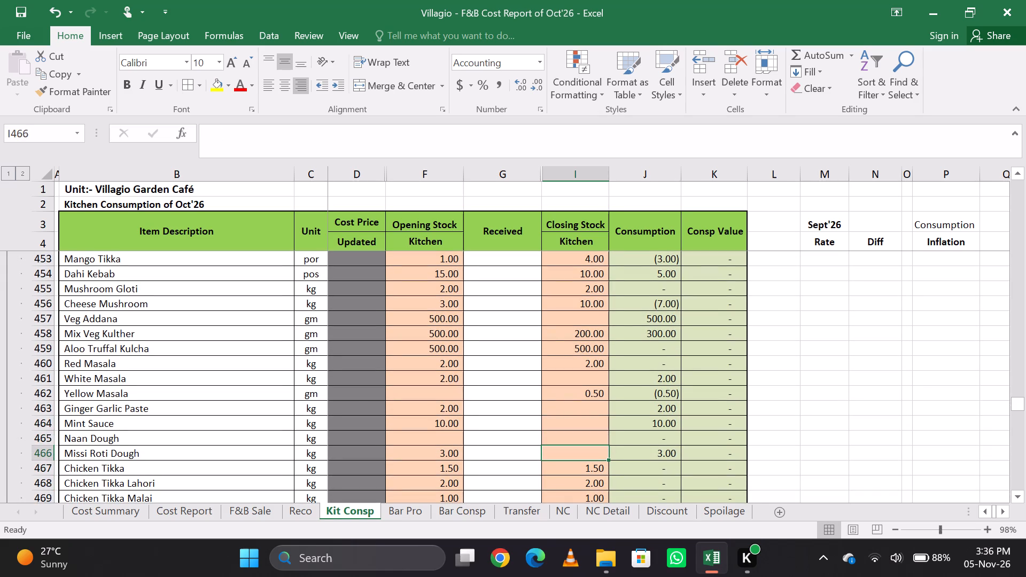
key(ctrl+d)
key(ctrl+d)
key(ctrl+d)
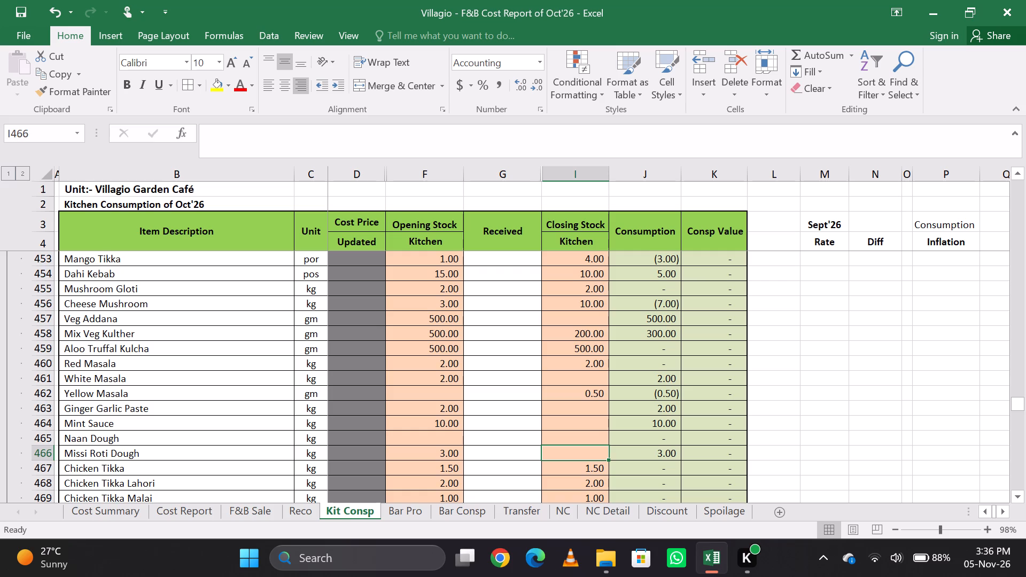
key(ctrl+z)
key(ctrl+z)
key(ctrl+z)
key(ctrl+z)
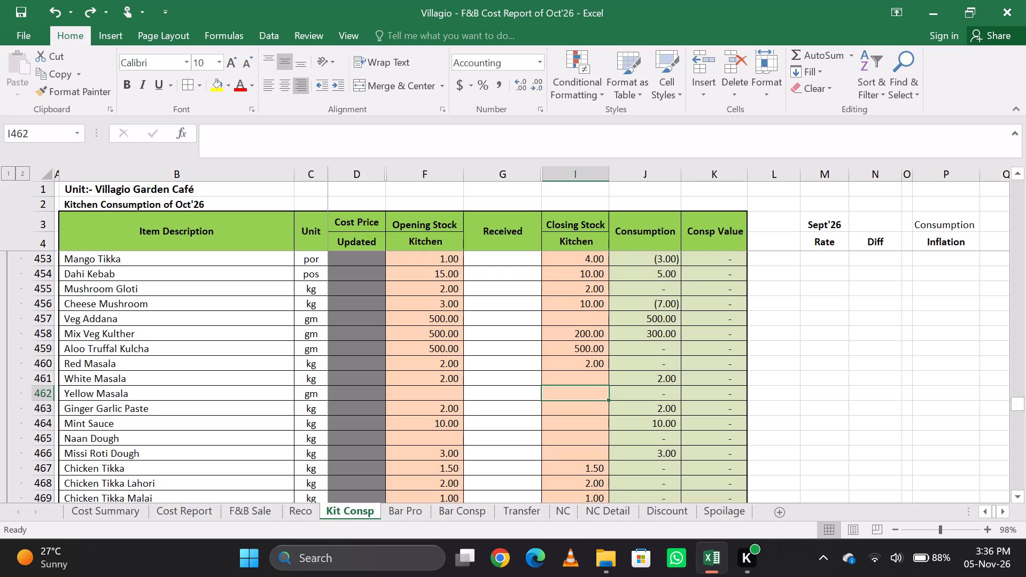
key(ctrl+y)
Find Atta Dough in the item list and enter 10 as its kitchen closing stock.
key(ctrl+f)
text(atta d)
key(Return)
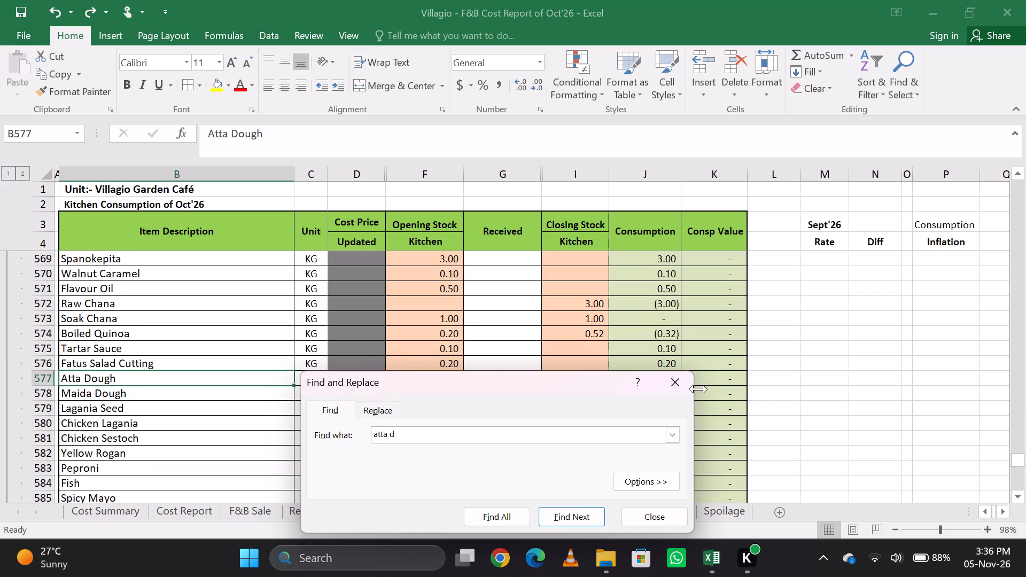
key(Escape)
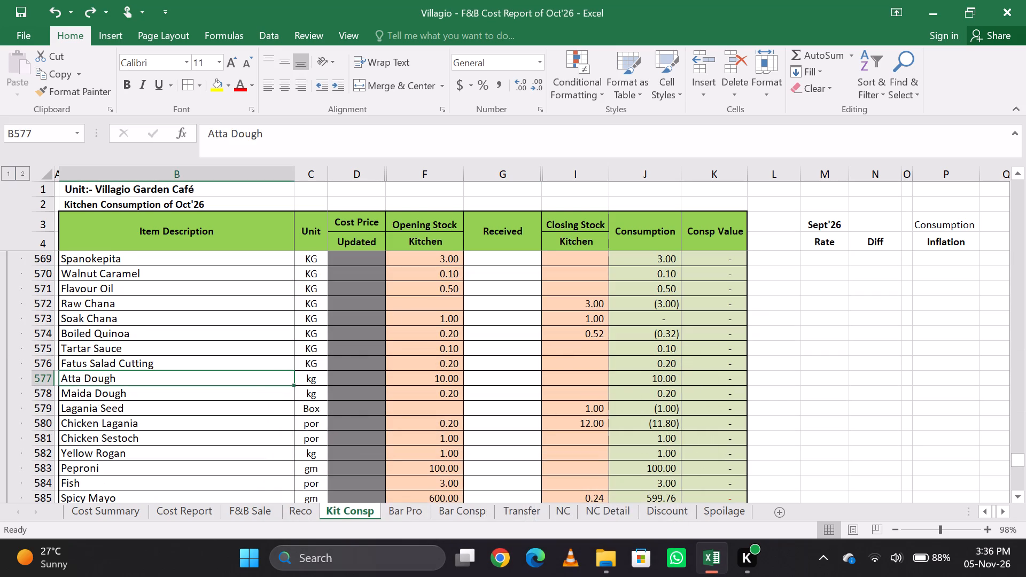
key(Right)
key(Right)
key(Right)
key(Right)
key(Right)
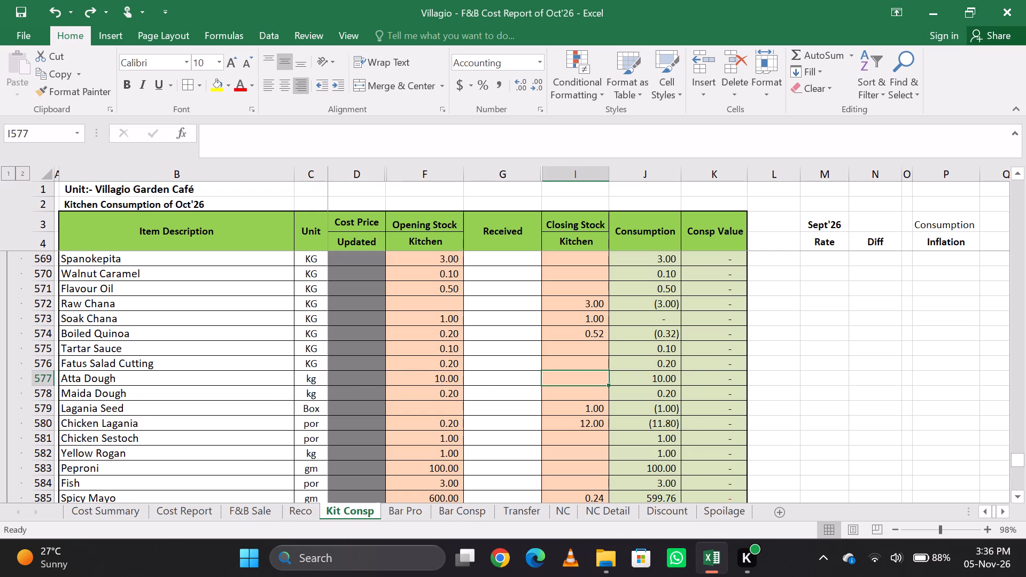
text(10)
key(Return)
key(Up)
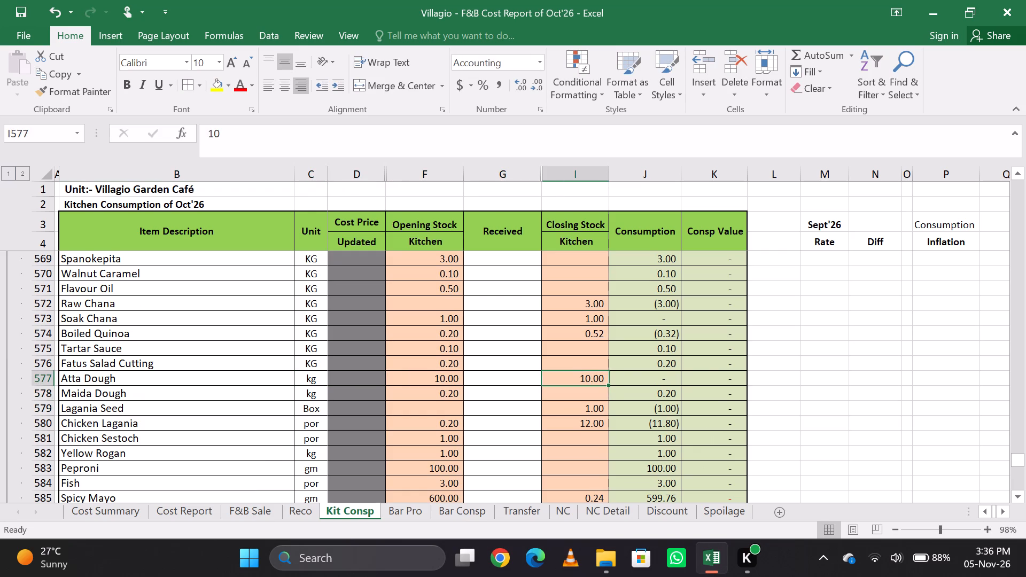
Find Missi Roti Dough in the item list and enter 2 as its kitchen closing stock.
key(ctrl+f)
text(missi)
key(Return)
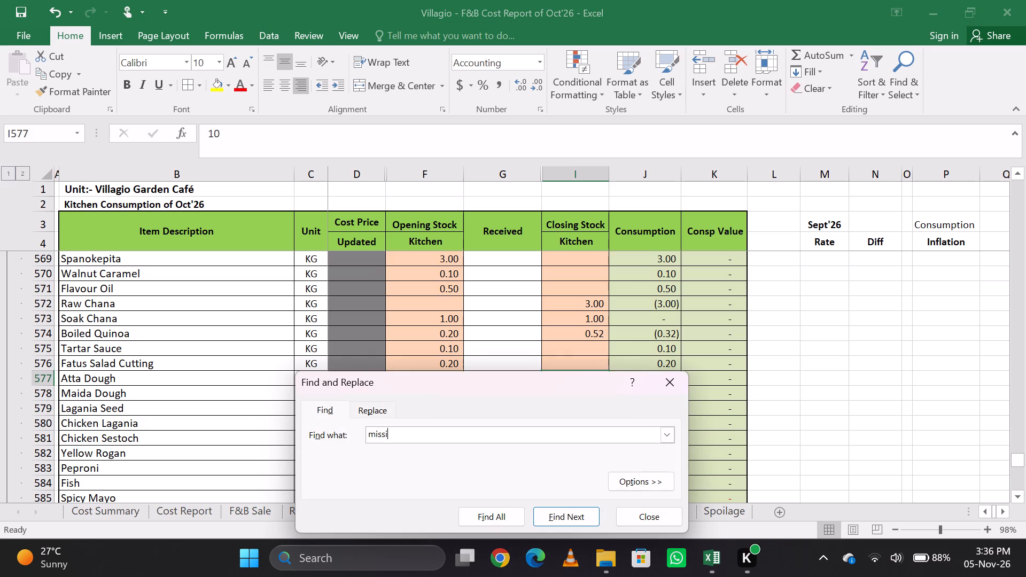
key(Return)
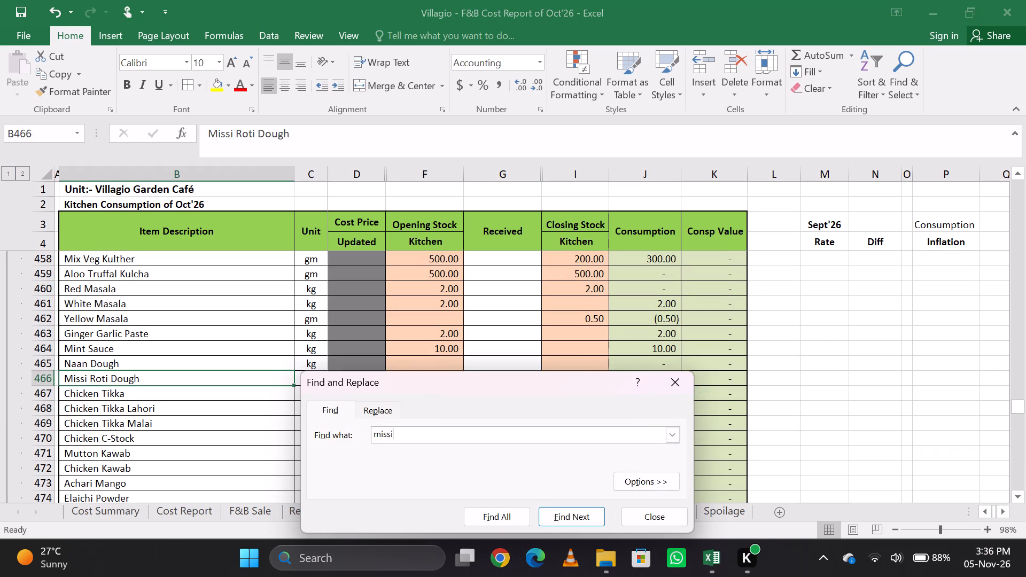
key(Escape)
key(Right)
key(Right)
key(Right)
key(Right)
key(Right)
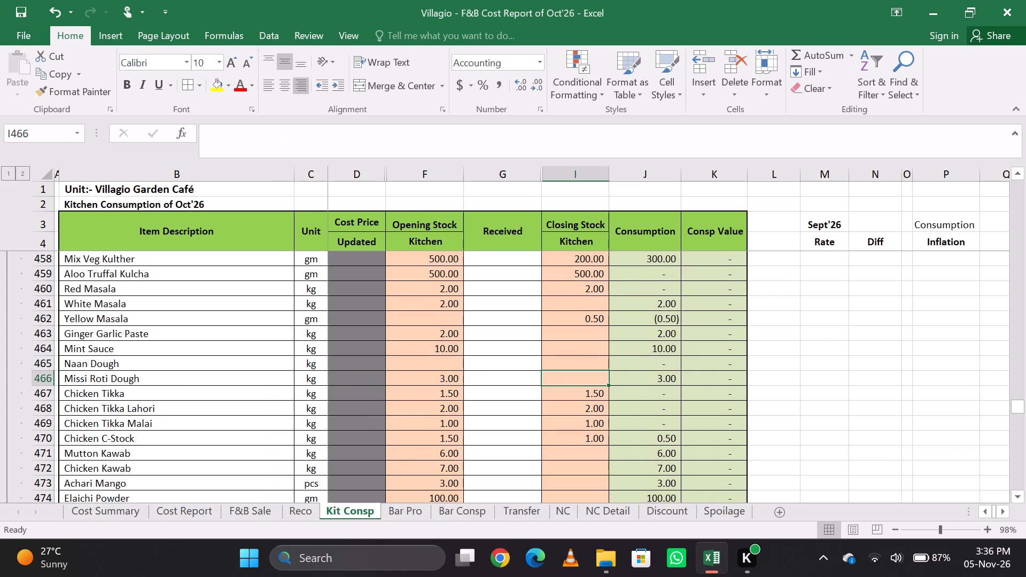
key(2)
key(Down)
key(Up)
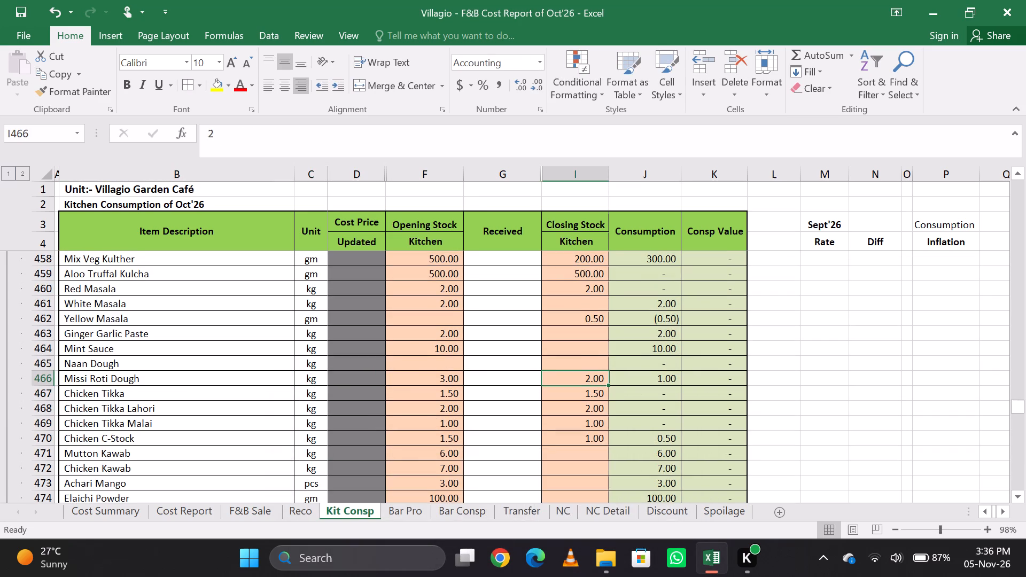
Find White Masala in the item list and go to its kitchen closing stock cell.
key(ctrl+f)
key(BackSpace)
key(BackSpace)
key(BackSpace)
text(white)
key(space)
key(m)
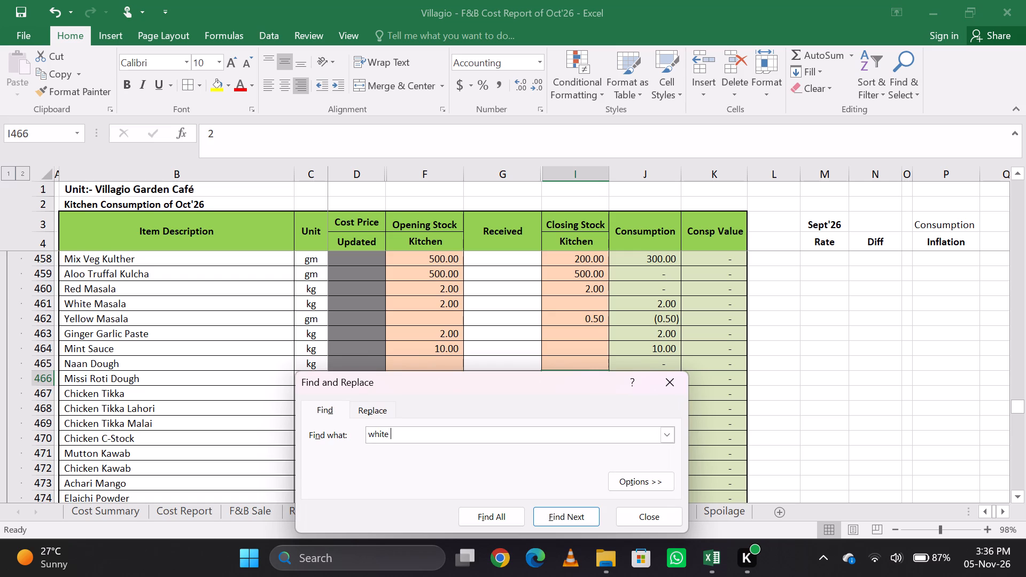
key(Return)
key(Escape)
key(Right)
key(Right)
key(Right)
key(Right)
key(Right)
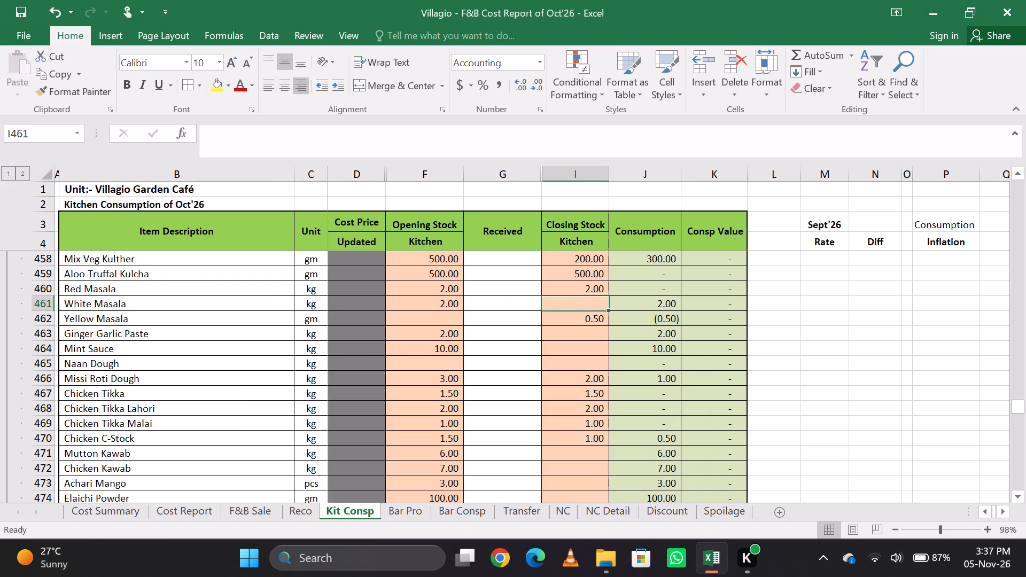
Find Amul Cheese Block in the item list and enter 1 as its kitchen closing stock.
key(ctrl+f)
text(amul c)
key(Return)
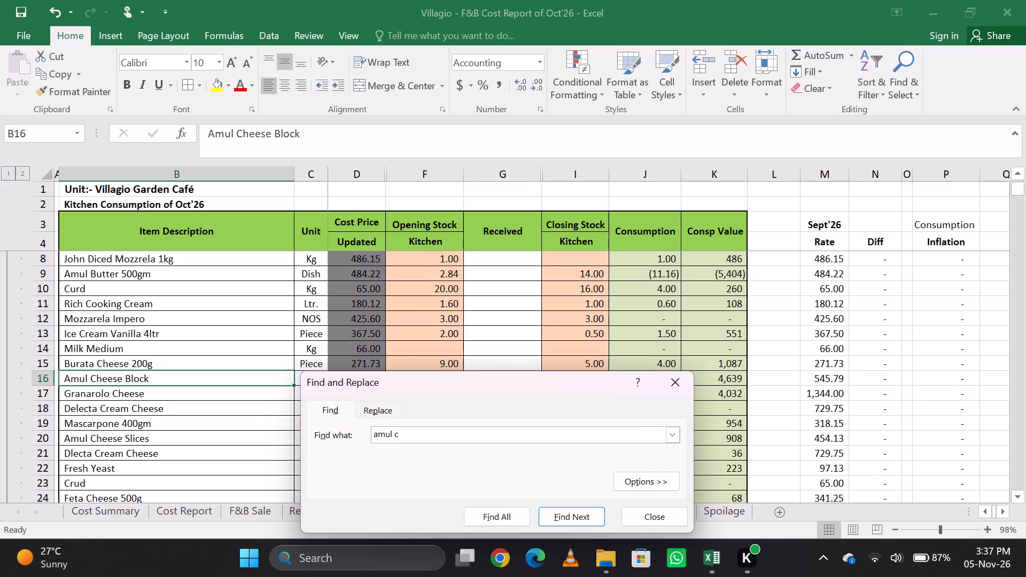
key(Return)
key(Return)
key(Escape)
key(Right)
key(Right)
key(Right)
key(Right)
key(Right)
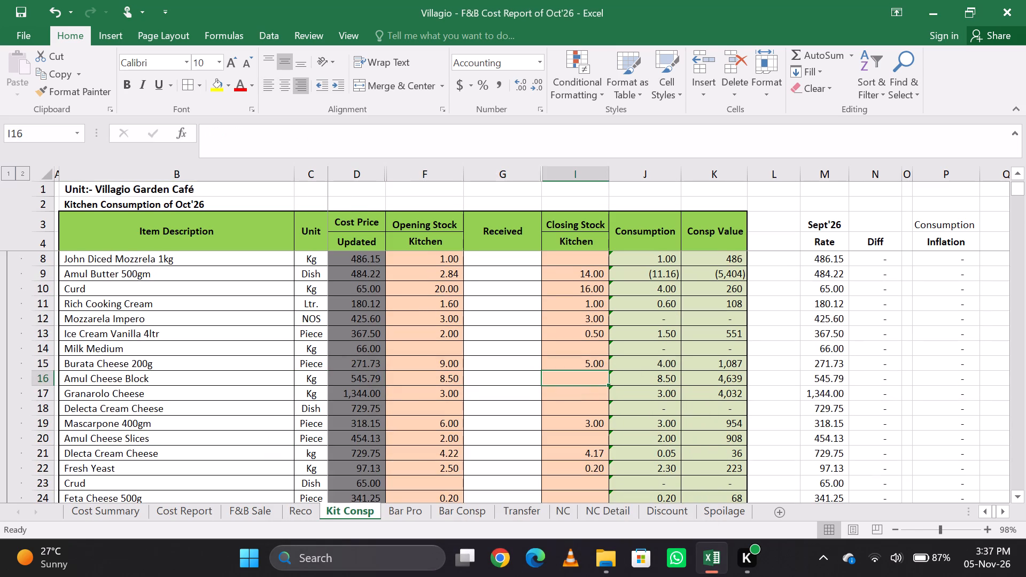
key(1)
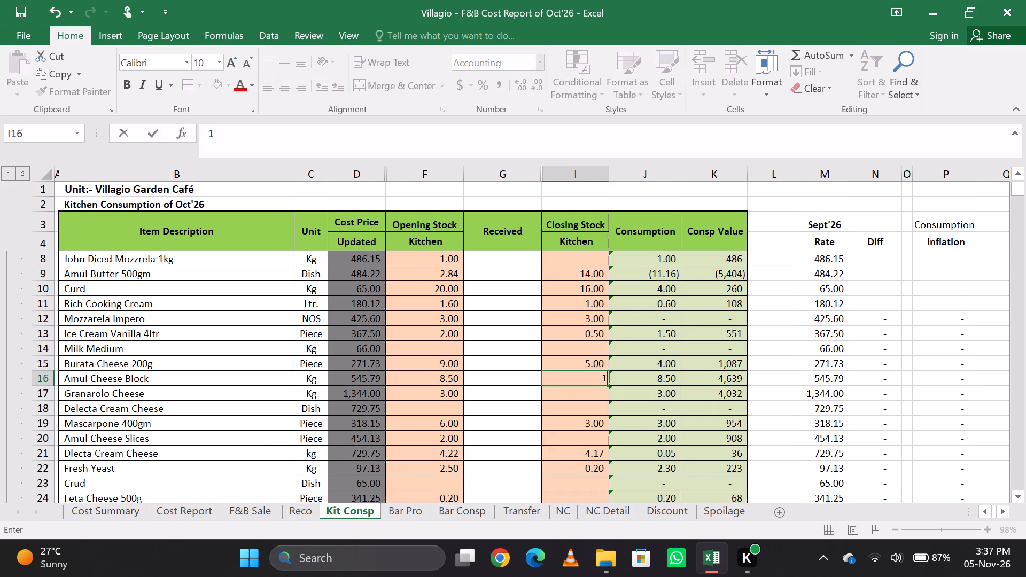
key(Down)
Find Amul Butter 500gm in the item list and change its kitchen closing stock to 15.
key(ctrl+f)
key(BackSpace)
key(BackSpace)
key(BackSpace)
key(BackSpace)
key(BackSpace)
key(BackSpace)
key(BackSpace)
key(BackSpace)
key(BackSpace)
key(BackSpace)
key(BackSpace)
key(BackSpace)
key(BackSpace)
key(BackSpace)
key(BackSpace)
key(BackSpace)
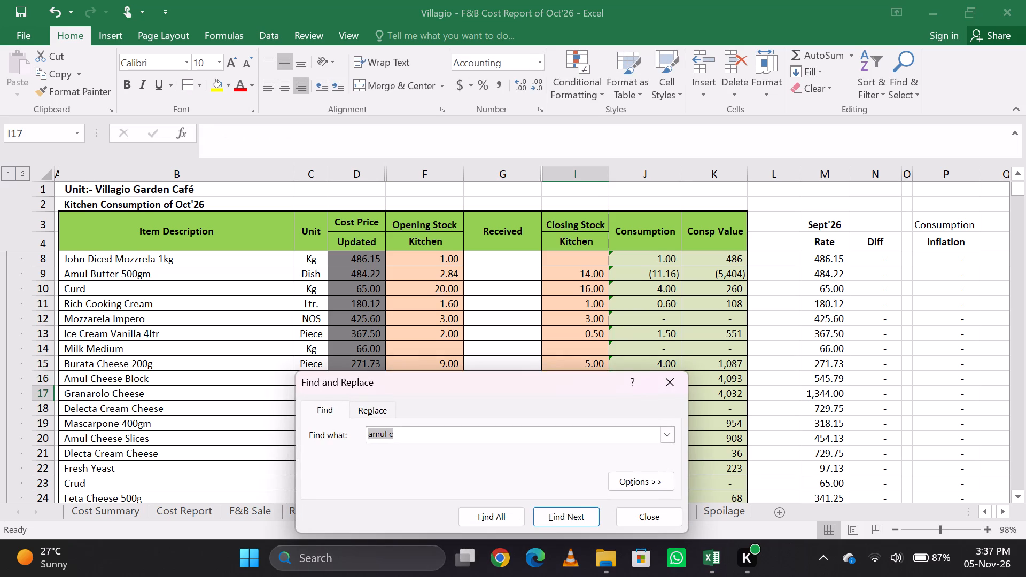
text(amul b)
key(Return)
key(Return)
key(Escape)
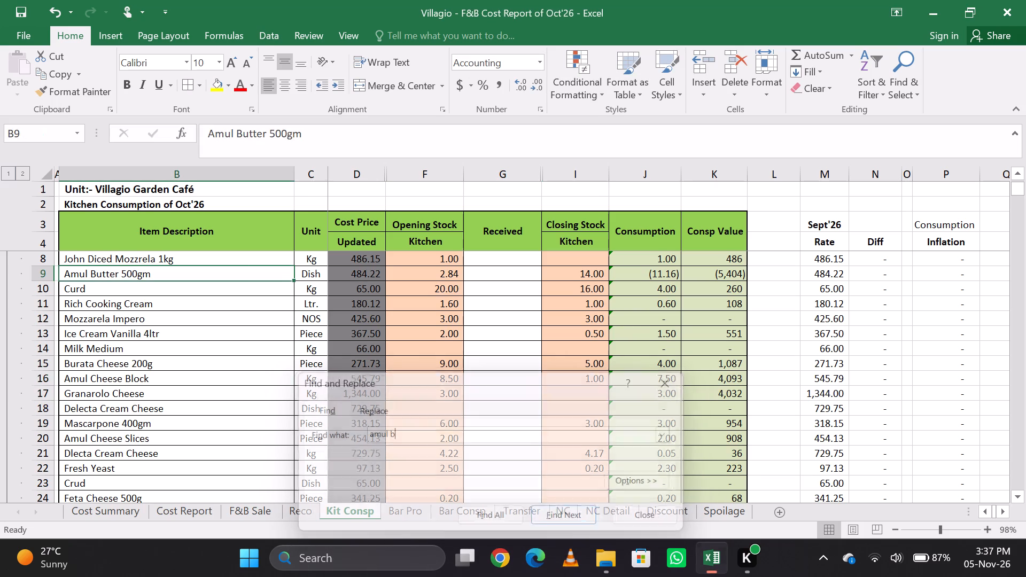
key(Right)
key(Right)
key(Right)
key(Right)
key(Right)
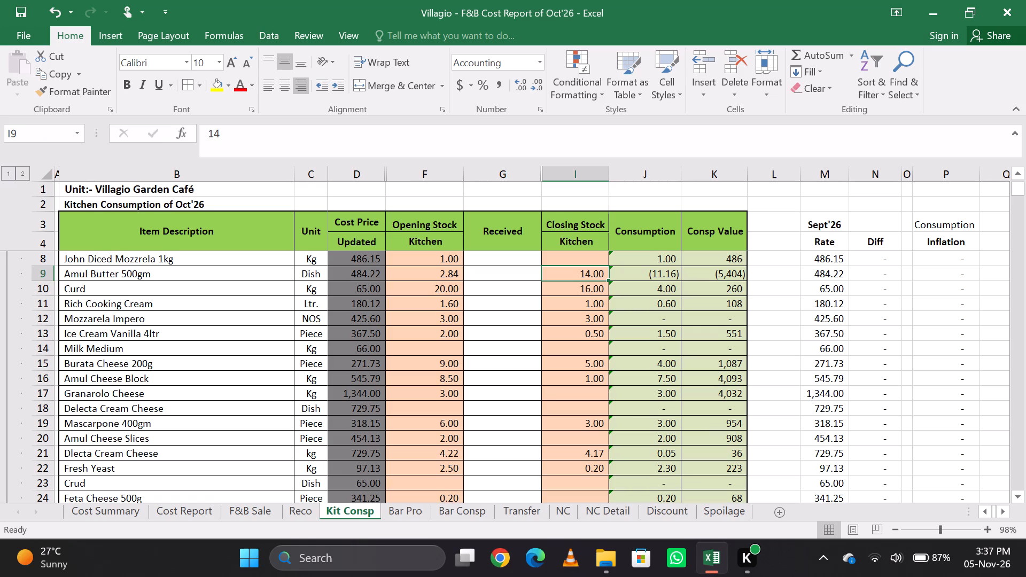
key(Down)
key(Up)
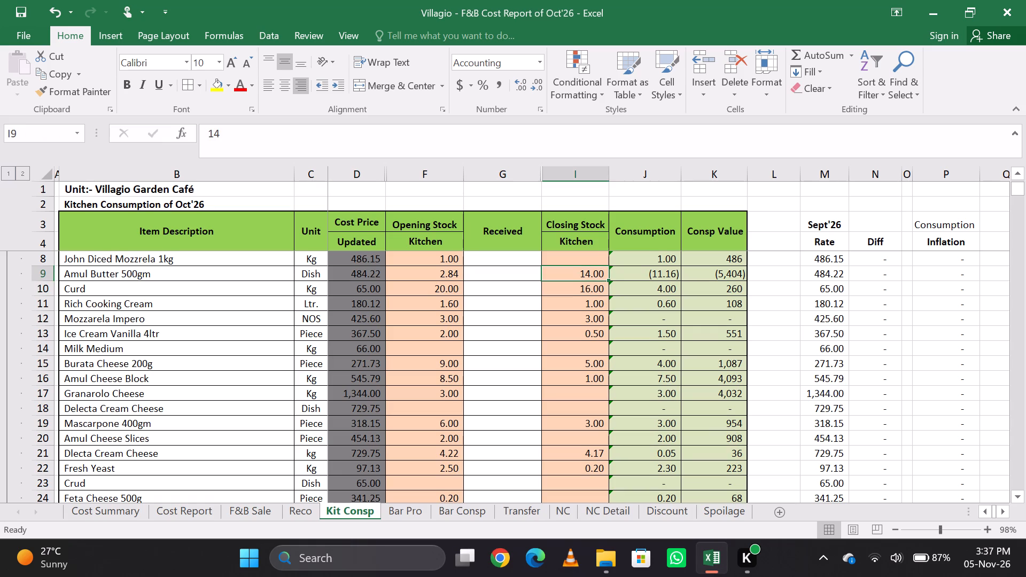
click(266, 159)
click(269, 142)
key(BackSpace)
key(5)
key(Return)
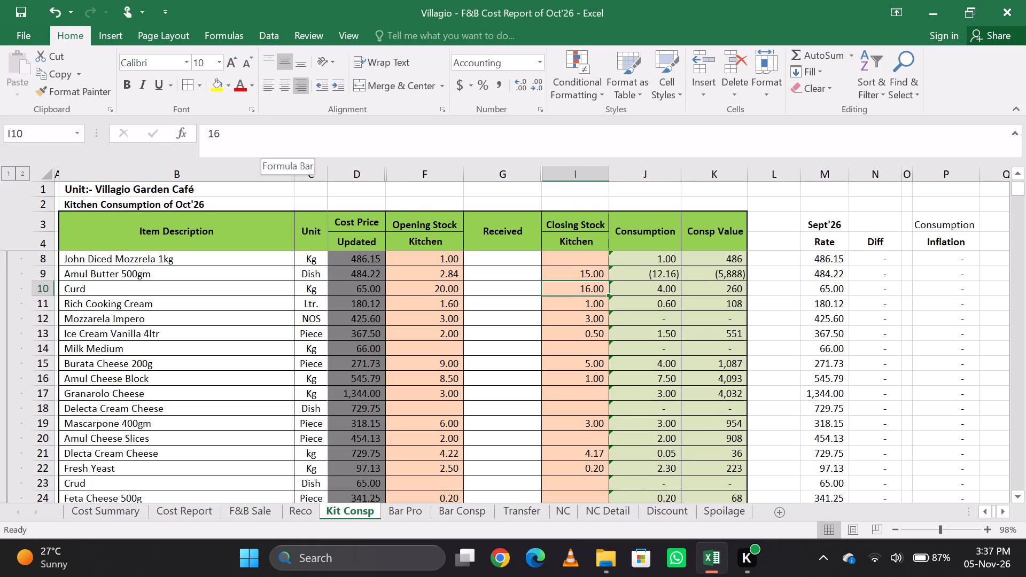
Search the item list for onion to locate Lachha Onion, and enter 2 as its kitchen closing stock.
key(ctrl+f)
text(onion l)
key(Return)
key(Return)
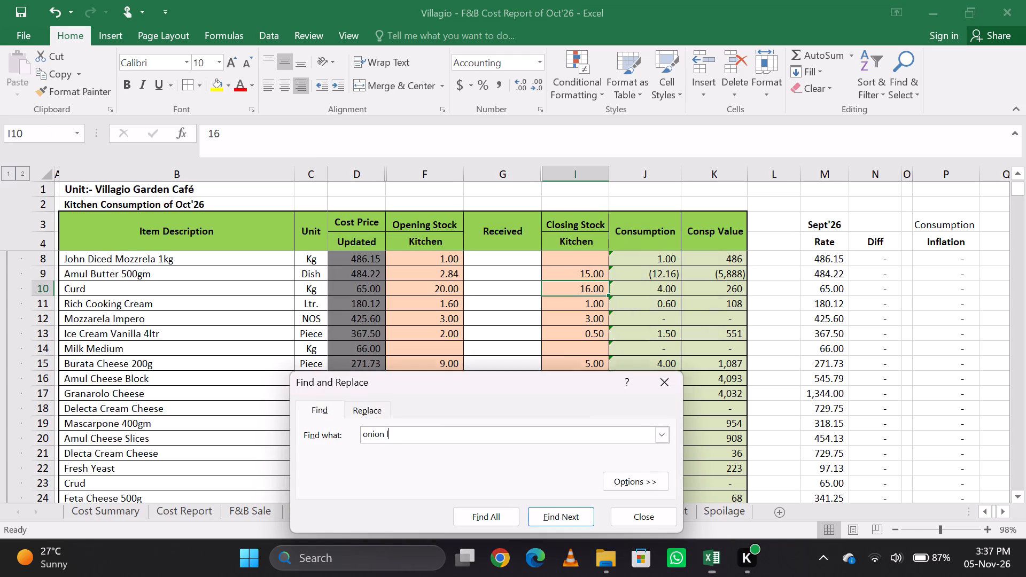
key(BackSpace)
key(Return)
key(Return)
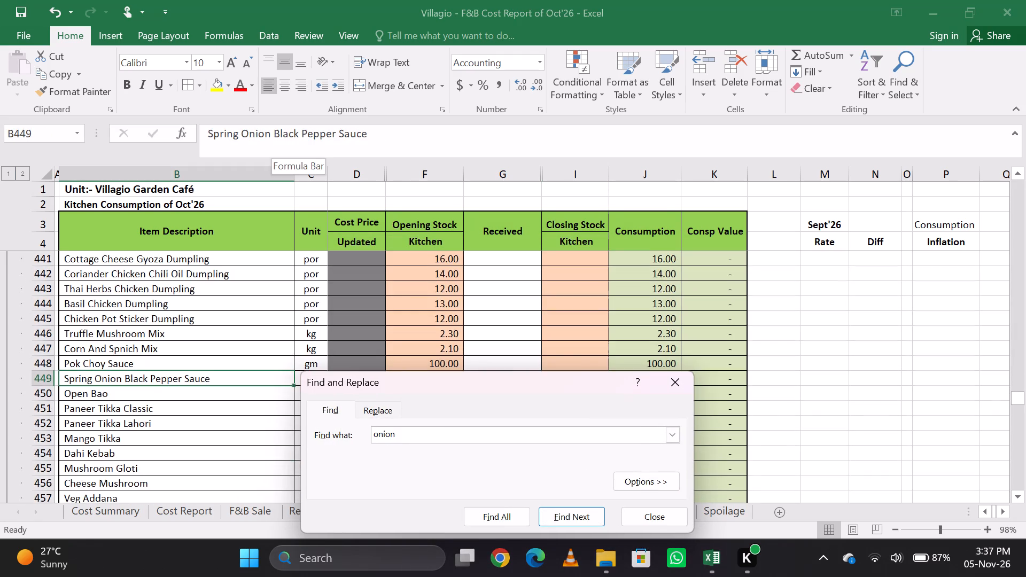
key(Return)
key(Return)
key(Return)
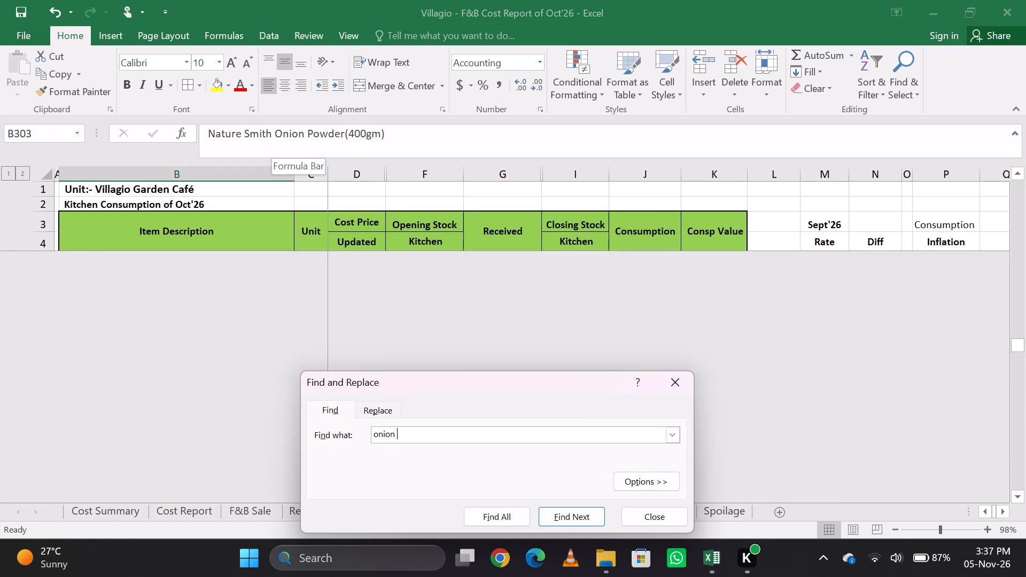
key(BackSpace)
key(BackSpace)
key(BackSpace)
key(BackSpace)
key(BackSpace)
key(BackSpace)
key(BackSpace)
text(lach)
key(Return)
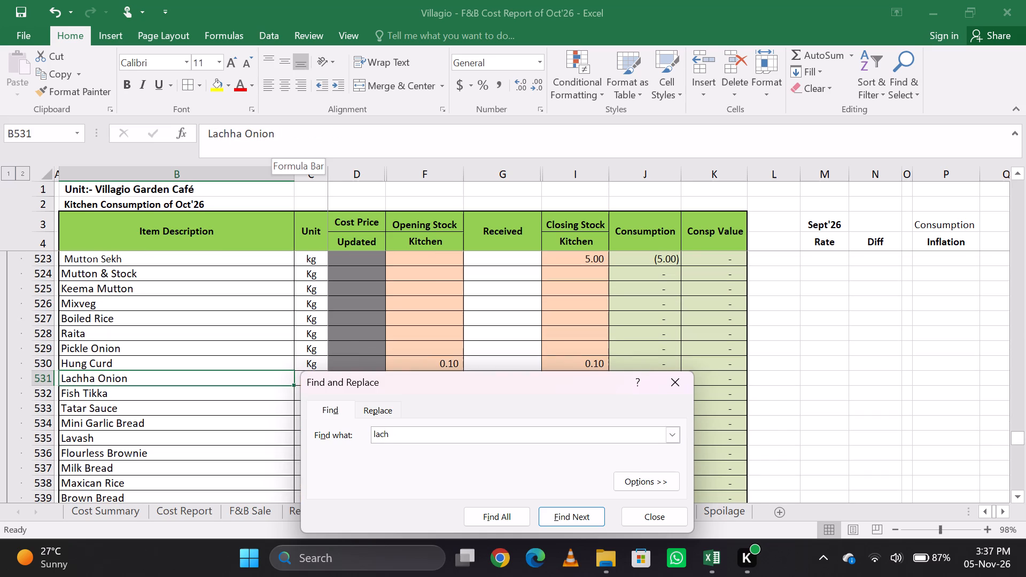
key(Escape)
key(Right)
key(Right)
key(Right)
key(Right)
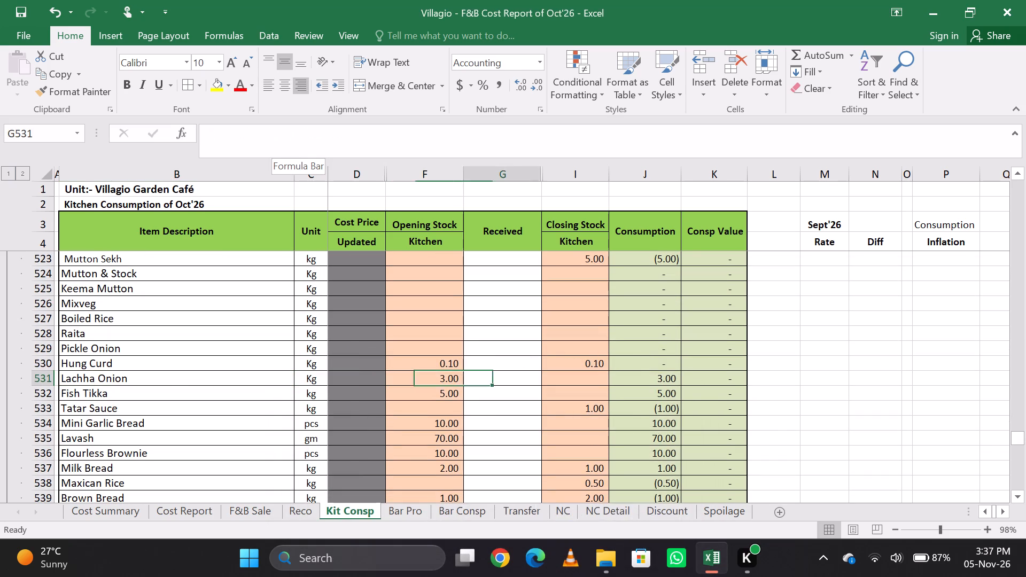
key(Right)
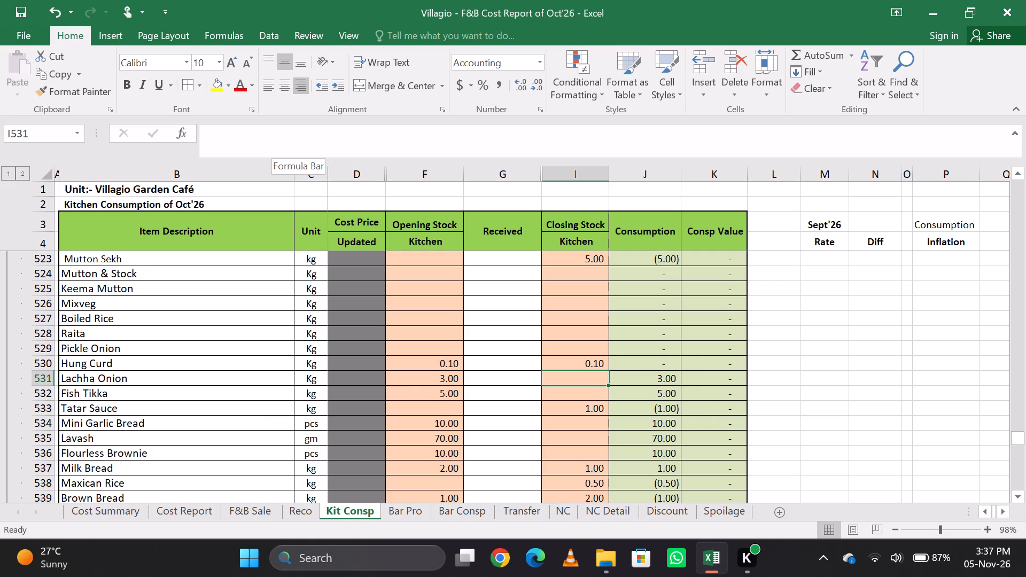
key(2)
key(Down)
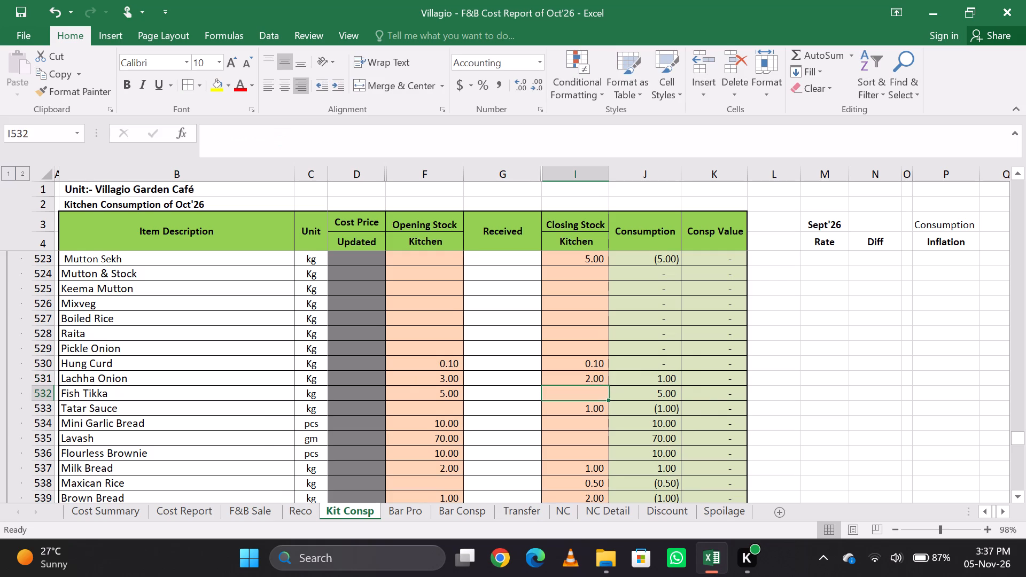
Find Mint Sauce in the item list and enter 5 as its kitchen closing stock.
key(ctrl+f)
key(BackSpace)
key(BackSpace)
key(BackSpace)
key(BackSpace)
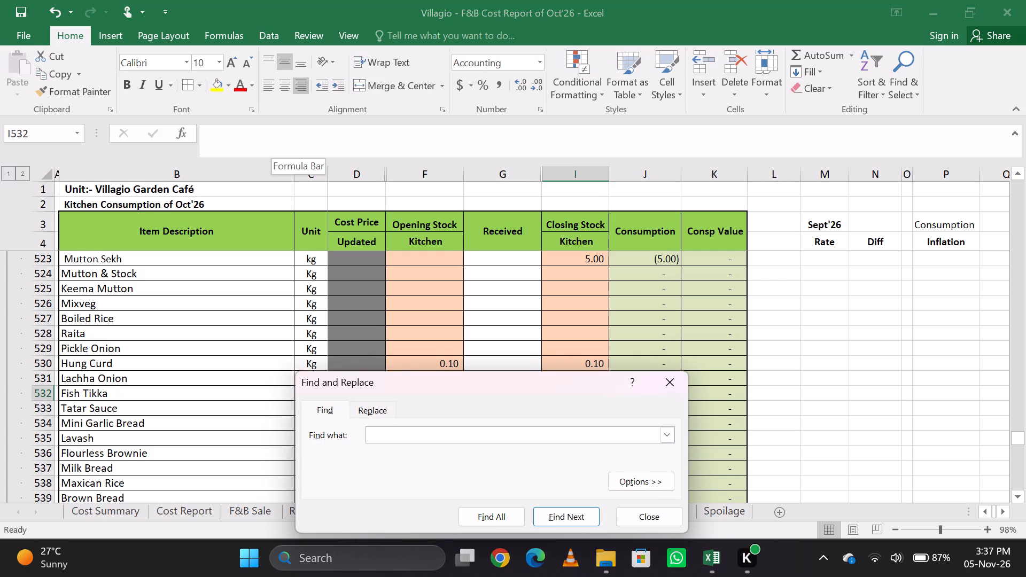
text(mint s)
key(Return)
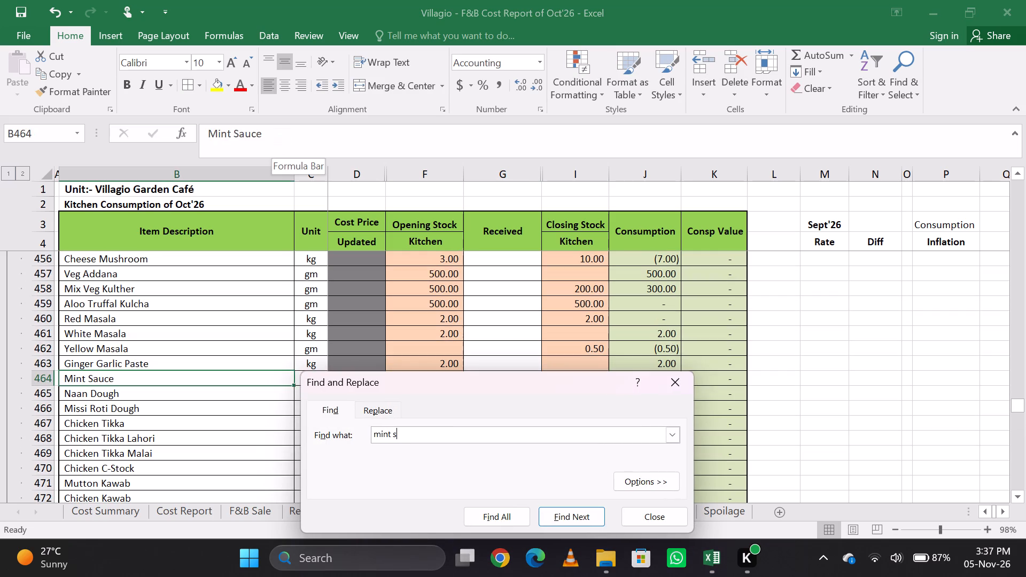
key(Escape)
key(Right)
key(Right)
key(Right)
key(Right)
key(Right)
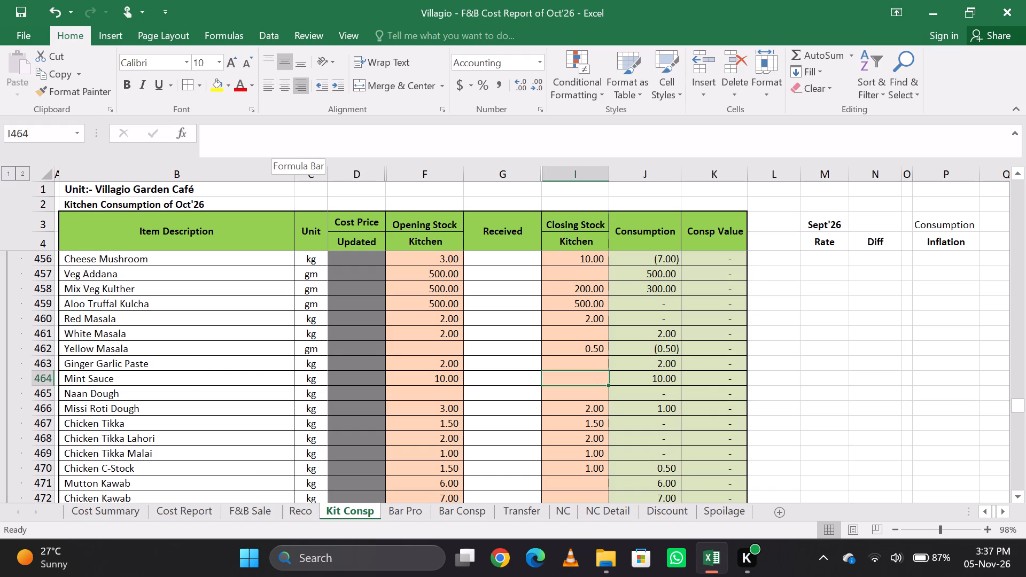
key(5)
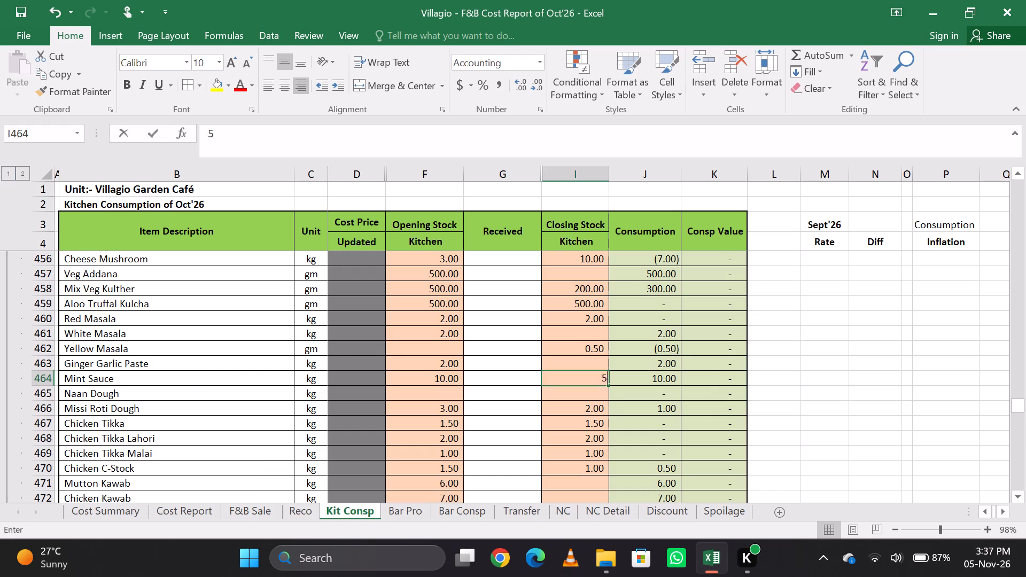
key(Down)
Find Ginger Garlic Paste in the item list and enter 5 as its kitchen closing stock.
key(ctrl+f)
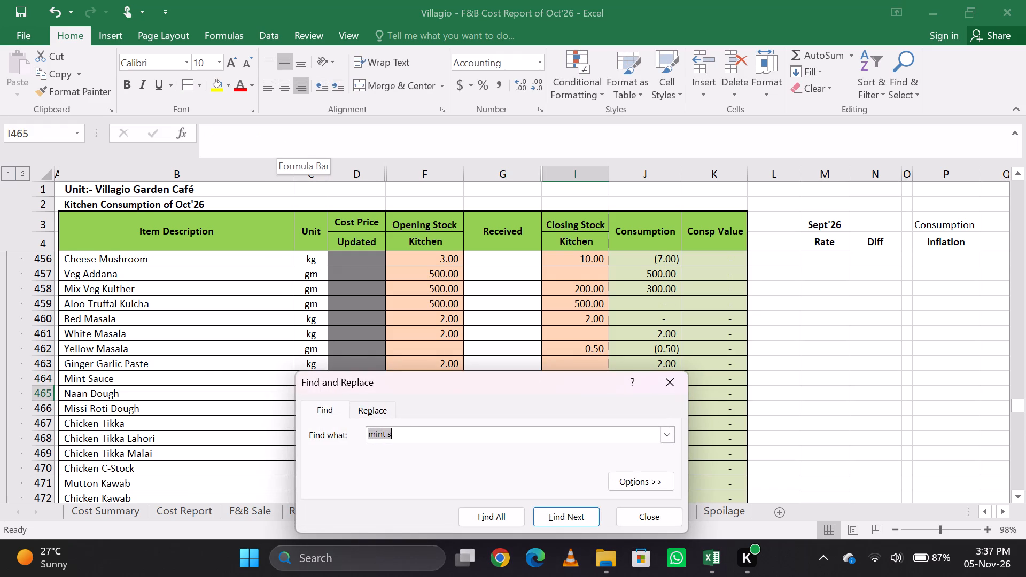
key(BackSpace)
key(BackSpace)
key(BackSpace)
key(BackSpace)
key(BackSpace)
text(ginger ga)
key(Return)
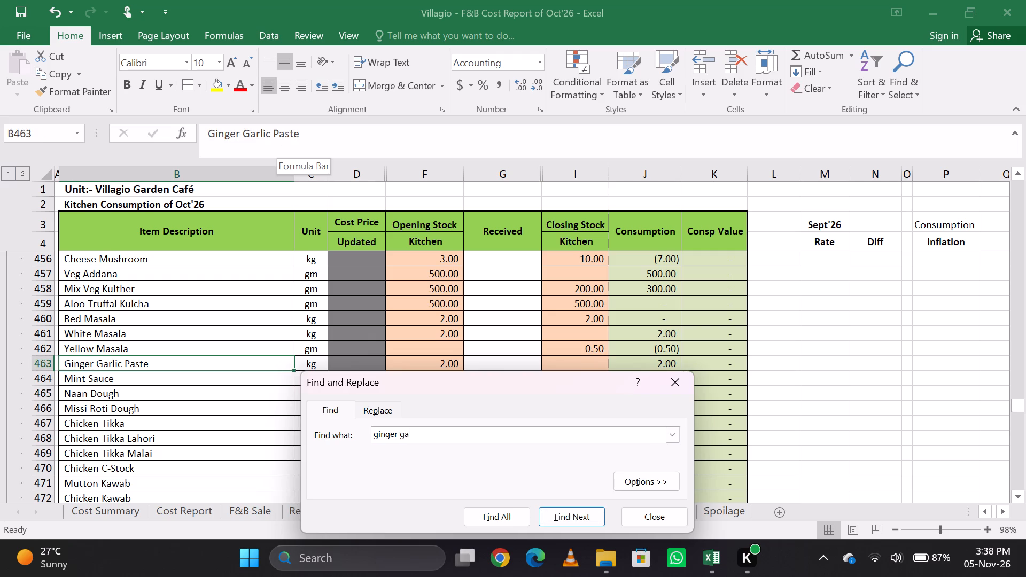
key(Escape)
key(Right)
key(Right)
key(Right)
key(Right)
key(Right)
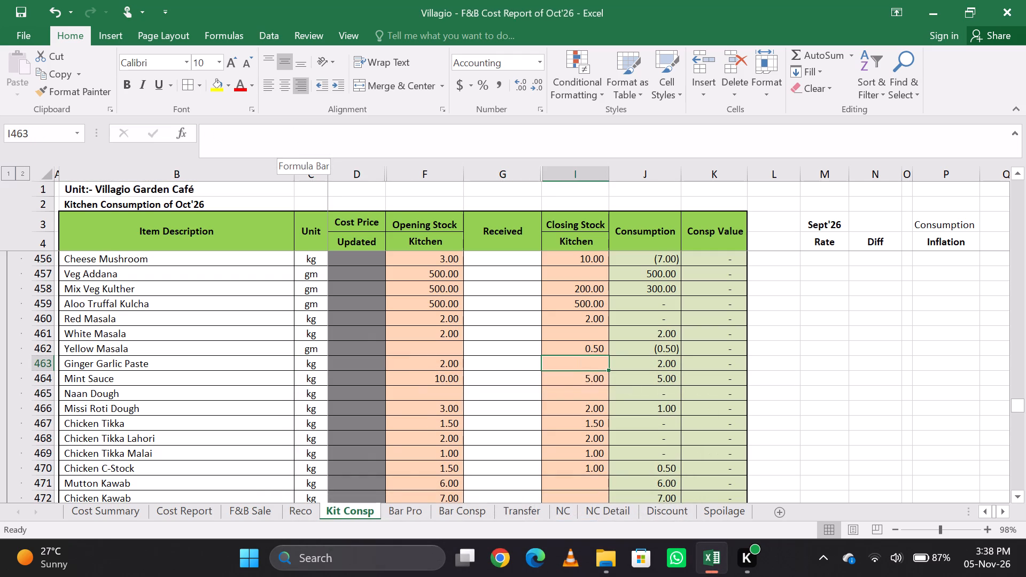
key(5)
key(Down)
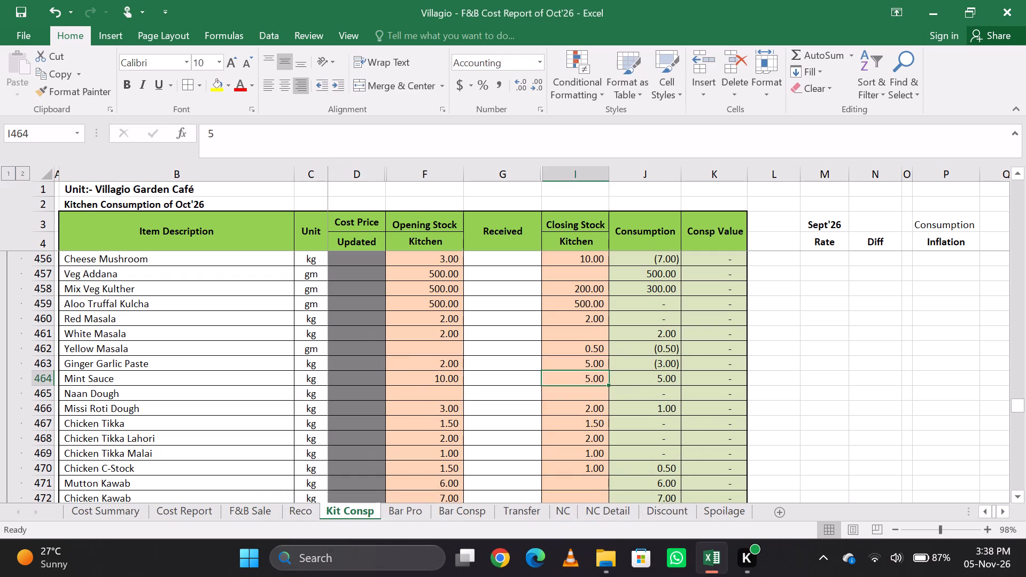
Search the item list for "doug" and go to Naan Dough's kitchen closing stock cell.
key(ctrl+f)
key(BackSpace)
key(BackSpace)
key(BackSpace)
key(BackSpace)
key(BackSpace)
key(BackSpace)
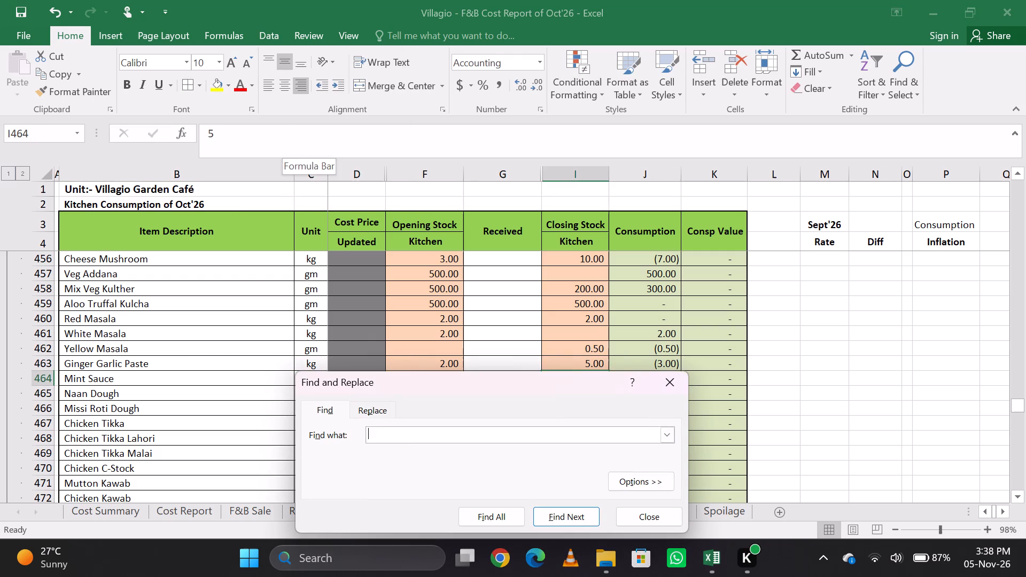
key(BackSpace)
key(BackSpace)
text(doug)
key(Return)
key(Return)
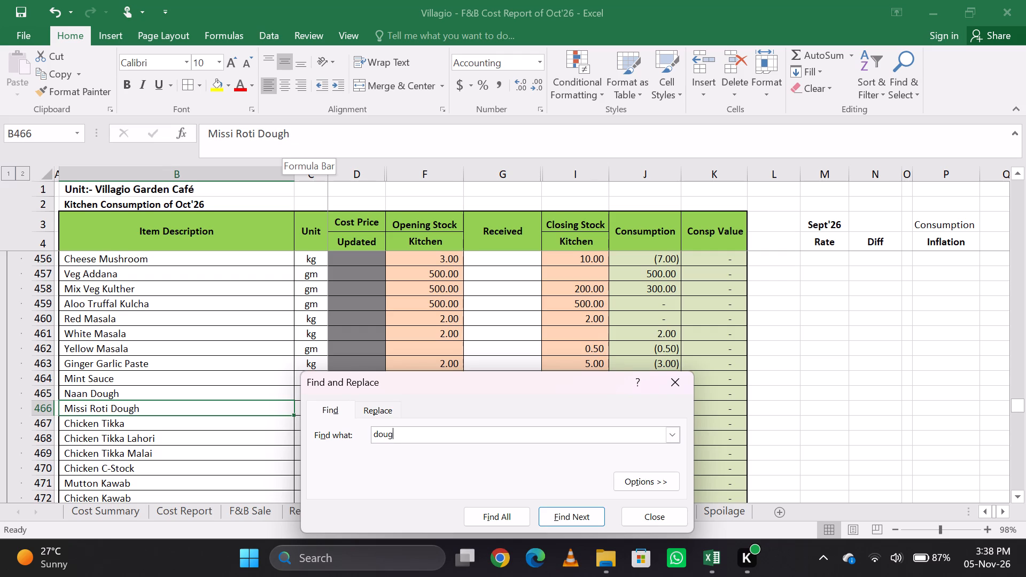
key(Escape)
key(Up)
key(Right)
key(Right)
key(Right)
key(Right)
key(Right)
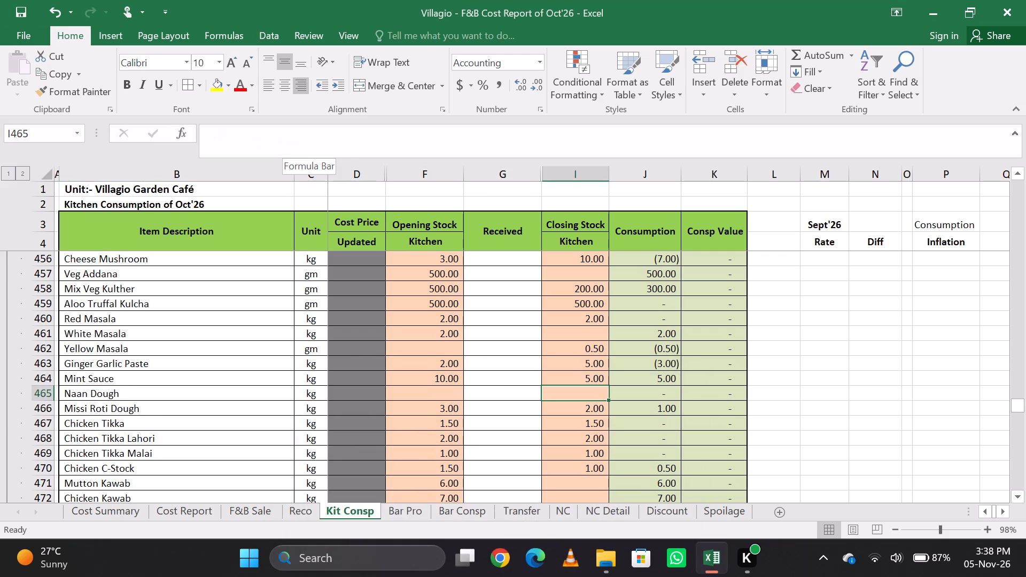
Check the other dough entries in the item list, return to Naan Dough and enter 1 as its kitchen closing stock.
key(ctrl+f)
key(Return)
key(Return)
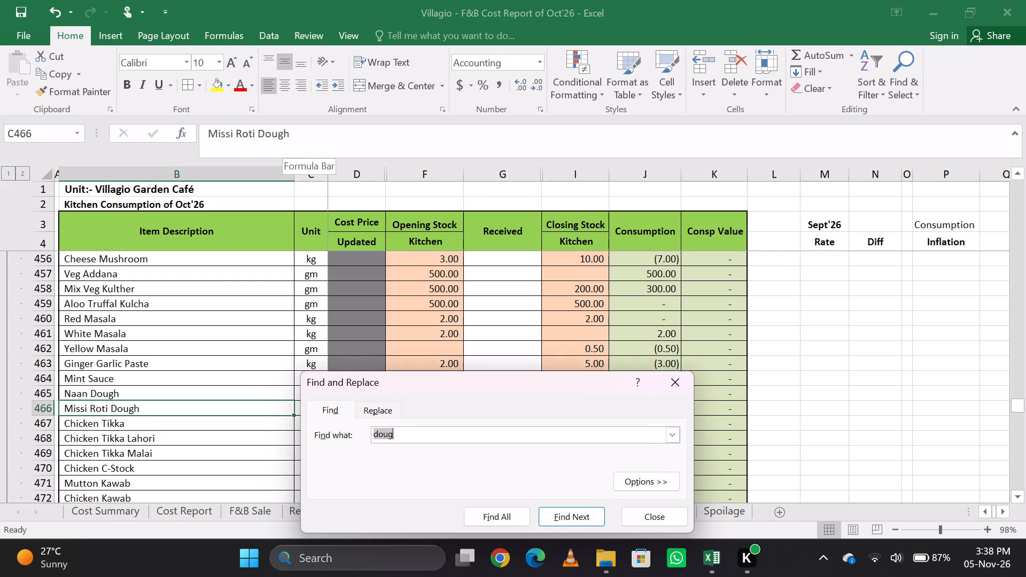
key(Return)
key(Return)
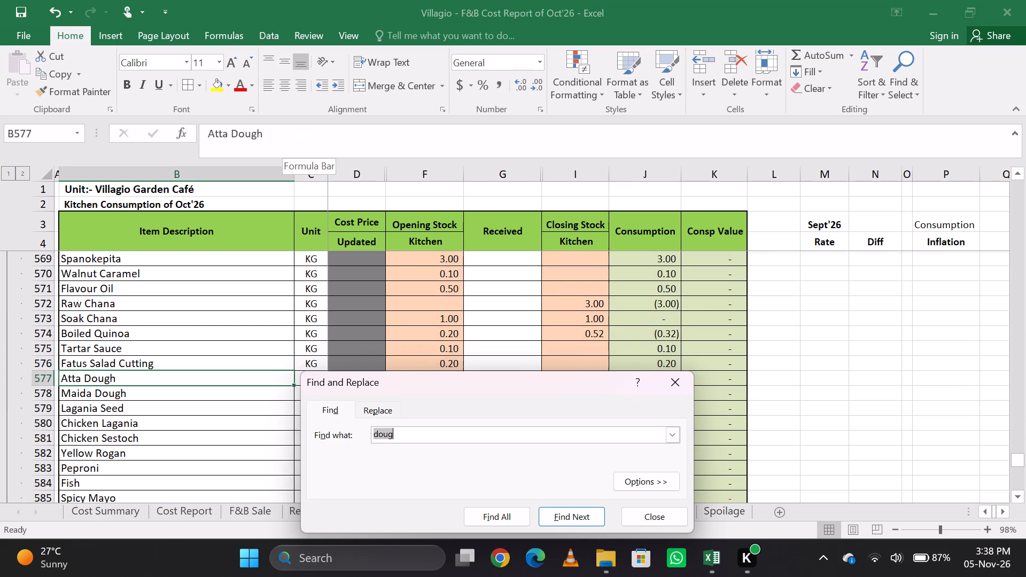
key(Return)
key(Return)
key(Return)
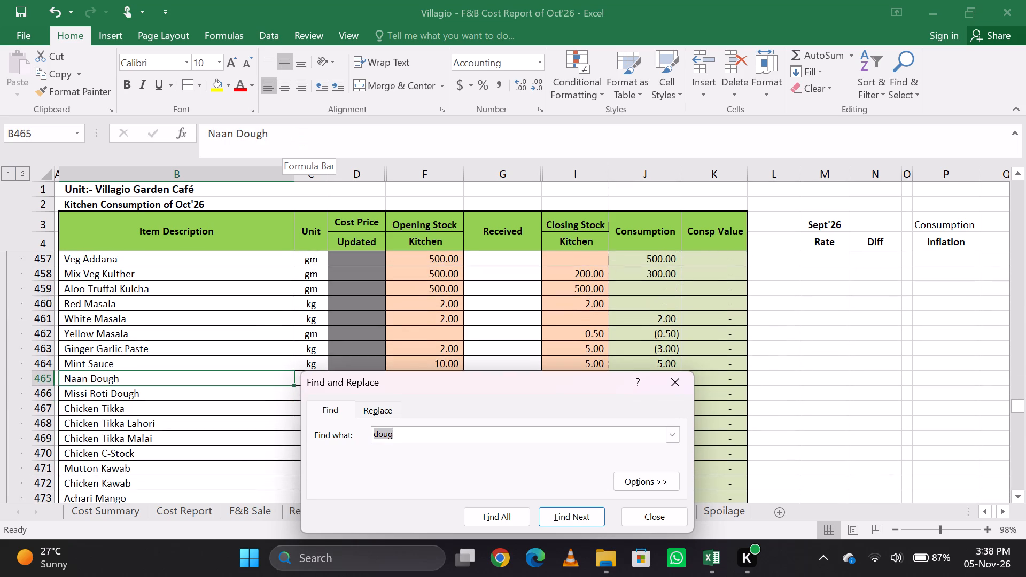
key(Escape)
key(Up)
key(Right)
key(Right)
key(Right)
key(Right)
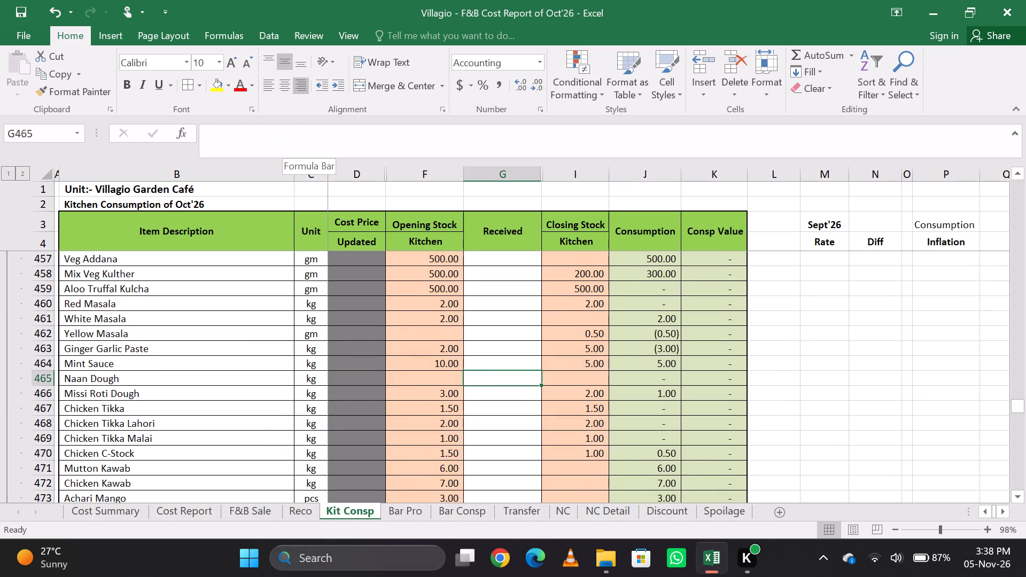
key(Right)
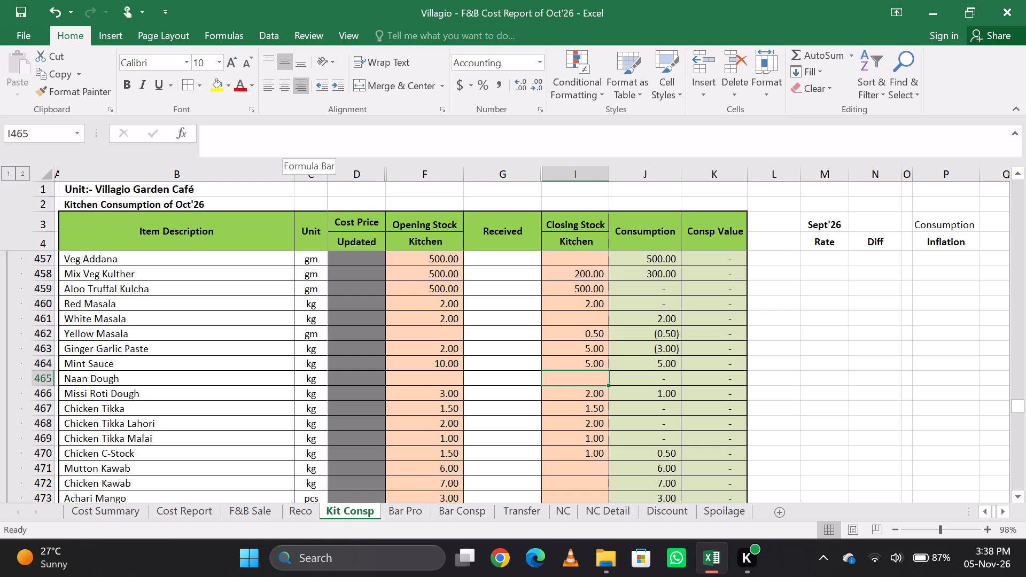
key(1)
key(Down)
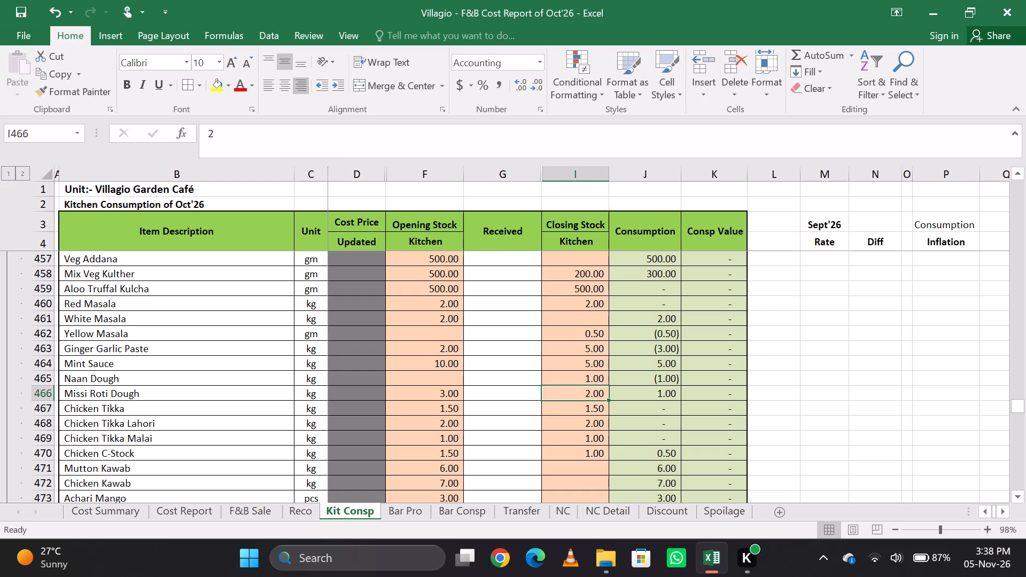
Search the item list for "palin p".
key(ctrl+f)
key(BackSpace)
key(BackSpace)
key(BackSpace)
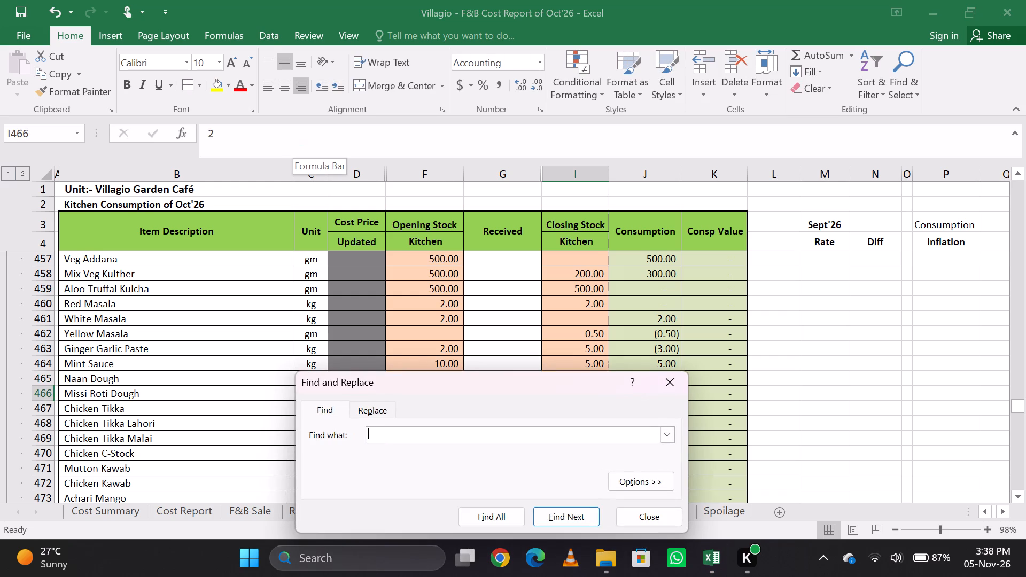
key(BackSpace)
text(palin p)
key(Return)
key(Return)
Search the item list for "cut" and look through the matching cutting items.
key(BackSpace)
key(BackSpace)
key(BackSpace)
key(BackSpace)
key(BackSpace)
key(BackSpace)
key(BackSpace)
key(BackSpace)
key(BackSpace)
key(BackSpace)
key(BackSpace)
key(BackSpace)
key(BackSpace)
key(BackSpace)
key(BackSpace)
key(BackSpace)
key(BackSpace)
key(BackSpace)
key(BackSpace)
text(cut)
key(Return)
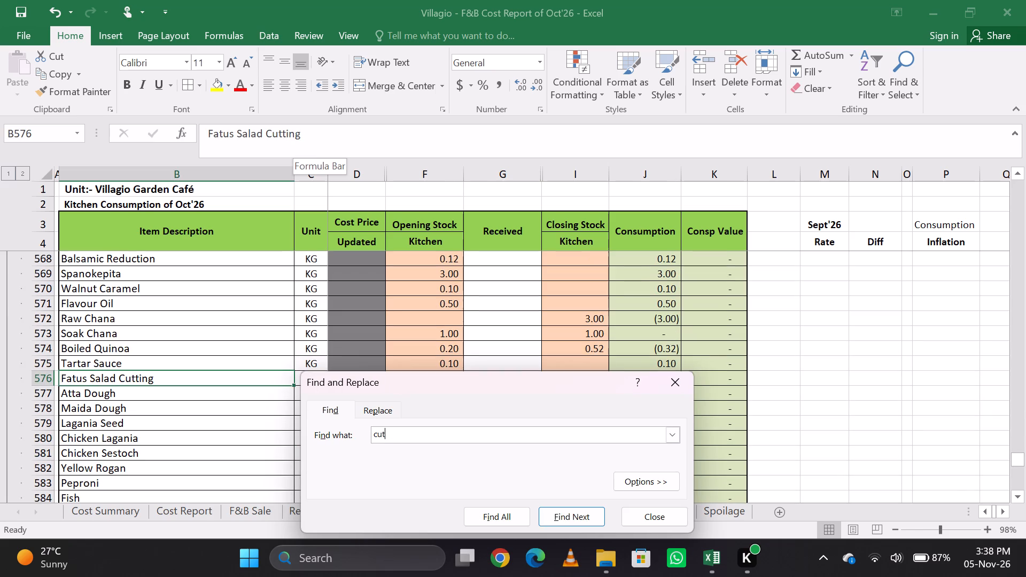
key(Return)
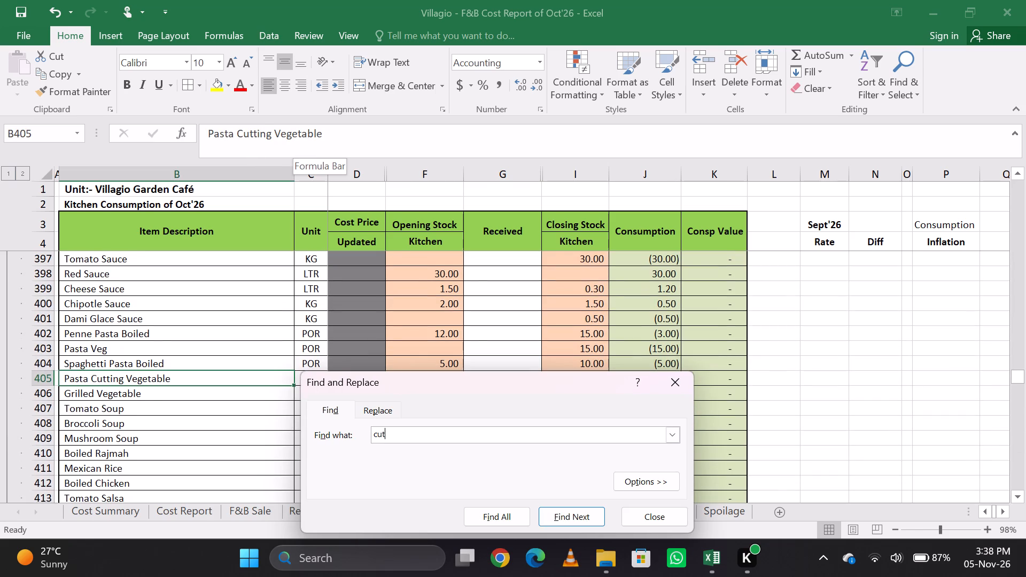
key(Return)
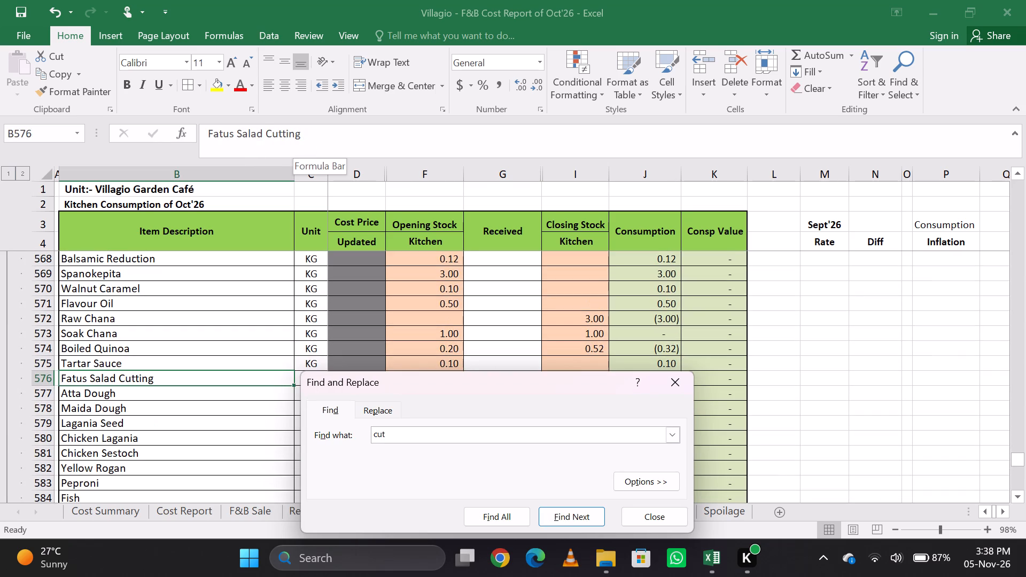
key(Return)
key(Return)
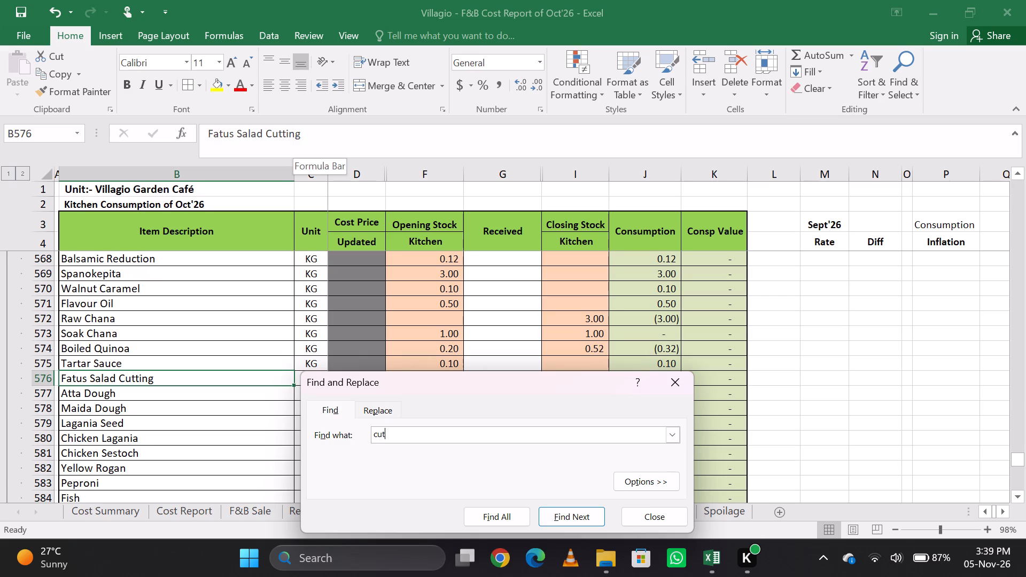
Search the item list for "curd".
key(BackSpace)
key(BackSpace)
key(BackSpace)
key(BackSpace)
text(curd)
key(Return)
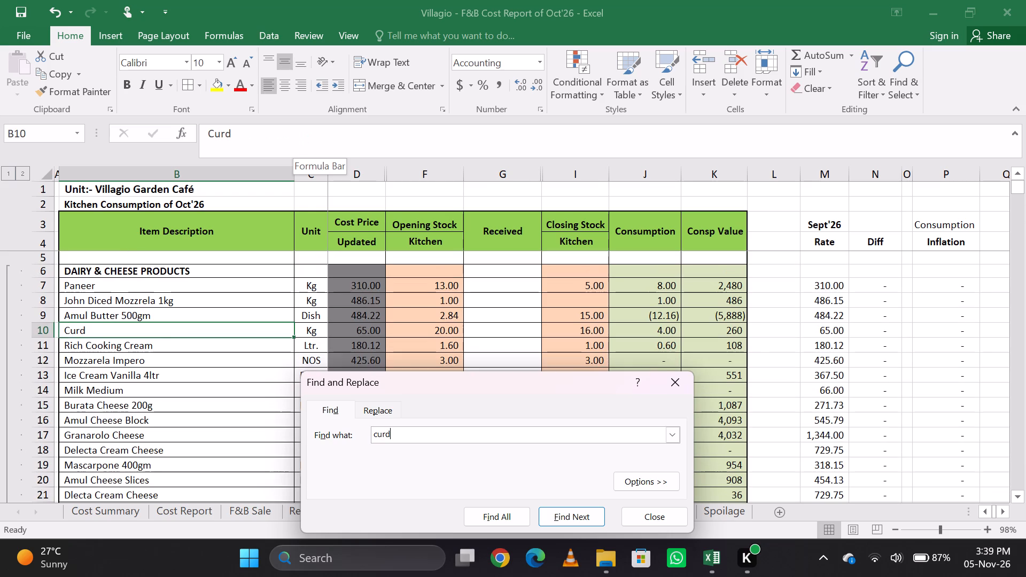
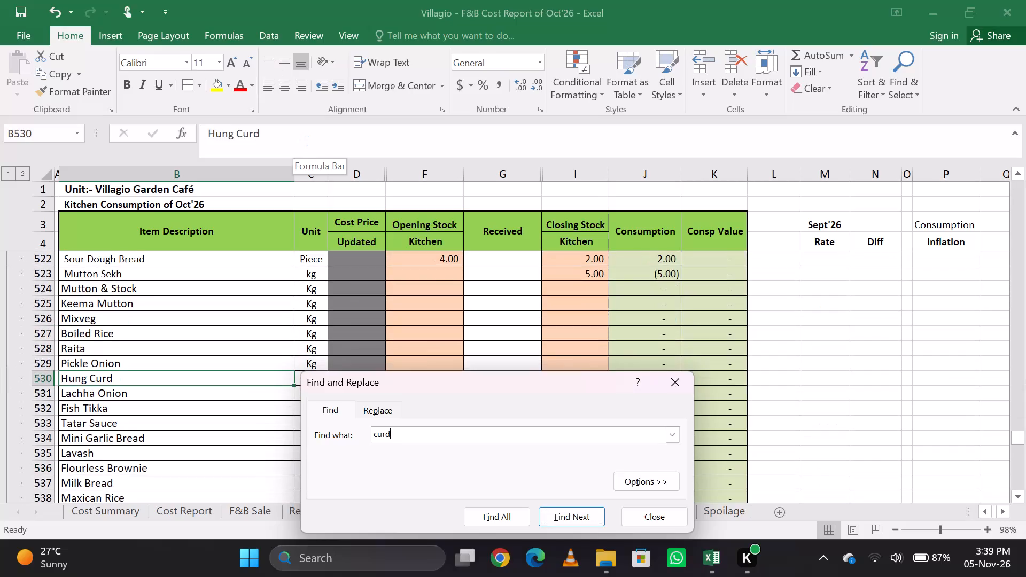
Go to the next item matching "curd" in the item list.
key(Return)
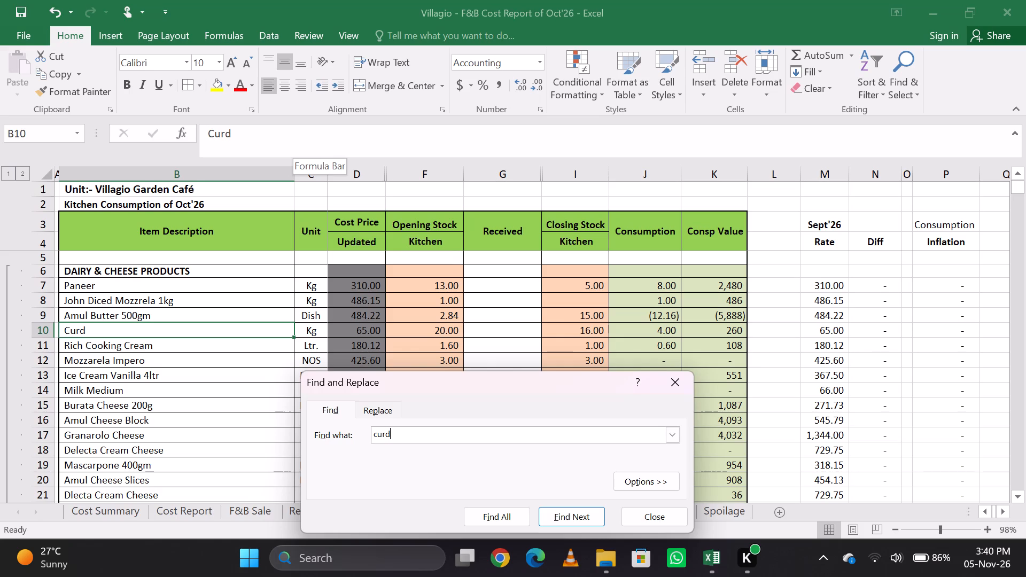
Search the item list for "pest".
key(backslash)
key(BackSpace)
key(BackSpace)
key(BackSpace)
key(BackSpace)
key(BackSpace)
key(BackSpace)
key(BackSpace)
key(BackSpace)
key(BackSpace)
key(BackSpace)
key(BackSpace)
key(BackSpace)
key(BackSpace)
key(BackSpace)
key(BackSpace)
key(BackSpace)
key(BackSpace)
key(BackSpace)
key(BackSpace)
key(BackSpace)
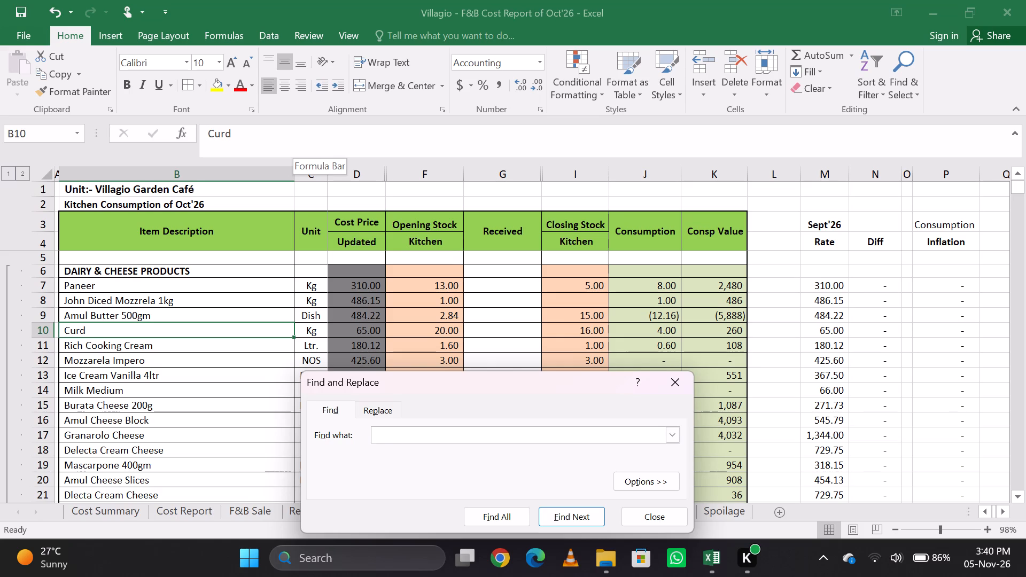
text(pest)
key(Return)
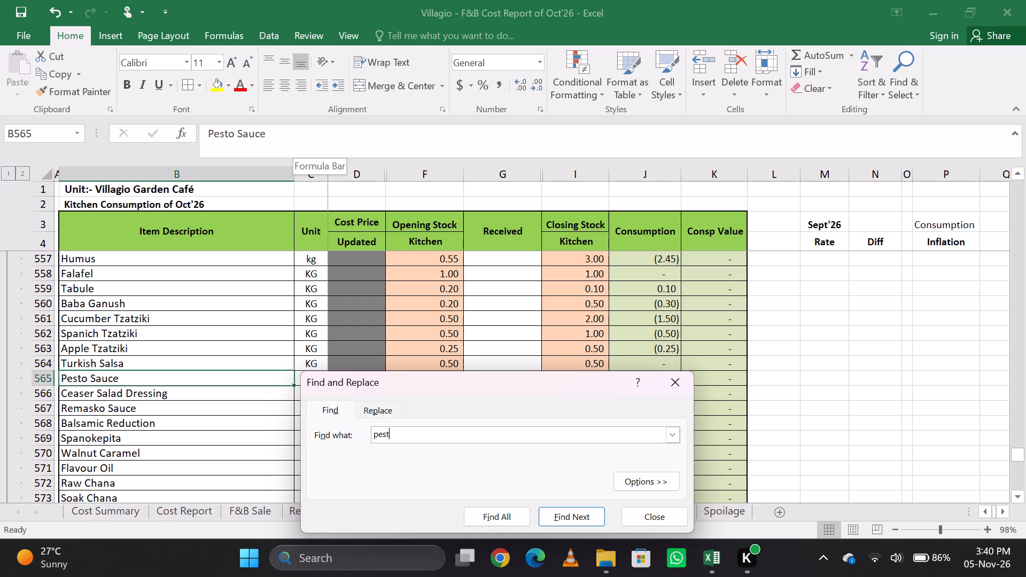
Search the item list for "mint sauce" and set the Mint Sauce kitchen closing stock to 10.
key(BackSpace)
key(BackSpace)
key(BackSpace)
key(BackSpace)
key(m)
key(o)
key(BackSpace)
text(int say)
key(BackSpace)
text(uce)
key(Return)
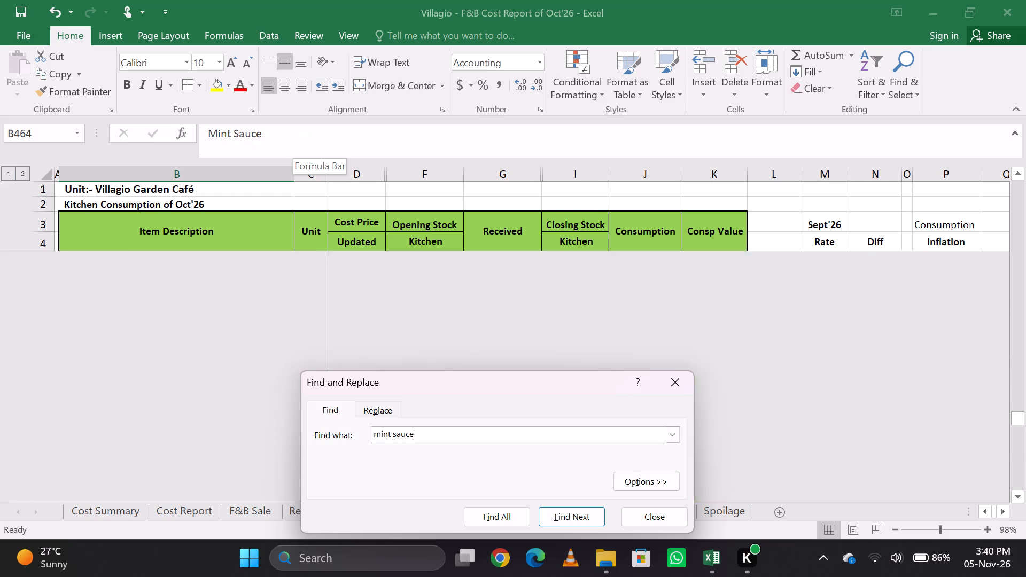
key(Return)
key(Return)
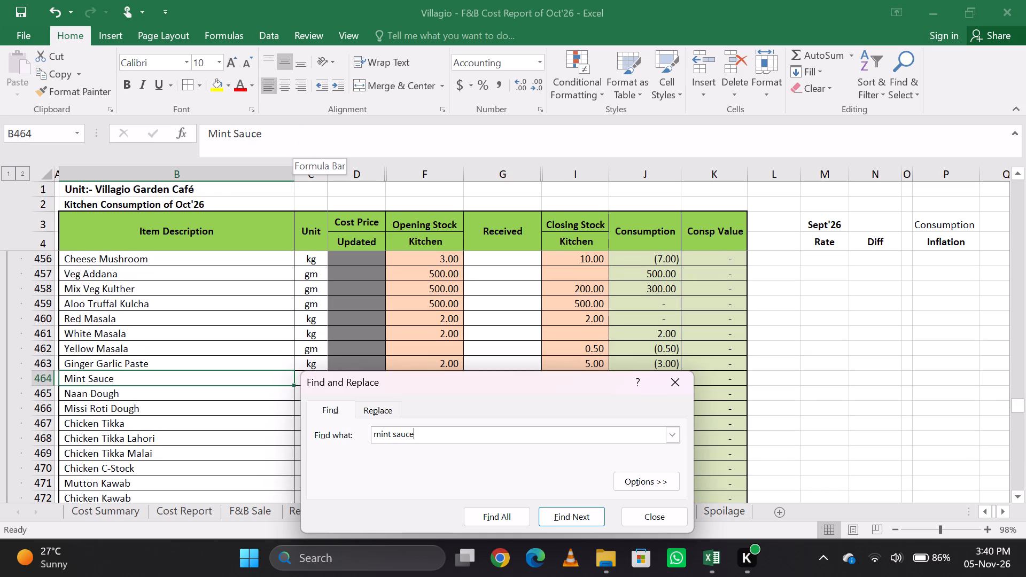
key(Return)
key(Return)
key(Return)
key(Return)
key(Return)
key(Return)
key(Return)
key(Return)
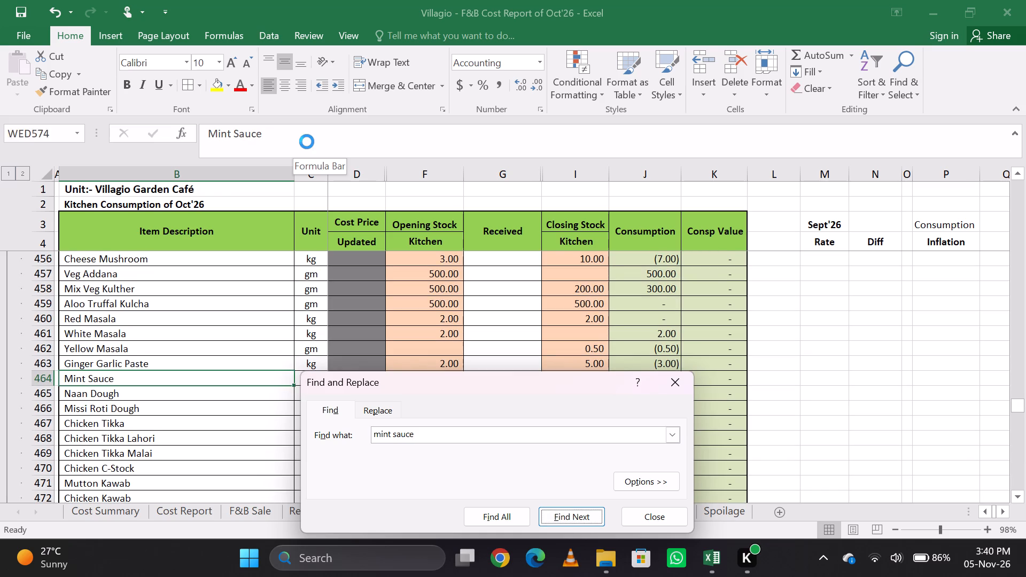
key(Return)
key(Escape)
key(Right)
key(Right)
key(Right)
key(Right)
key(Right)
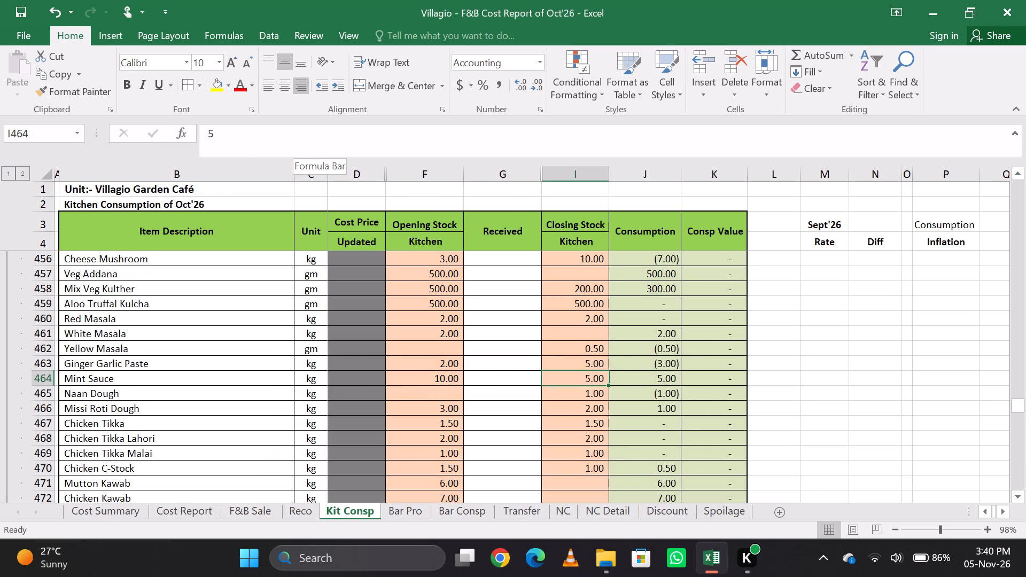
text(10)
key(Return)
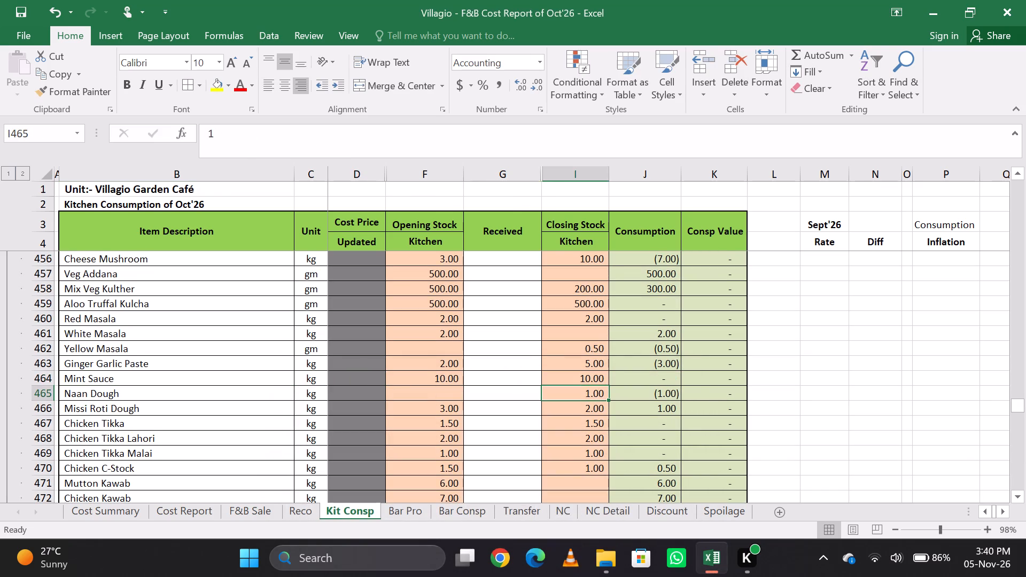
Save the workbook.
key(ctrl+s)
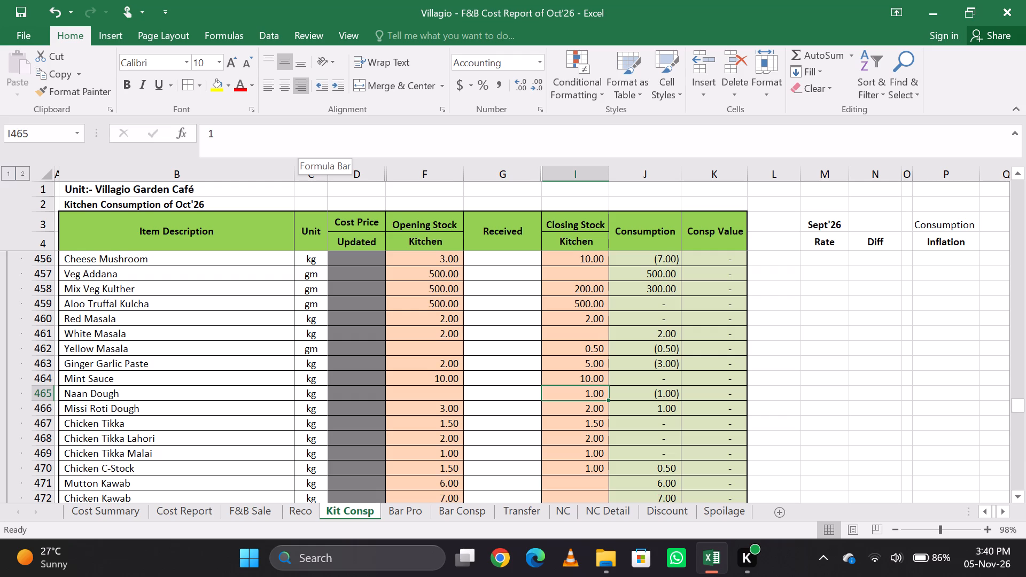
Search for "chat m" and enter 10 as the kitchen closing stock of Mdh Chat Masala(100gm).
key(ctrl+f)
text(chat)
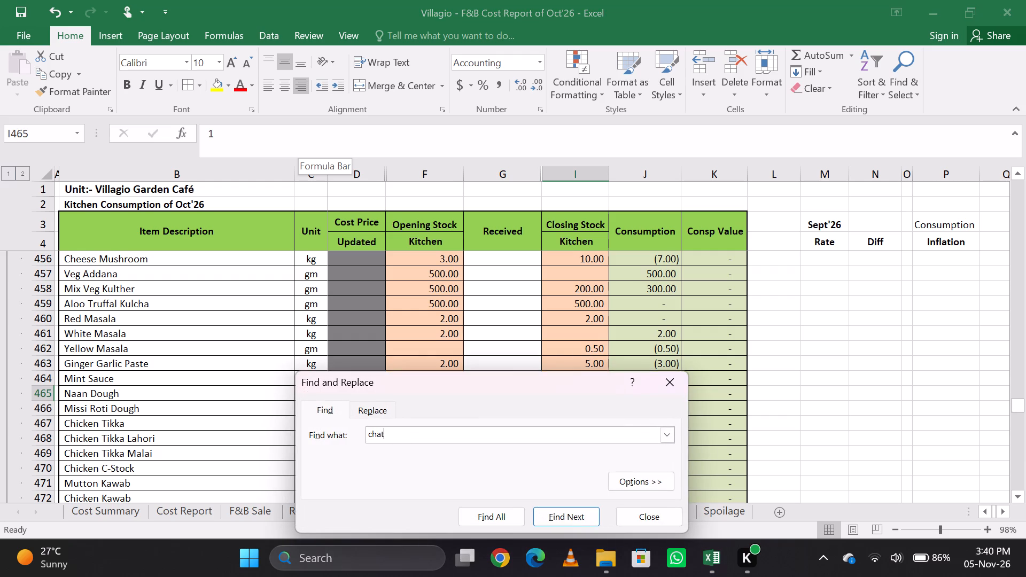
key(Return)
key(space)
text(m)
key(Return)
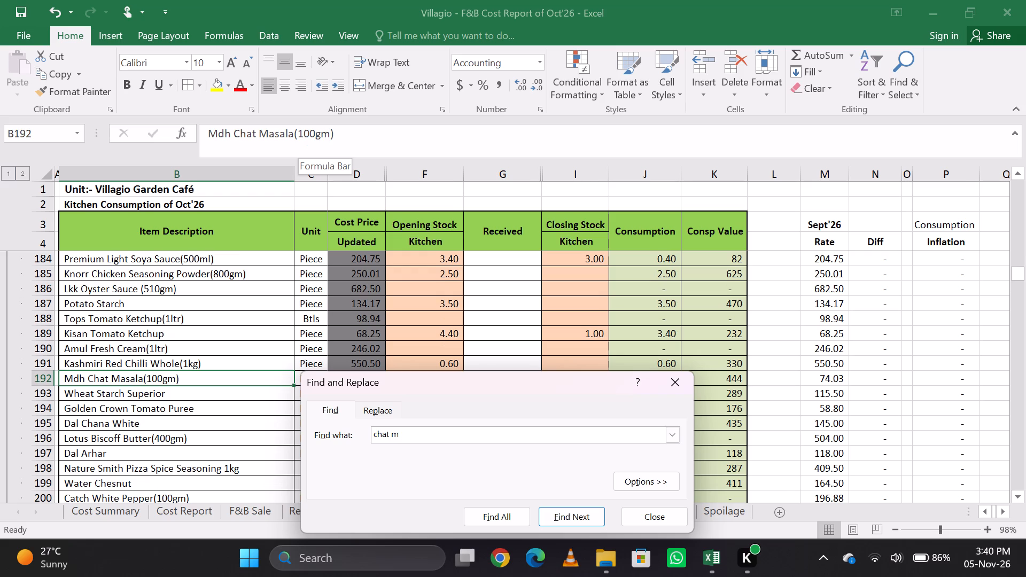
key(Escape)
key(Right)
key(Right)
key(Right)
key(Right)
key(Right)
key(Right)
key(Left)
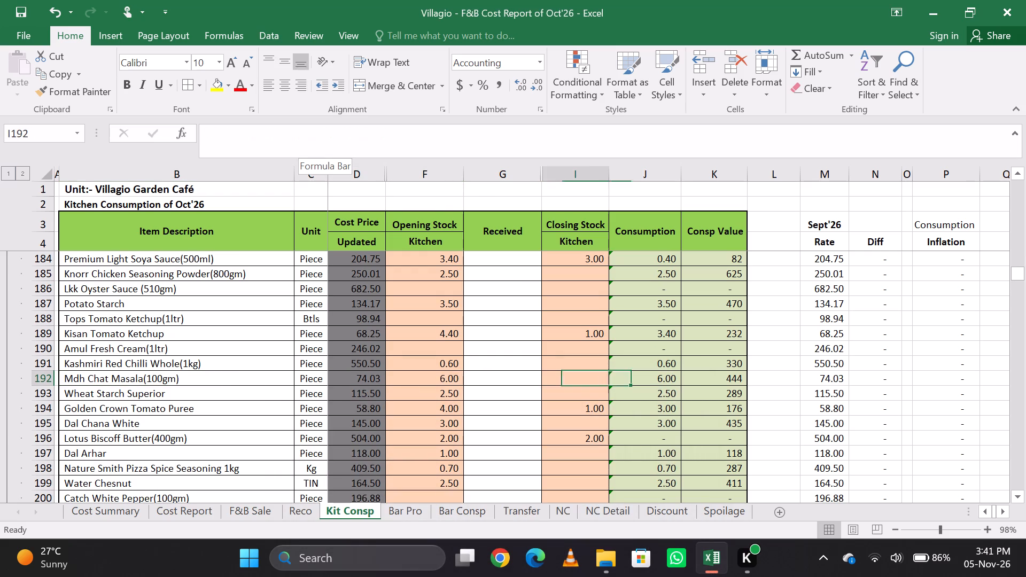
key(1)
key(BackSpace)
text(10)
key(Return)
Search for "dhani" and enter 5 as the kitchen closing stock of Mdh Dhania Powder(100gm).
key(ctrl+f)
key(BackSpace)
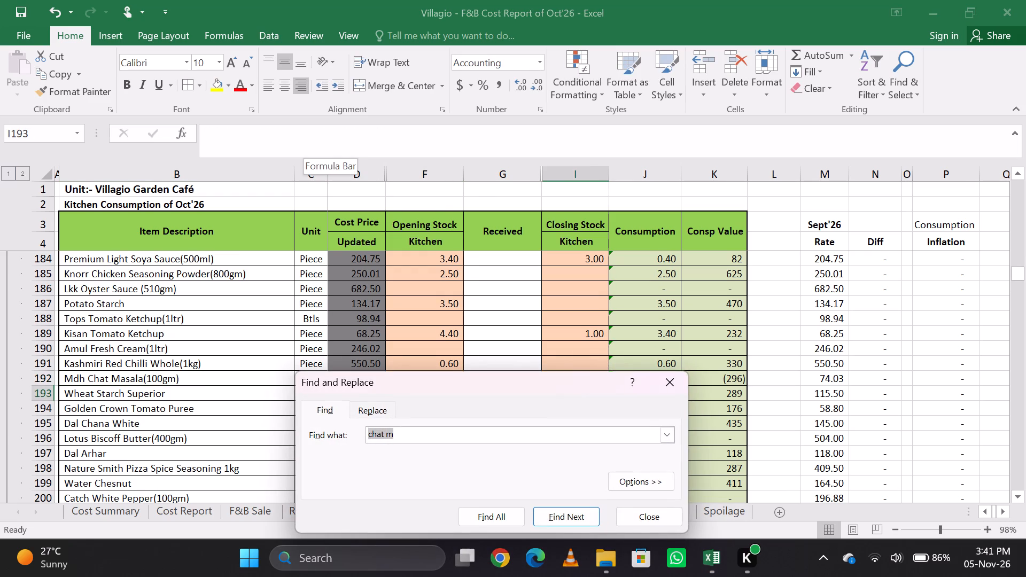
text(dhani)
key(Return)
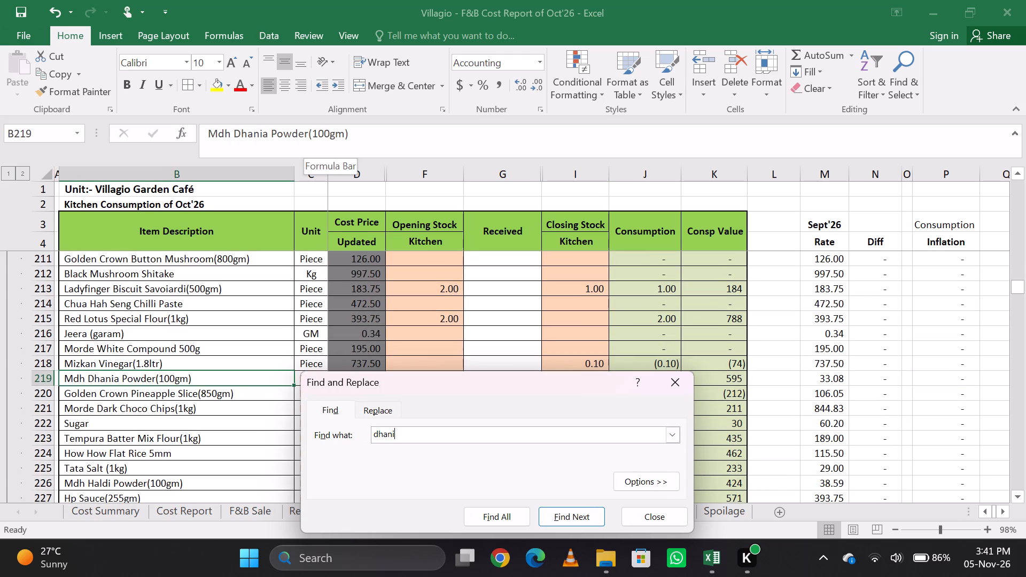
key(Escape)
key(Right)
key(Right)
key(Right)
key(Right)
key(Right)
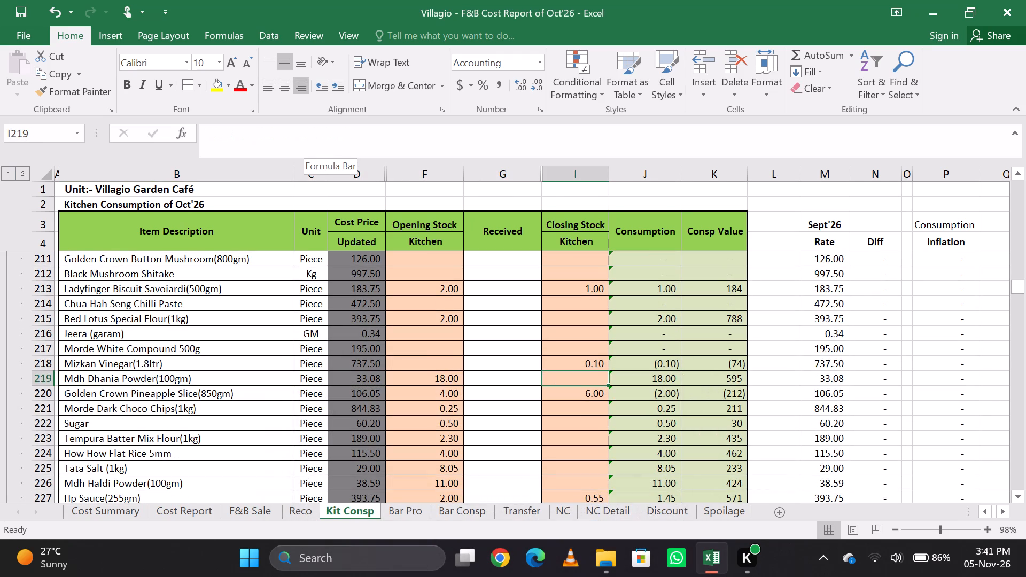
key(4)
key(Down)
key(Up)
key(5)
key(Down)
key(Up)
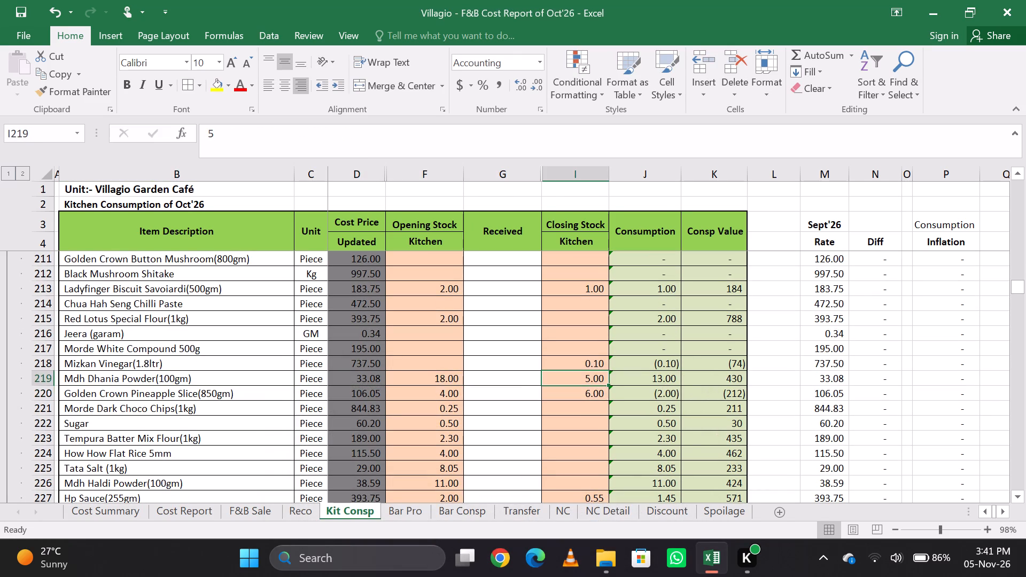
Search for "haldi p" and go to the kitchen closing stock cell of Mdh Haldi Powder(100gm).
key(ctrl+f)
key(BackSpace)
key(BackSpace)
text(haldi p)
key(Return)
key(Escape)
key(Right)
key(Right)
key(Right)
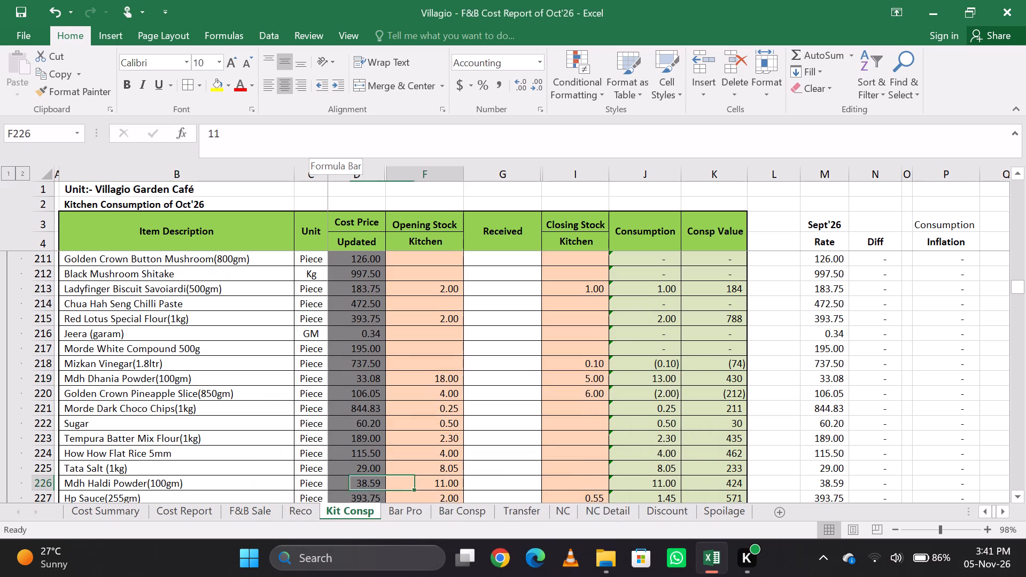
key(Right)
key(Right)
key(Right)
key(Left)
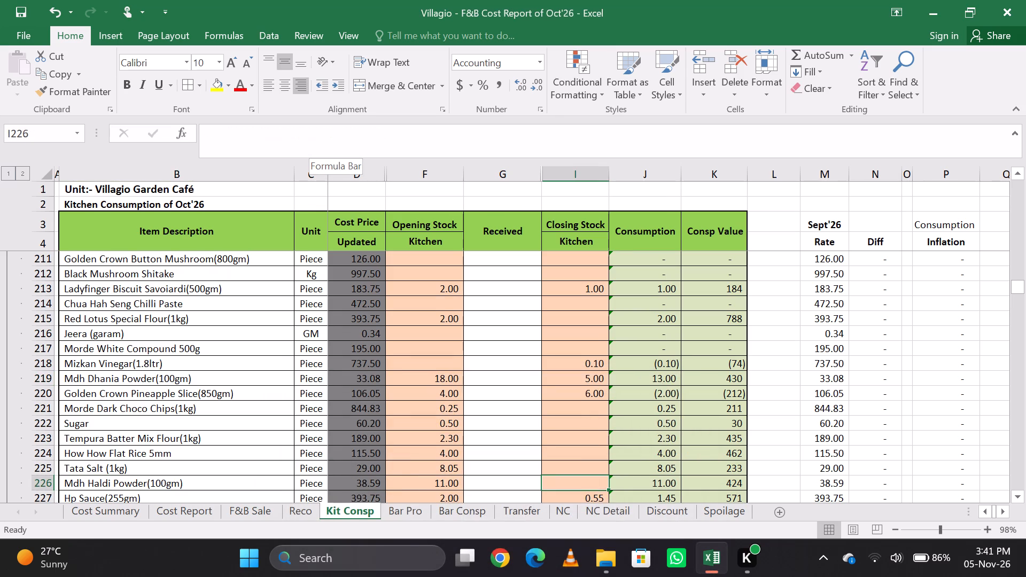
Search for "white p", check the matching items and set Everest White Pepper Powder(100 Gm) kitchen closing stock to 1.2.
key(ctrl+f)
text(white p)
key(Return)
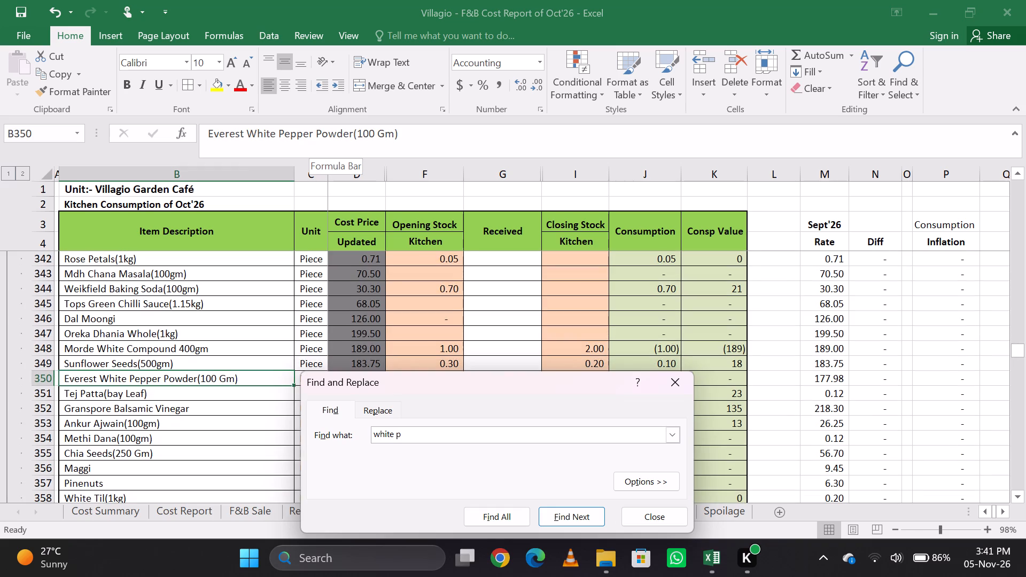
key(Escape)
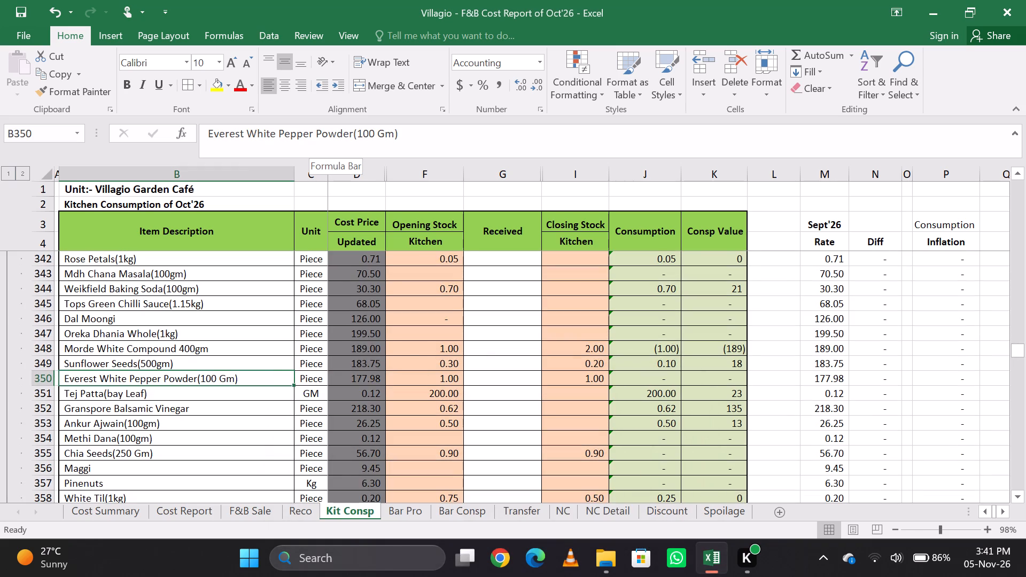
key(ctrl+f)
key(Return)
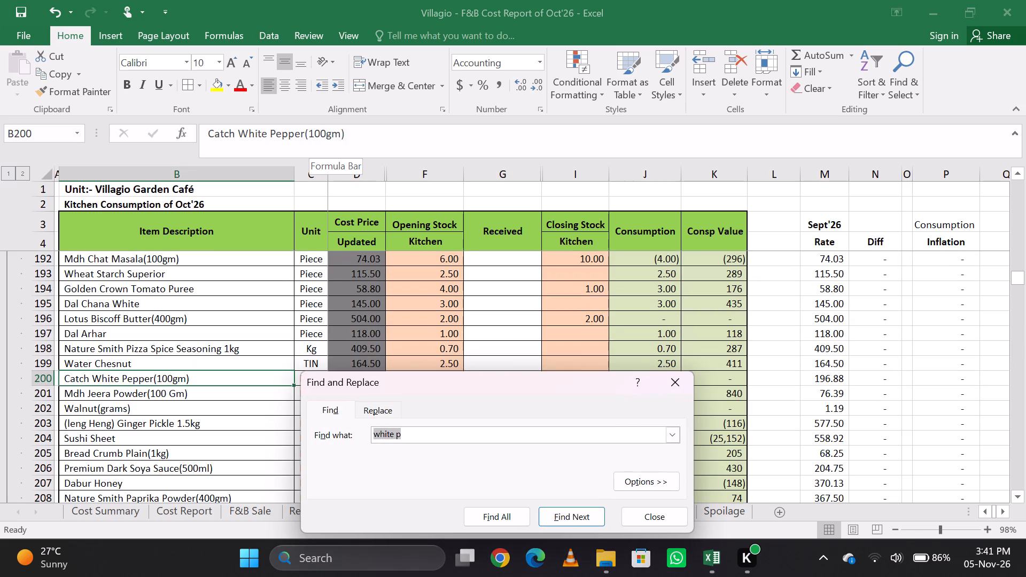
key(Escape)
key(ctrl+f)
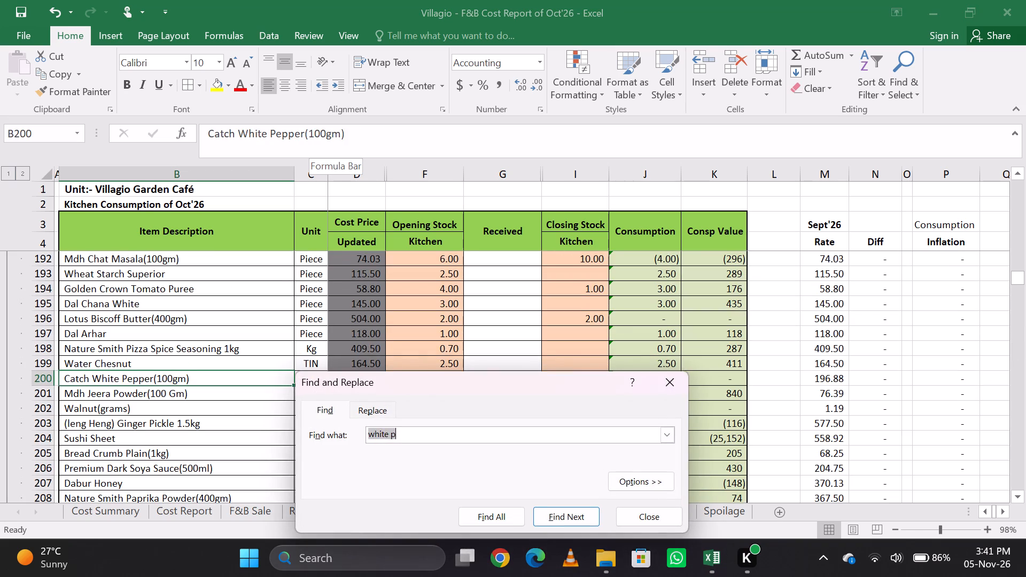
key(Return)
key(Escape)
key(Right)
key(Right)
key(Right)
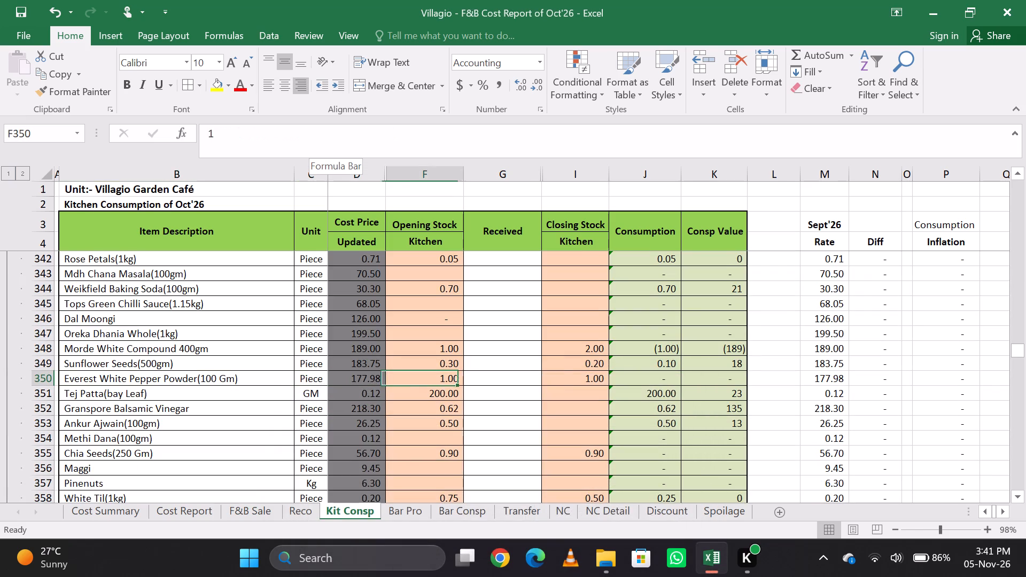
key(Right)
key(Right)
key(Right)
key(Left)
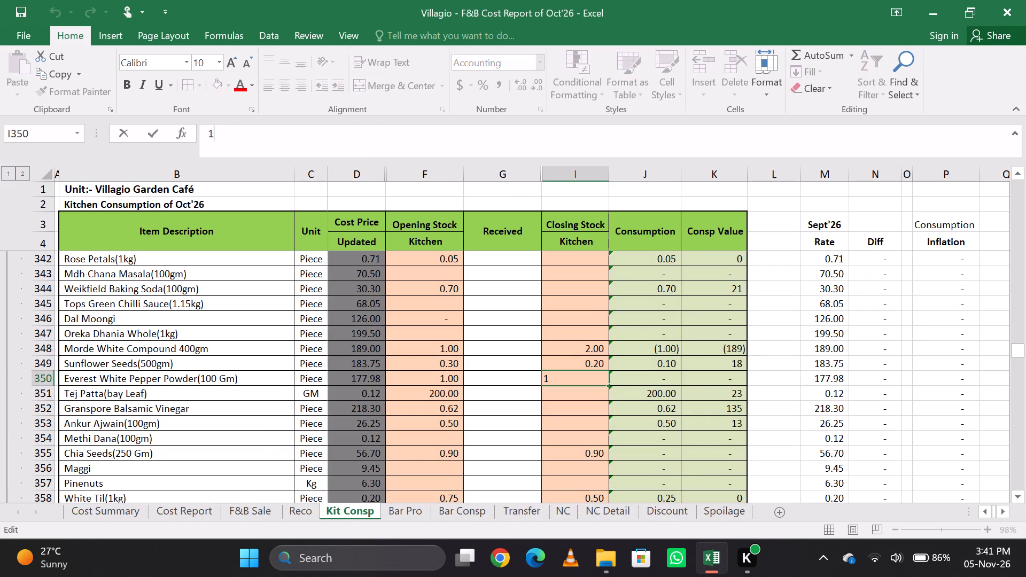
text(.2)
key(Return)
Search for deggi mirch, trying "degi m" and "degg", and enter 3 as the kitchen closing stock of Mdh Deggi Mirch(100gm).
key(ctrl+f)
key(BackSpace)
key(BackSpace)
key(BackSpace)
text(degi m)
key(Return)
key(Return)
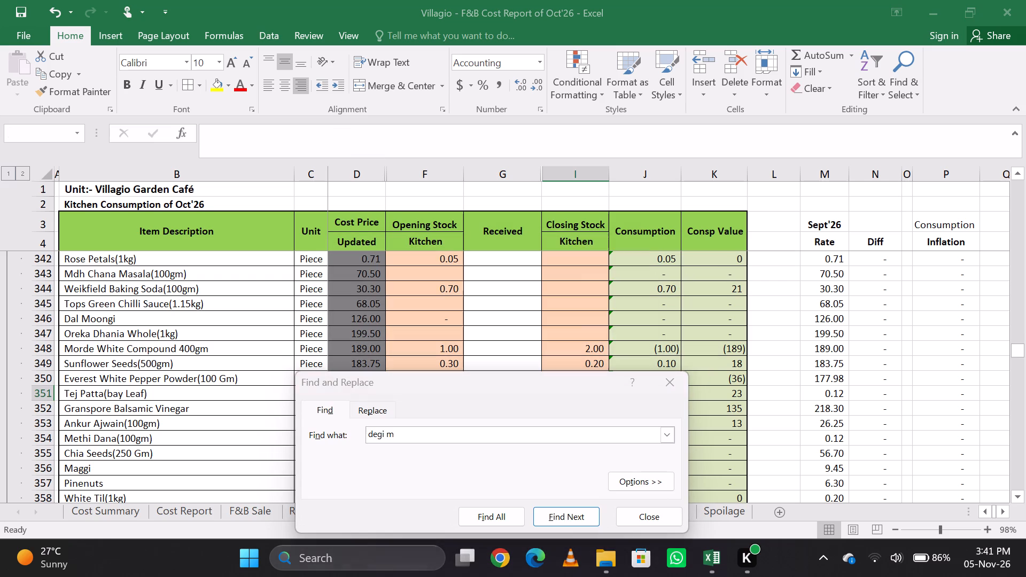
key(BackSpace)
key(Return)
key(Return)
key(BackSpace)
key(Return)
key(Return)
key(BackSpace)
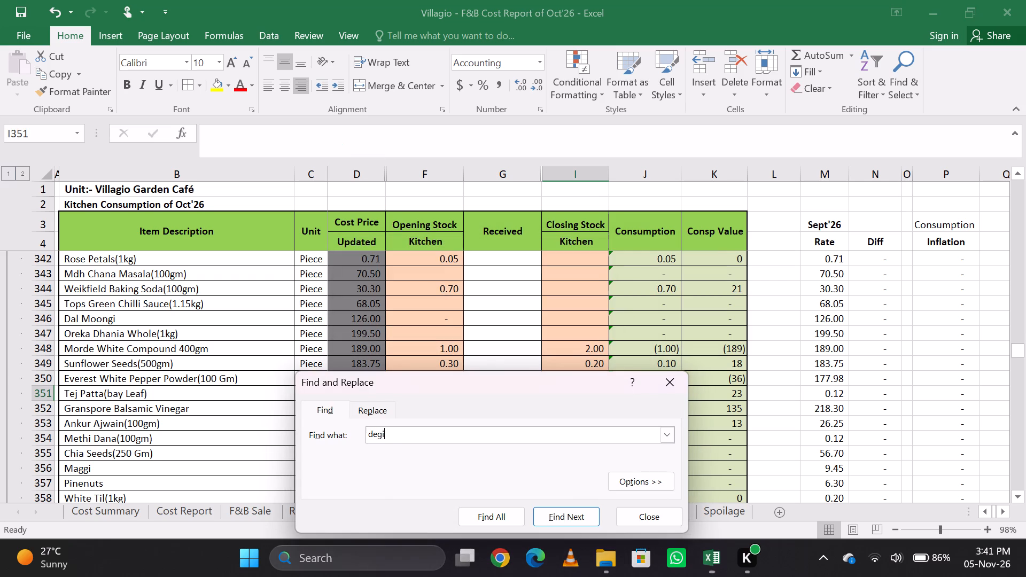
key(g)
key(Return)
key(Escape)
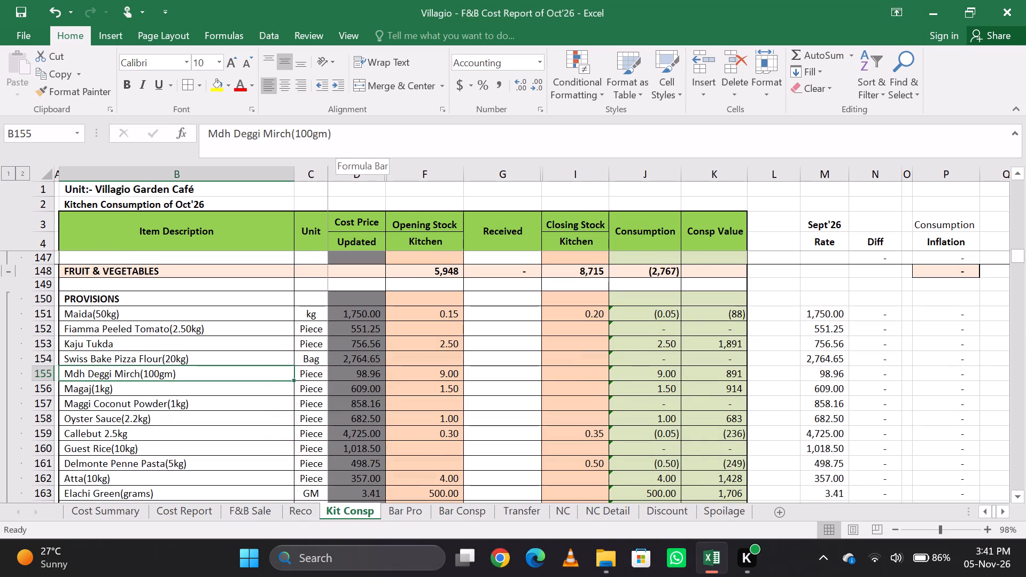
key(Right)
key(Right)
key(Right)
key(Right)
key(Right)
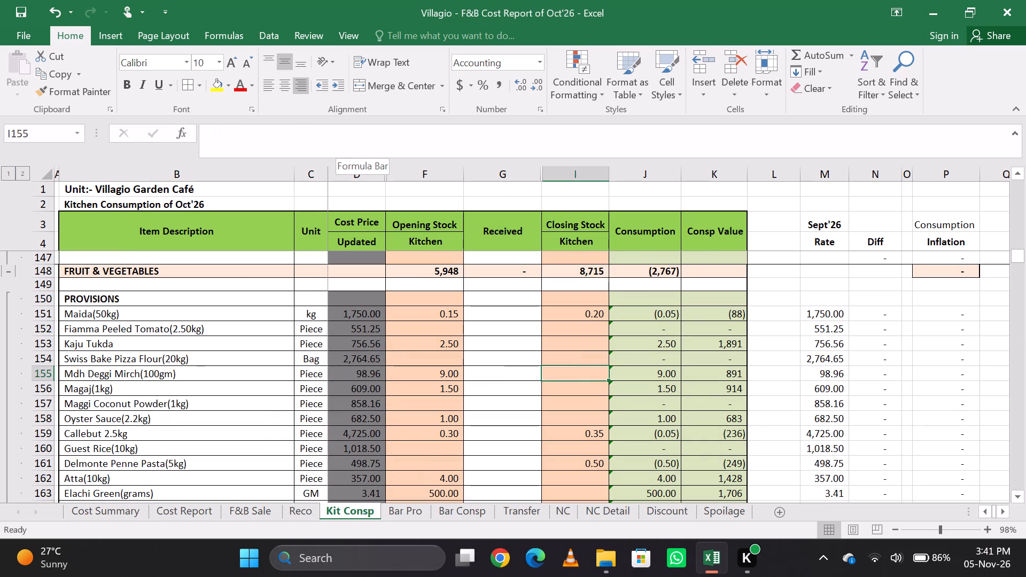
key(3)
key(Down)
key(Up)
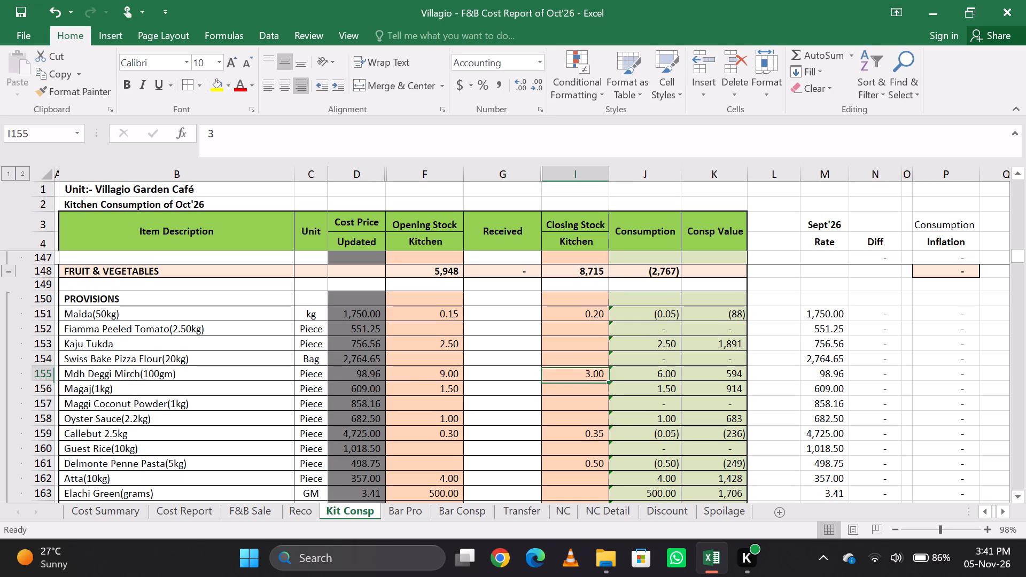
key(Up)
key(Down)
Search for "kitch" and enter 7 as the kitchen closing stock of Mdh Kitchen King(100gm).
key(ctrl+f)
key(BackSpace)
key(BackSpace)
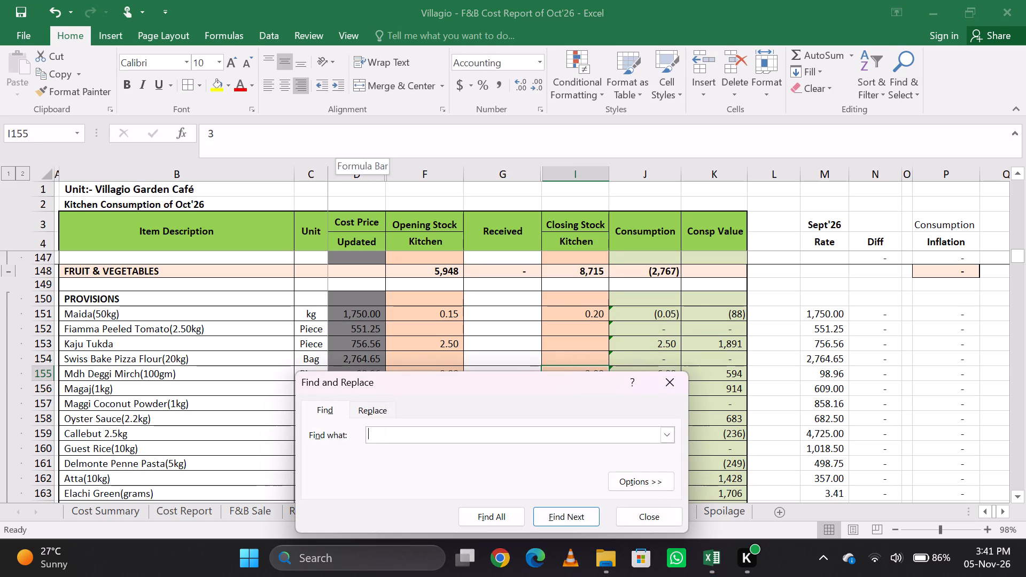
key(BackSpace)
key(l)
key(BackSpace)
text(kitch)
key(Return)
key(Escape)
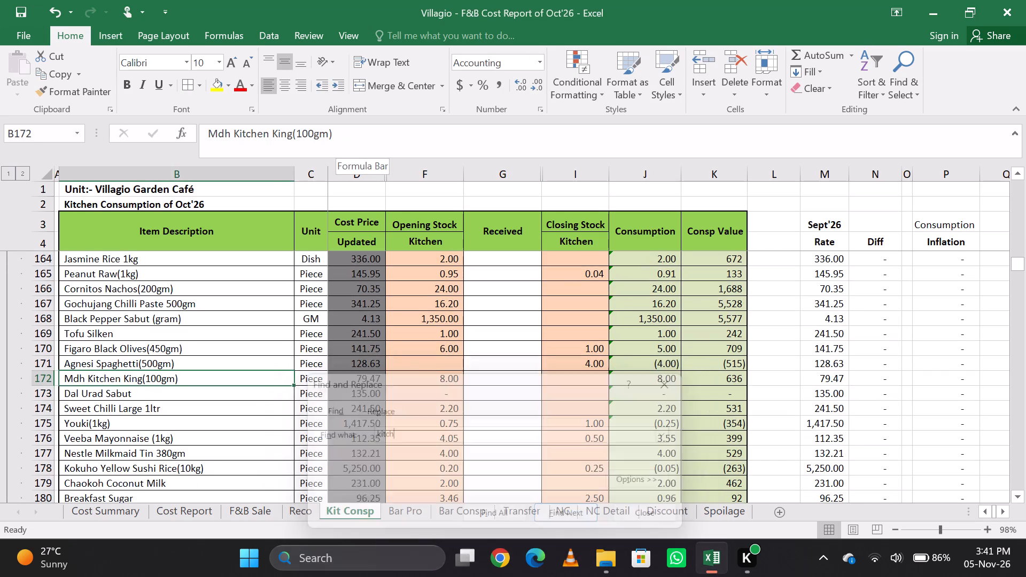
key(Right)
key(Right)
key(Right)
key(Right)
key(Right)
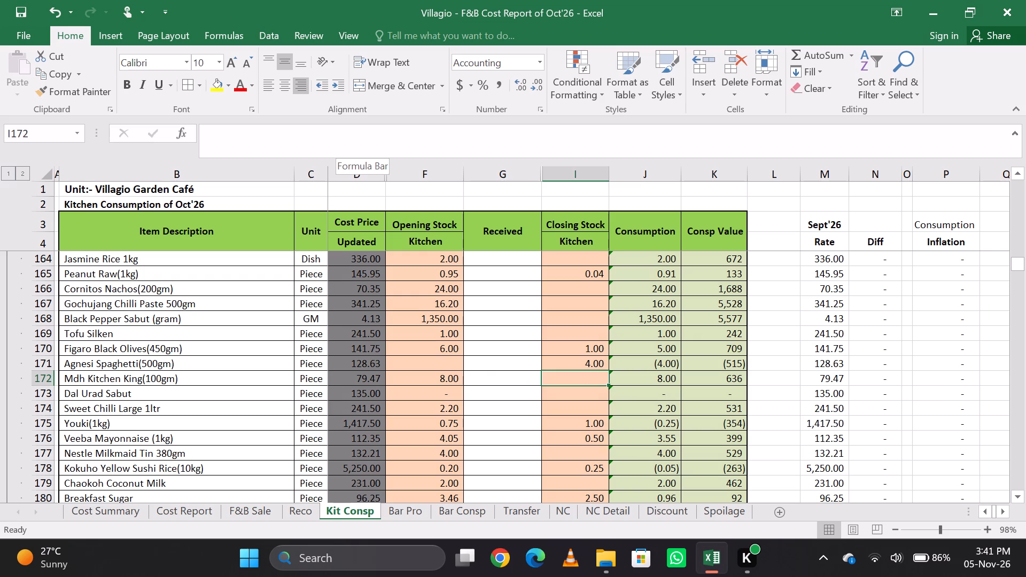
key(period)
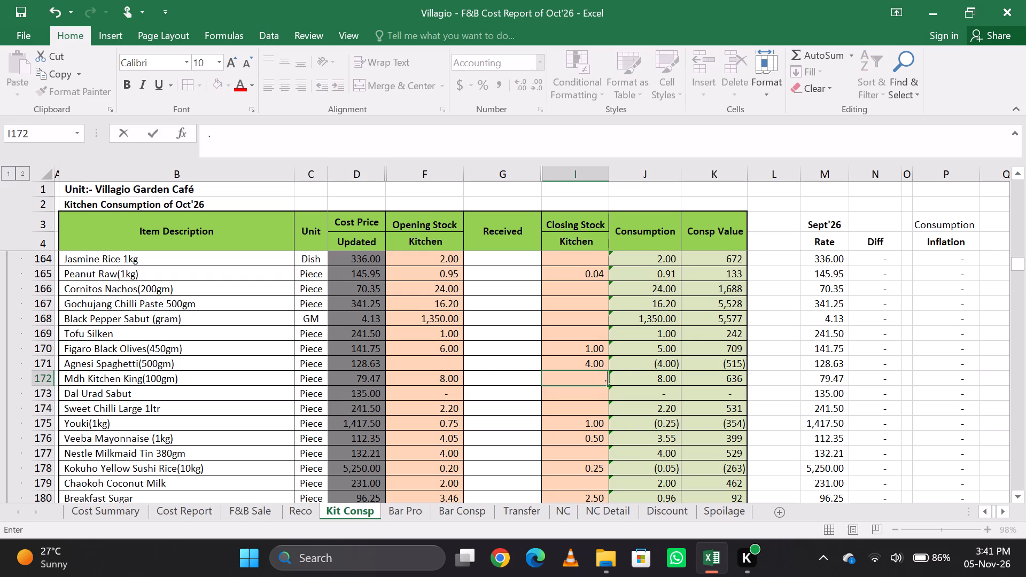
key(BackSpace)
key(7)
key(Return)
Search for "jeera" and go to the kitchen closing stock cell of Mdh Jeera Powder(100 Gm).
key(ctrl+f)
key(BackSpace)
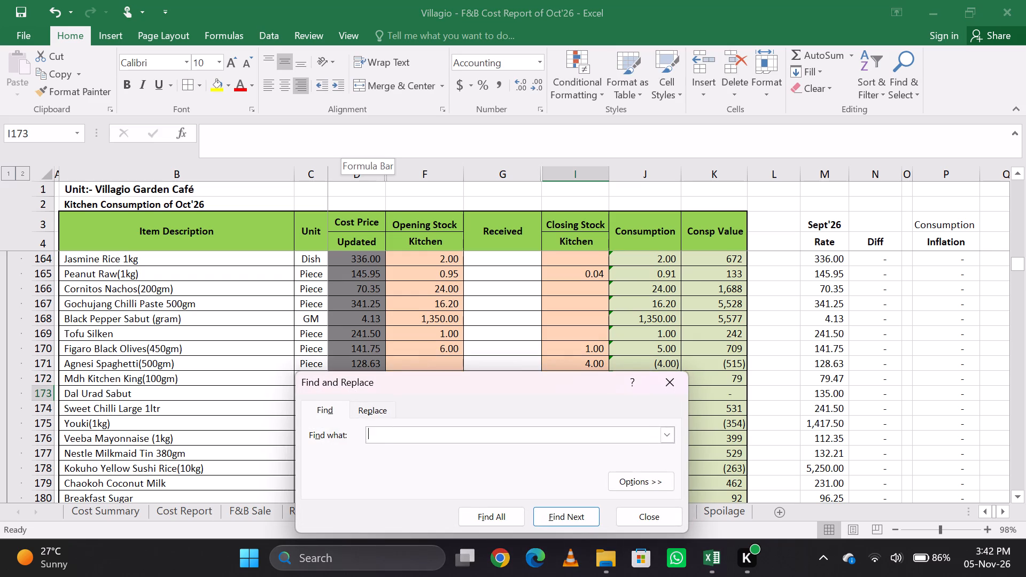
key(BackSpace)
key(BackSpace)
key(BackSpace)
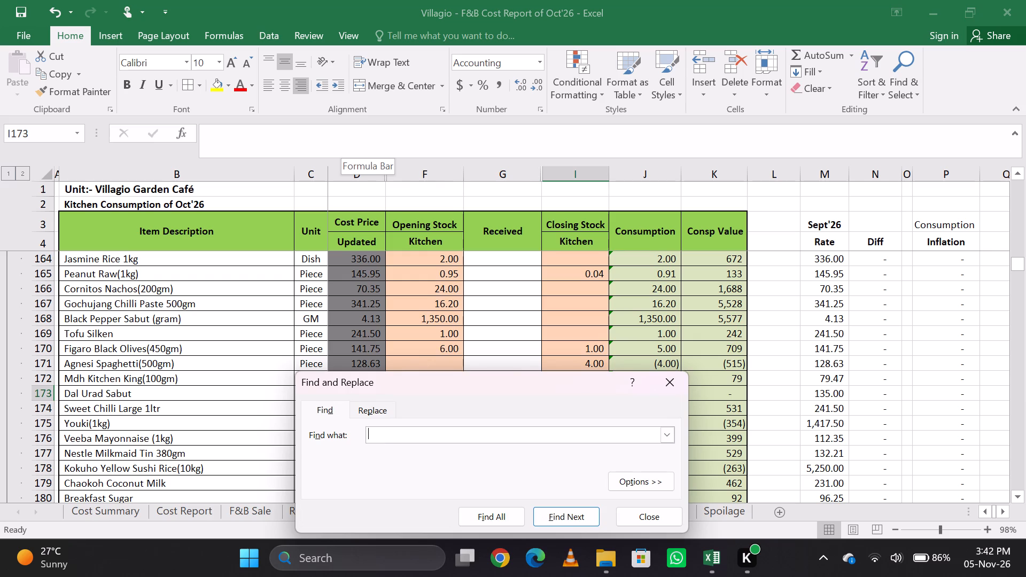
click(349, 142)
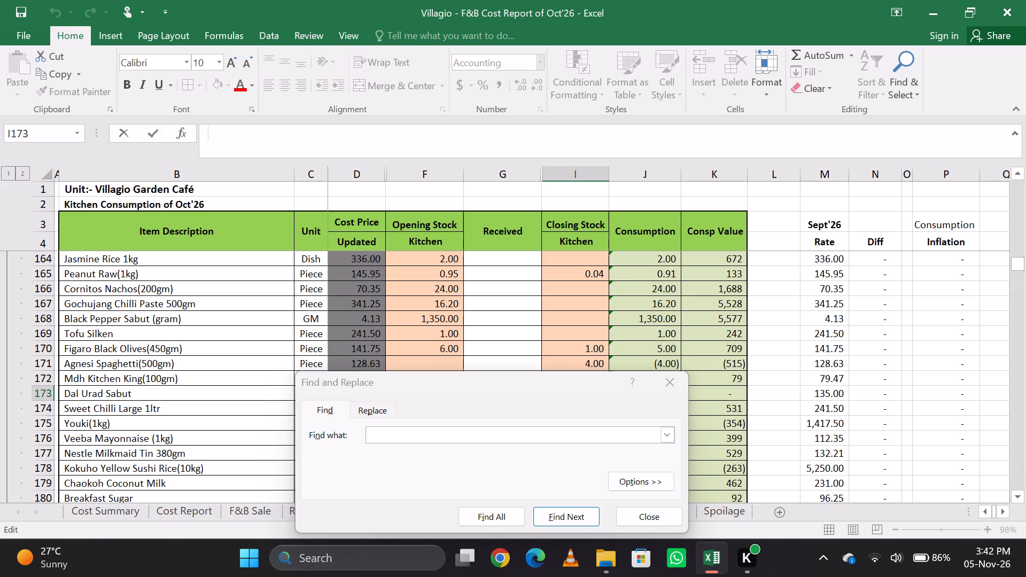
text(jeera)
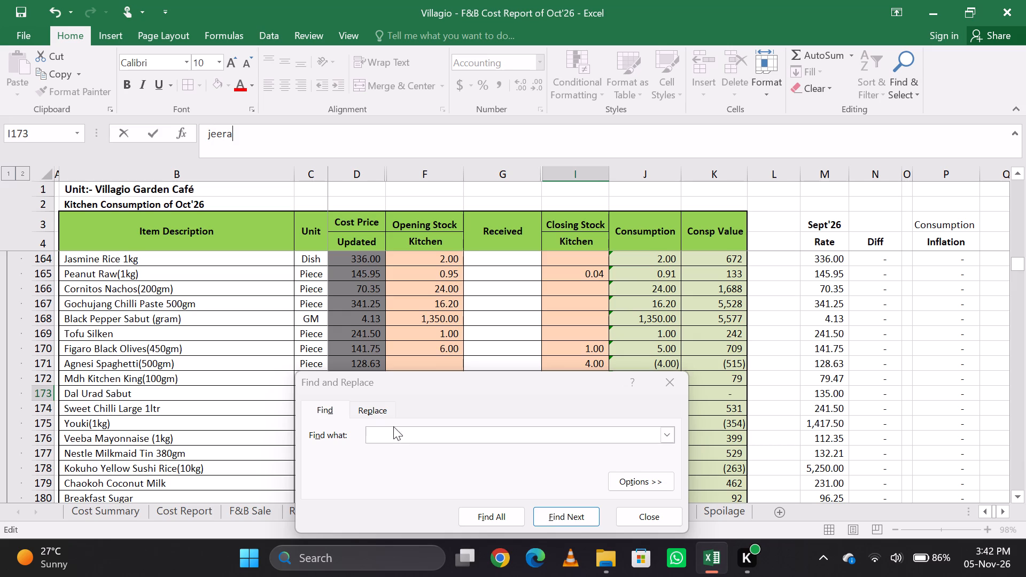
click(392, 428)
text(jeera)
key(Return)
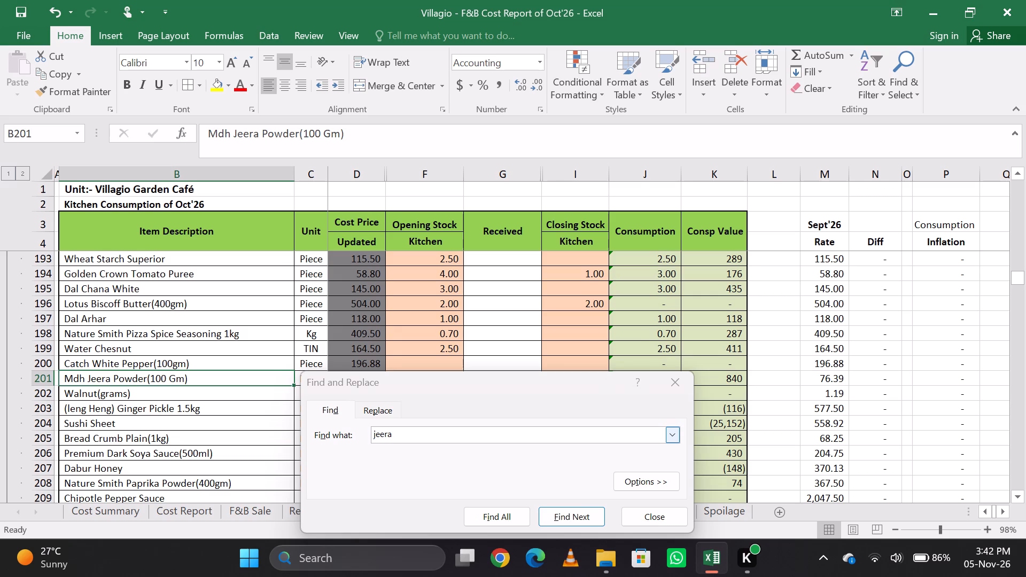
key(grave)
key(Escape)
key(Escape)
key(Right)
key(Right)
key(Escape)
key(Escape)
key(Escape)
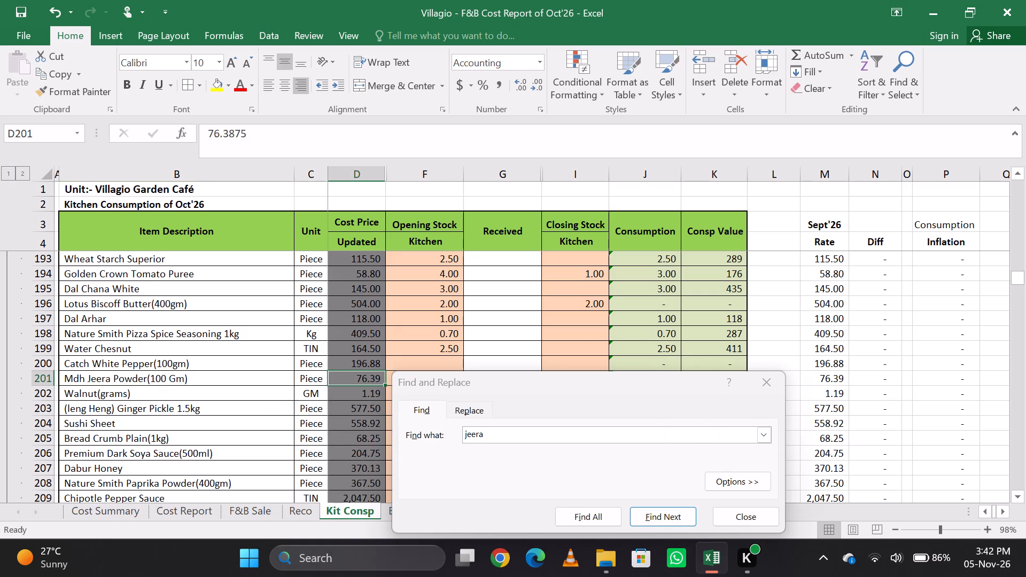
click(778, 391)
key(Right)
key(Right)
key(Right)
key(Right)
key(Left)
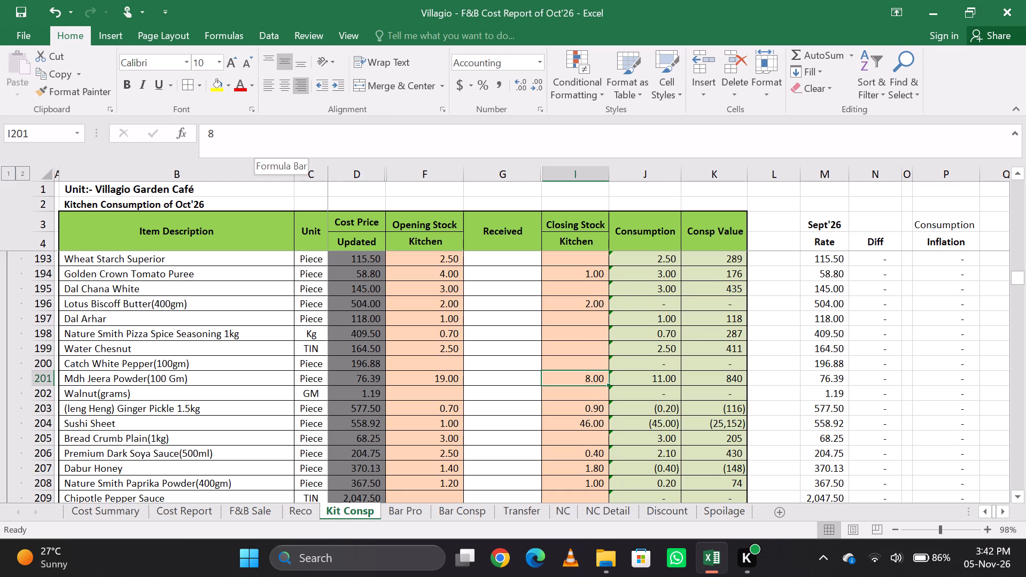
Clear the stray text "jeera" from the kitchen closing stock cell of Dal Urad Sabut.
key(ctrl+z)
key(ctrl+y)
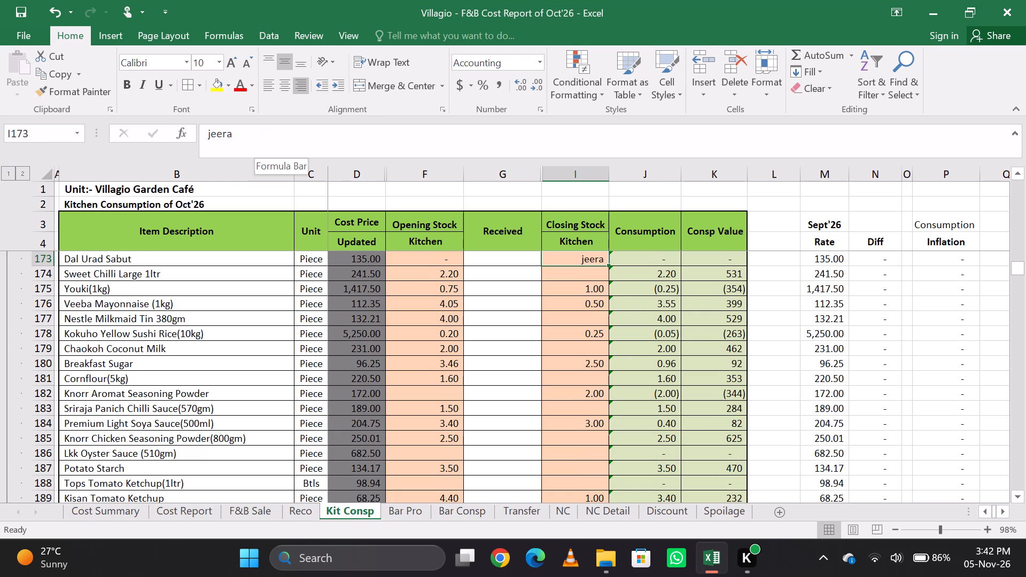
key(Down)
key(Up)
key(Up)
key(Down)
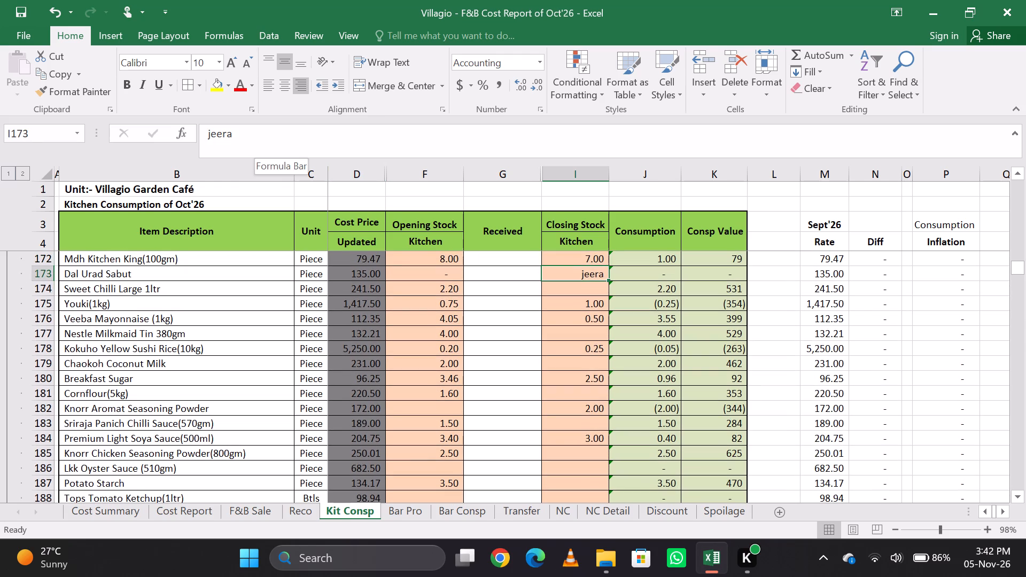
key(BackSpace)
key(Return)
key(Up)
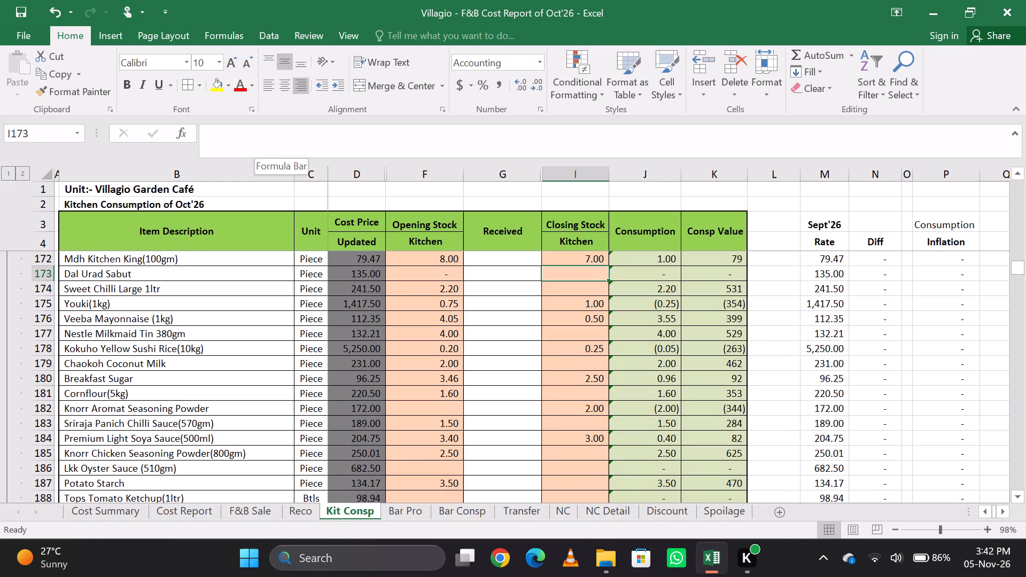
Search for "jeera" and set the kitchen closing stock of Mdh Jeera Powder(100 Gm) to the formula =8+4.
key(ctrl+f)
text(jeera)
key(Return)
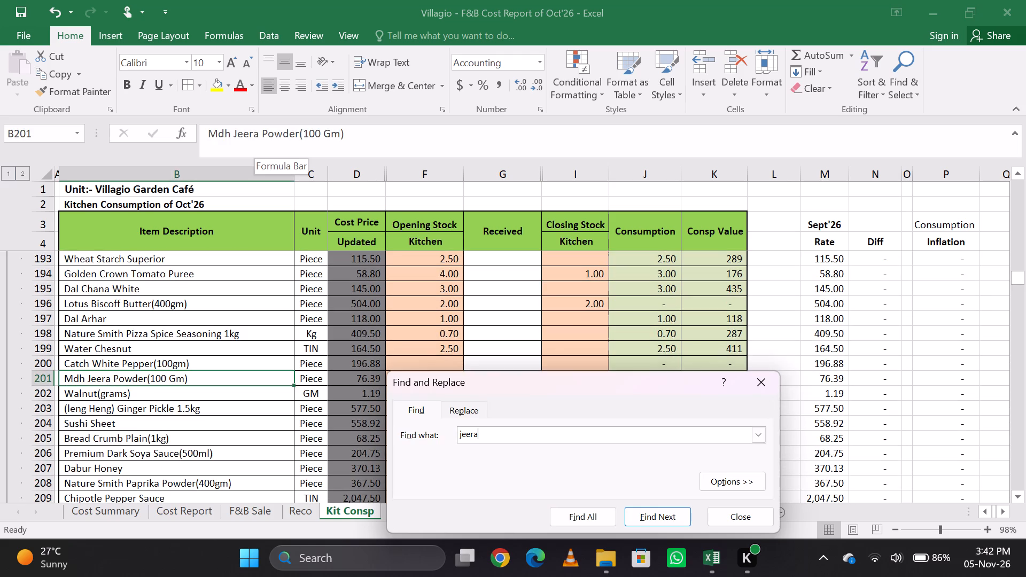
key(Escape)
key(Right)
key(Right)
key(Right)
key(Right)
key(Right)
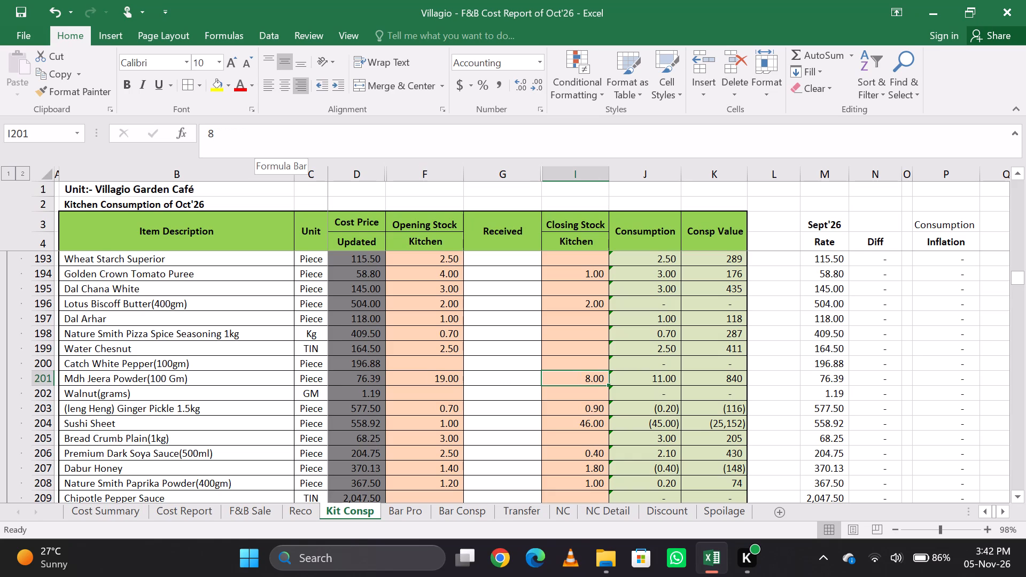
click(232, 132)
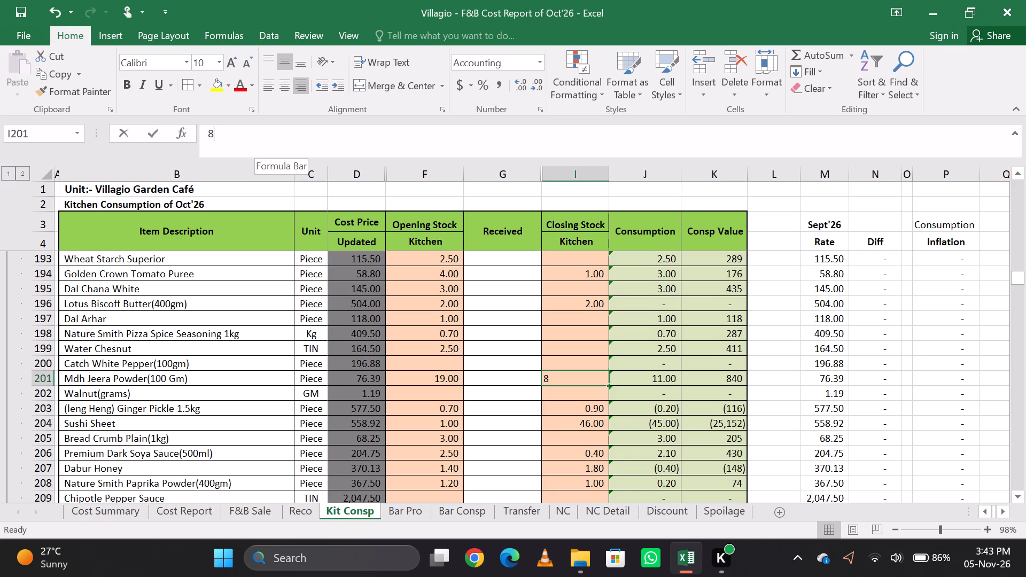
key(shift+plus)
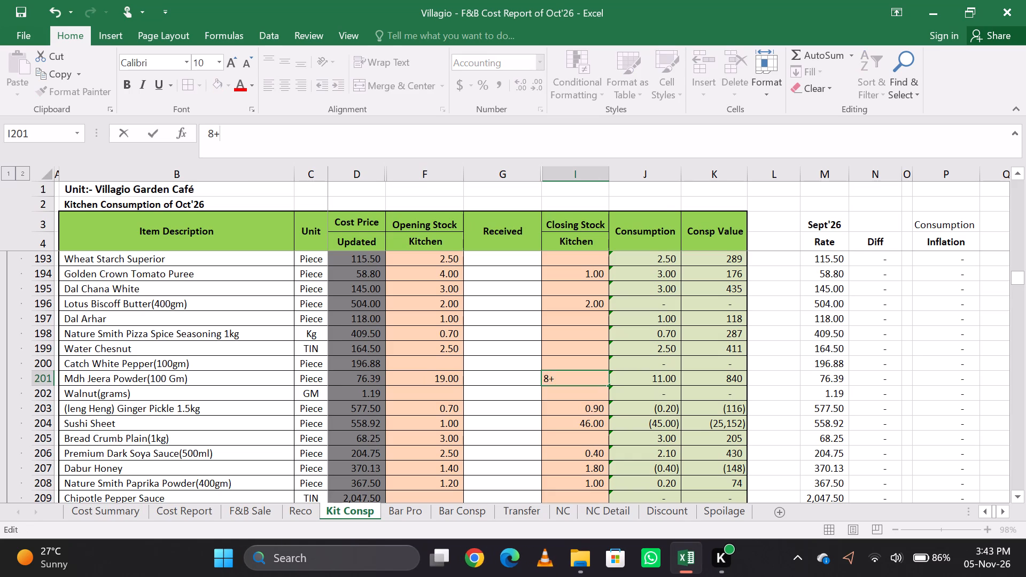
key(4)
key(Left)
key(Left)
key(Left)
key(Left)
key(Left)
key(Left)
key(Left)
key(Left)
key(Left)
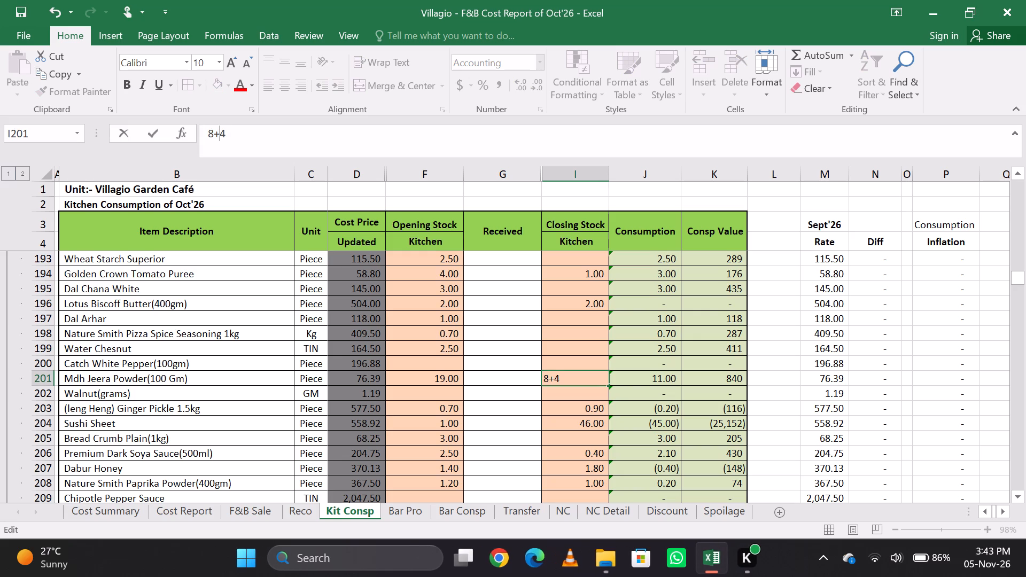
key(equal)
key(Return)
key(Up)
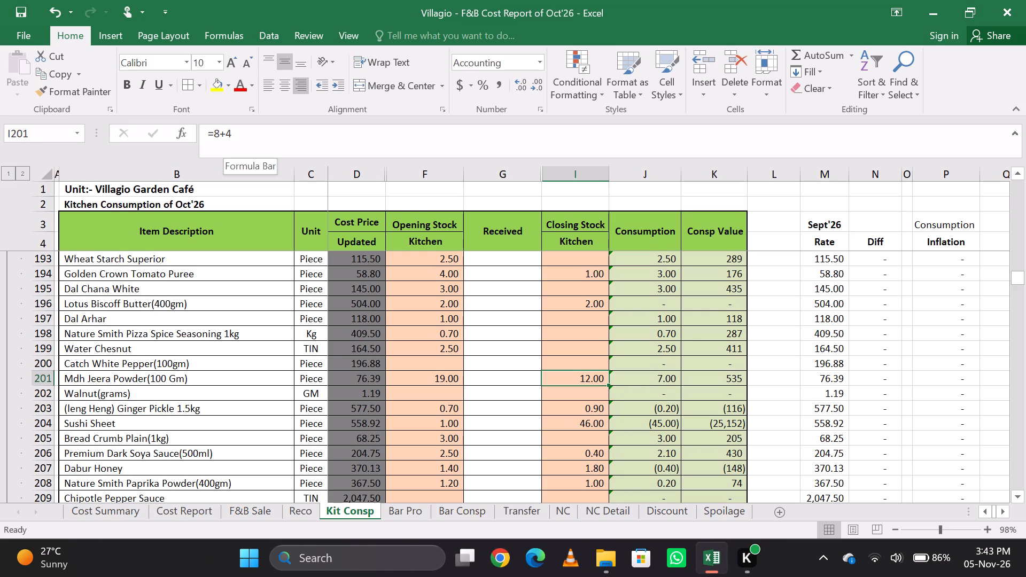
Search for "tata s" and enter 2 as the kitchen closing stock of Tata Salt (1kg).
key(ctrl+f)
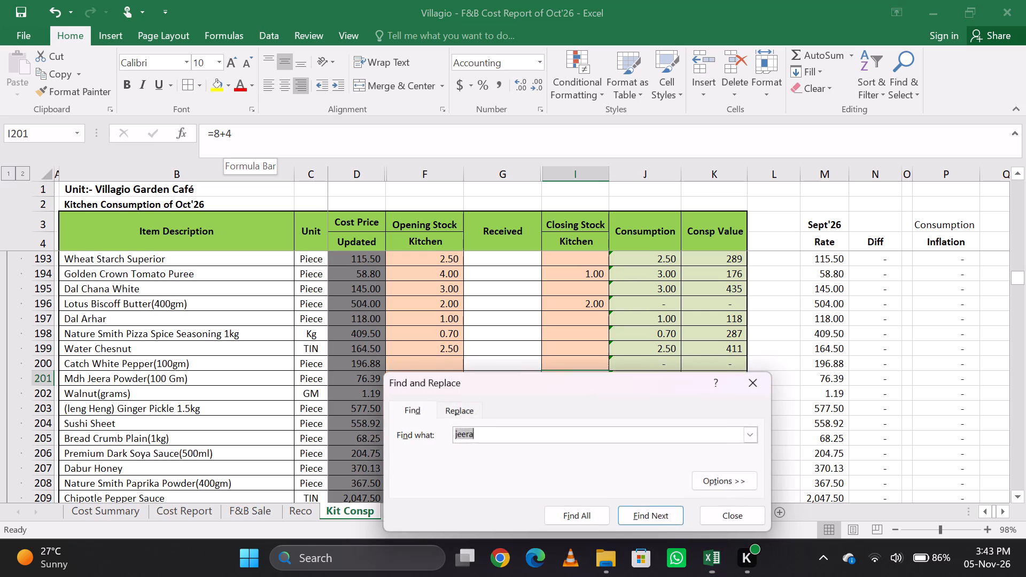
text(tsta)
key(Return)
key(Return)
key(BackSpace)
key(BackSpace)
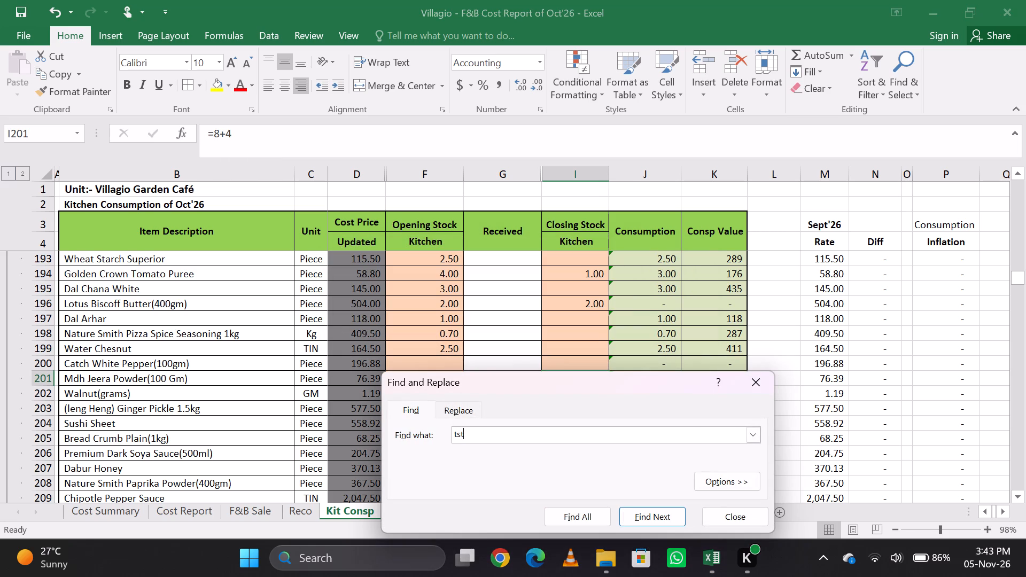
key(BackSpace)
text(ata s)
key(Return)
key(Escape)
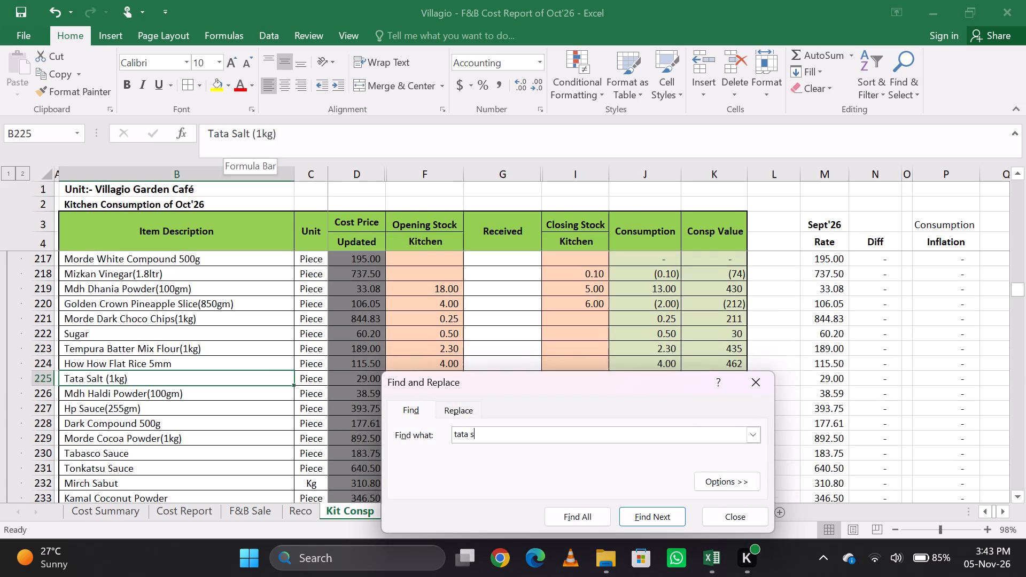
key(Right)
key(Right)
key(Right)
key(Right)
key(Right)
key(Left)
key(Right)
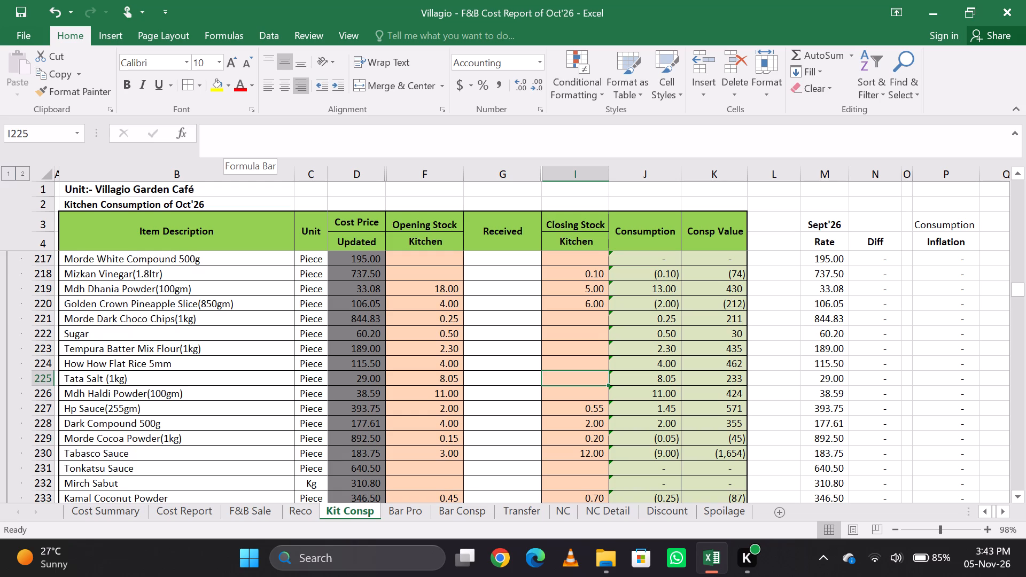
key(2)
key(Down)
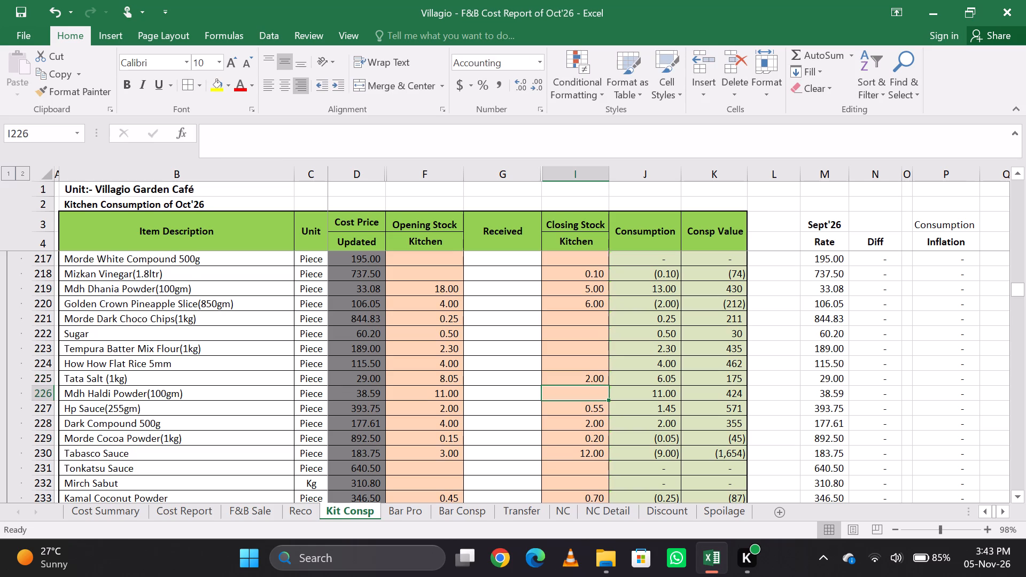
Search for "black s" and enter 2 as the kitchen closing stock of Black Salt 200gm.
key(ctrl+f)
key(BackSpace)
key(BackSpace)
key(BackSpace)
key(BackSpace)
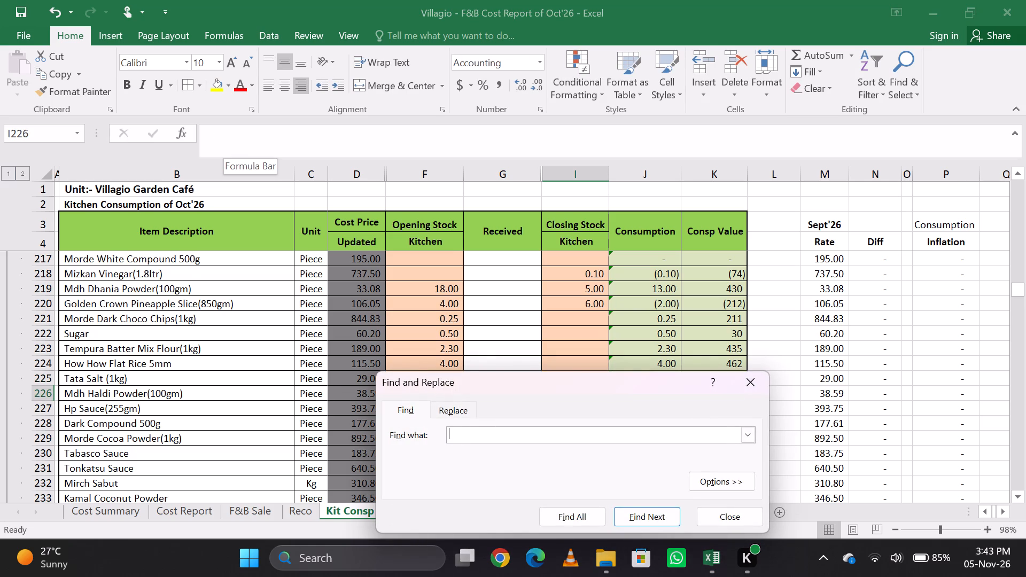
text(balck s)
key(Return)
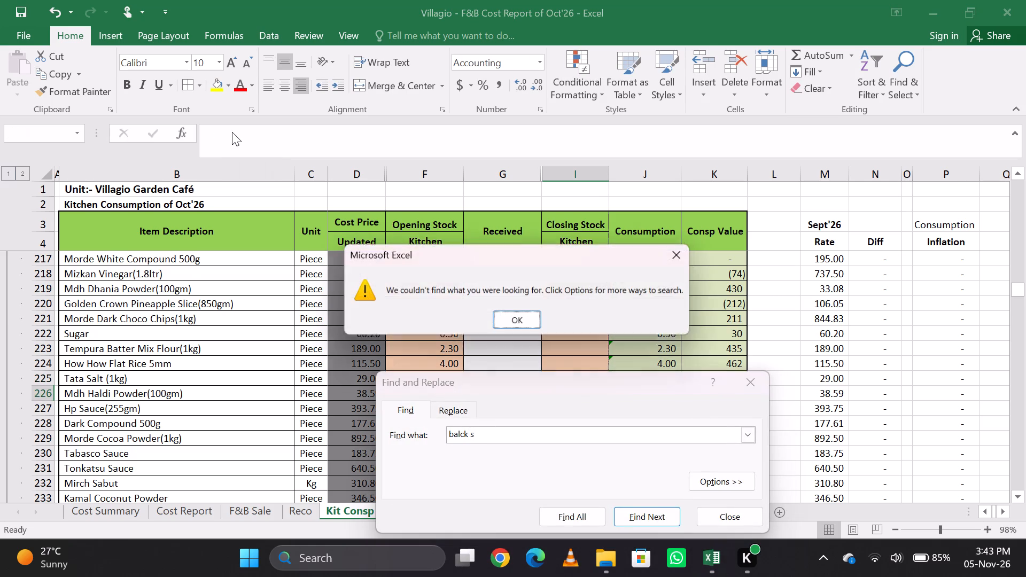
key(Return)
key(BackSpace)
key(BackSpace)
key(BackSpace)
key(BackSpace)
key(BackSpace)
key(BackSpace)
text(lack s)
key(Return)
key(Escape)
key(Right)
key(Right)
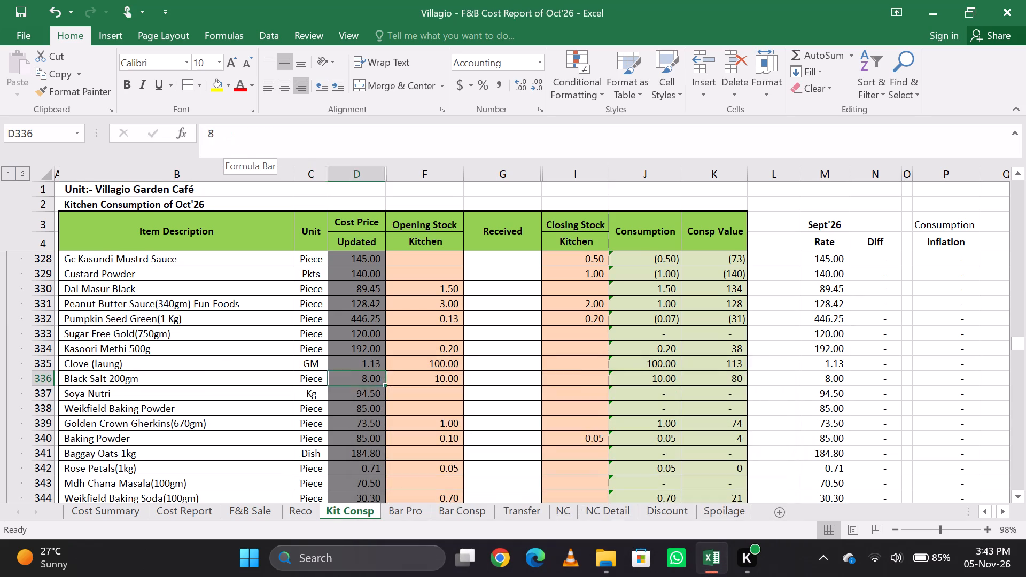
key(Right)
key(Right)
key(Right)
key(Right)
key(Left)
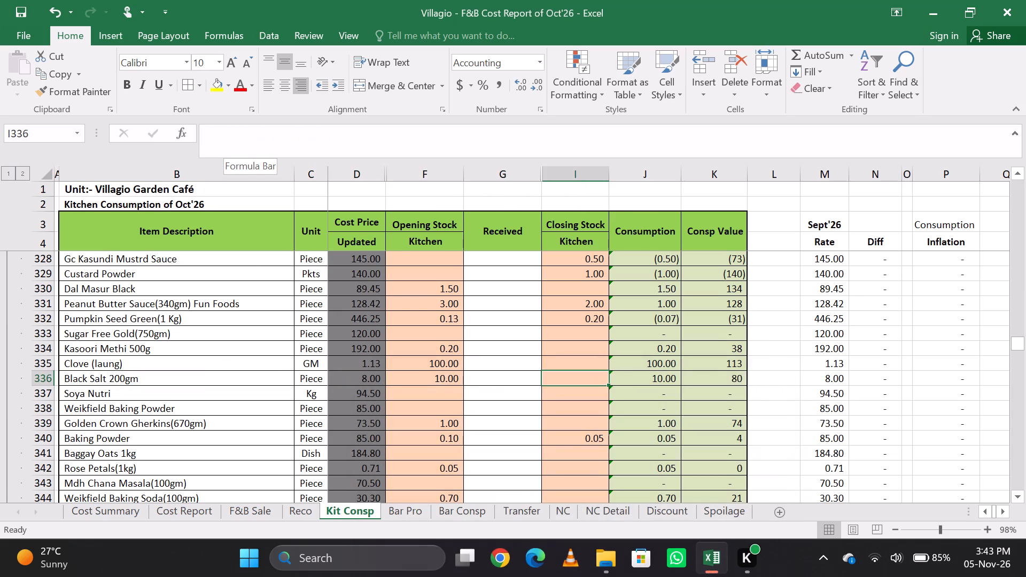
key(2)
key(Down)
key(Up)
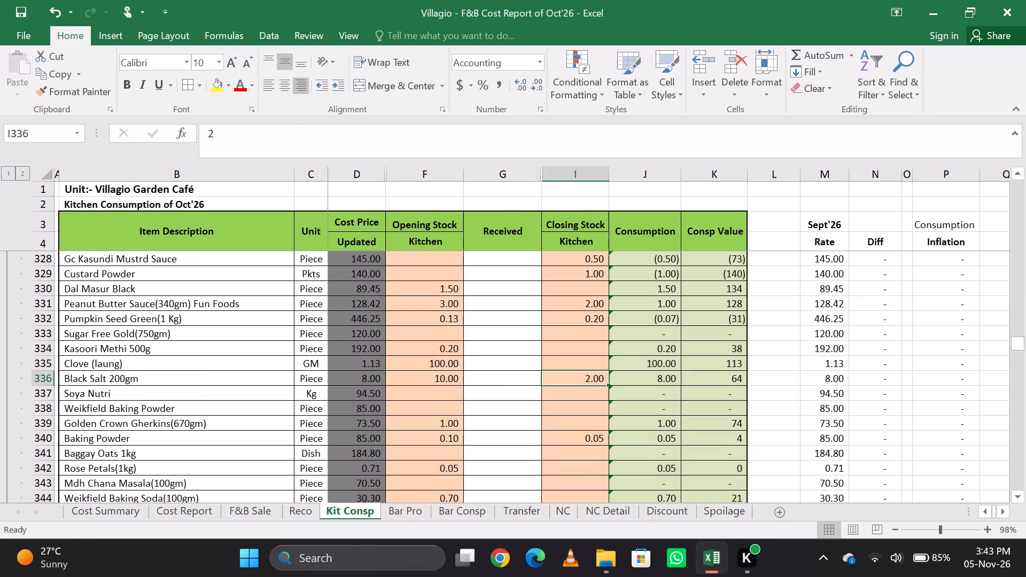
Set the kitchen closing stock of Black Salt 200gm to 1.
key(Down)
key(Up)
key(Down)
key(Up)
key(1)
key(Down)
key(Up)
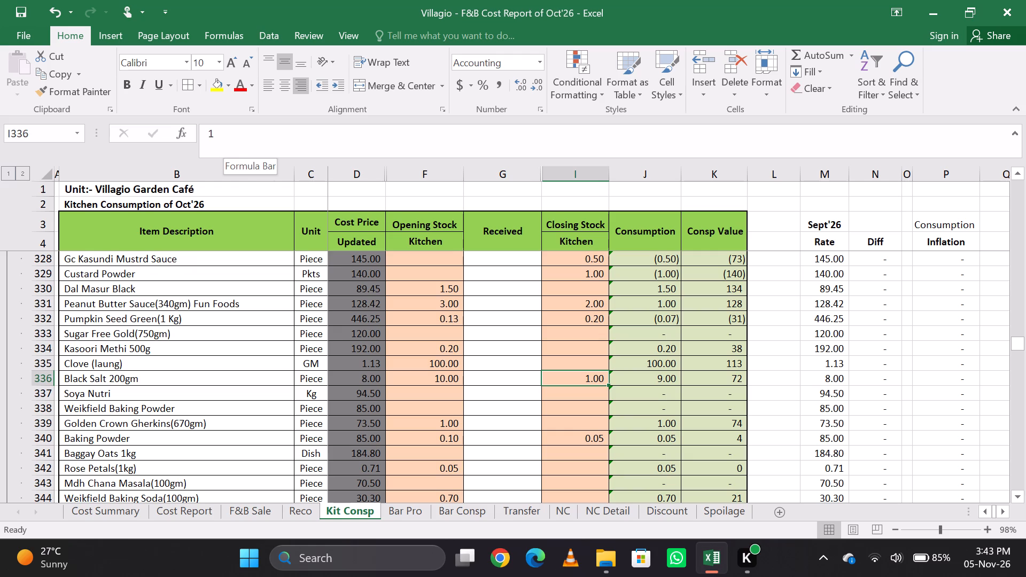
Search the sheet for the kalunji item using "kal", "kalu" and "kalun".
key(ctrl+f)
key(BackSpace)
key(BackSpace)
key(BackSpace)
key(BackSpace)
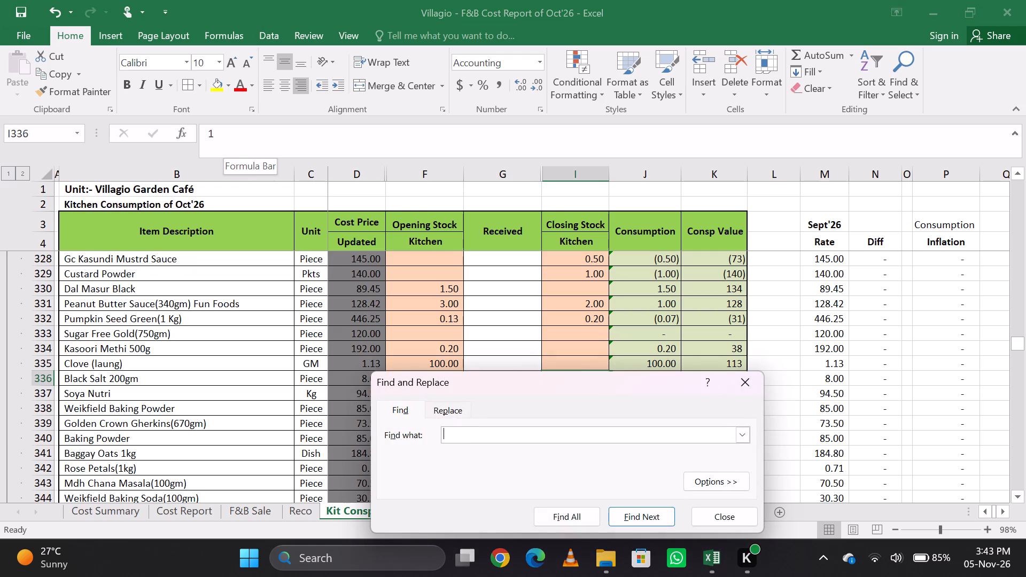
key(BackSpace)
text(kal)
key(Return)
key(Return)
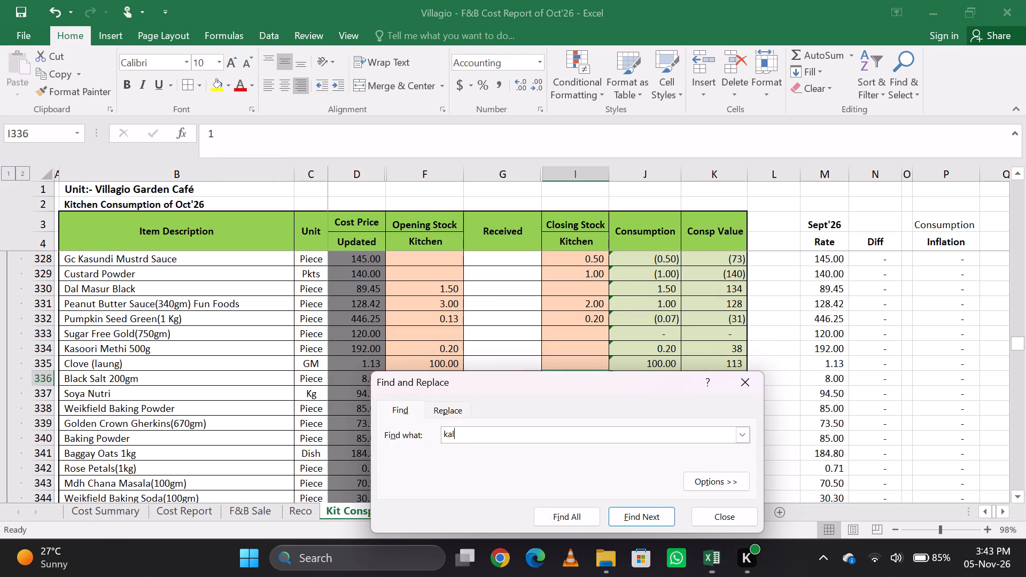
key(Return)
key(Return)
key(BackSpace)
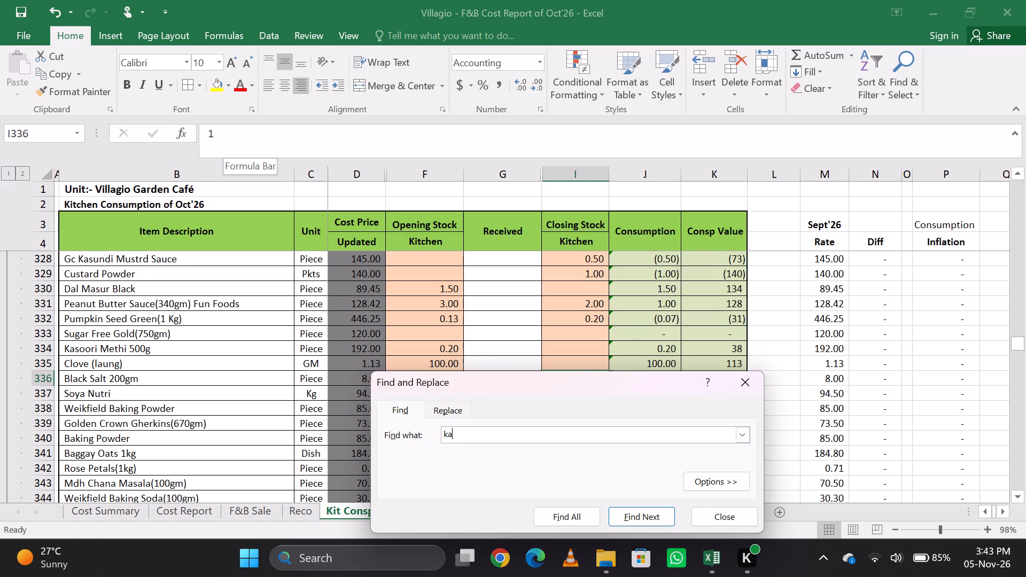
text(lun)
key(Return)
key(Return)
key(BackSpace)
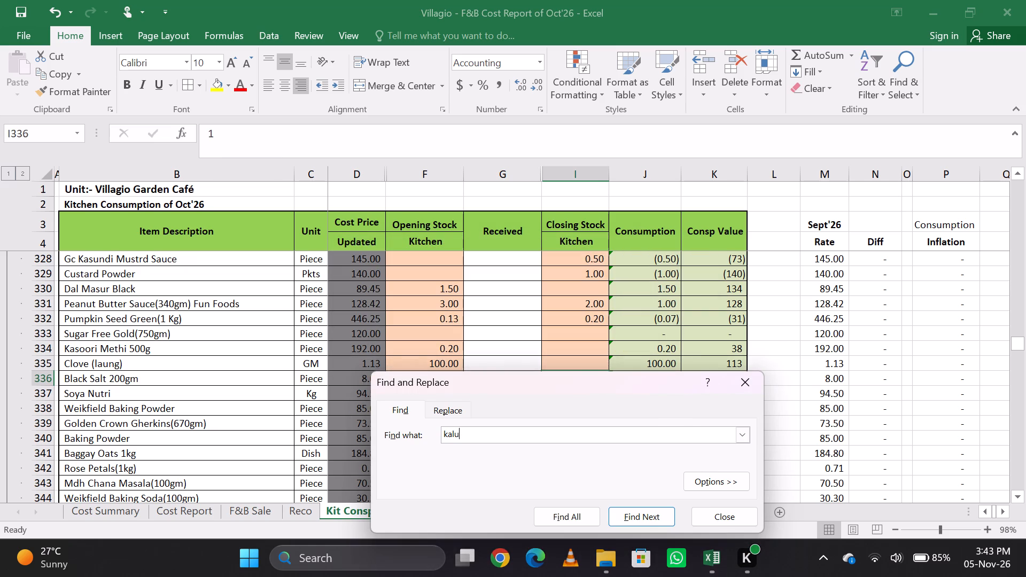
key(Return)
key(Return)
key(BackSpace)
key(Return)
key(Return)
key(BackSpace)
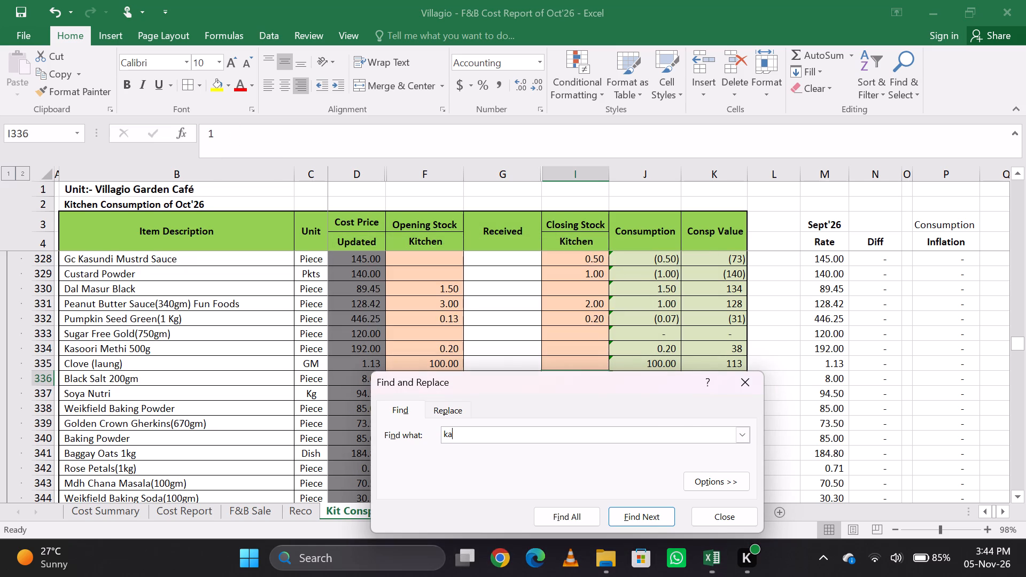
key(BackSpace)
text(alu)
key(Return)
key(Return)
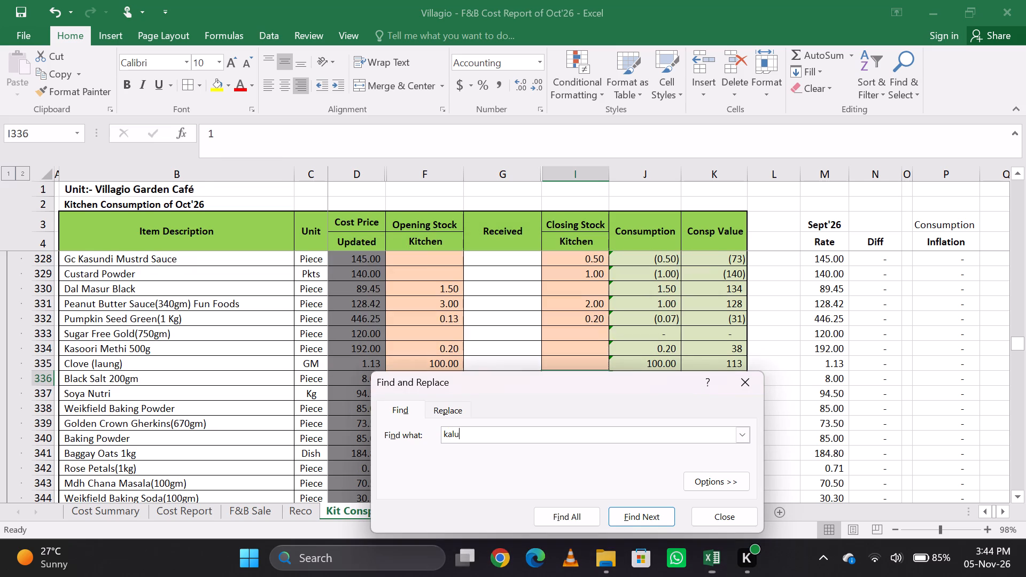
key(n)
key(Return)
key(Return)
key(BackSpace)
key(BackSpace)
key(BackSpace)
key(BackSpace)
key(BackSpace)
key(BackSpace)
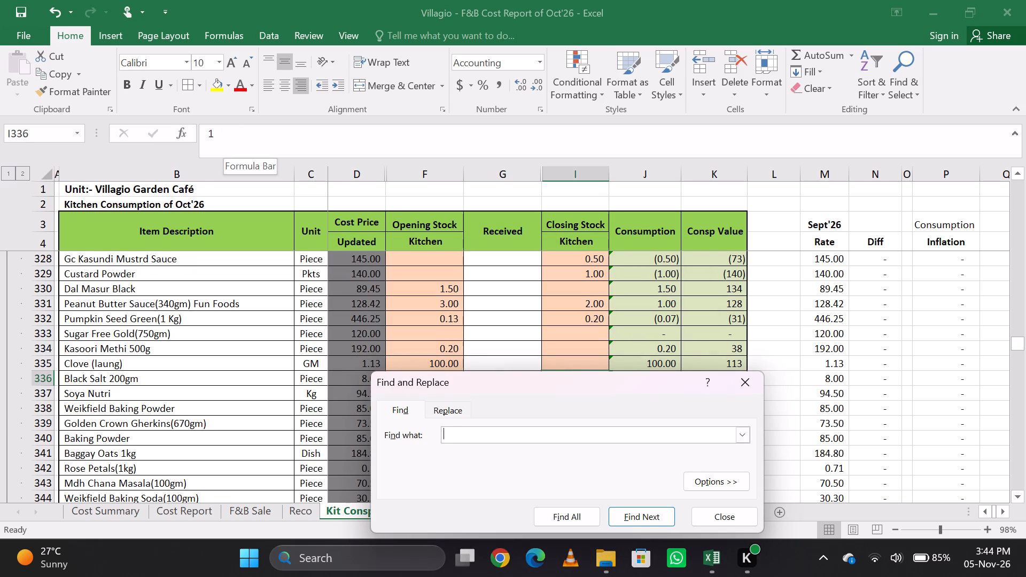
key(Escape)
key(Down)
key(Up)
Search for "ajwa" and enter 2 as the kitchen closing stock of Ankur Ajwain(100gm).
key(ctrl+f)
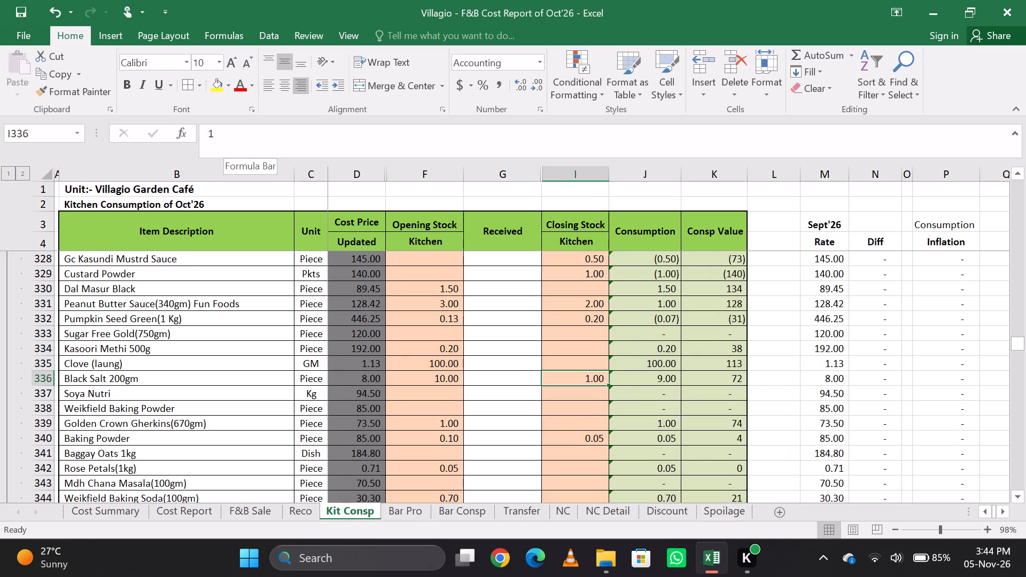
text(aj)
text(wa)
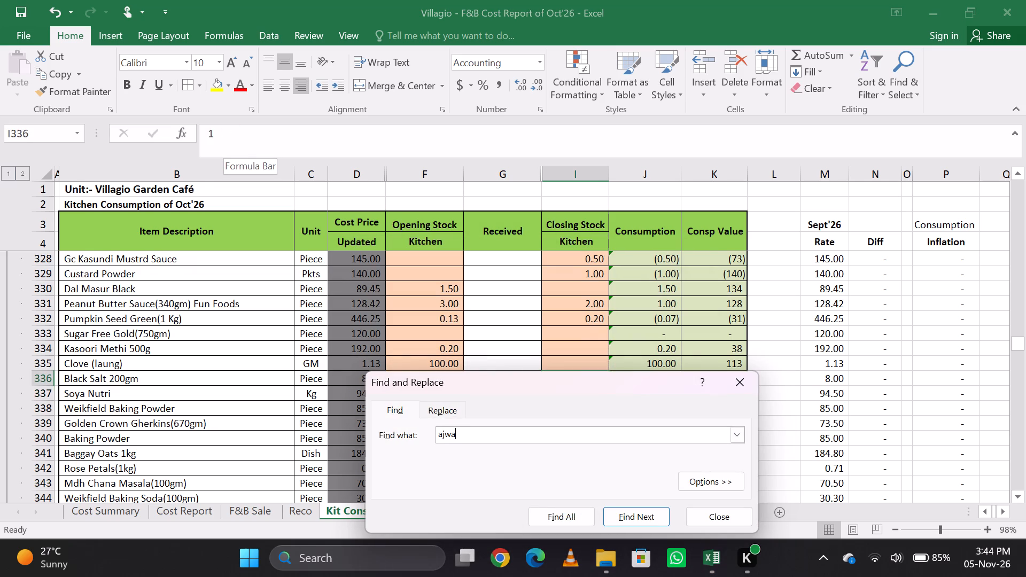
key(Return)
key(Escape)
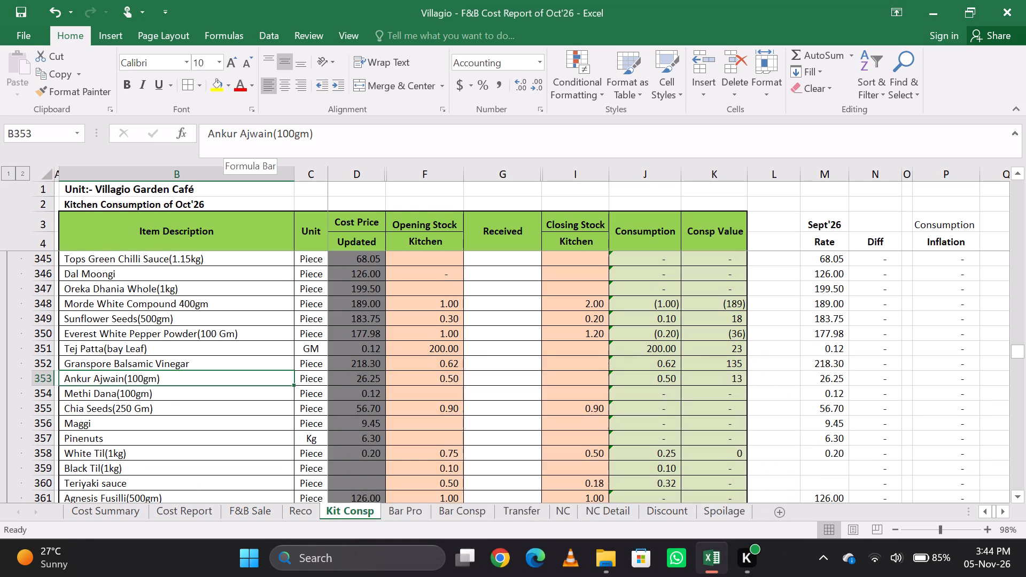
key(Right)
key(Right)
key(Right)
key(Right)
key(Right)
key(Right)
key(Left)
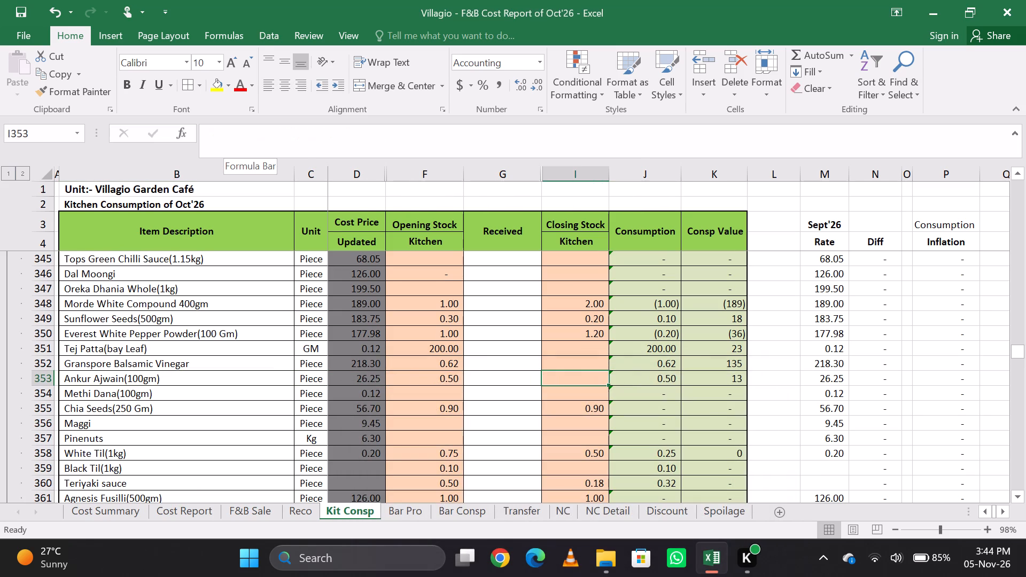
text(.2)
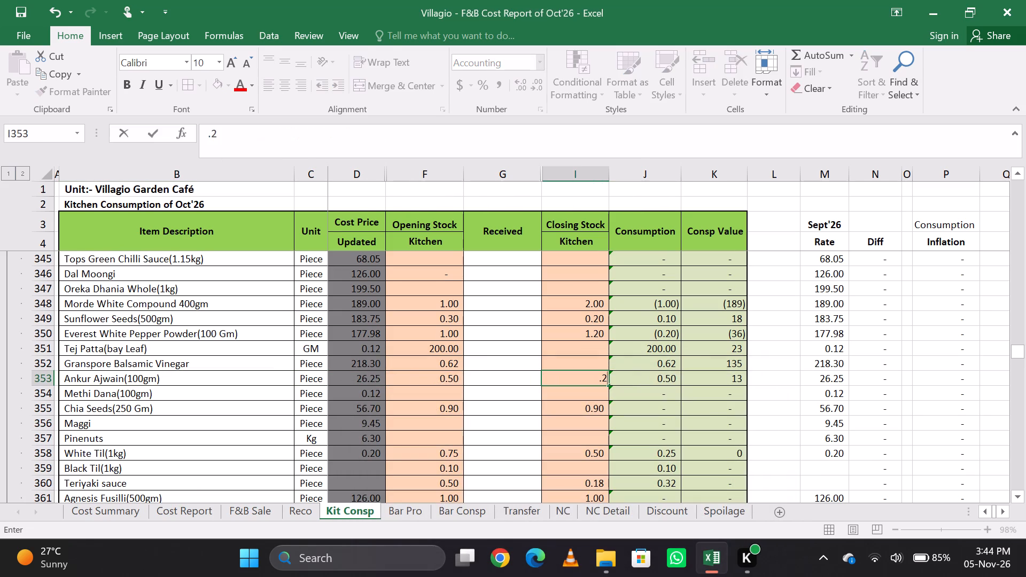
key(BackSpace)
key(BackSpace)
key(2)
key(Return)
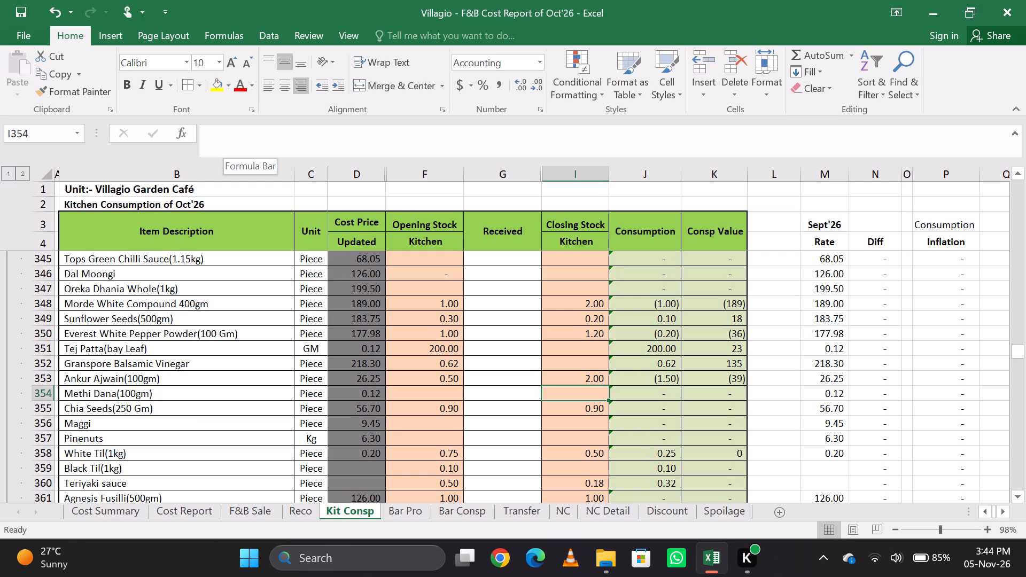
key(Up)
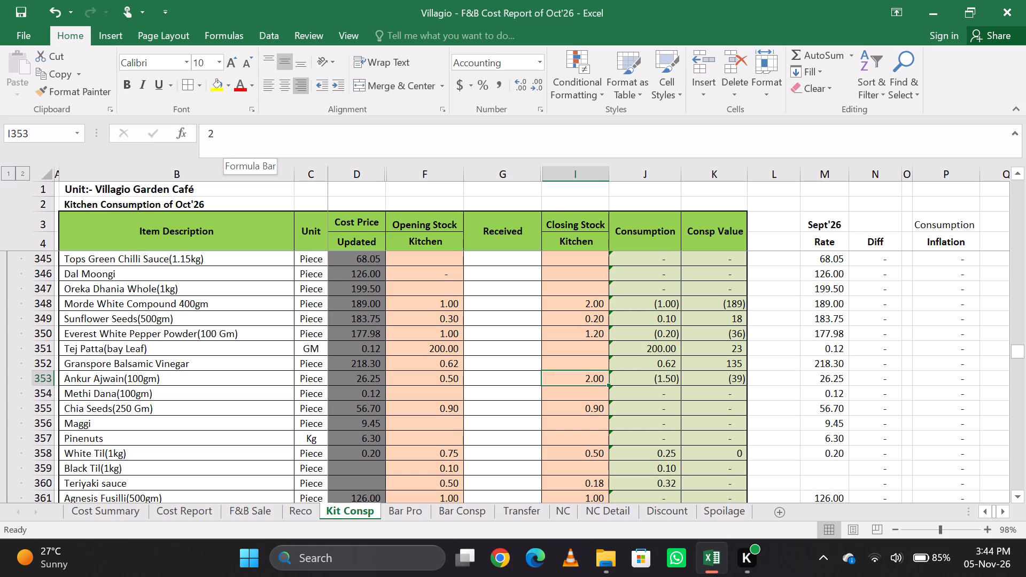
Search for "kas" and enter .05 as the kitchen closing stock of Mdh Kasoori Methi(50 Gm).
key(ctrl+f)
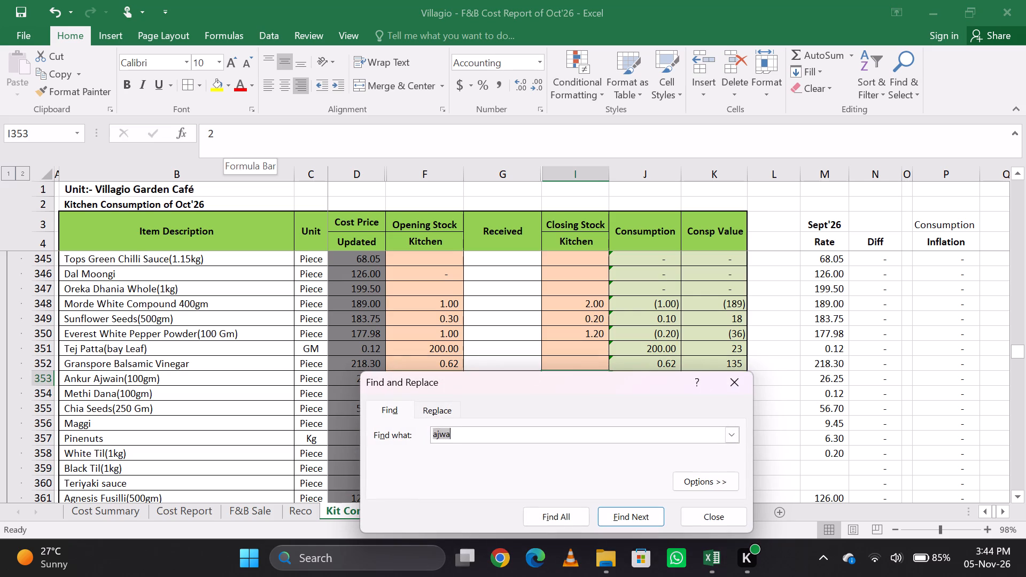
text(kas)
key(Return)
key(Return)
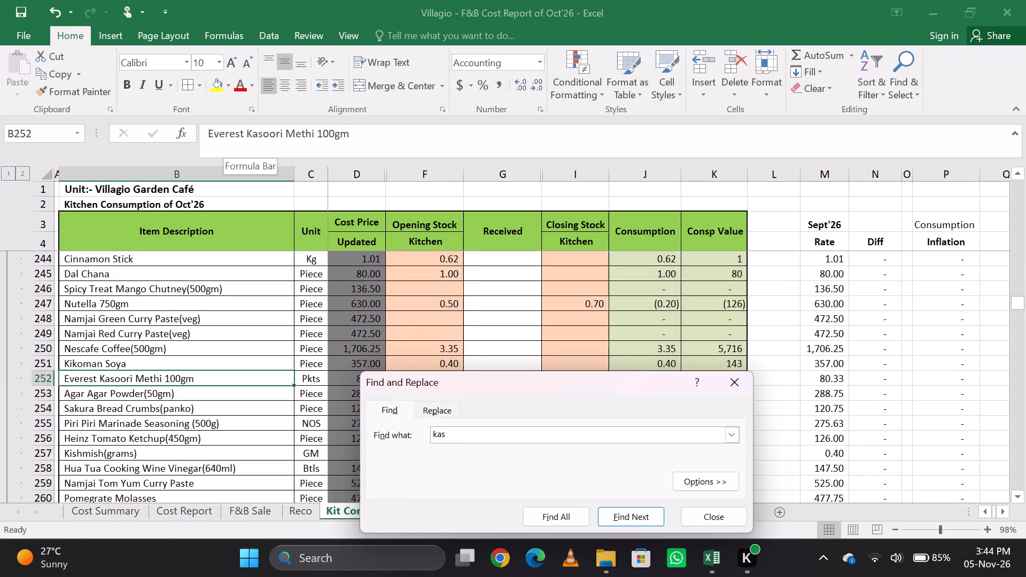
key(Escape)
key(Right)
key(Right)
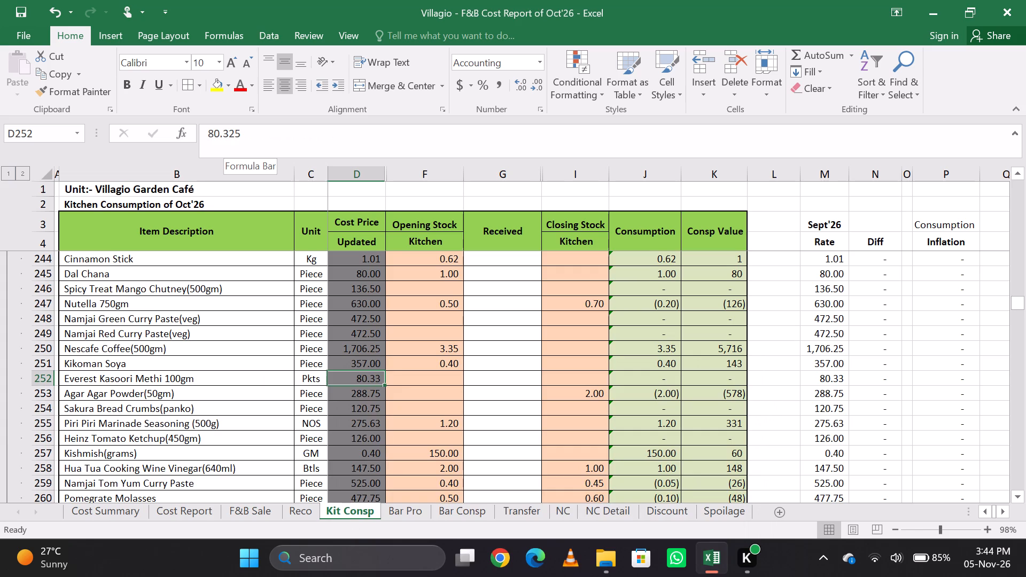
key(ctrl+f)
key(Return)
key(Escape)
key(Right)
key(Right)
key(Right)
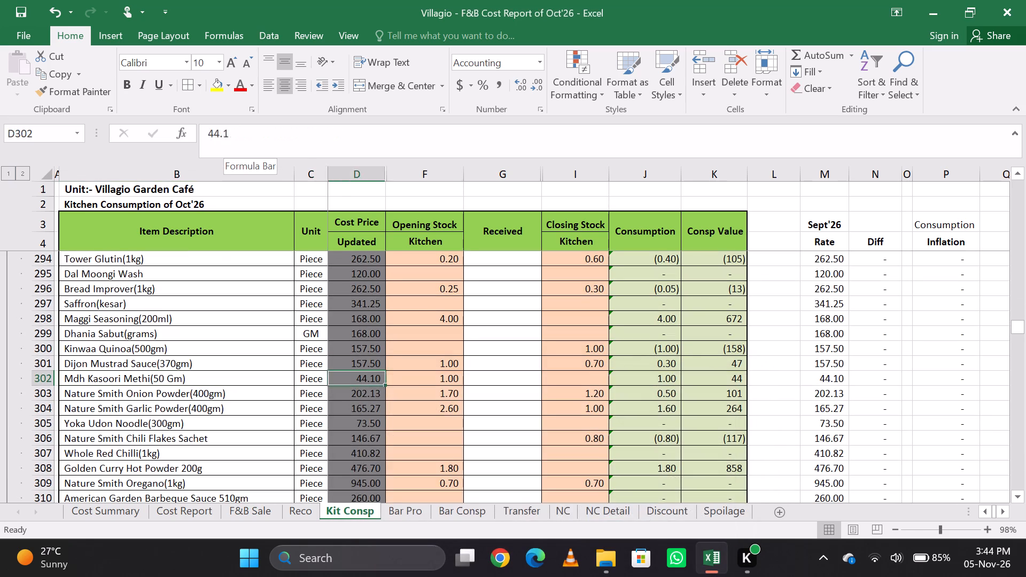
key(Right)
key(Right)
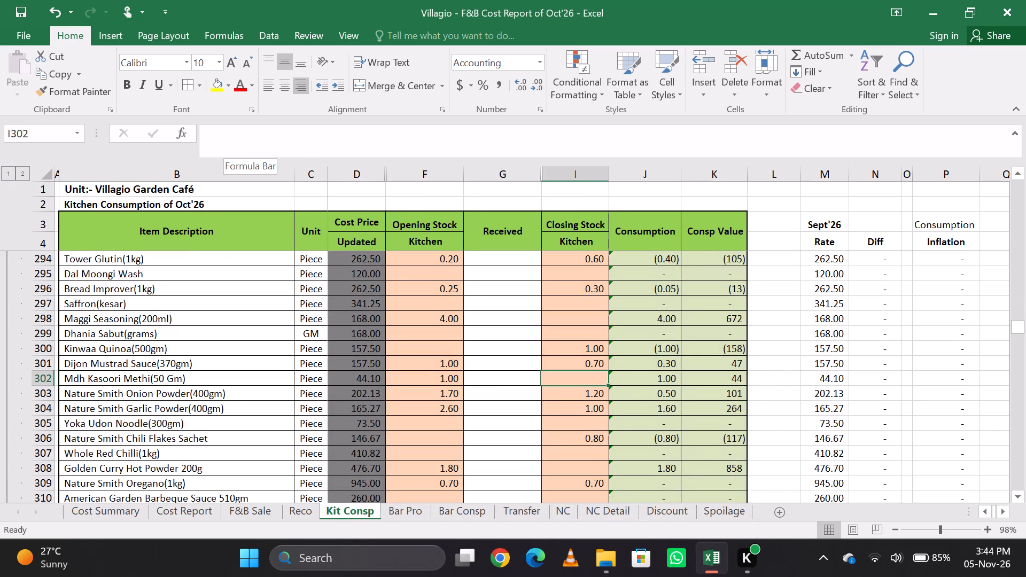
key(Right)
key(Left)
key(period)
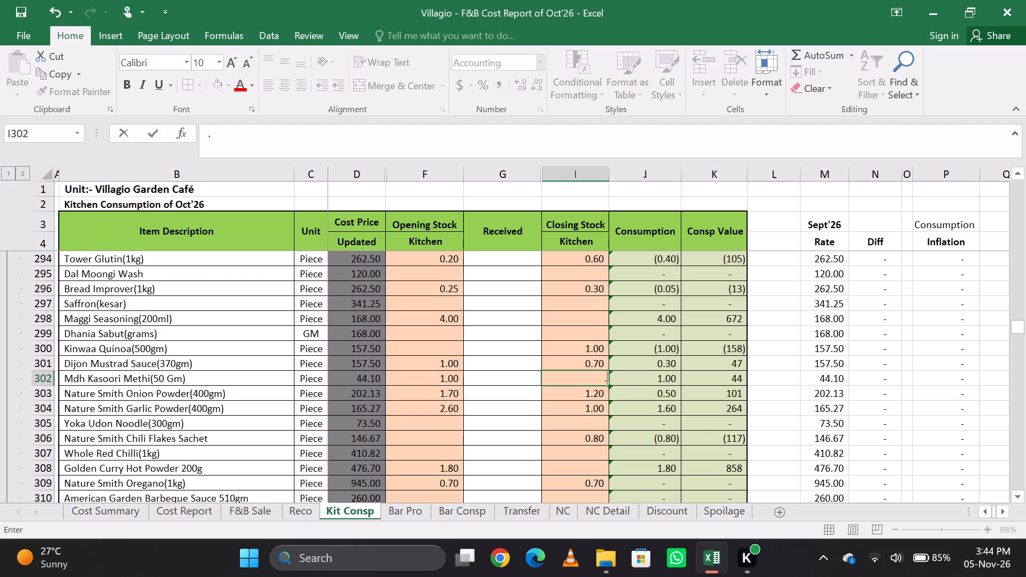
text(05)
key(Return)
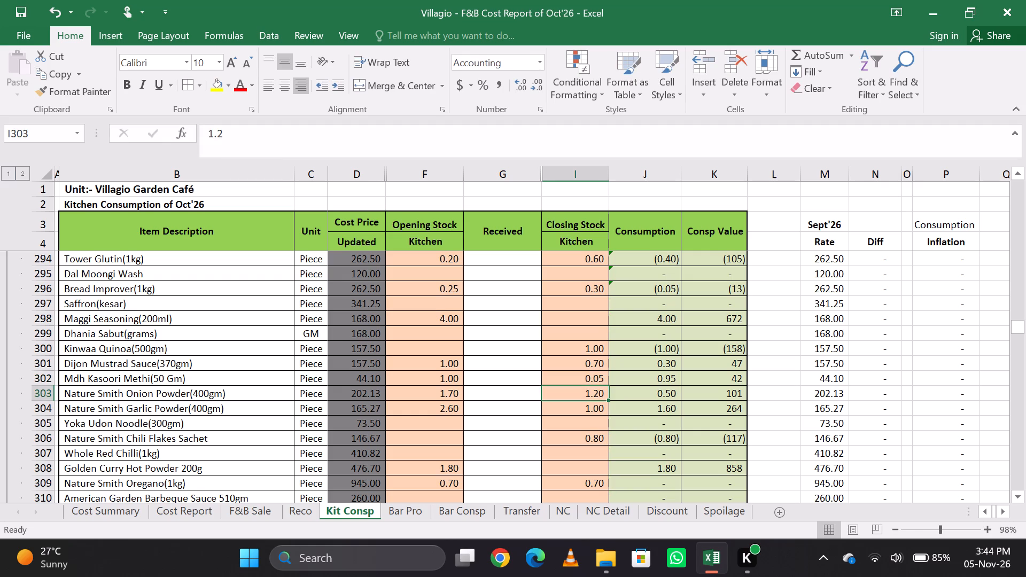
Search for "bread c" and enter 3 as the kitchen closing stock of Bread Crumb Plain(1kg).
key(ctrl+f)
key(BackSpace)
key(BackSpace)
key(BackSpace)
key(BackSpace)
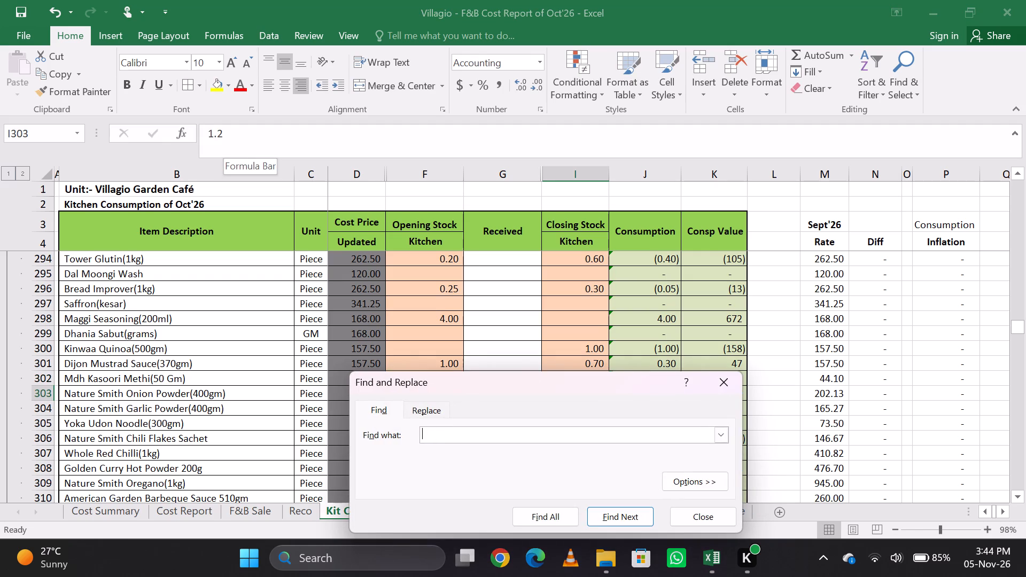
key(BackSpace)
text(bread c)
key(Return)
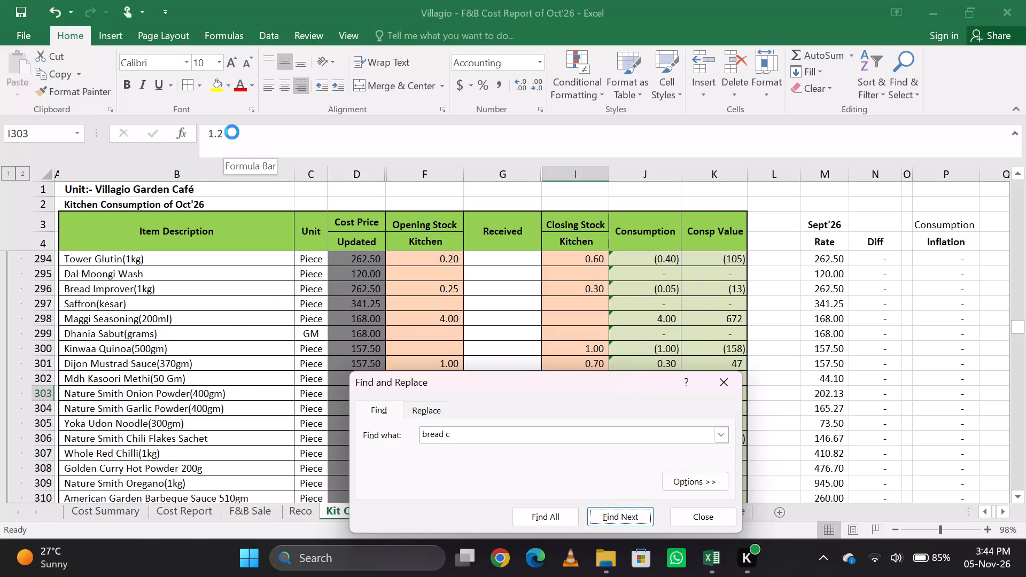
key(Escape)
key(Right)
key(Right)
key(Right)
key(Right)
key(Right)
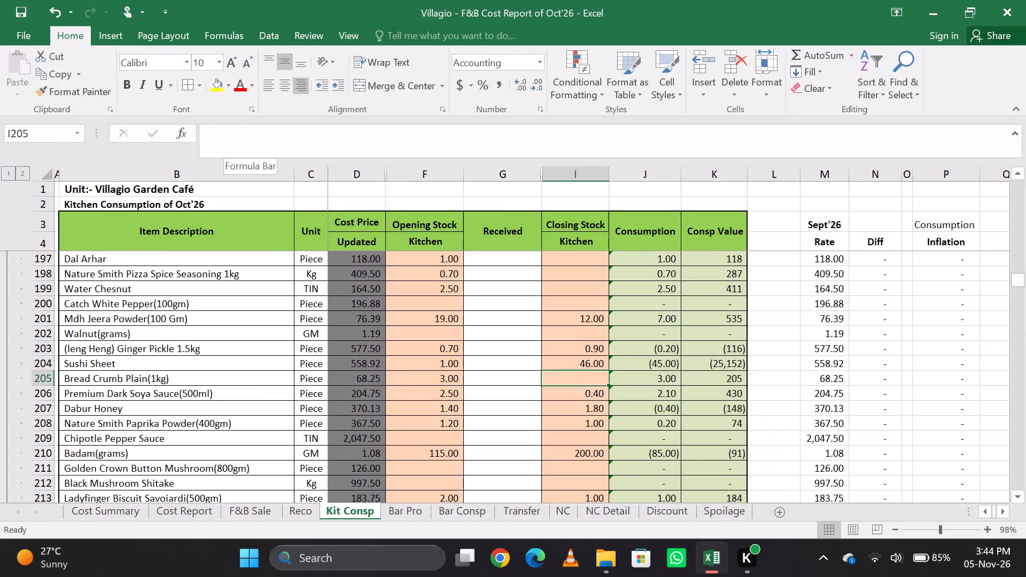
key(3)
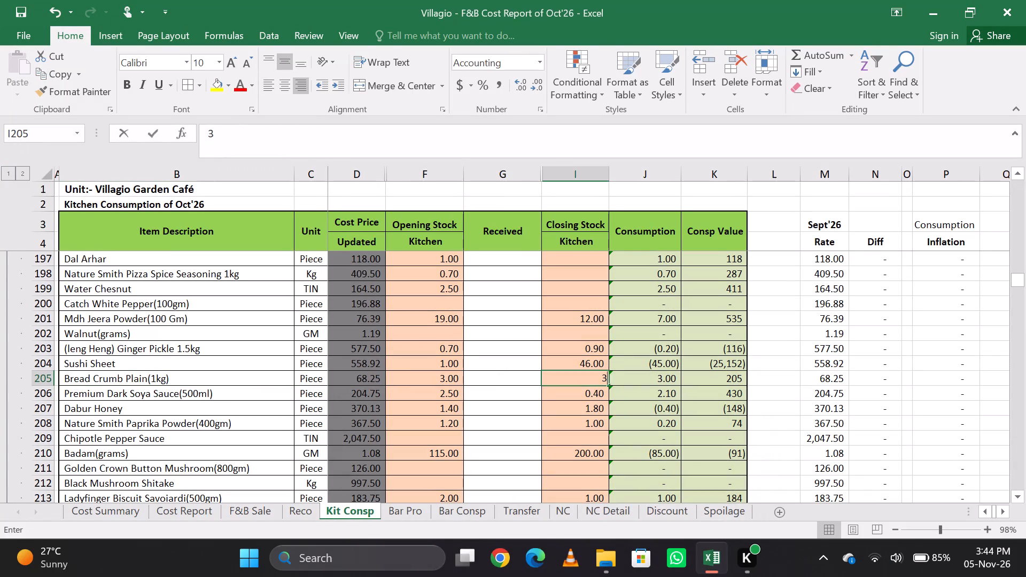
key(Return)
Search for "oil" and set the kitchen closing stock of Refined Oil(15ltr) to 0.85.
key(ctrl+f)
key(BackSpace)
key(BackSpace)
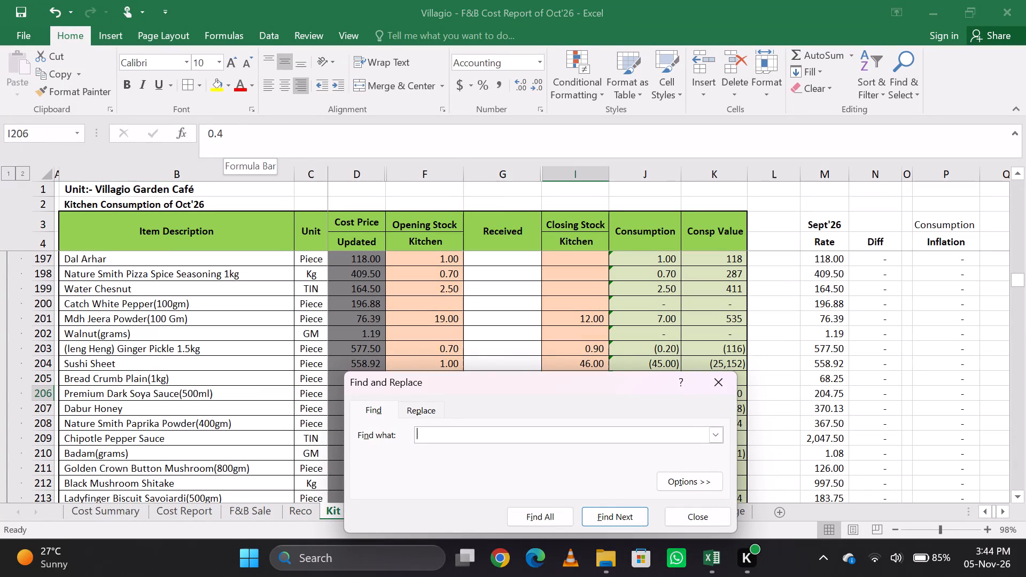
text(oil)
key(Return)
key(Return)
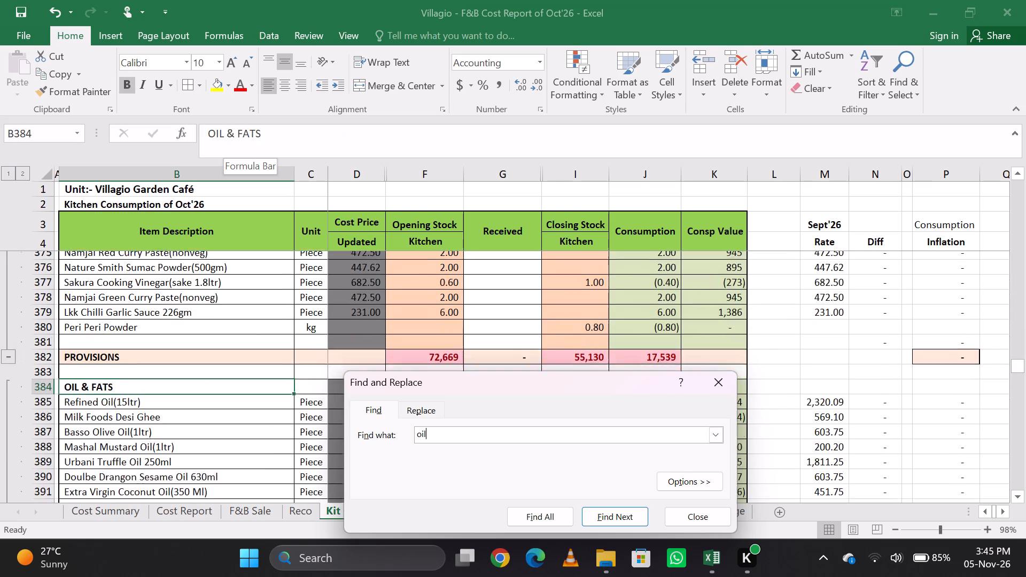
key(Escape)
key(Down)
key(Right)
key(Right)
key(Right)
key(Right)
key(Right)
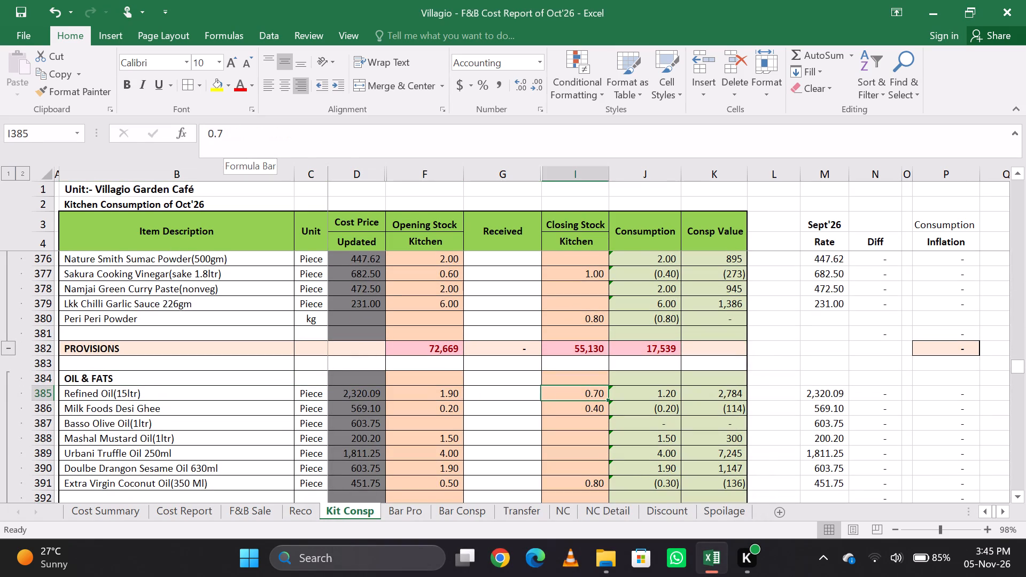
key(Left)
key(Right)
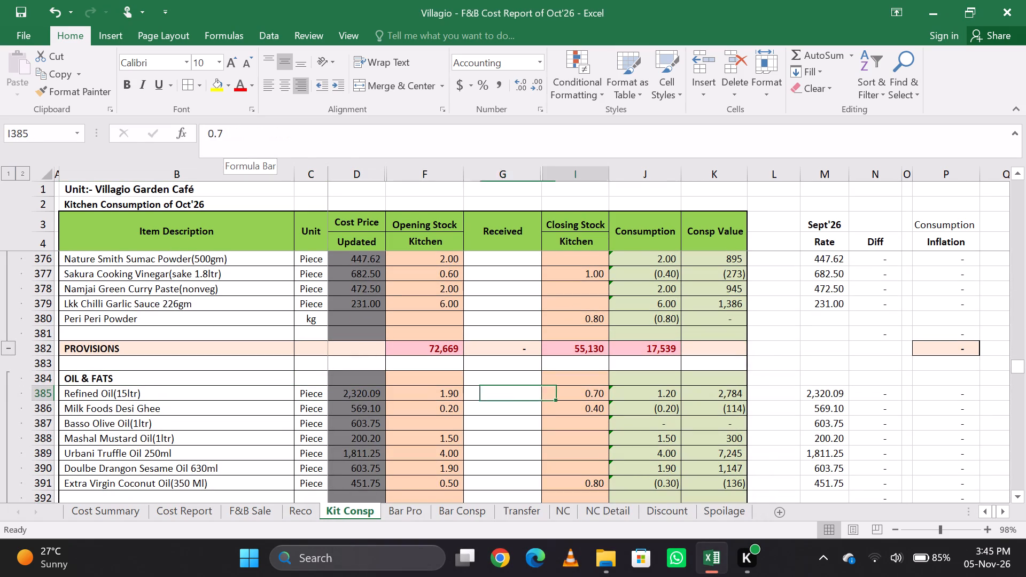
key(Left)
key(Right)
click(232, 135)
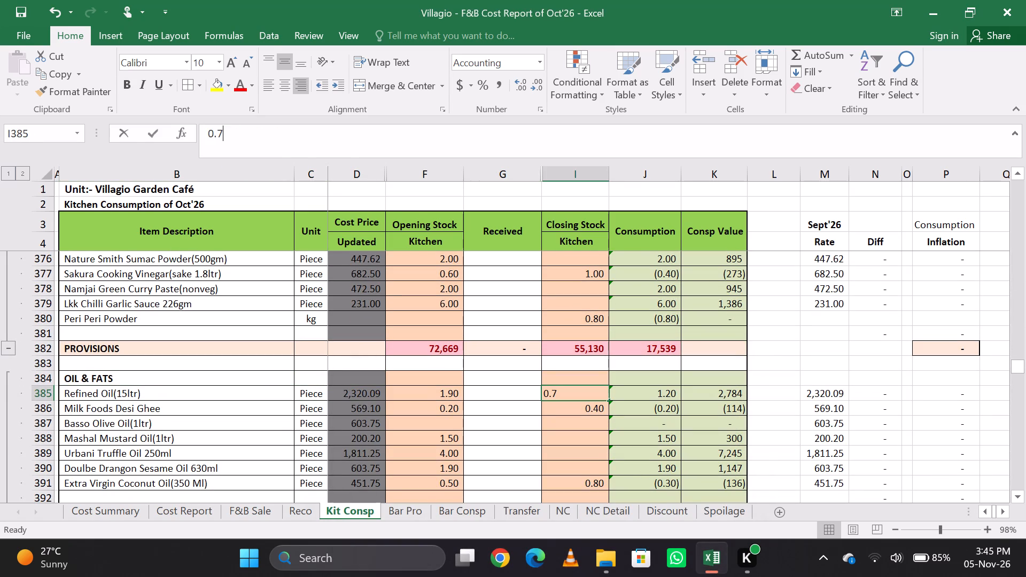
key(BackSpace)
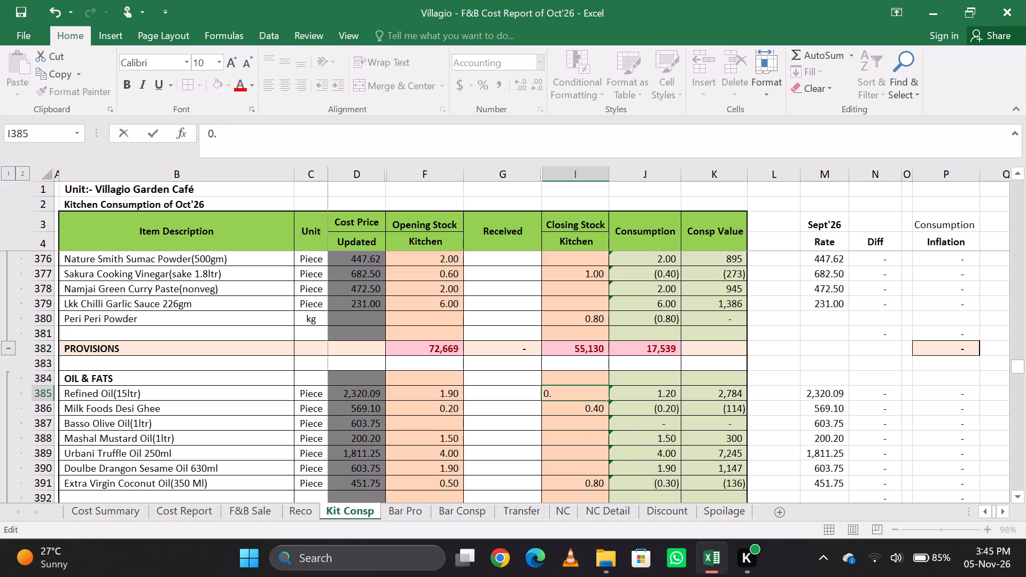
text(85)
key(Return)
key(Up)
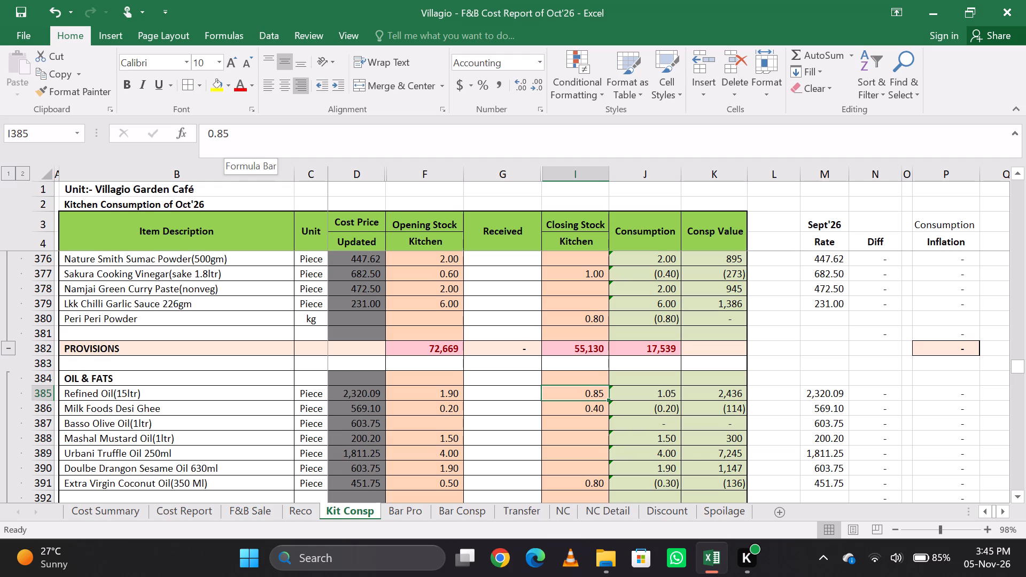
key(Up)
key(Down)
Search for "mus" and go to the kitchen closing stock of Mashal Mustard Oil(1ltr).
key(ctrl+f)
text(mus)
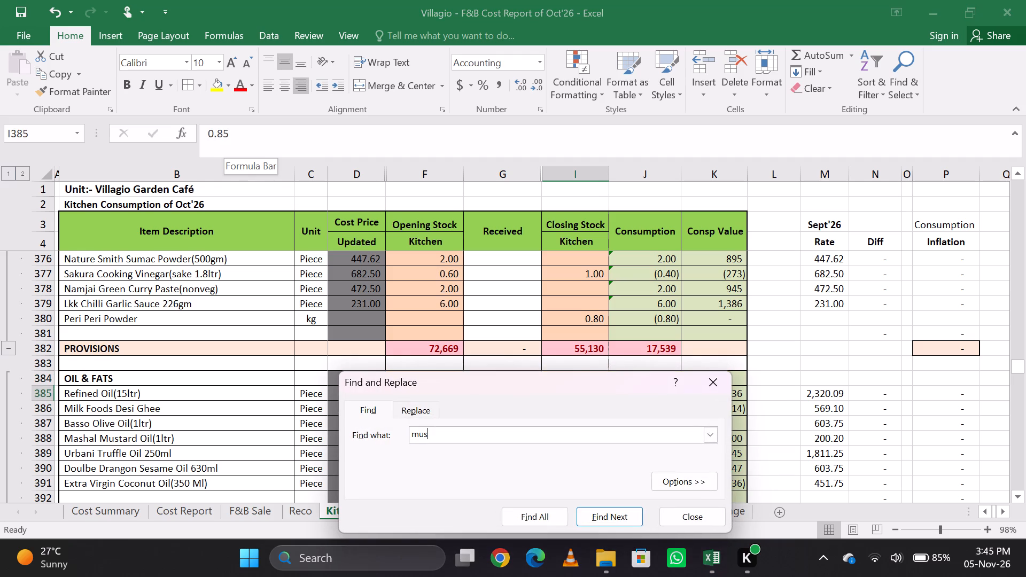
key(Return)
key(Escape)
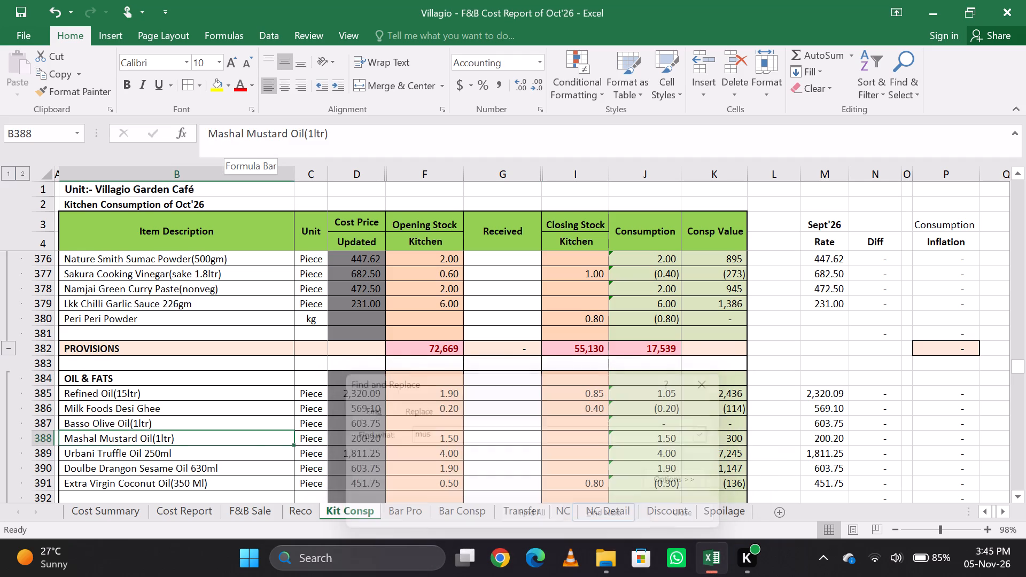
key(Right)
key(Right)
key(Right)
key(Right)
key(Right)
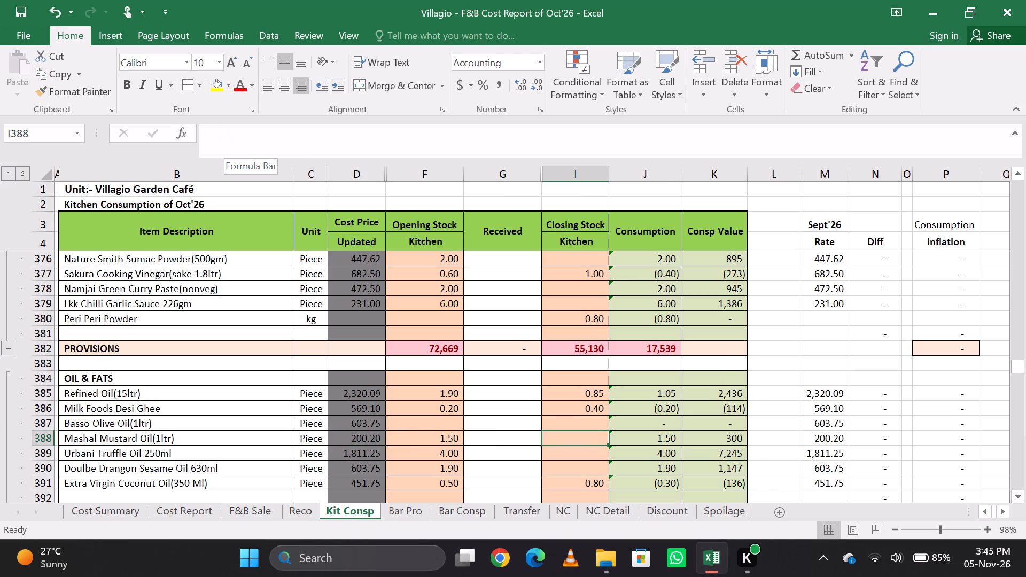
Search for "onion pow" and set the kitchen closing stock of Nature Smith Onion Powder(400gm) to the formula =1.2+.1.
key(ctrl+f)
text(onion pow)
key(Return)
key(Escape)
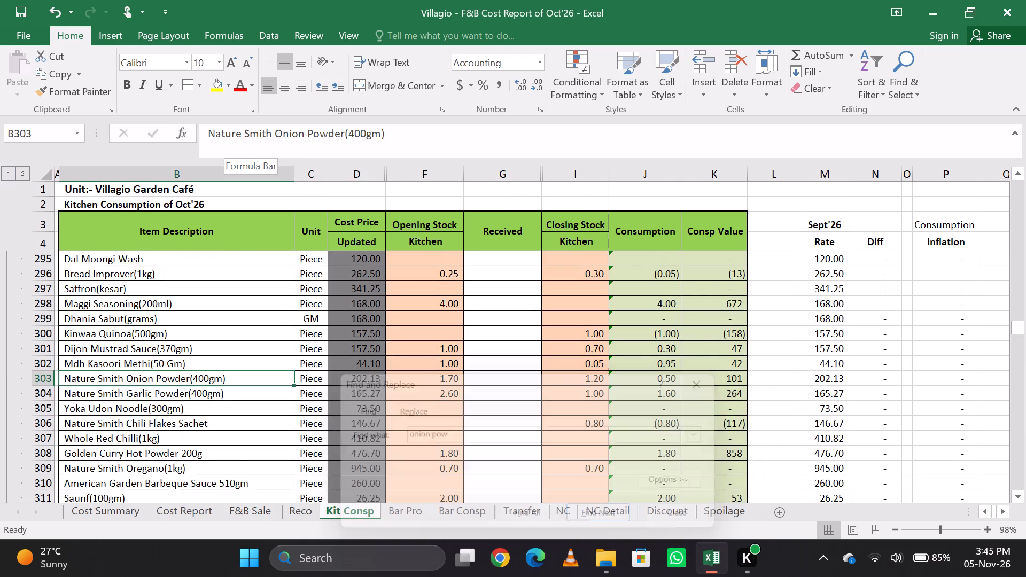
key(Right)
key(Right)
key(Right)
key(Right)
key(Right)
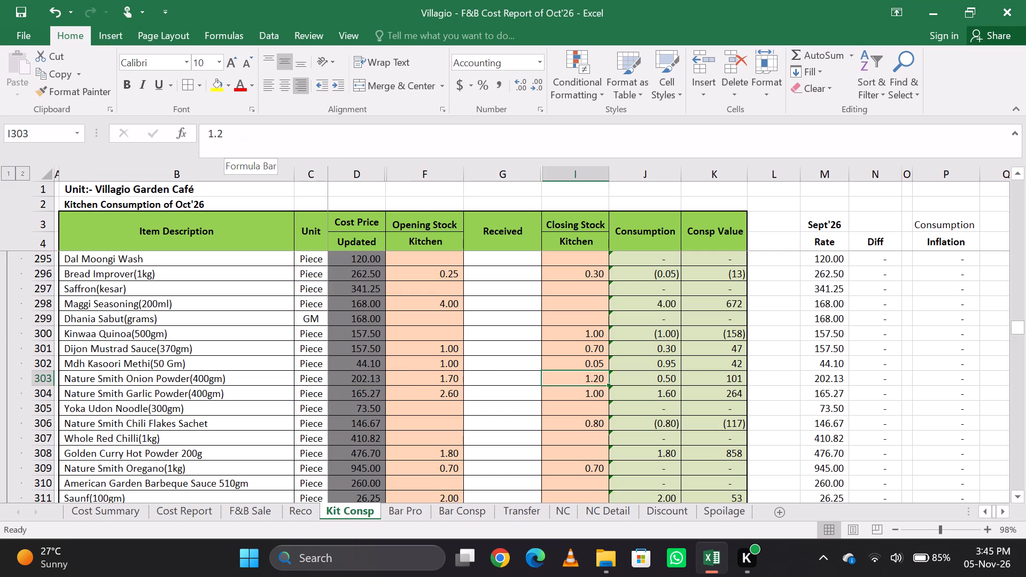
click(243, 148)
key(shift+plus)
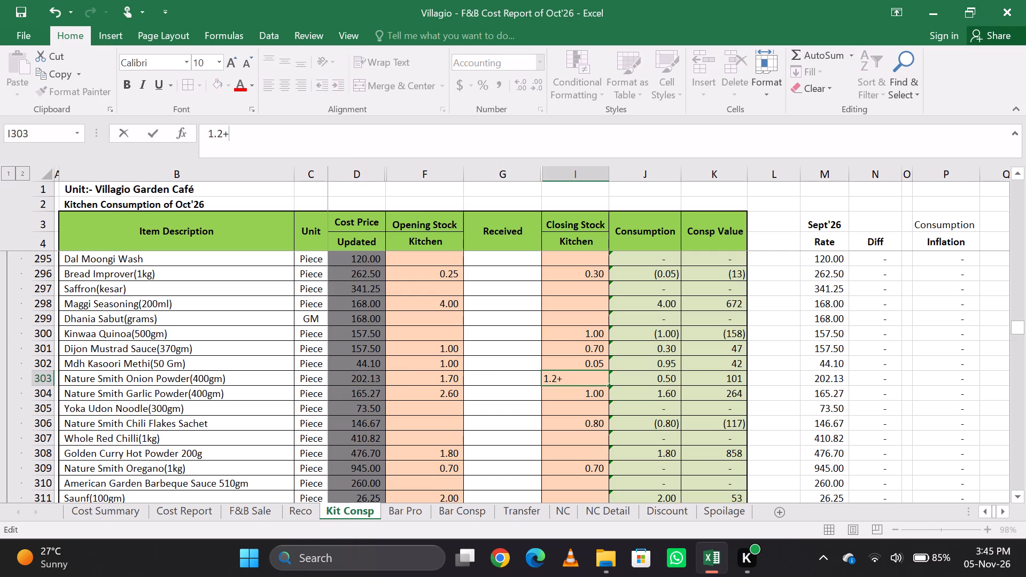
key(period)
text(45)
key(BackSpace)
key(BackSpace)
text(55)
key(Left)
key(Left)
key(Left)
key(Left)
key(Left)
key(Left)
key(Left)
key(Left)
key(Left)
key(Left)
key(Left)
key(Left)
key(Left)
key(Left)
key(Left)
key(Left)
key(Left)
key(Left)
key(Left)
key(Left)
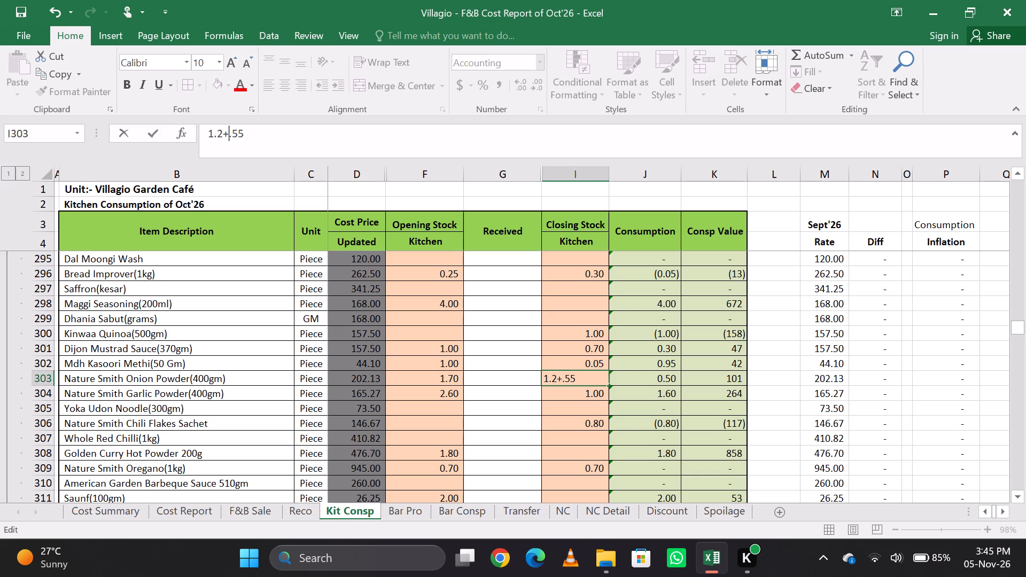
key(equal)
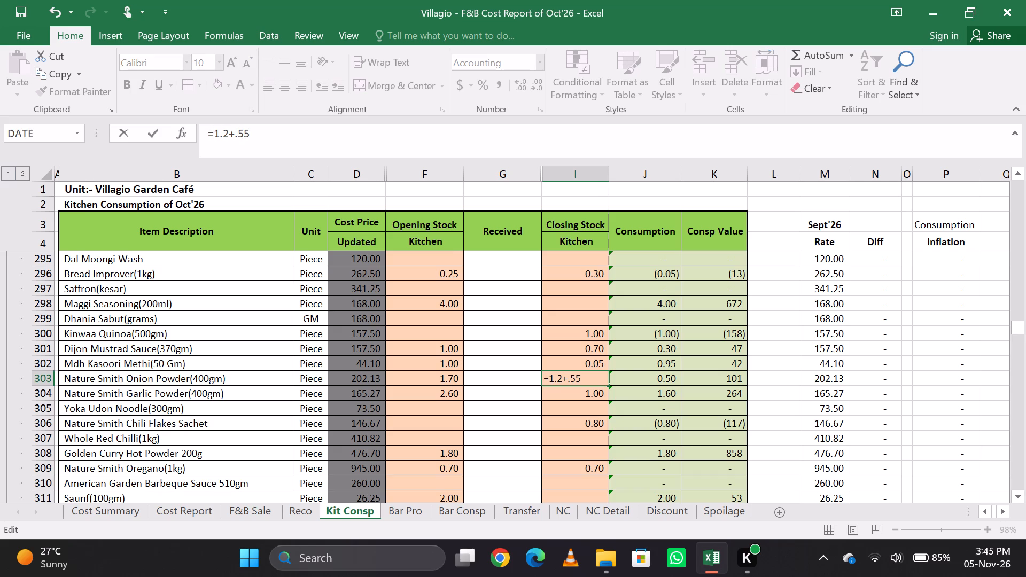
key(Right)
key(Right)
key(Right)
key(Right)
key(Right)
key(Right)
key(Right)
key(BackSpace)
key(BackSpace)
text(10)
key(BackSpace)
key(BackSpace)
key(1)
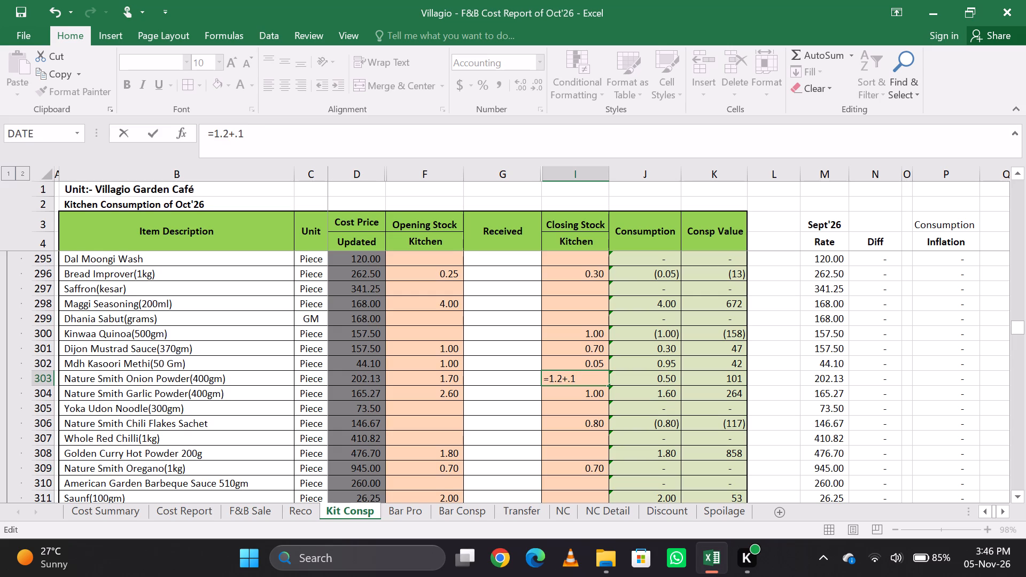
key(Return)
key(Up)
key(Down)
key(Up)
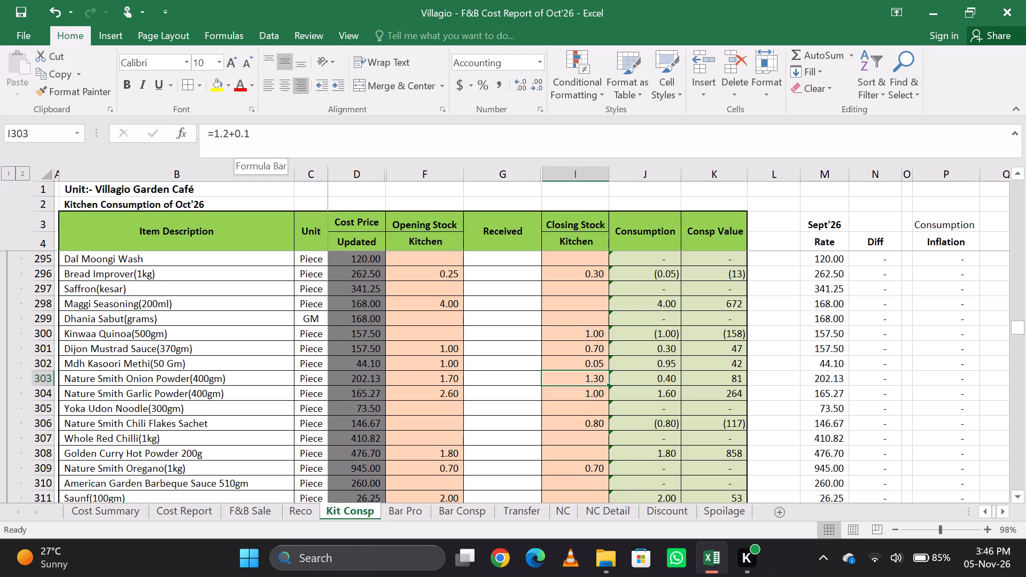
Set the kitchen closing stock of Nature Smith Garlic Powder(400gm) to 1.2.
key(Down)
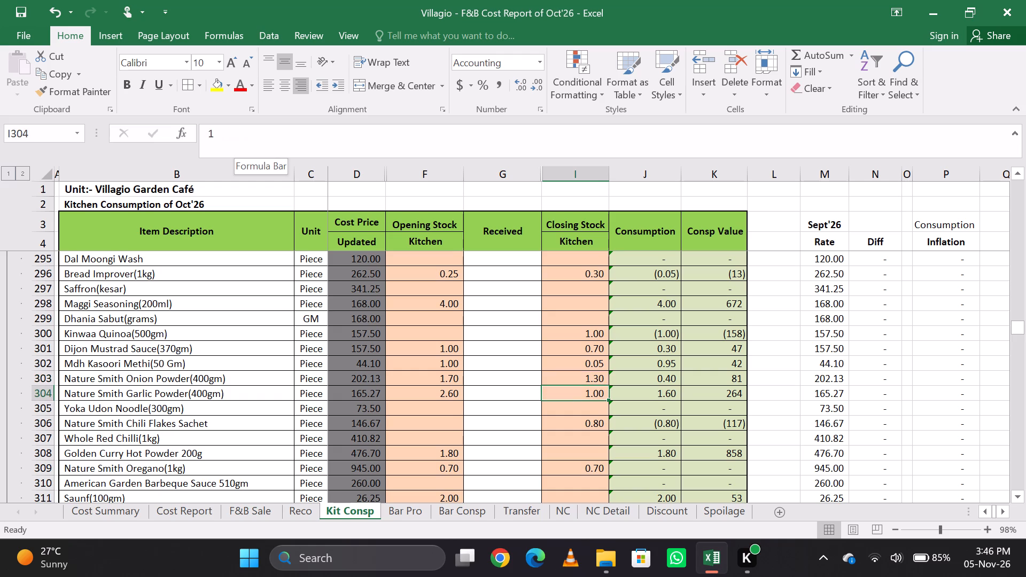
click(243, 148)
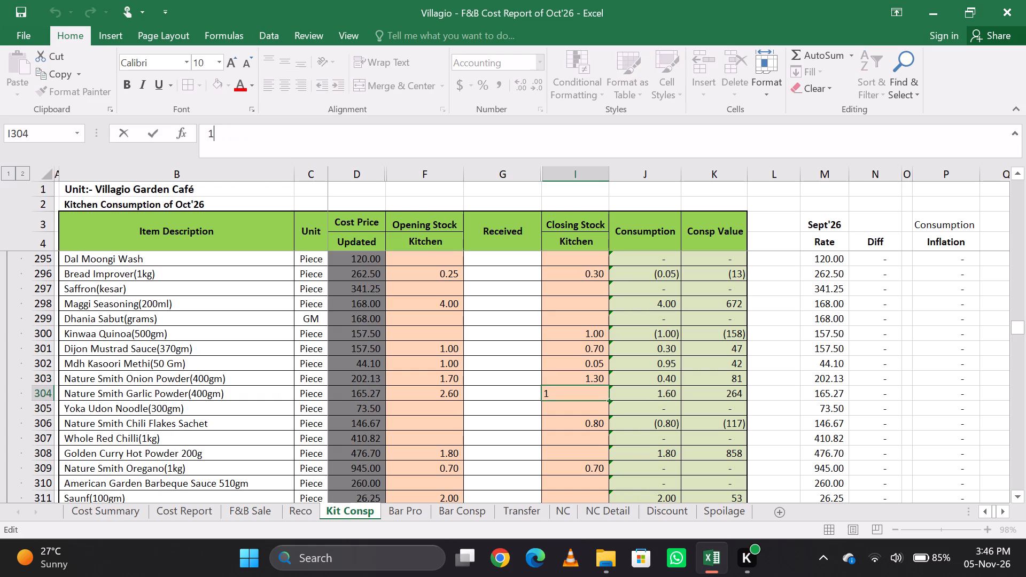
text(.2)
key(Return)
Search for "suma" and enter .85 as the kitchen closing stock of Nature Smith Sumac Powder(500gm).
key(ctrl+f)
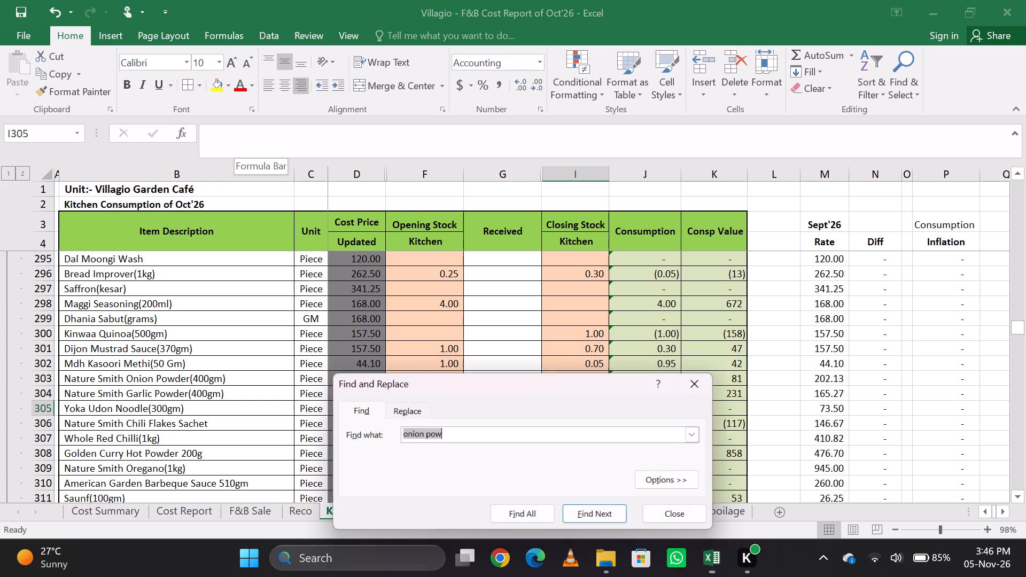
key(BackSpace)
key(BackSpace)
key(BackSpace)
key(BackSpace)
key(BackSpace)
key(BackSpace)
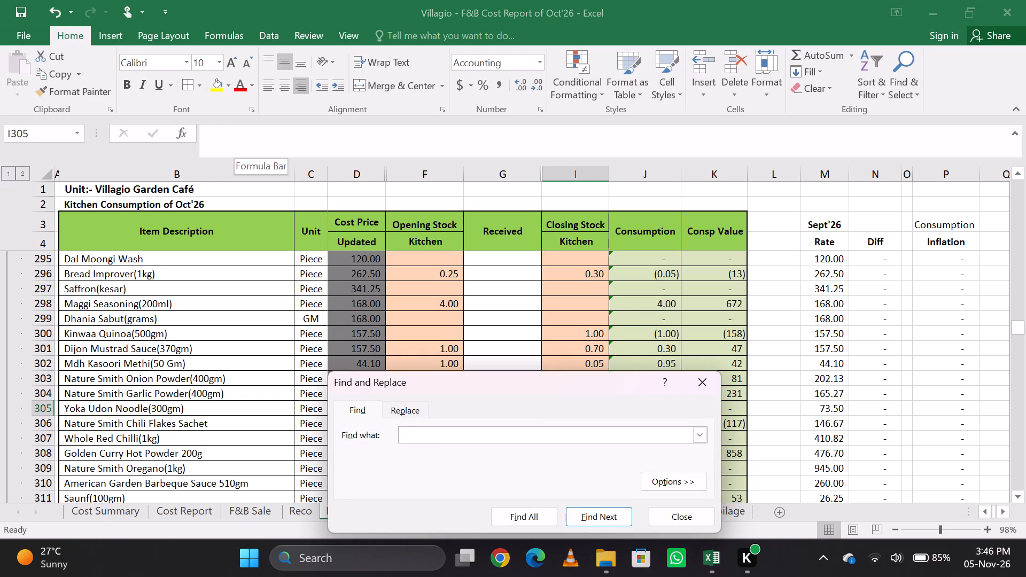
text(suma)
key(Return)
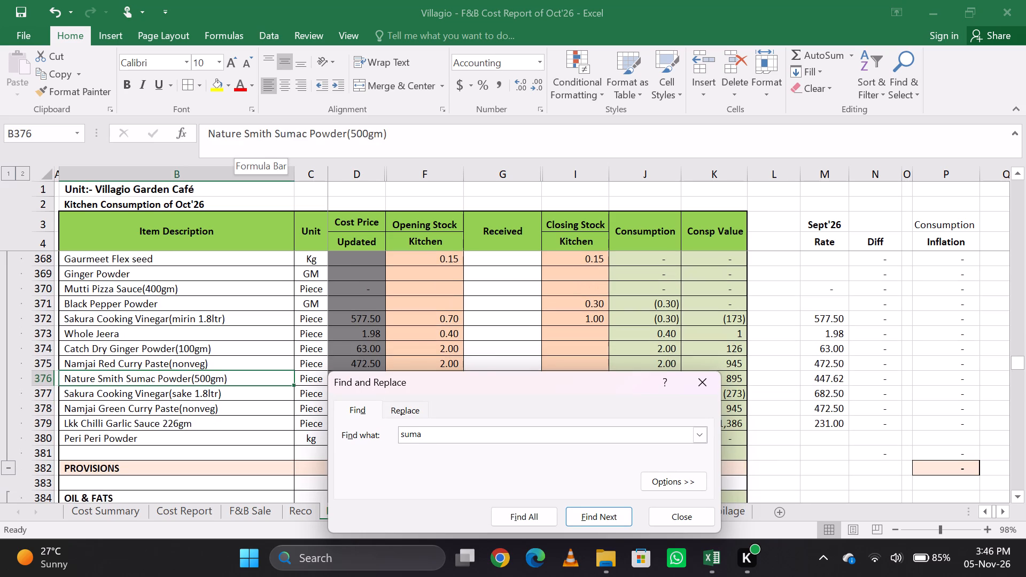
key(Escape)
key(Right)
key(Right)
key(Right)
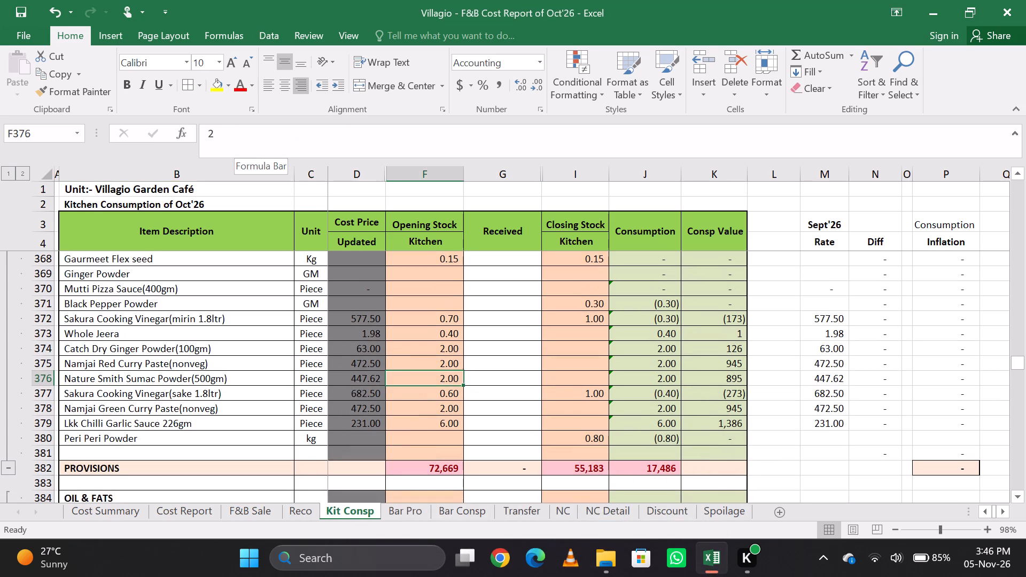
key(Right)
key(Right)
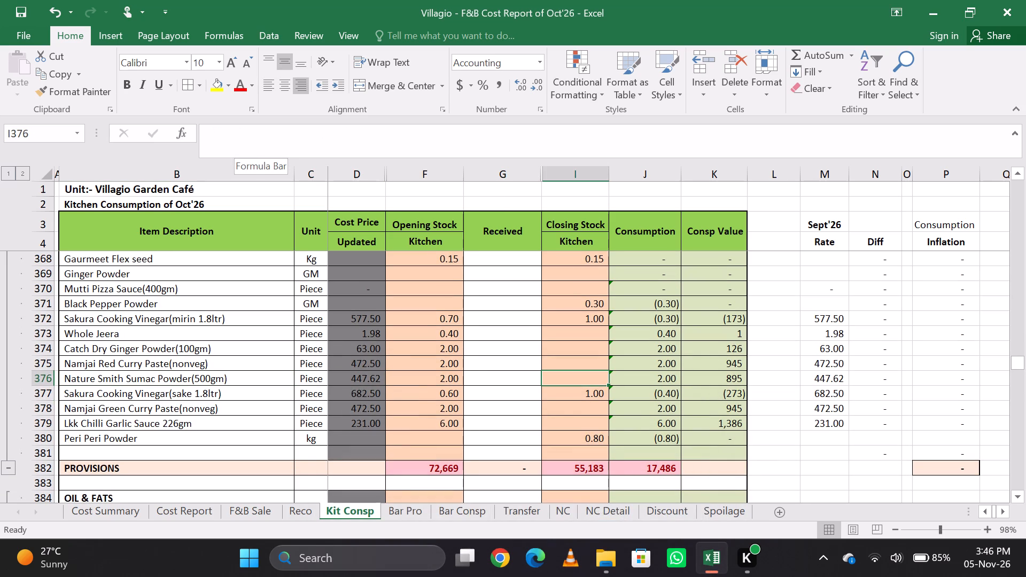
text(.4)
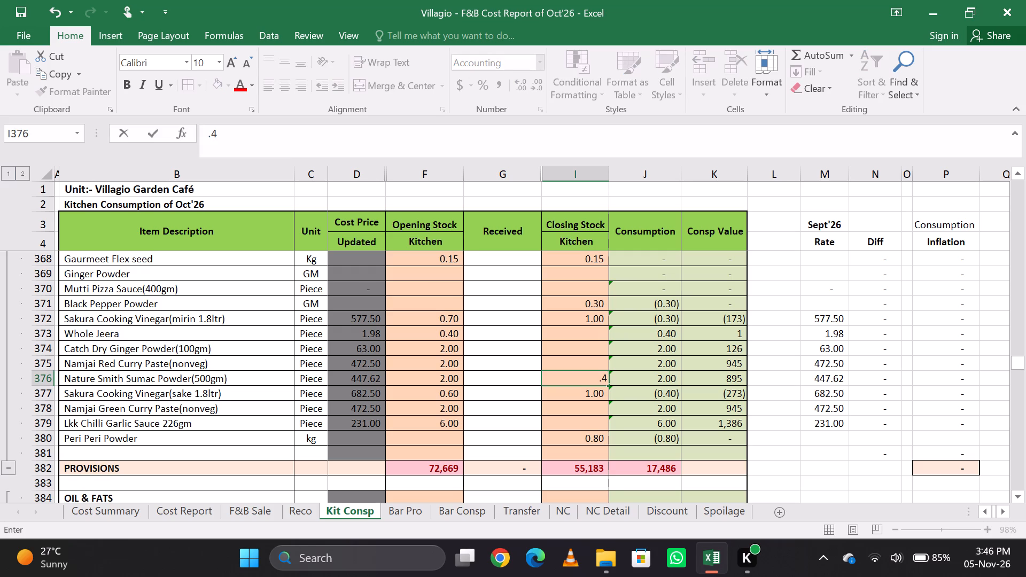
key(BackSpace)
key(9)
key(BackSpace)
key(7)
key(BackSpace)
key(8)
key(5)
key(Return)
key(Up)
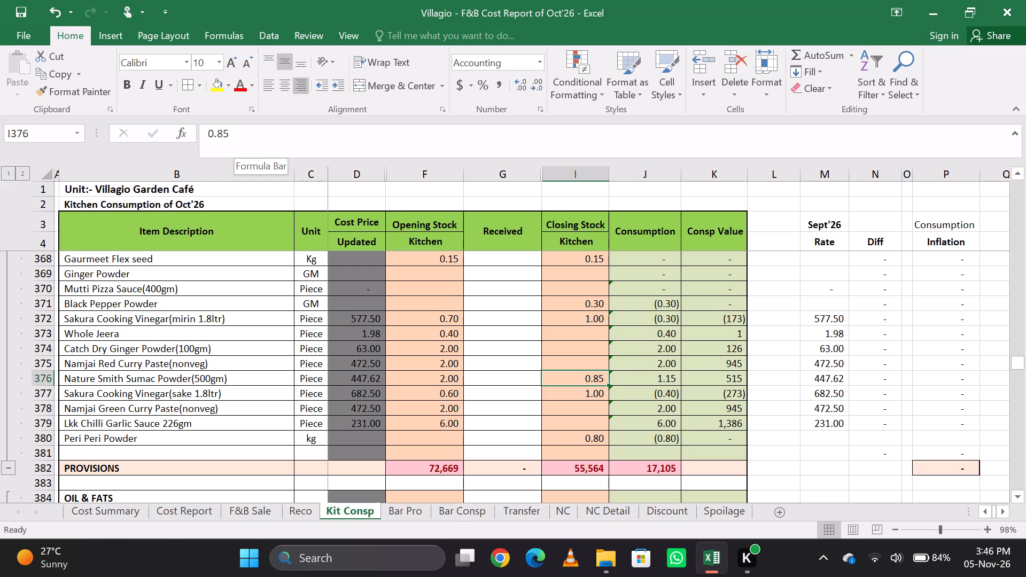
Search for "ila", and for "card", stepping through the cardamom entries in the item list.
key(ctrl+f)
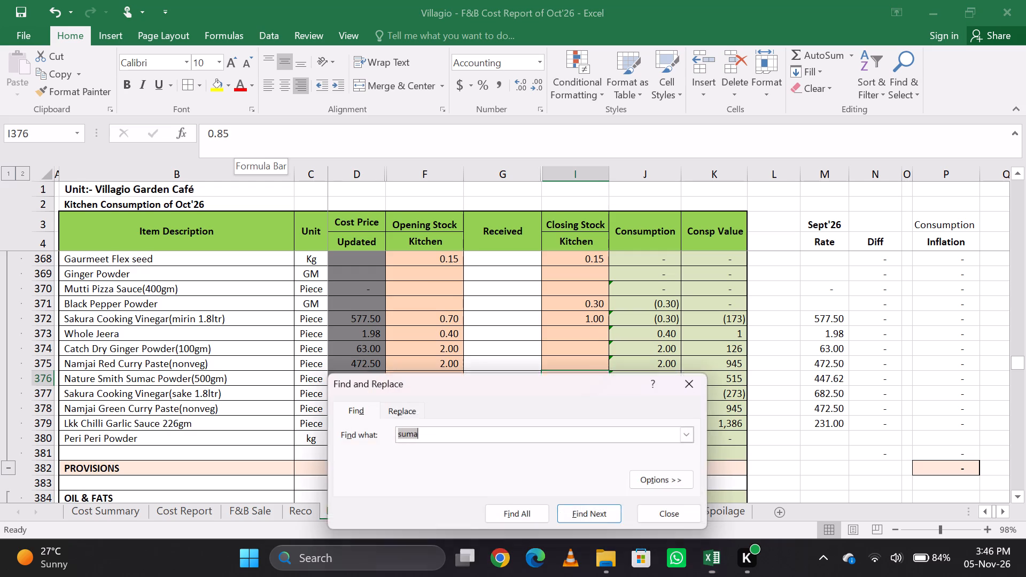
text(ila)
key(Return)
key(Return)
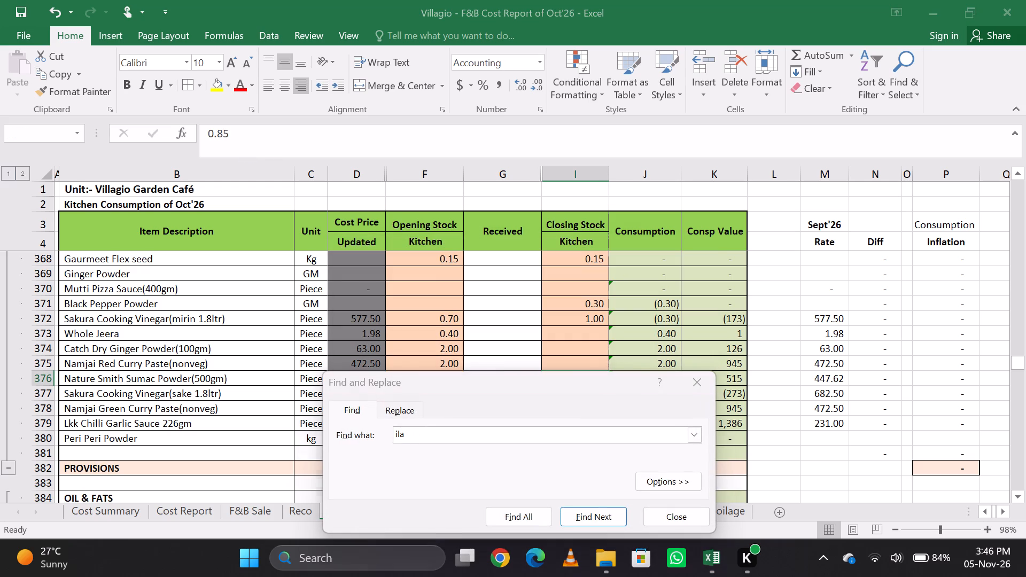
key(BackSpace)
key(BackSpace)
key(BackSpace)
key(BackSpace)
key(f)
key(BackSpace)
key(x)
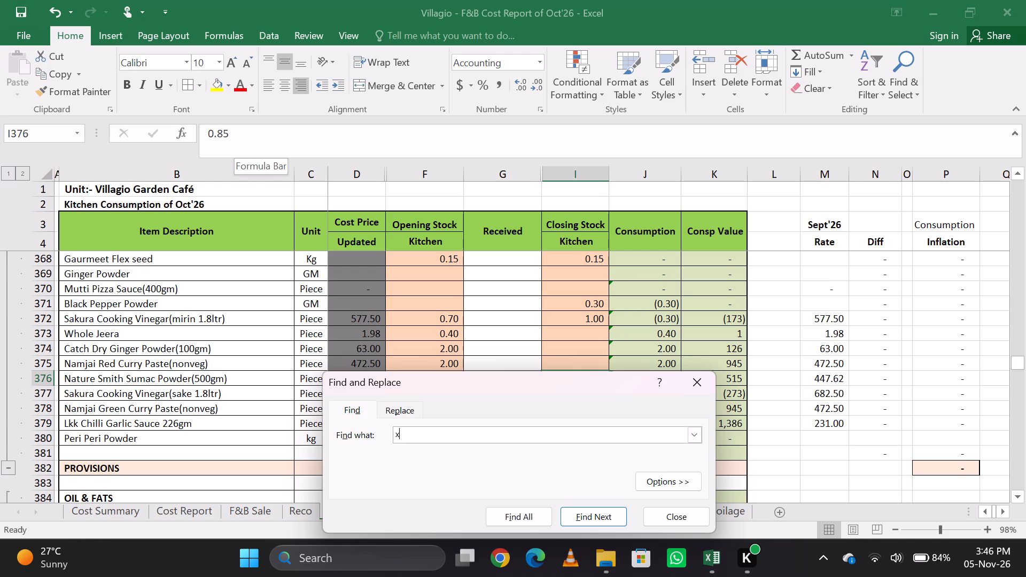
key(BackSpace)
key(BackSpace)
text(card)
key(Return)
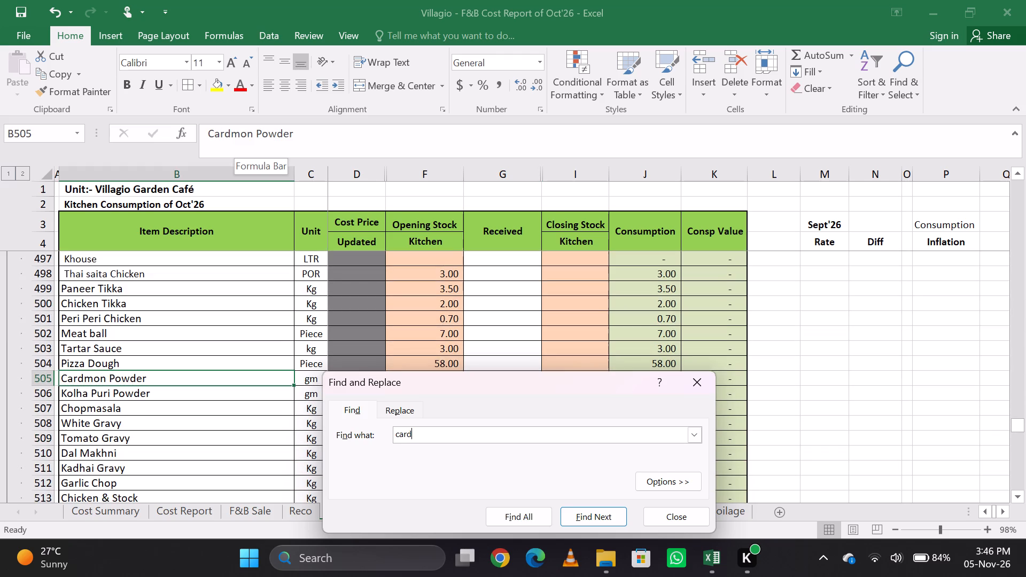
key(Return)
key(Return)
key(Return)
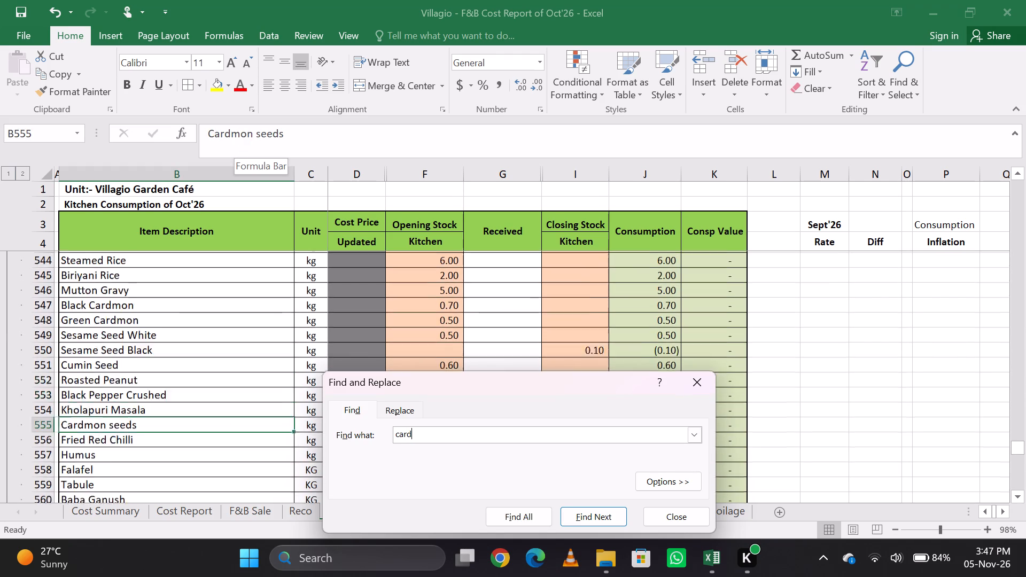
key(Return)
key(Return)
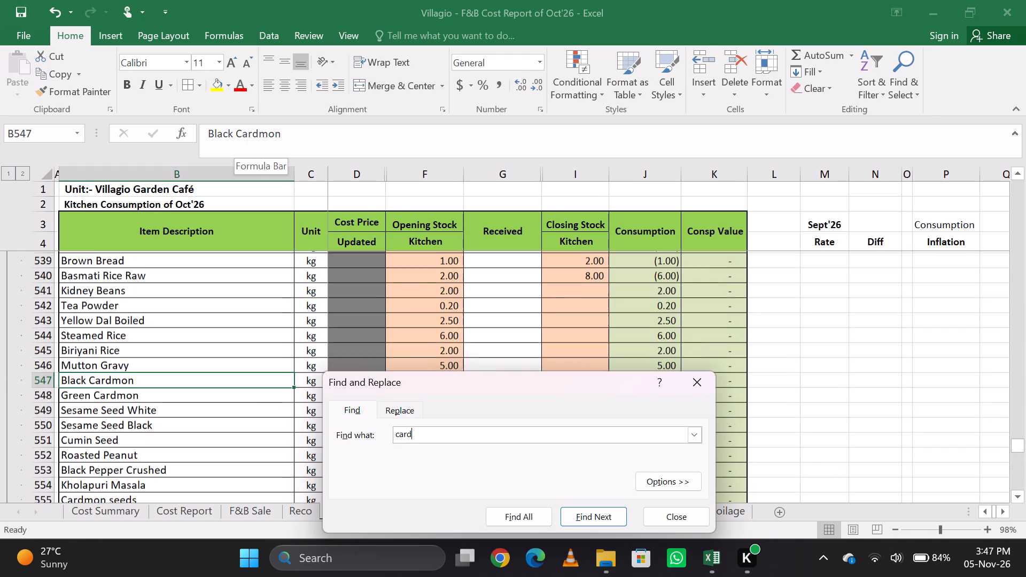
key(Return)
Search the item list for "ila" and "ilay" to look for the cardamom item.
key(BackSpace)
key(BackSpace)
key(BackSpace)
key(BackSpace)
text(il)
key(a)
key(Return)
key(Return)
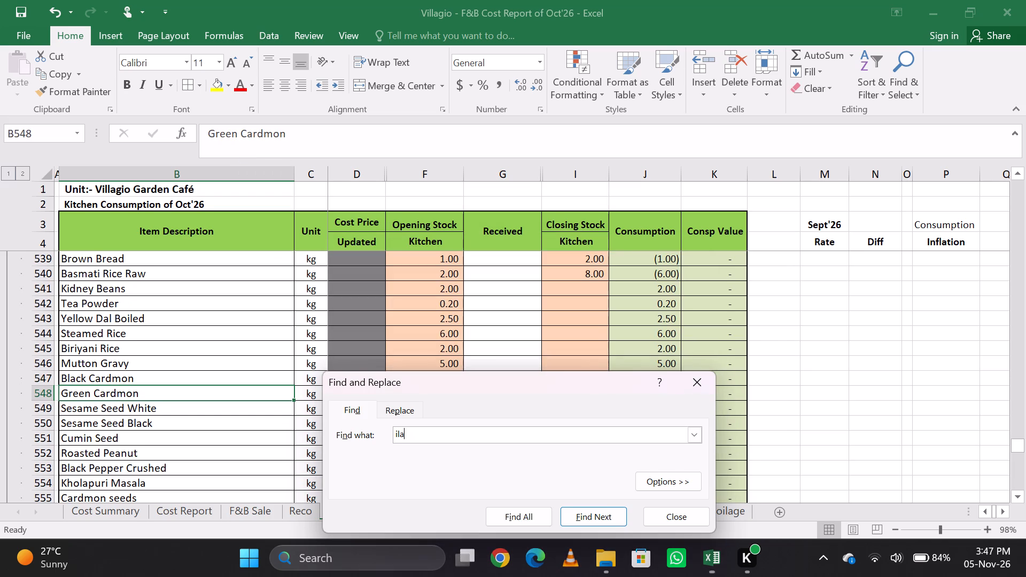
key(BackSpace)
key(BackSpace)
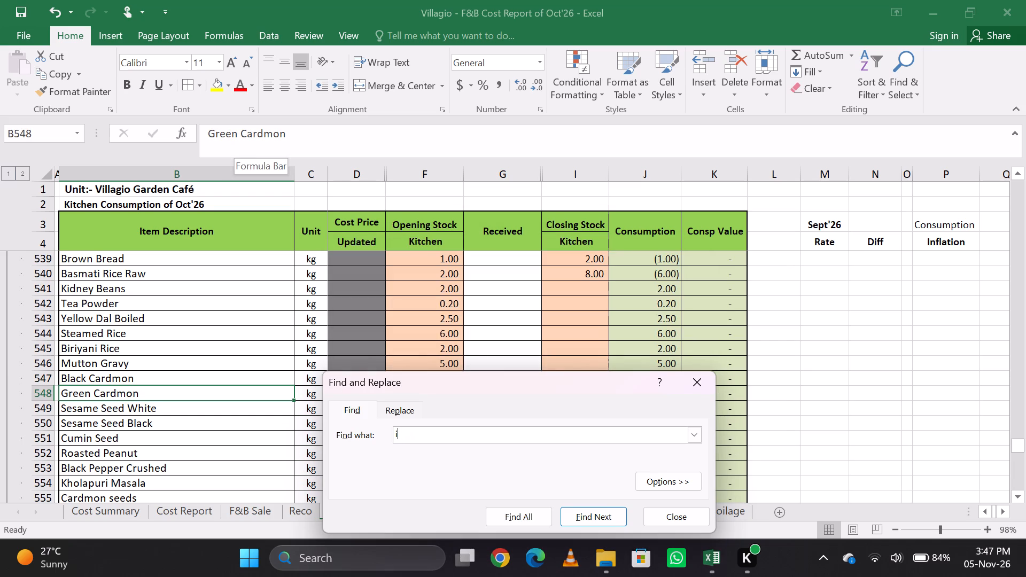
text(lay)
key(Return)
key(Return)
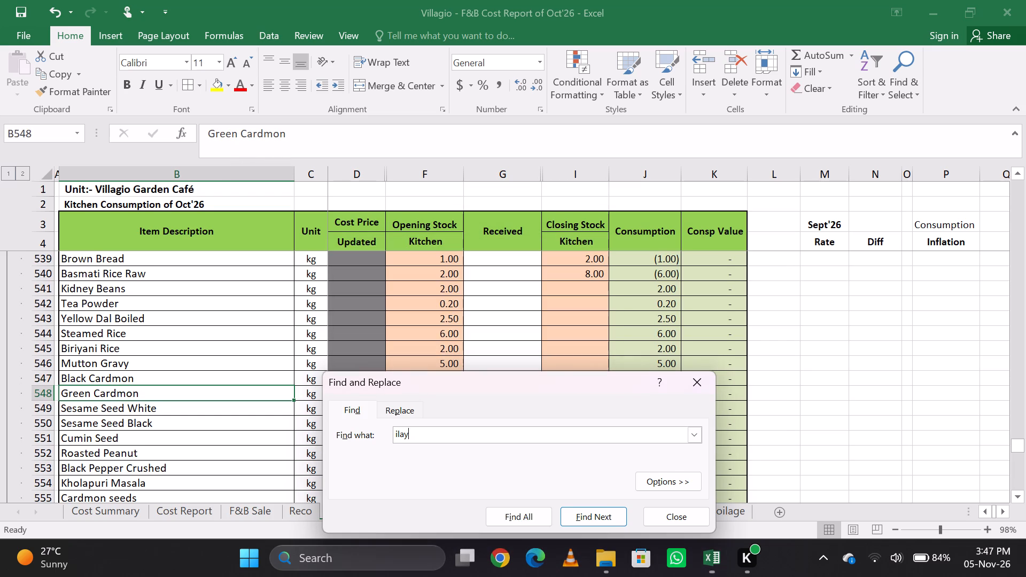
Search for "chi", step through the matches to locate Elachi Green(grams), and set its kitchen closing stock to 500.
key(BackSpace)
key(BackSpace)
key(BackSpace)
key(BackSpace)
key(BackSpace)
text(ch)
key(i)
key(Return)
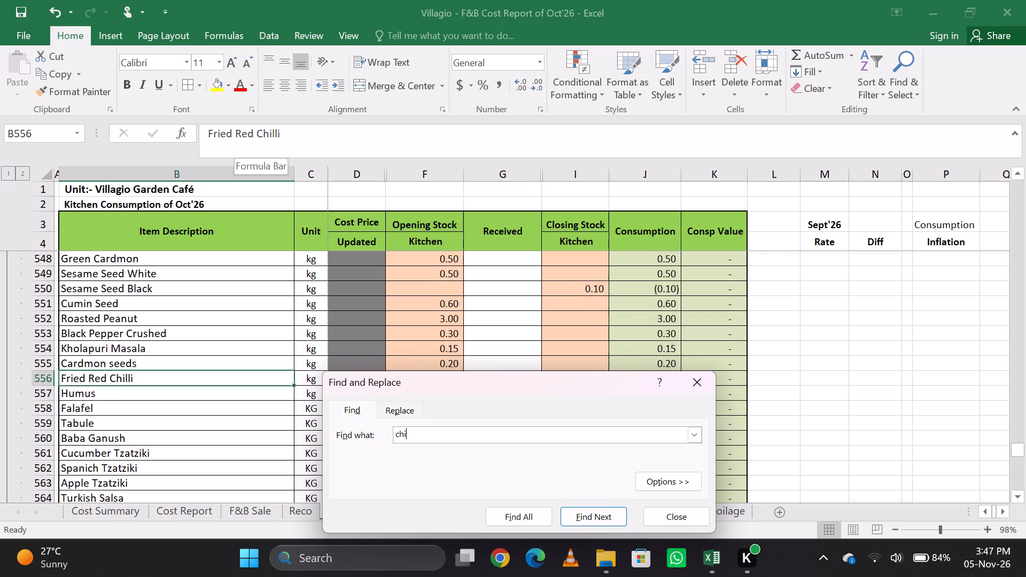
key(Return)
key(Return)
key(Return)
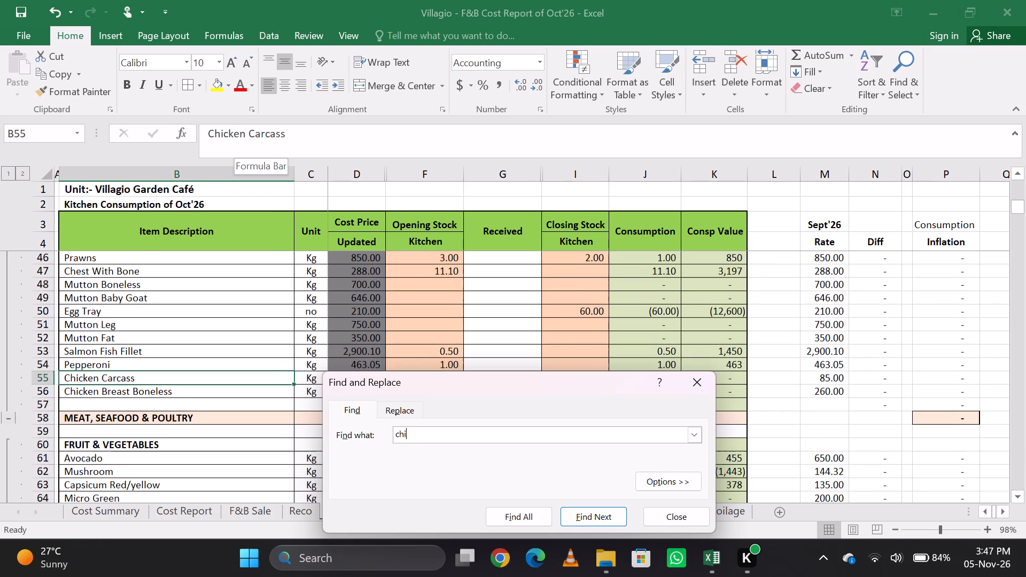
key(Return)
key(Return)
key(Return)
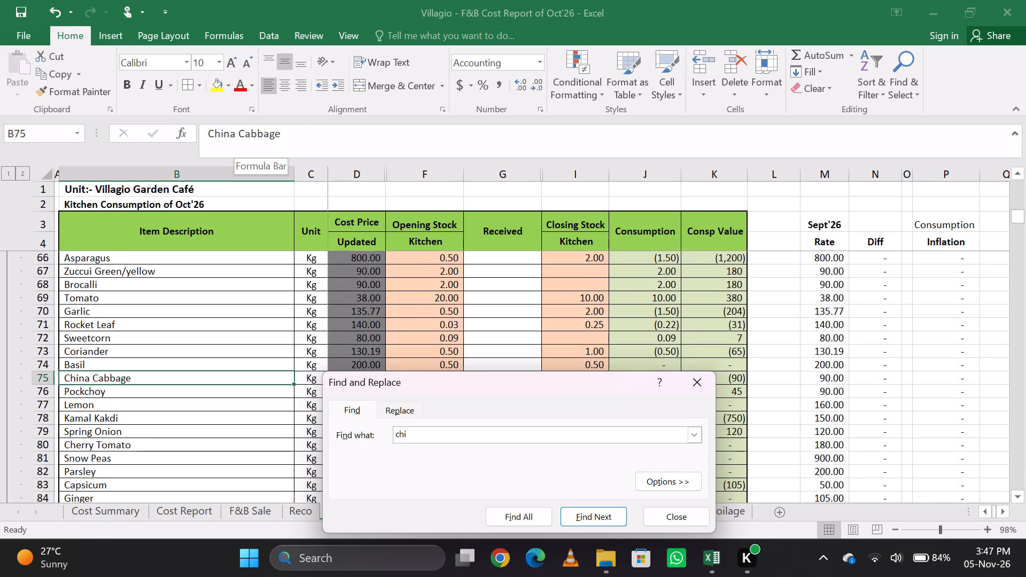
key(Return)
key(Return)
key(Return)
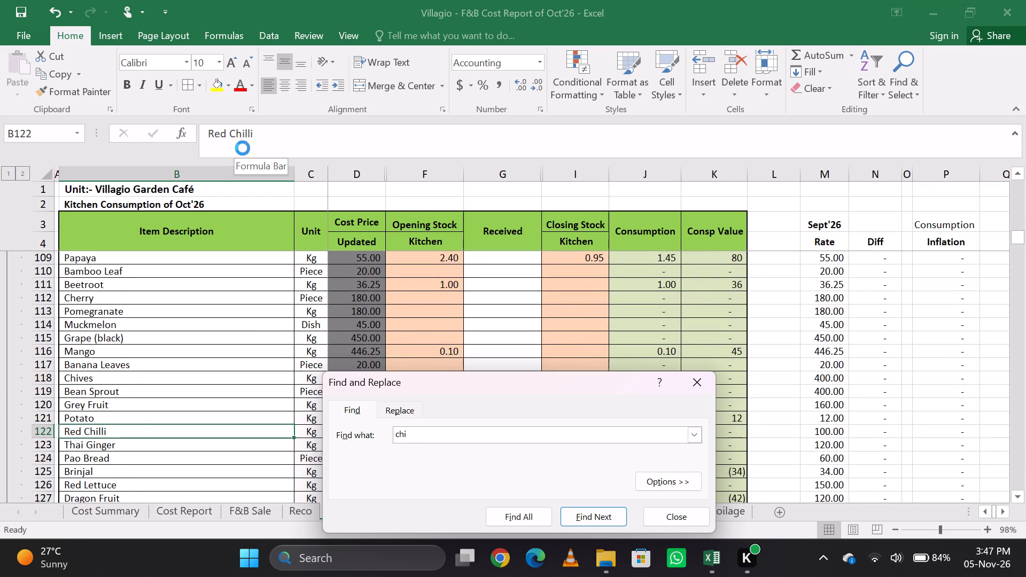
key(Return)
key(Escape)
key(Up)
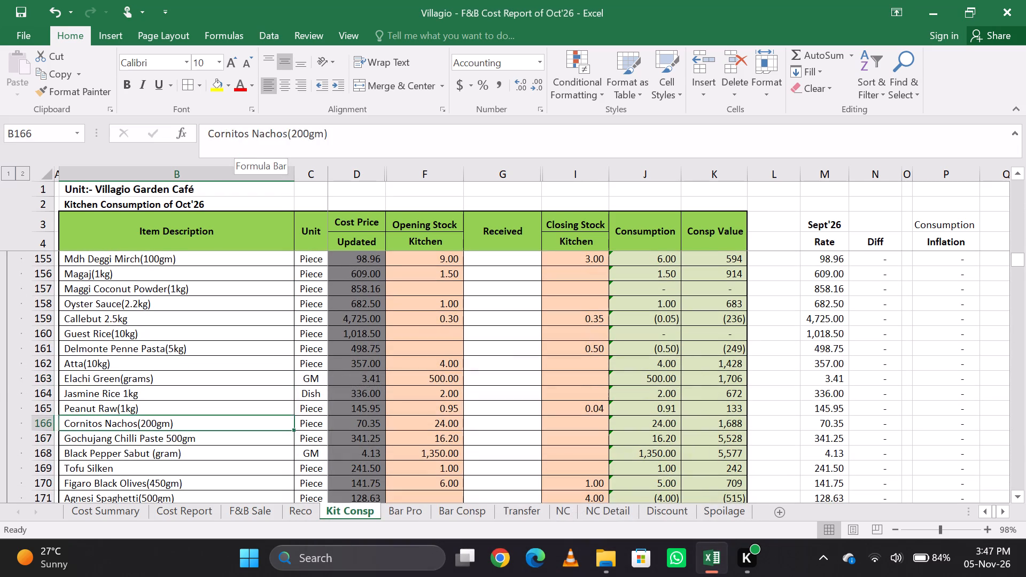
key(Up)
key(Up)
key(Up)
key(Right)
key(Right)
key(Right)
key(Right)
key(Right)
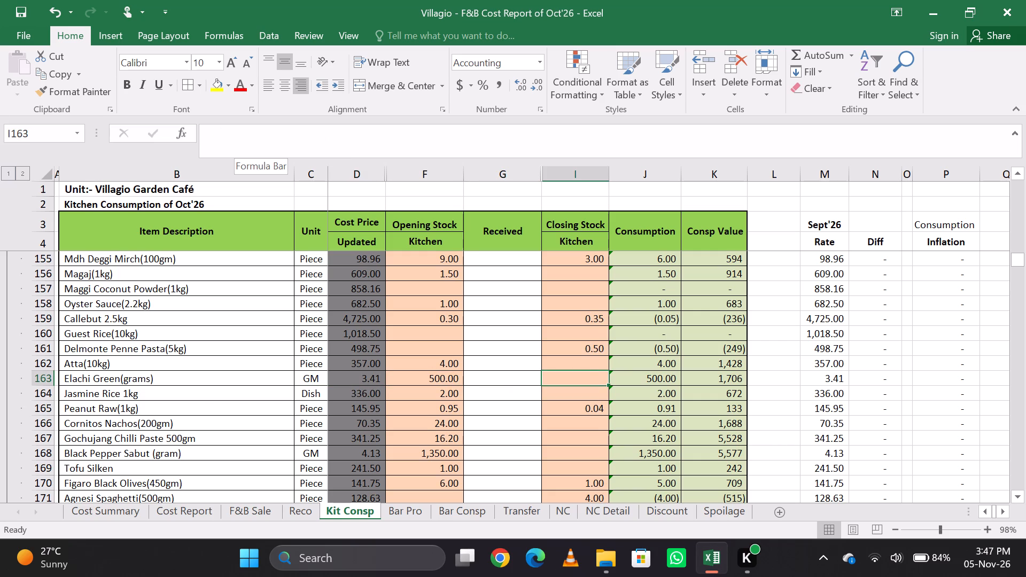
key(Down)
key(Up)
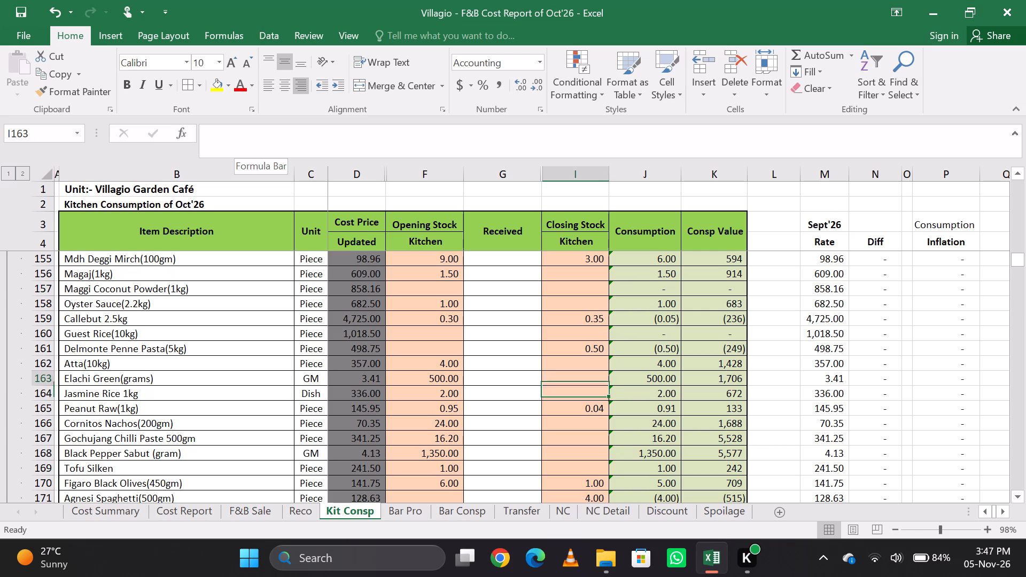
text(500)
key(Return)
key(Up)
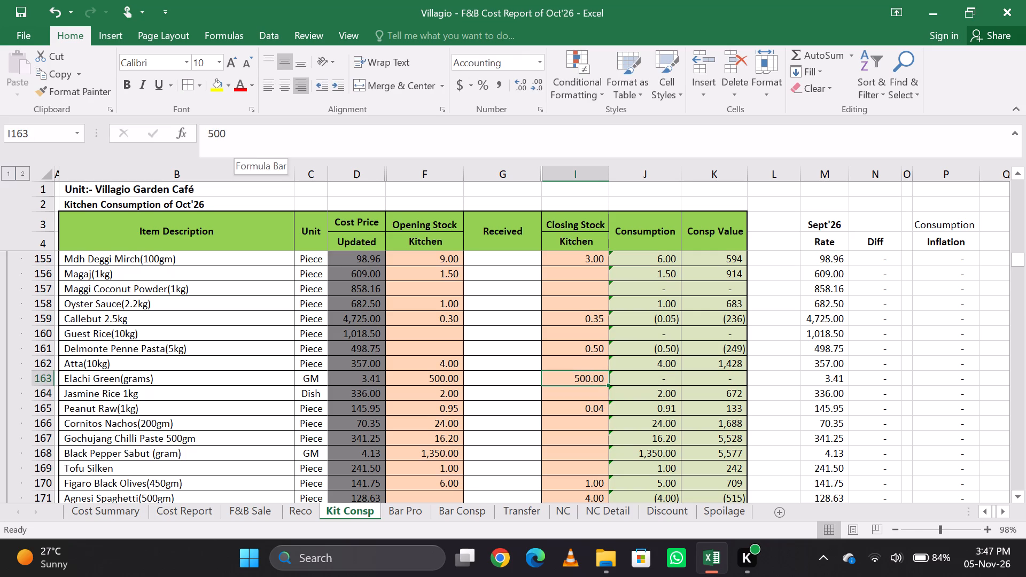
Search for "kaju" and change the kitchen closing stock of Kaju (gram) to the formula =500+1500.
key(ctrl+f)
text(kaju)
key(Return)
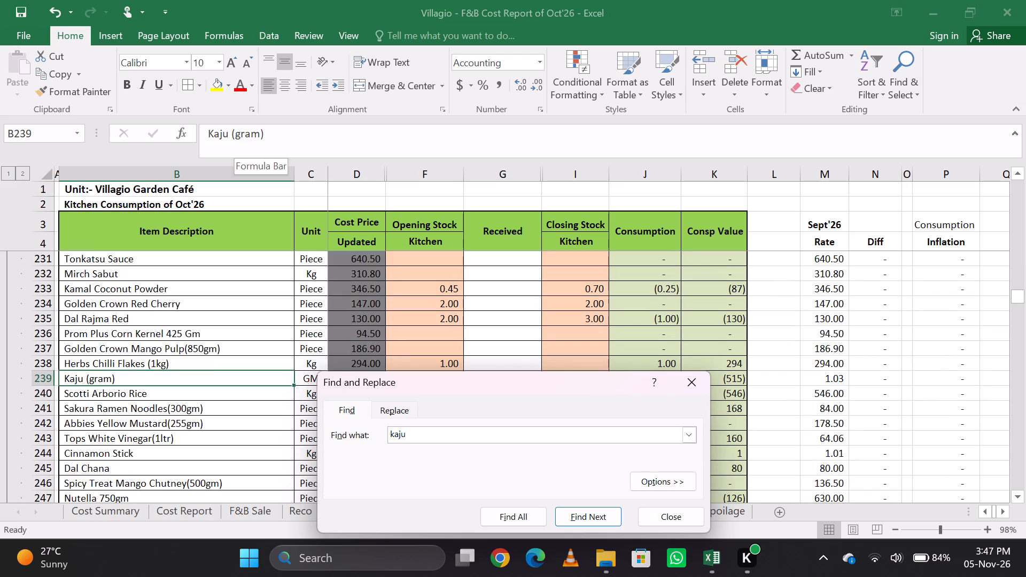
key(Escape)
key(Right)
key(Right)
key(Right)
key(Right)
key(Right)
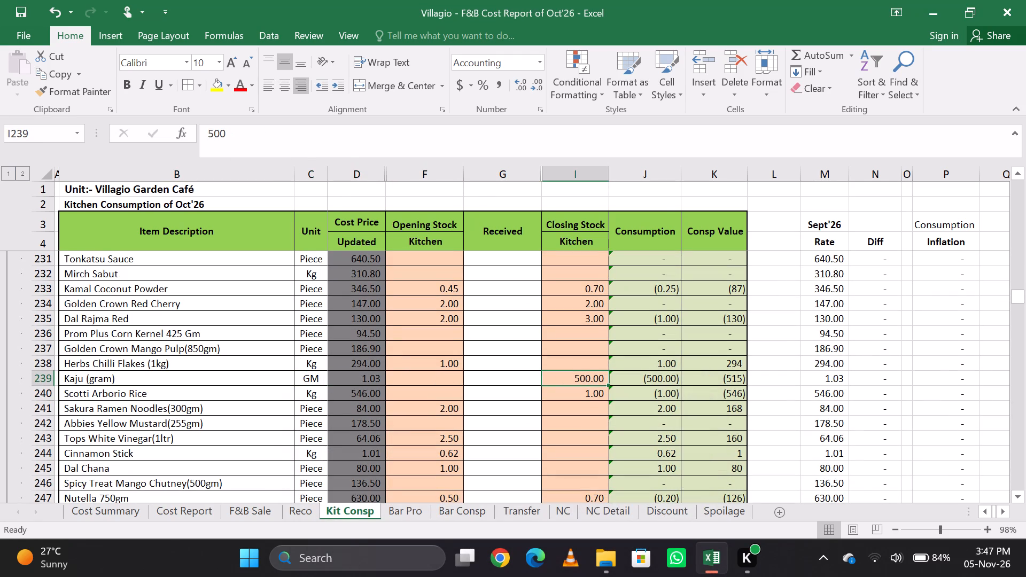
click(260, 130)
key(shift+plus)
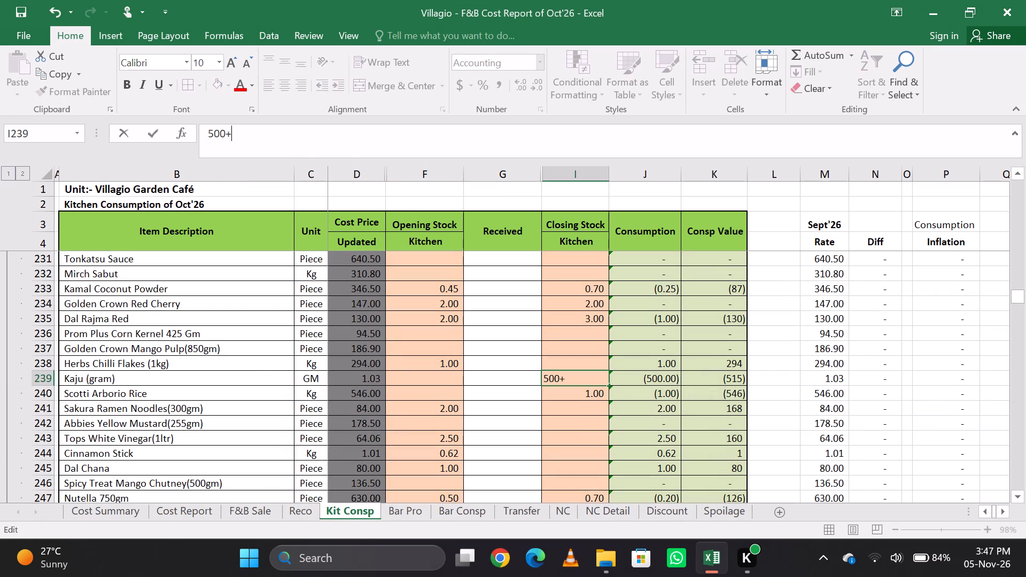
key(Left)
key(Left)
key(Left)
key(Left)
key(equal)
key(Right)
key(Right)
key(Right)
key(Right)
key(Right)
key(Right)
key(Right)
key(Right)
key(Right)
key(Right)
key(Right)
key(Right)
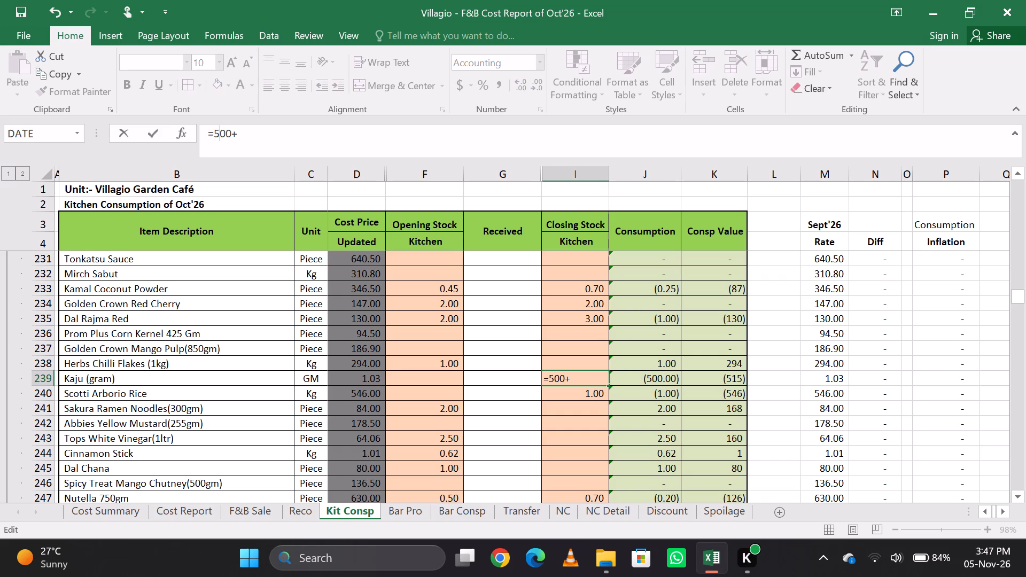
text(1500)
key(Return)
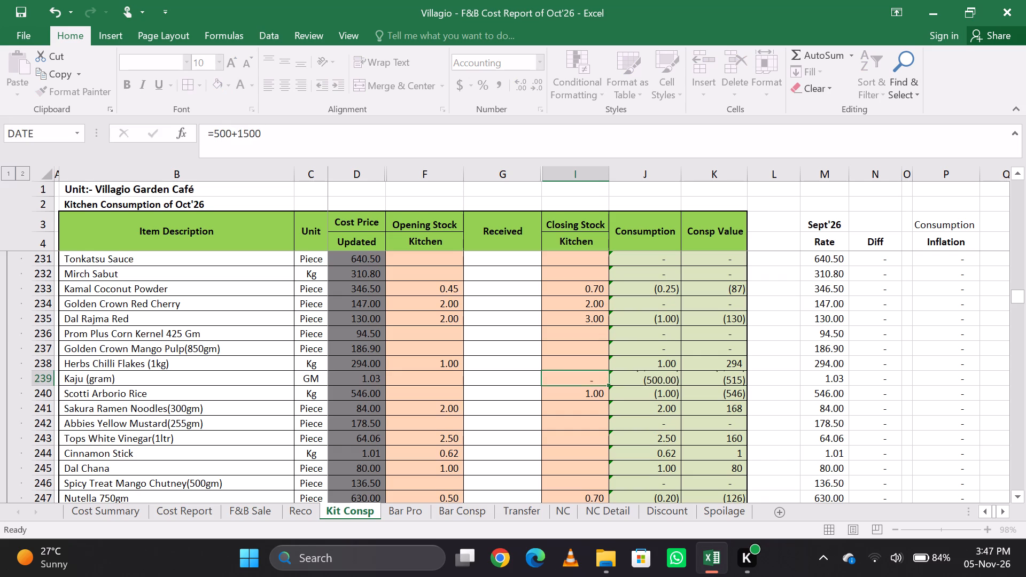
key(Up)
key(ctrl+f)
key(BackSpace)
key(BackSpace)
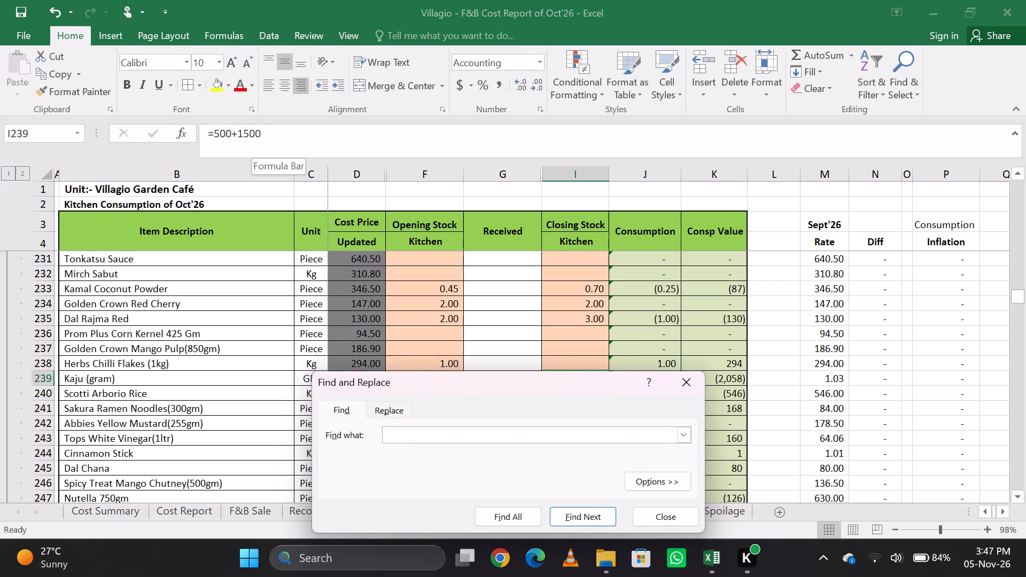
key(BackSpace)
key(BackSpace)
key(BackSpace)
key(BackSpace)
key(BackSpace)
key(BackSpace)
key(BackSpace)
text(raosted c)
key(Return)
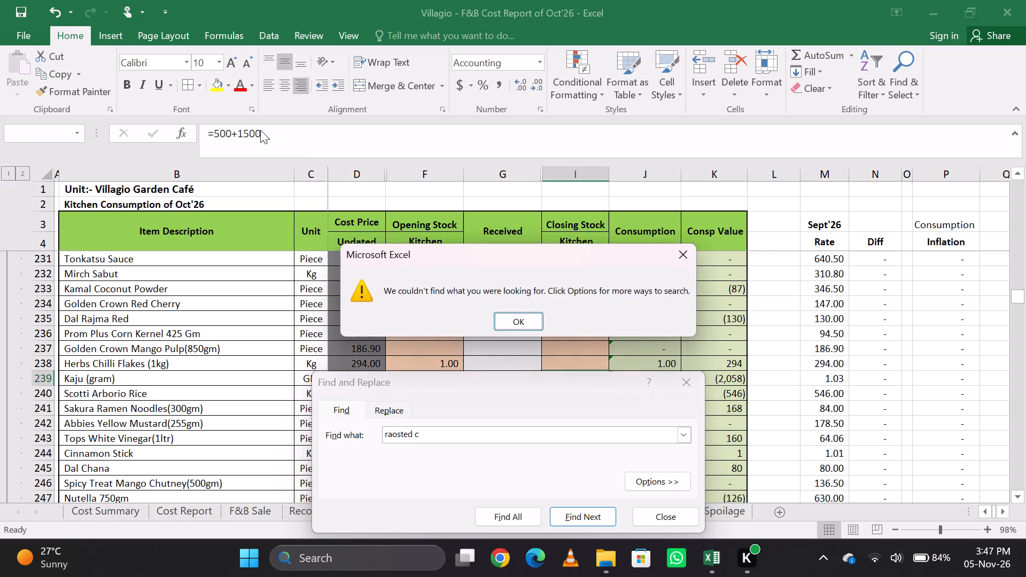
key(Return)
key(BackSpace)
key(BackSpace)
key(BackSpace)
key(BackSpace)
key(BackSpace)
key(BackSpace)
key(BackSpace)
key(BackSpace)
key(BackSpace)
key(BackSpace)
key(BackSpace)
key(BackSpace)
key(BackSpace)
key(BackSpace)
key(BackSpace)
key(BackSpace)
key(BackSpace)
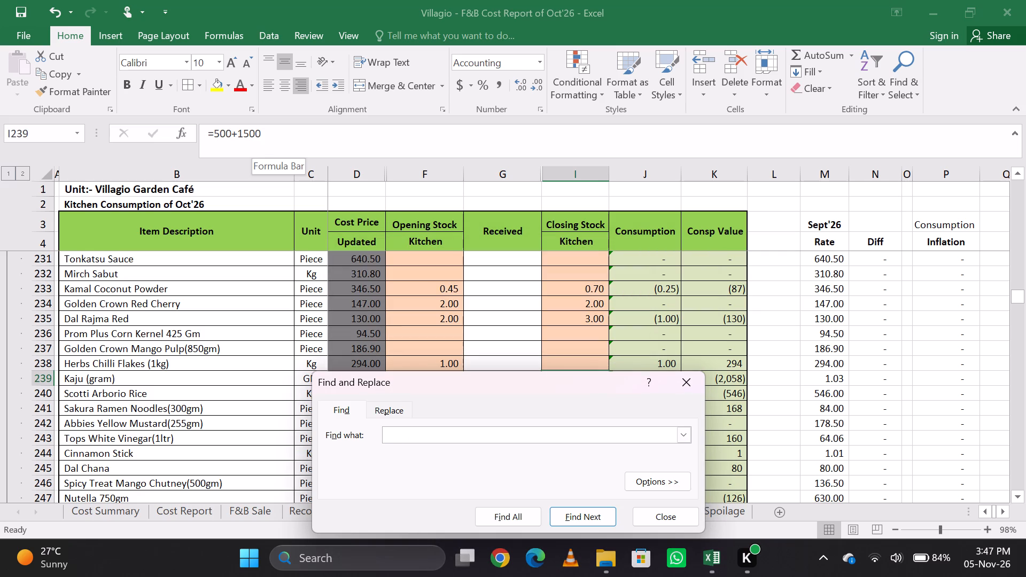
Search for "roasted c" and set the kitchen closing stock of Dal Roasted Chana to 1.5.
text(roasted c)
key(Return)
key(Escape)
key(Right)
key(Right)
key(Right)
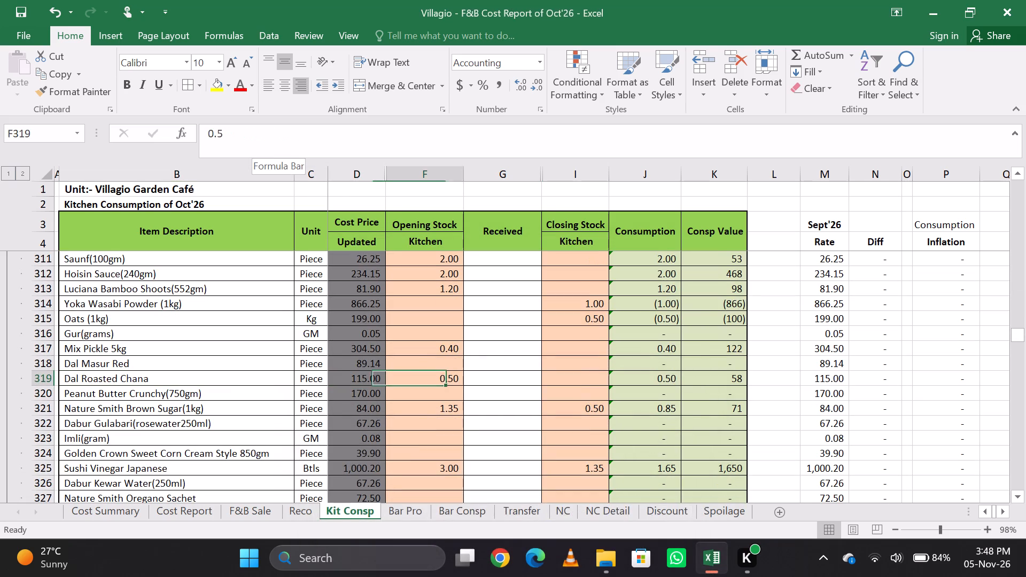
key(Right)
key(Right)
key(ctrl+f)
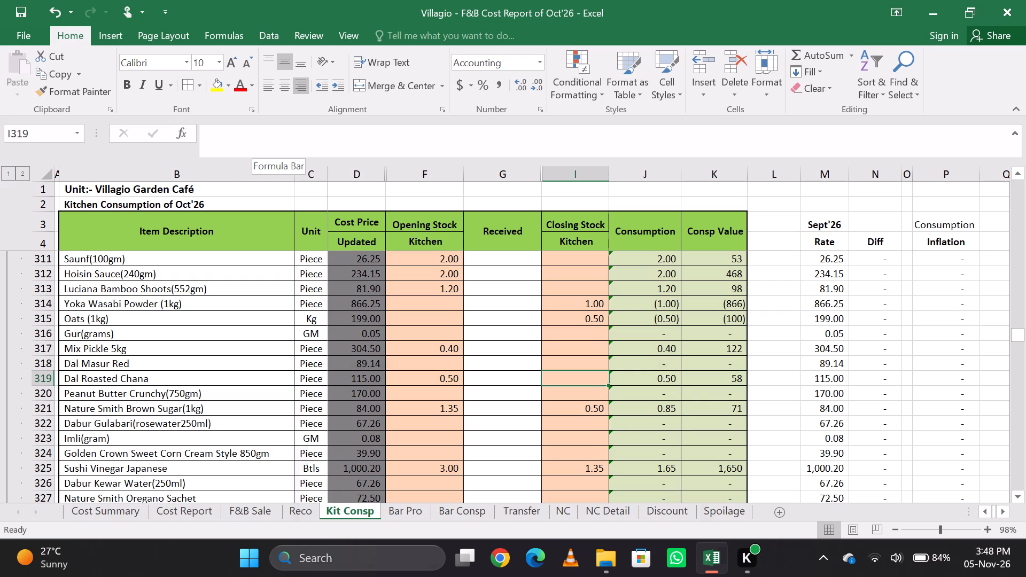
key(Return)
key(Escape)
key(Right)
key(Right)
key(Right)
key(Right)
key(Right)
key(Down)
key(Up)
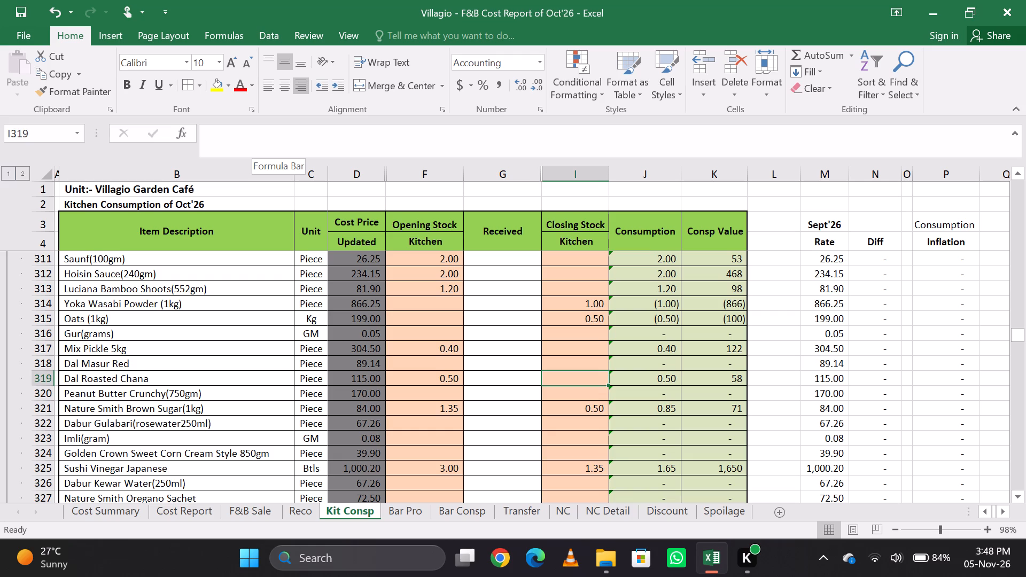
key(Down)
key(Up)
text(1.5)
key(Return)
key(Up)
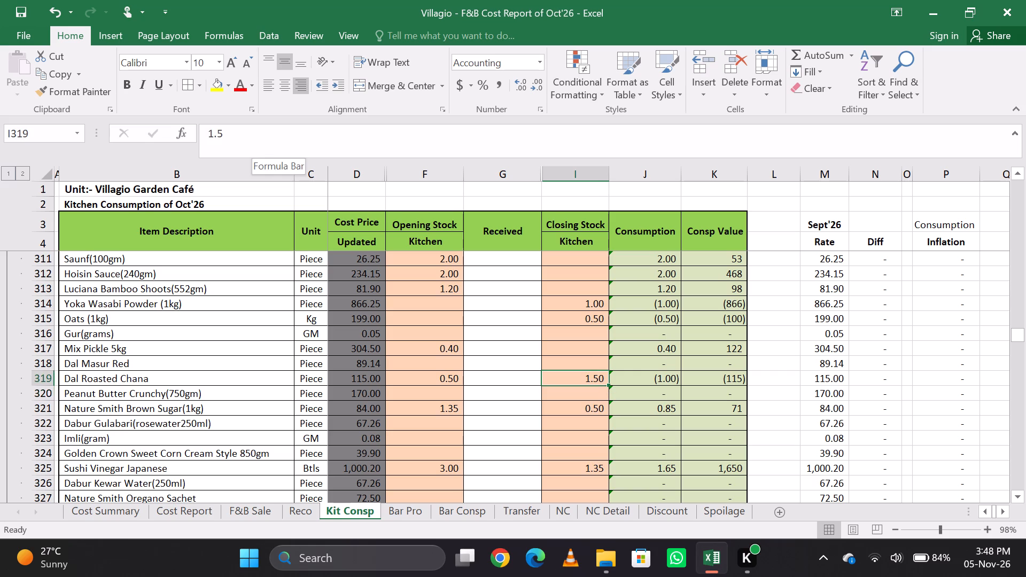
Search for "breakf" and change the kitchen closing stock of Breakfast Sugar to the formula =2.5+1.
key(ctrl+f)
key(BackSpace)
key(BackSpace)
key(BackSpace)
key(BackSpace)
key(BackSpace)
key(BackSpace)
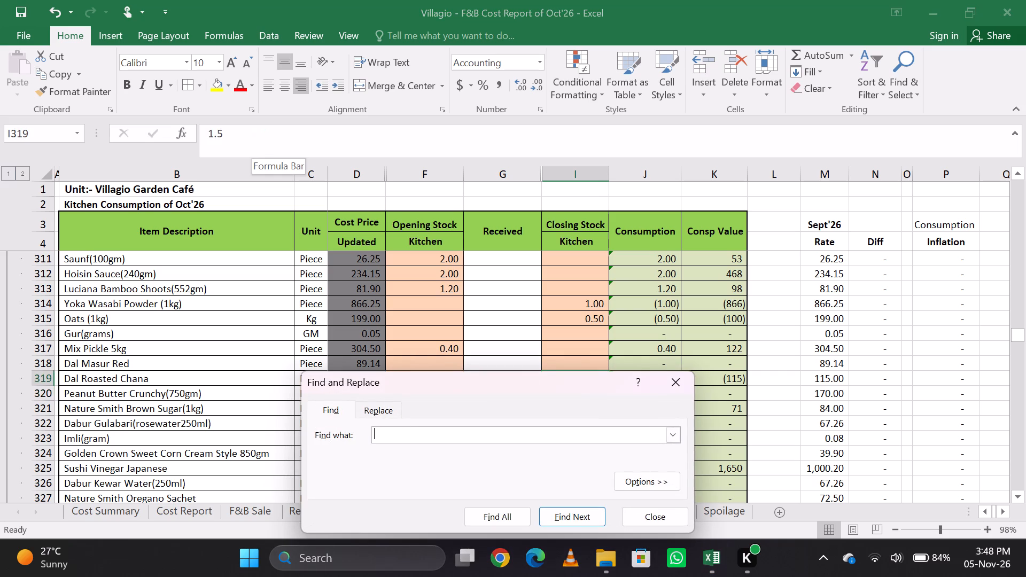
key(BackSpace)
key(BackSpace)
text(bra)
key(BackSpace)
text(eaks)
key(BackSpace)
key(f)
key(Return)
key(Escape)
key(Right)
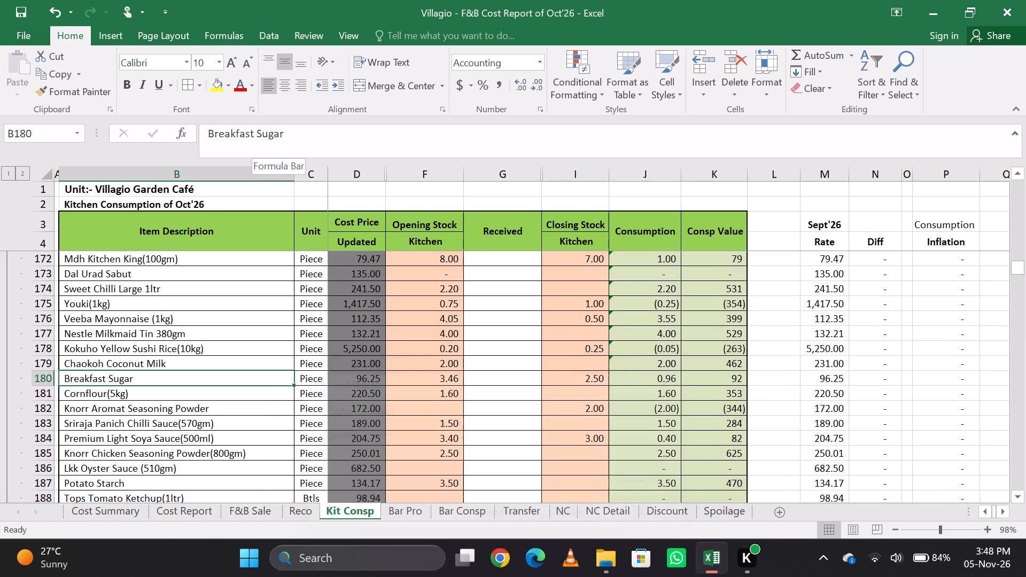
key(Right)
key(Right)
key(Right)
key(Right)
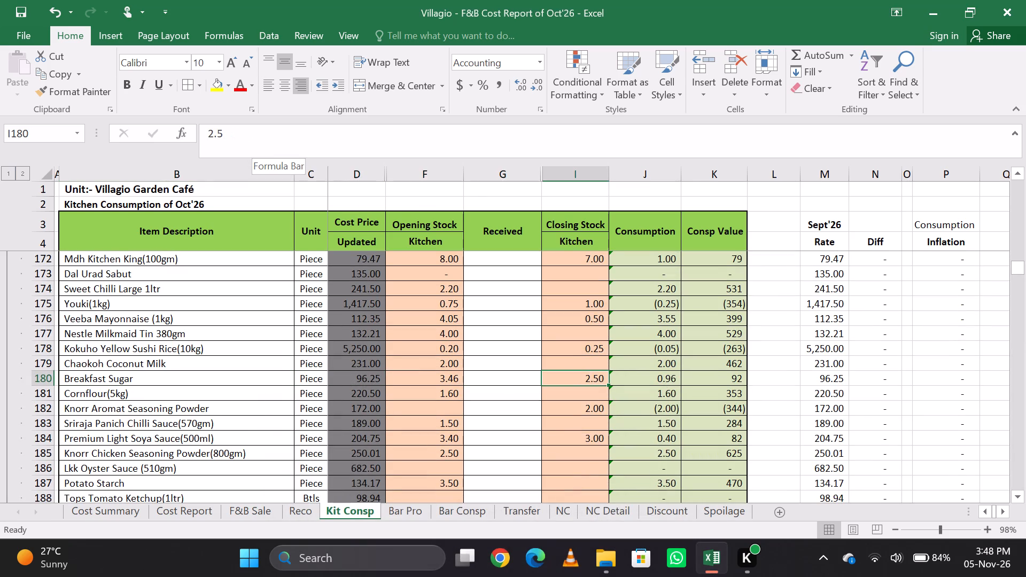
key(Down)
key(Up)
click(260, 130)
key(Left)
key(Left)
key(Left)
key(Left)
key(equal)
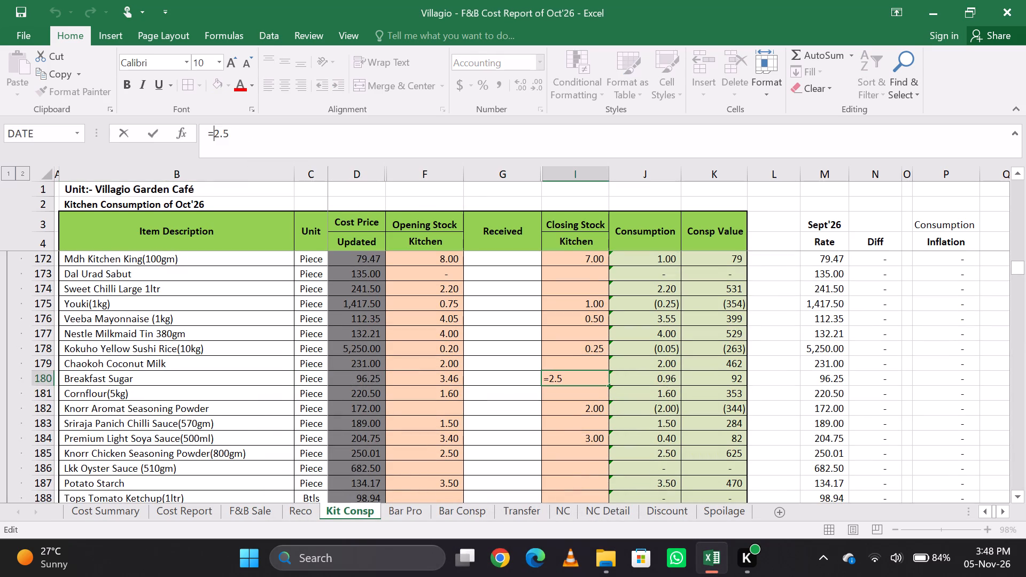
key(Right)
key(Right)
key(Right)
key(shift+plus)
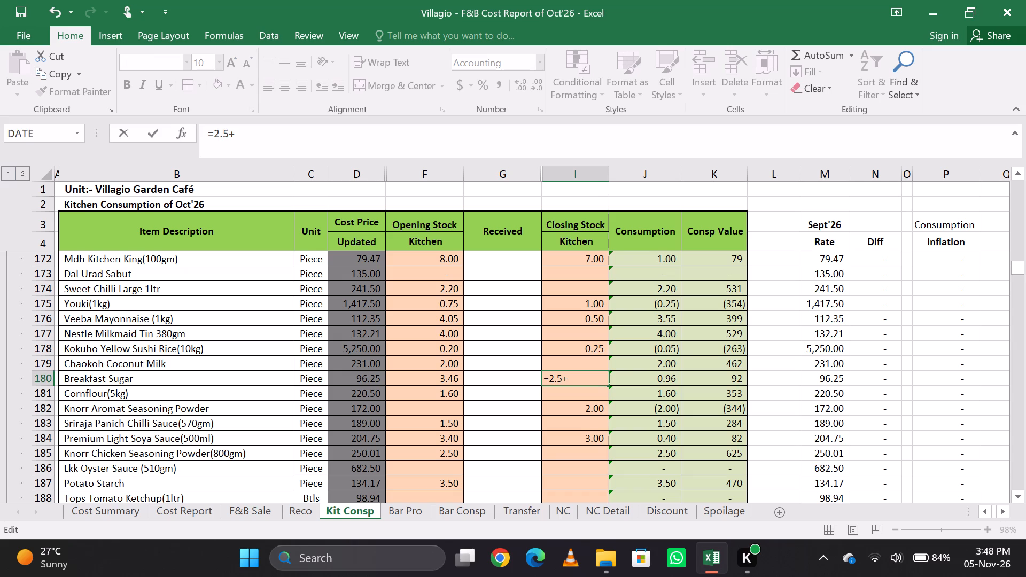
key(1)
key(Return)
key(Up)
Search the item list for "roti pa".
key(ctrl+f)
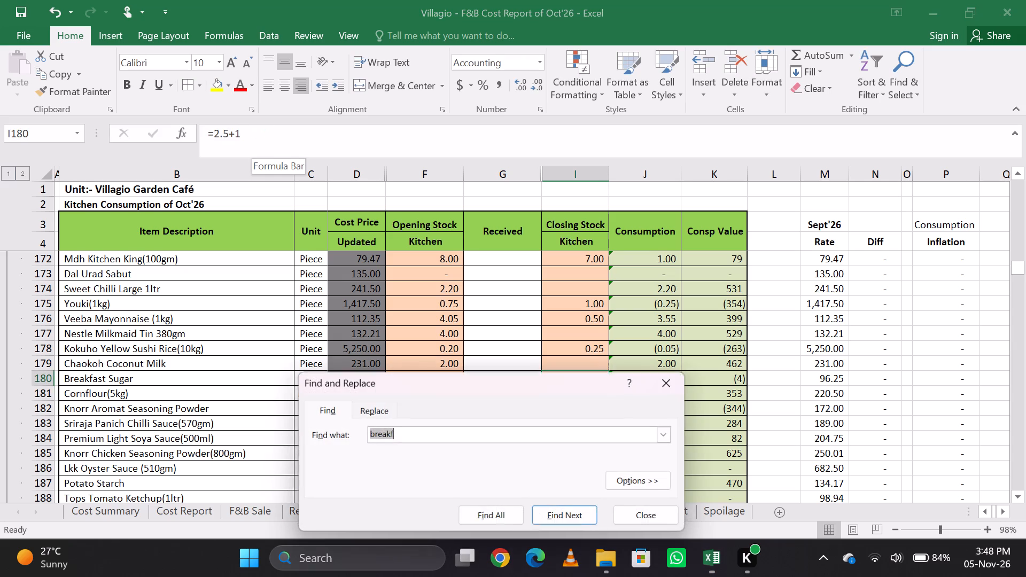
key(BackSpace)
key(BackSpace)
key(BackSpace)
key(BackSpace)
key(BackSpace)
key(BackSpace)
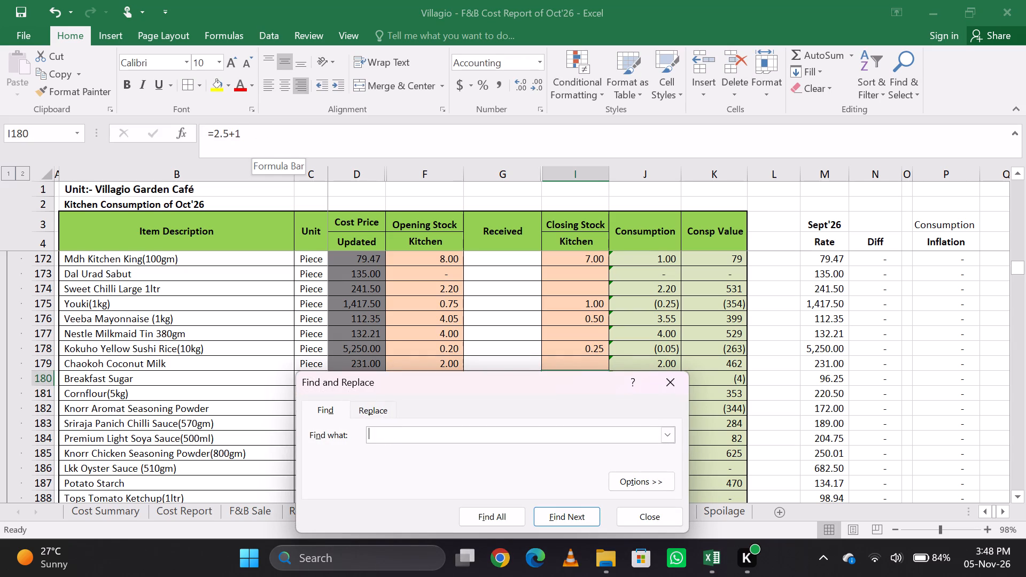
key(BackSpace)
key(BackSpace)
key(BackSpace)
key(BackSpace)
text(roti)
key(space)
text(pa)
key(Return)
key(Return)
key(Escape)
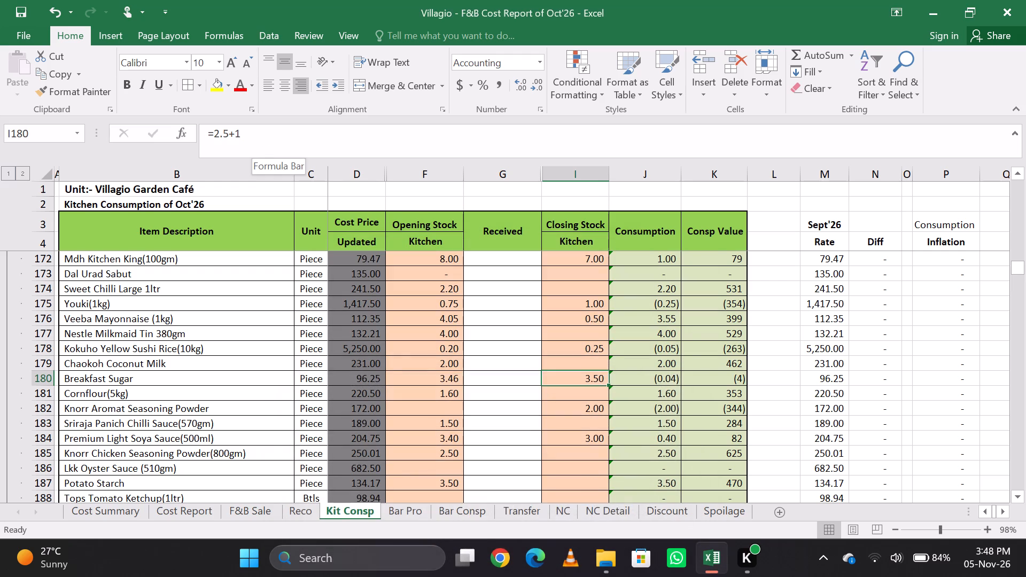
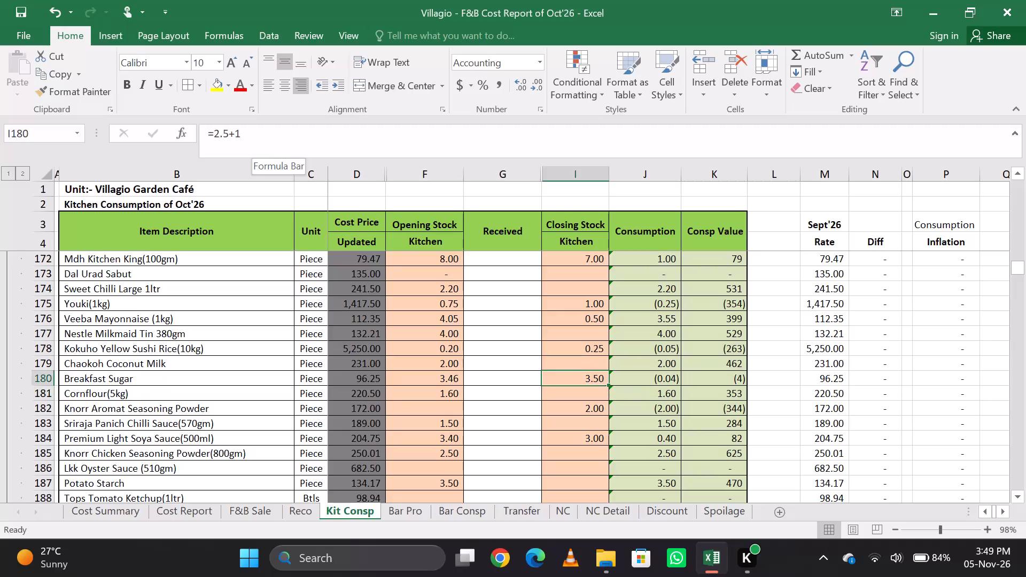
Find the Paneer Tikka item by searching "paneer t" and set its kitchen closing stock to 4.
key(ctrl+f)
text(paneer t)
key(Return)
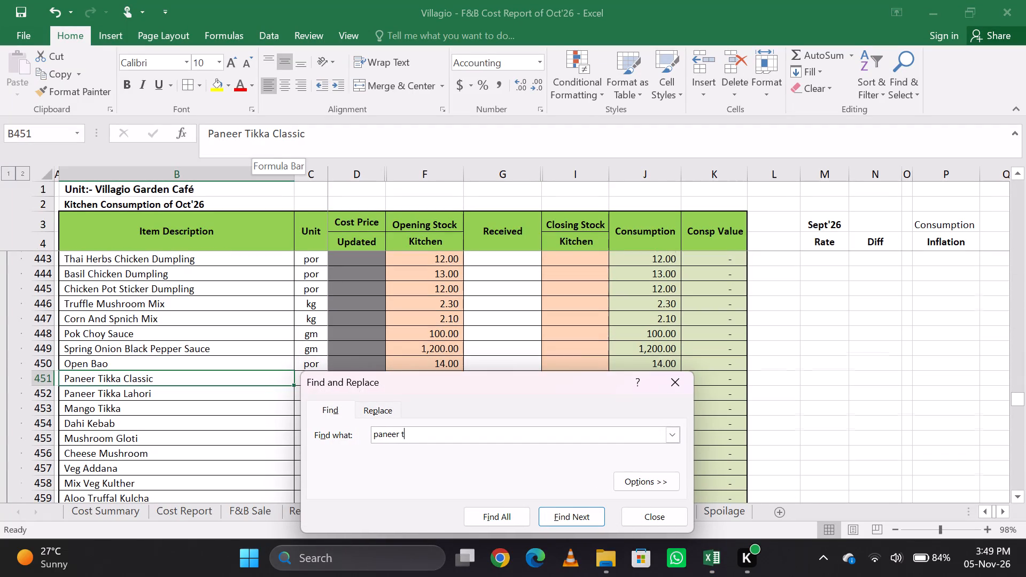
key(Return)
key(Return)
key(Return)
key(Return)
key(Return)
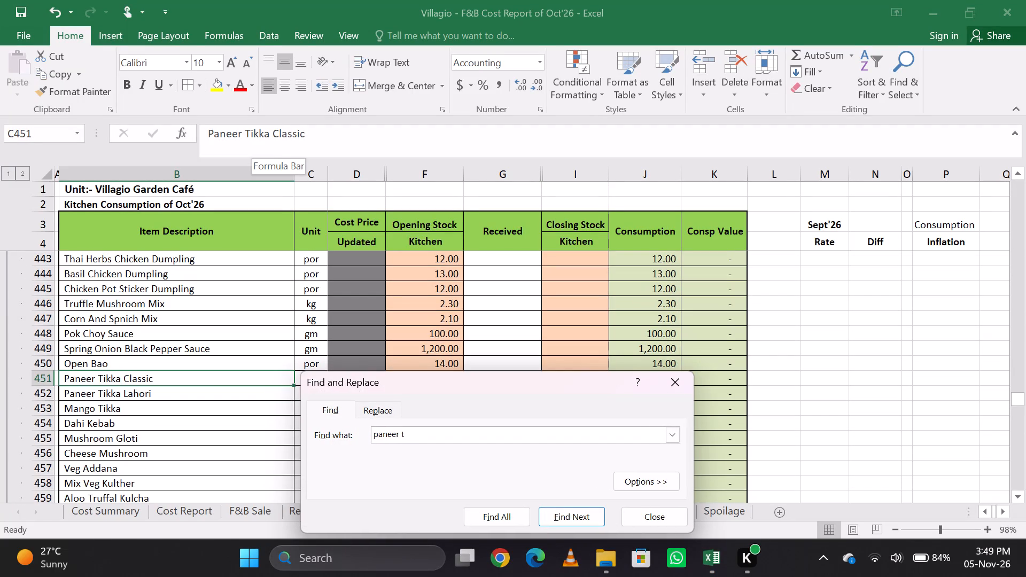
key(Escape)
key(Right)
key(Right)
key(Right)
key(Right)
key(Right)
key(Right)
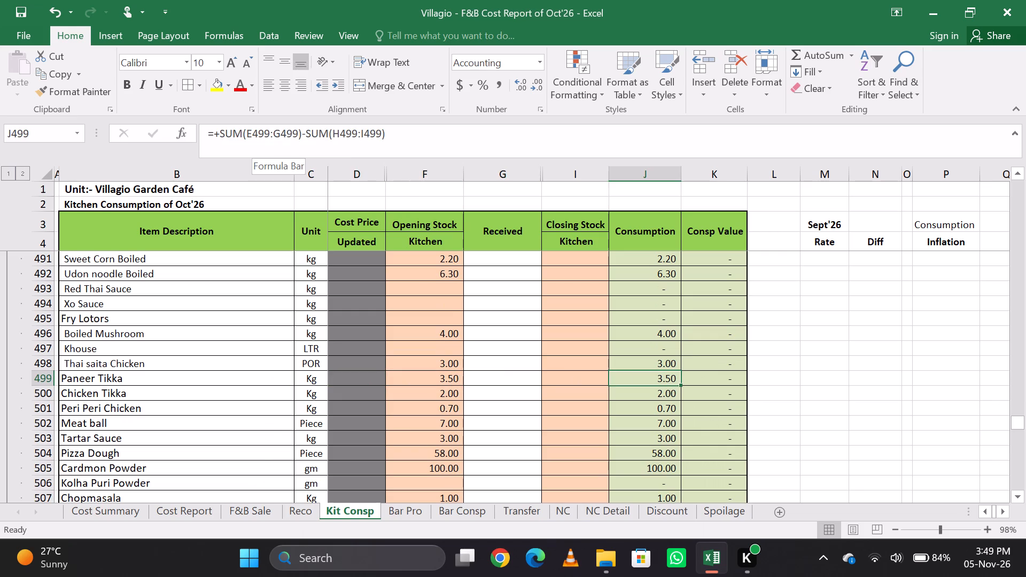
key(Left)
key(4)
key(Down)
key(Up)
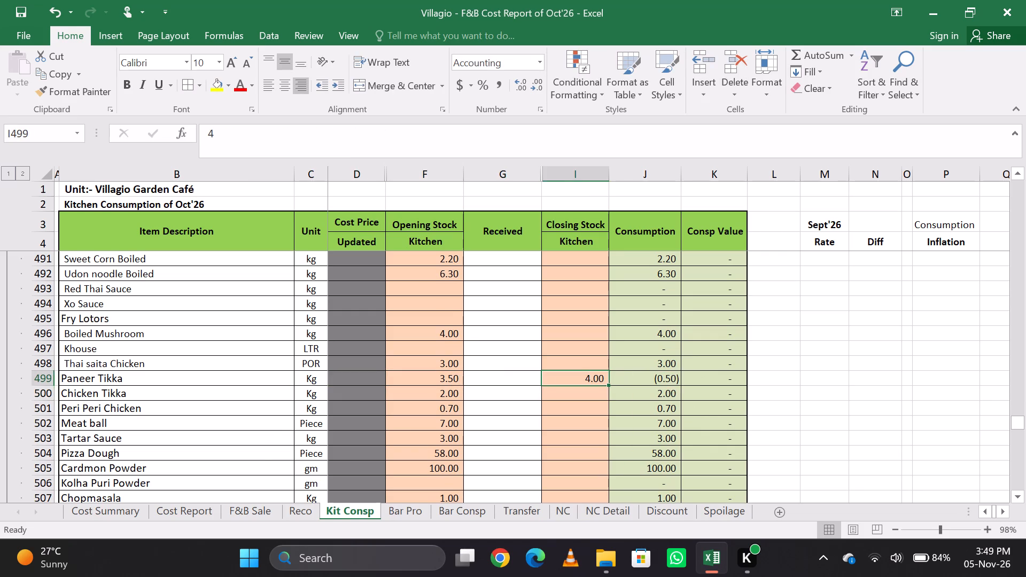
Search for "chicken t" to locate Chicken Tikka and set its kitchen closing stock to 3.
key(ctrl+f)
key(BackSpace)
key(BackSpace)
key(BackSpace)
text(chicken t)
key(Return)
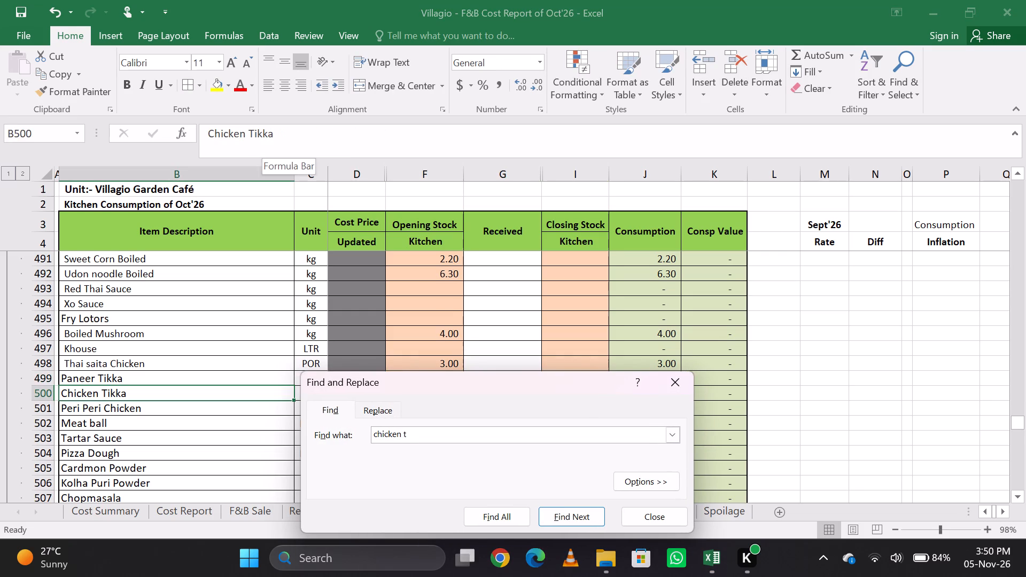
key(Escape)
key(Right)
key(Right)
key(Right)
key(Right)
key(Right)
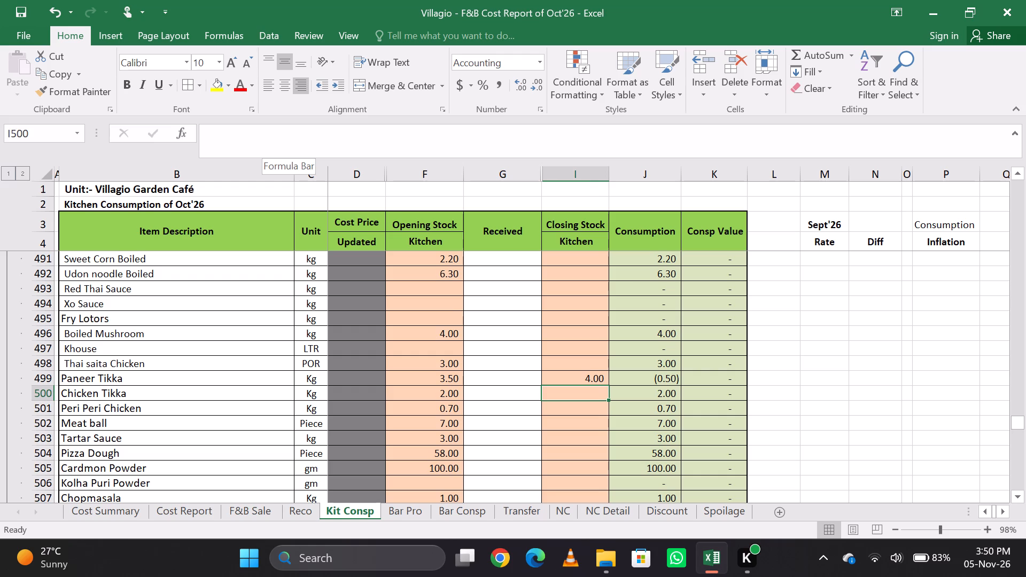
key(2)
key(Down)
key(Up)
key(3)
key(Down)
key(Up)
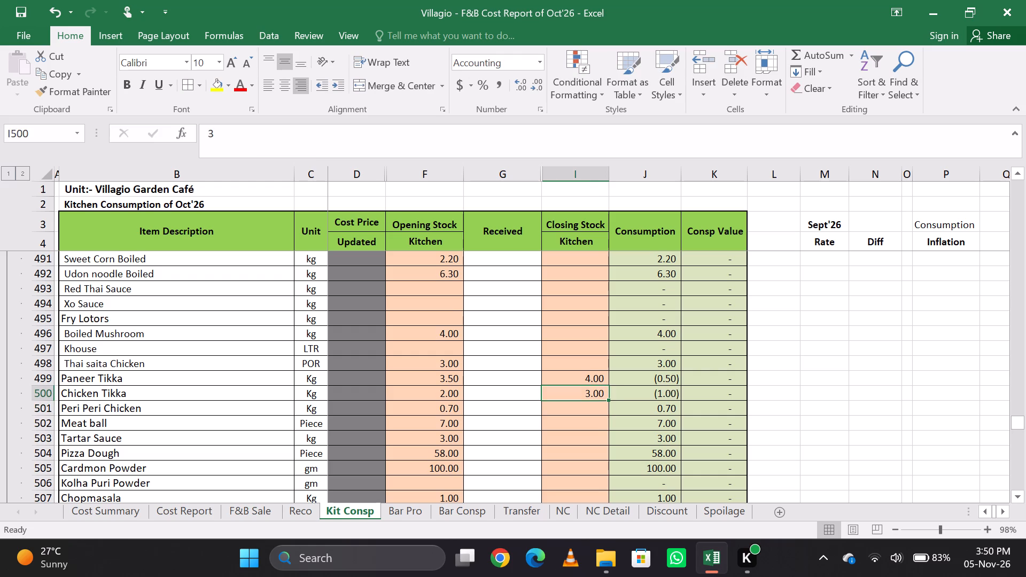
Search for "peri" to locate Peri Peri Chicken and set its kitchen closing stock to 0.5.
key(ctrl+f)
key(BackSpace)
key(BackSpace)
key(BackSpace)
text(peri)
key(Return)
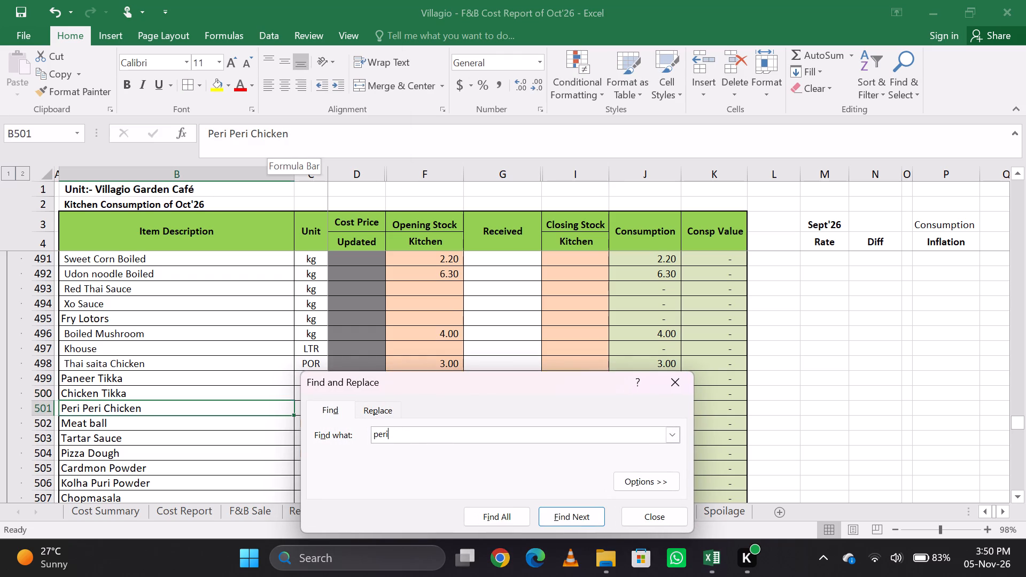
key(Escape)
key(Right)
key(Right)
key(Right)
key(Right)
key(Right)
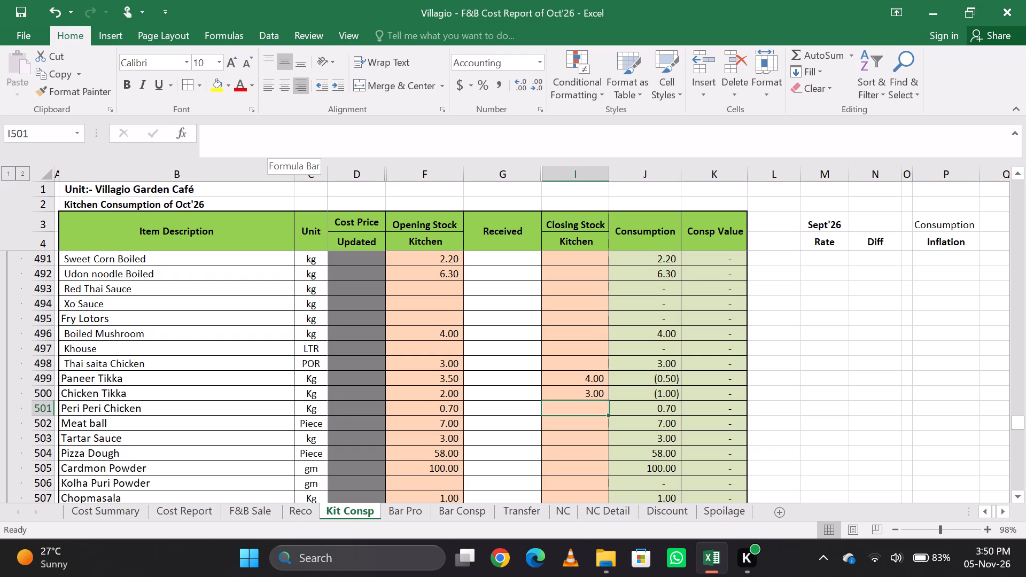
key(Left)
key(Right)
text(.5)
key(Return)
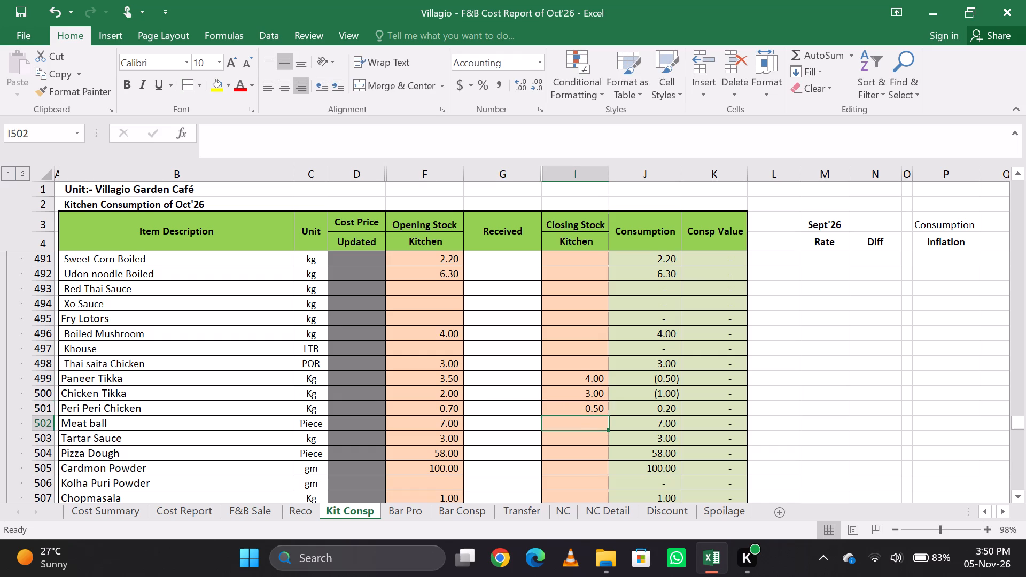
Search for "pes" to locate Pesto Sauce and check its kitchen closing stock entry.
key(ctrl+f)
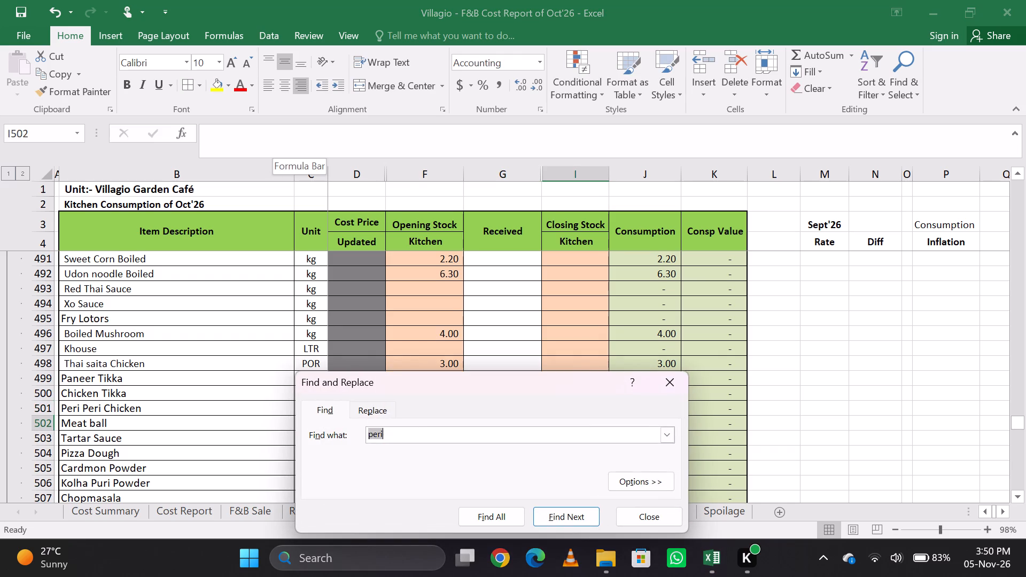
text(pes)
key(Return)
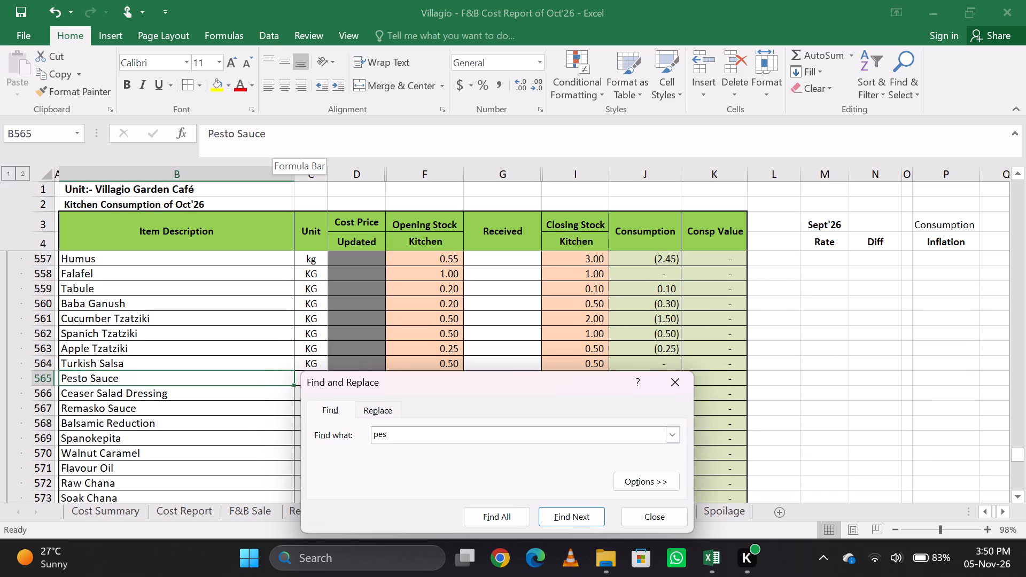
key(Escape)
key(Right)
key(Right)
key(Right)
key(Right)
key(Right)
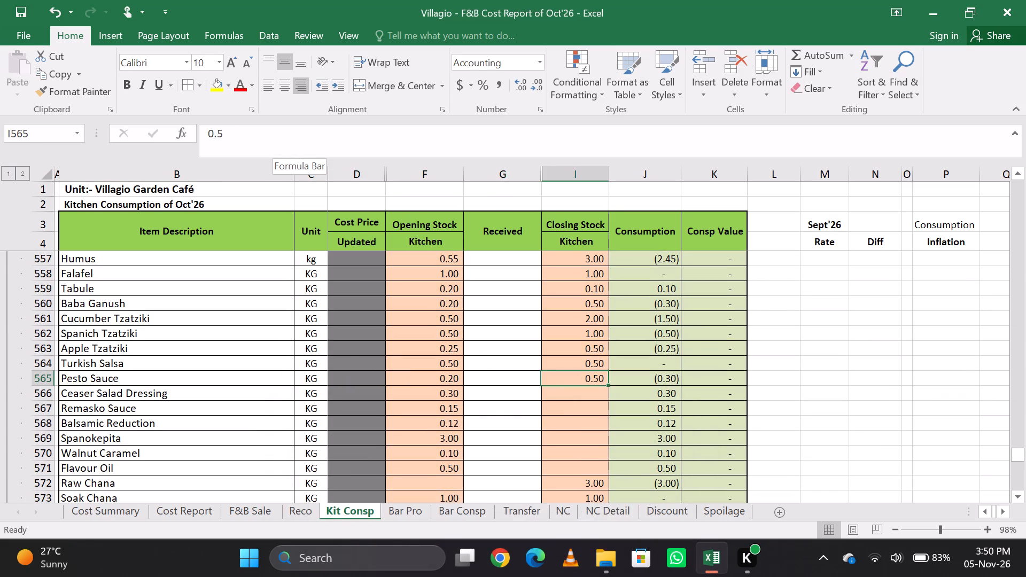
click(286, 130)
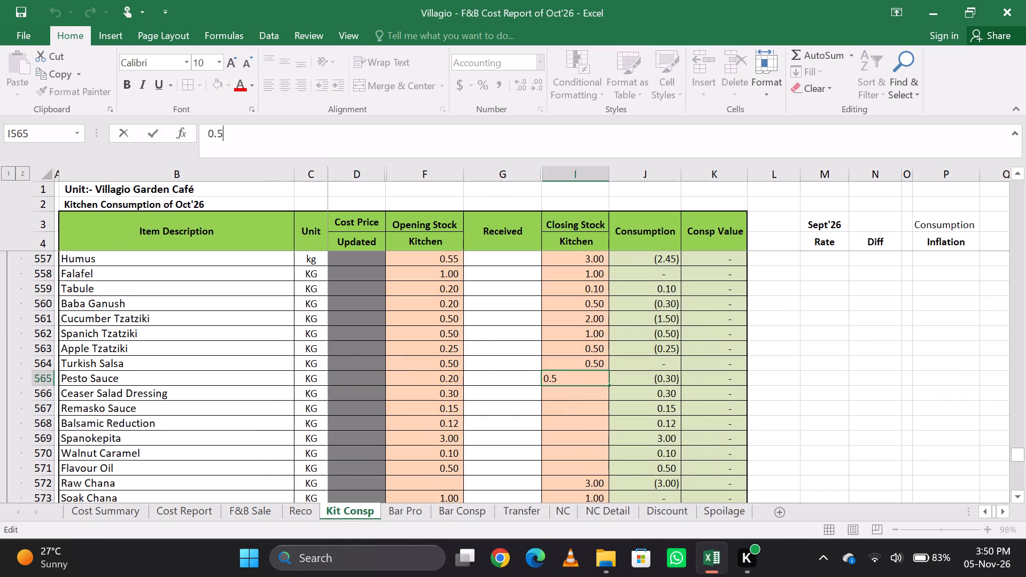
key(Return)
Search for "sundr" to locate Sundried Tomato Oil 280gm and set its kitchen closing stock to 0.1.
key(ctrl+f)
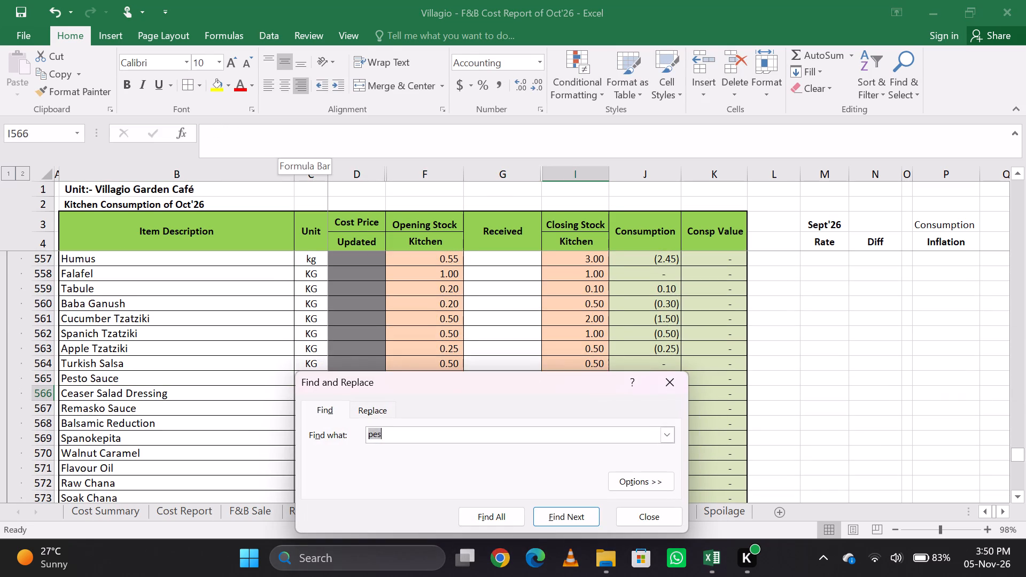
key(BackSpace)
key(BackSpace)
key(BackSpace)
text(sundr)
key(Return)
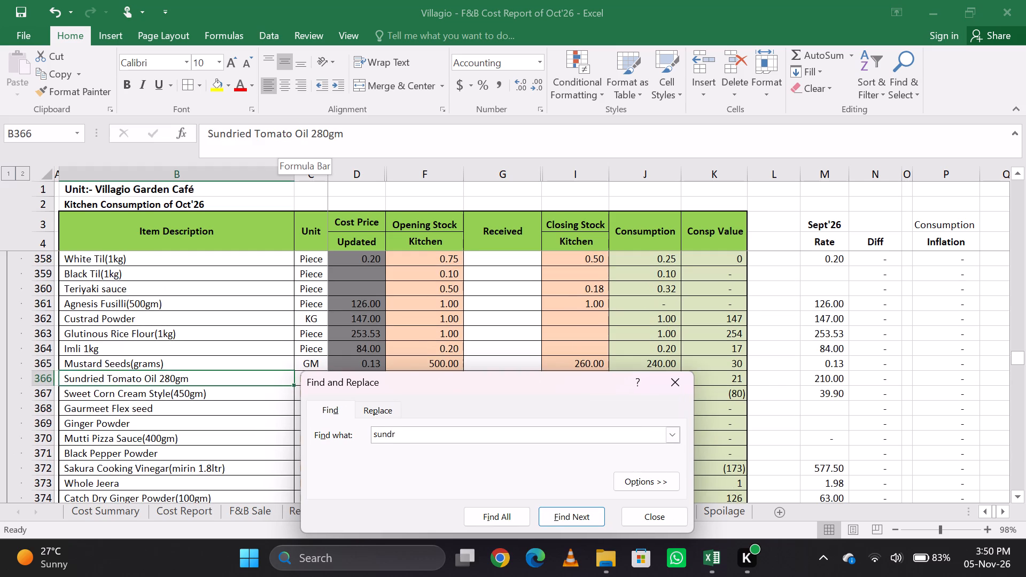
key(Return)
key(Return)
key(Return)
key(Escape)
key(Right)
key(Right)
key(Right)
key(Right)
key(Right)
key(Right)
key(Left)
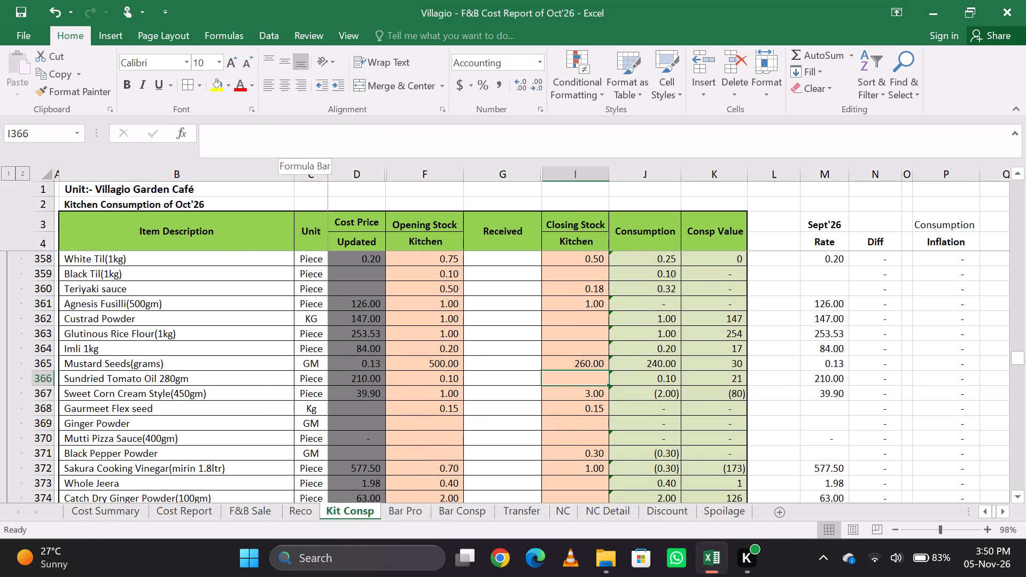
key(Right)
key(Left)
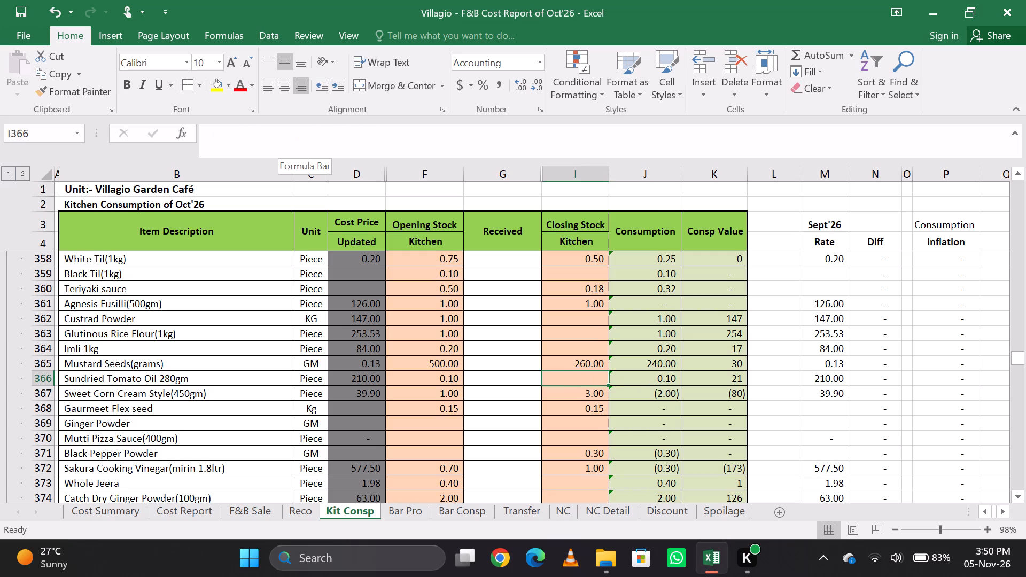
text(.1)
key(Return)
key(Up)
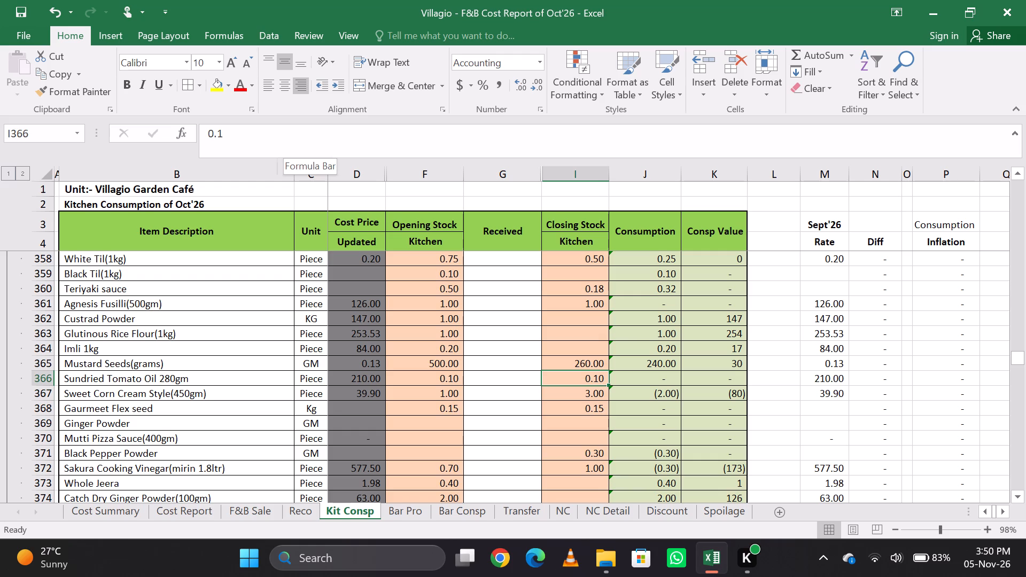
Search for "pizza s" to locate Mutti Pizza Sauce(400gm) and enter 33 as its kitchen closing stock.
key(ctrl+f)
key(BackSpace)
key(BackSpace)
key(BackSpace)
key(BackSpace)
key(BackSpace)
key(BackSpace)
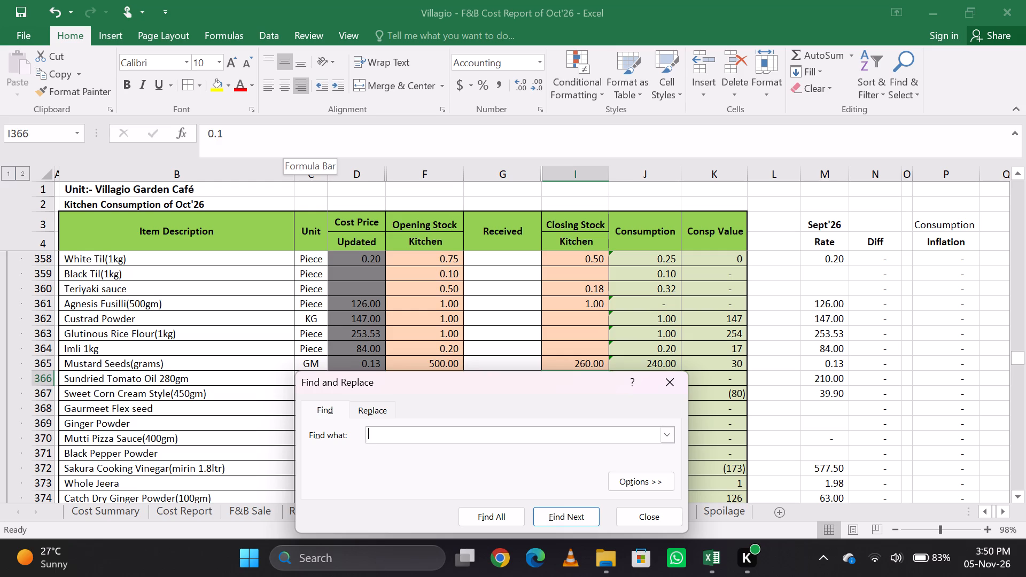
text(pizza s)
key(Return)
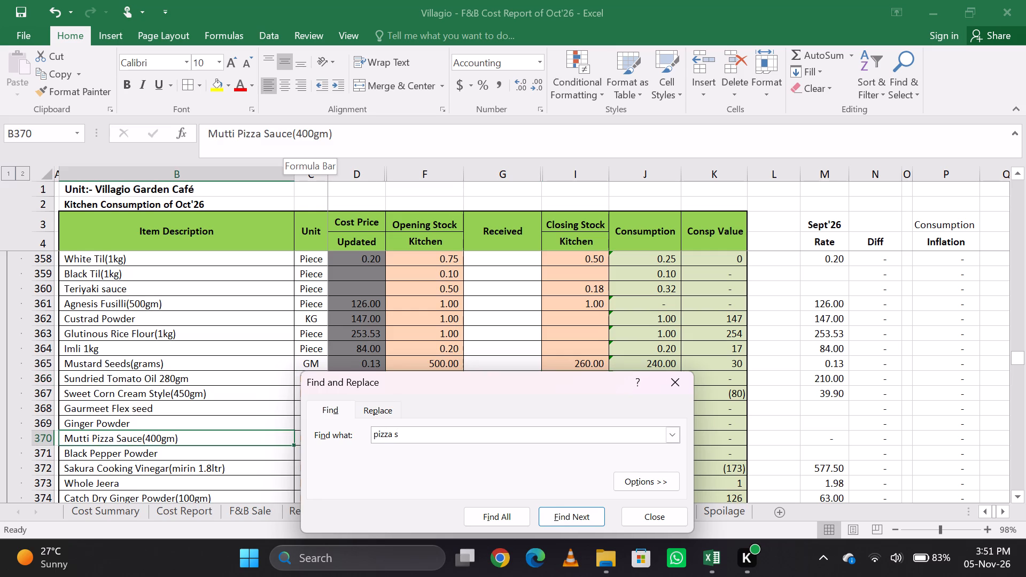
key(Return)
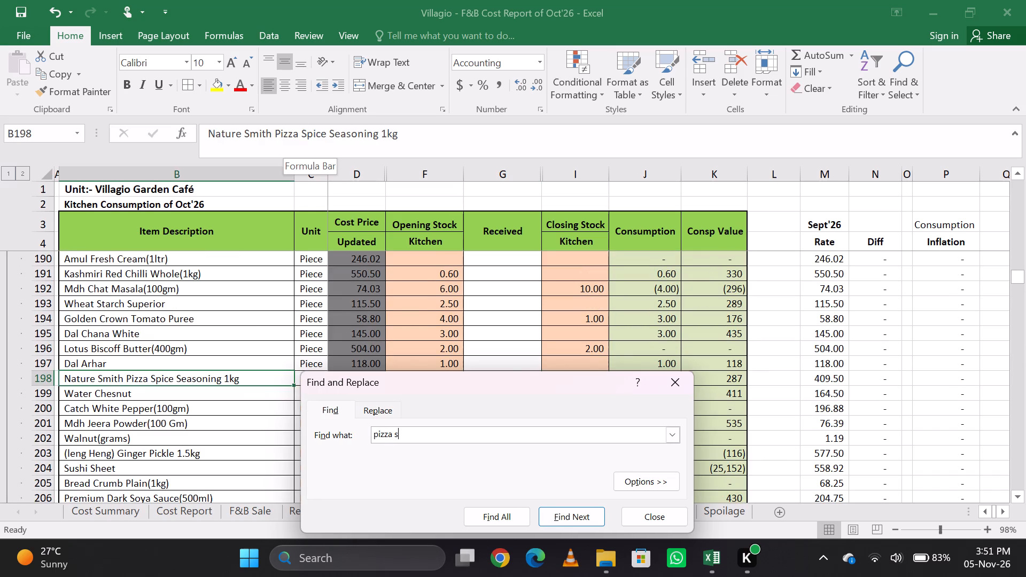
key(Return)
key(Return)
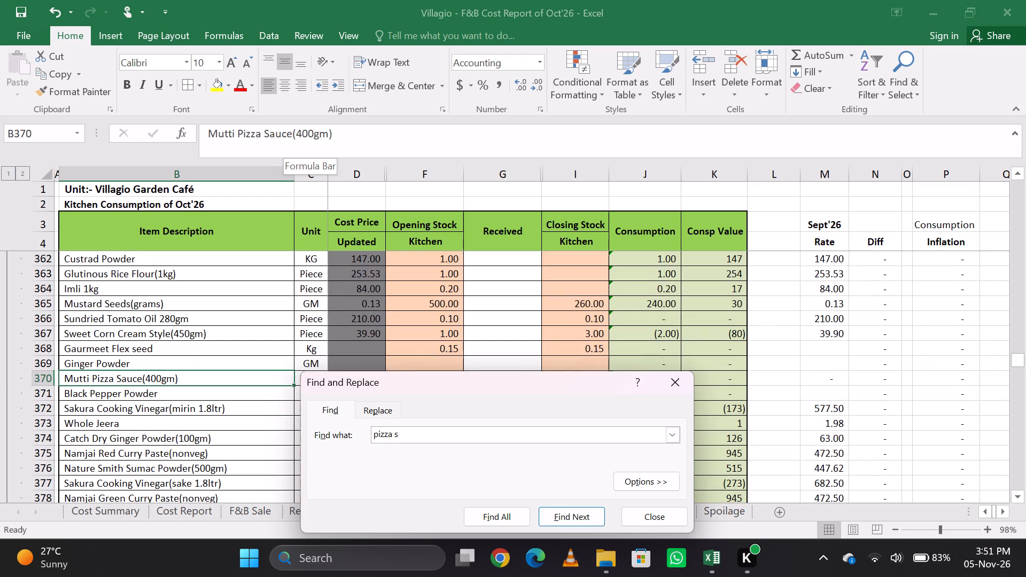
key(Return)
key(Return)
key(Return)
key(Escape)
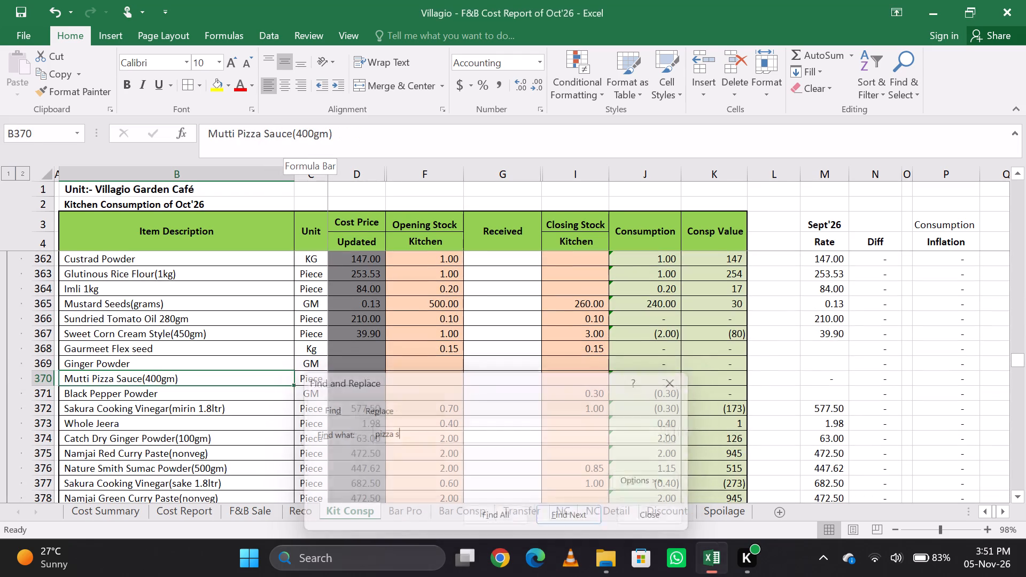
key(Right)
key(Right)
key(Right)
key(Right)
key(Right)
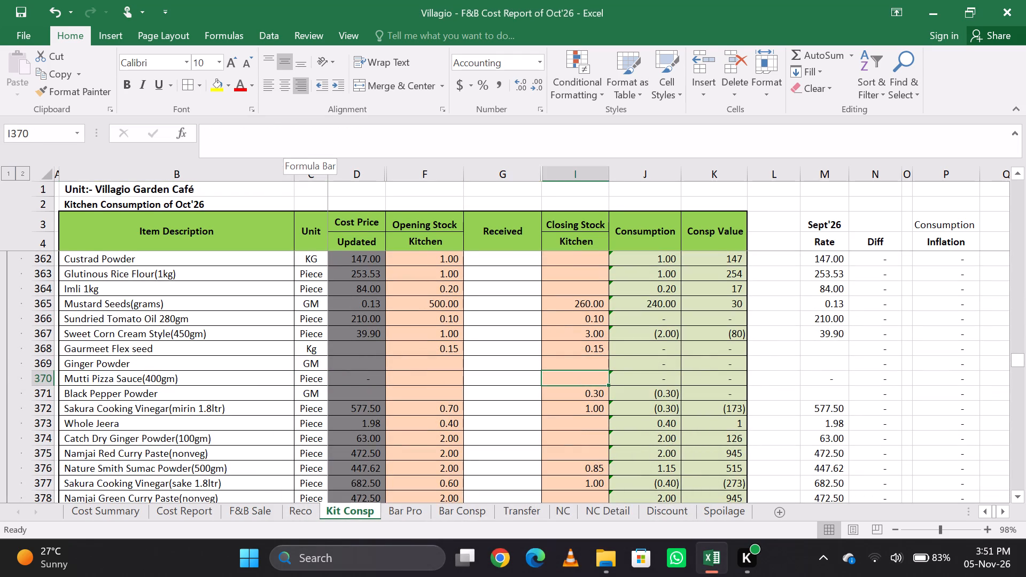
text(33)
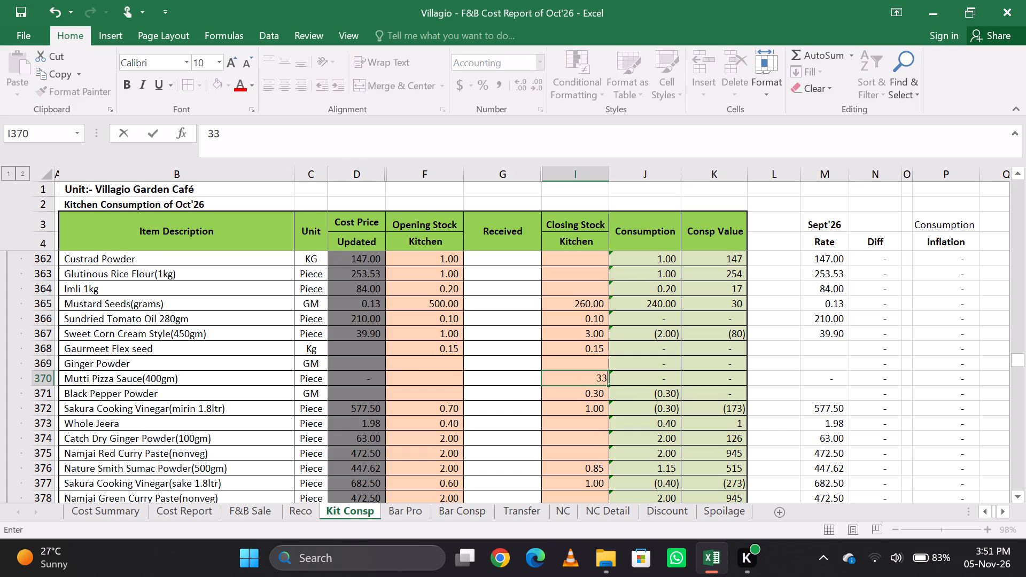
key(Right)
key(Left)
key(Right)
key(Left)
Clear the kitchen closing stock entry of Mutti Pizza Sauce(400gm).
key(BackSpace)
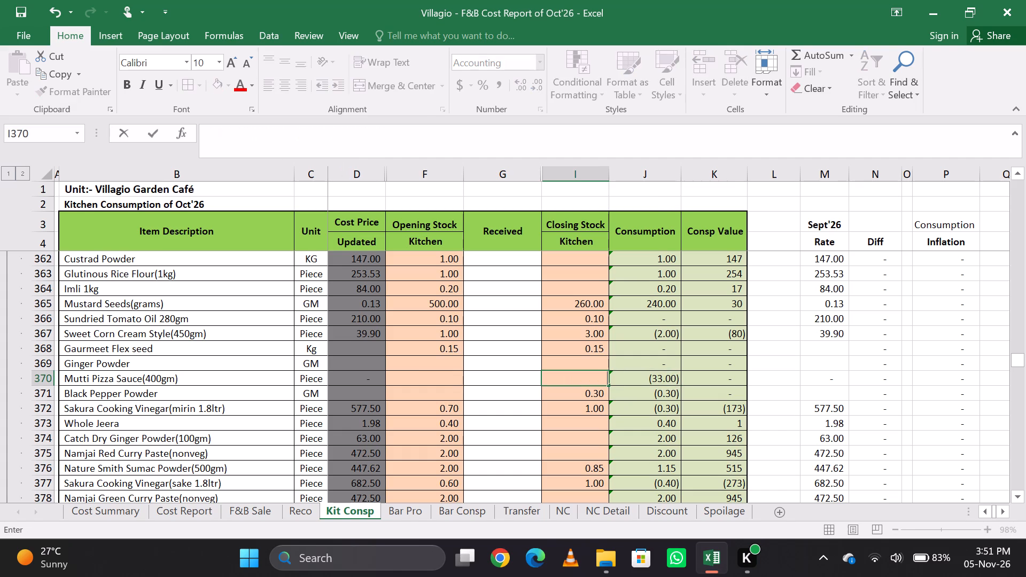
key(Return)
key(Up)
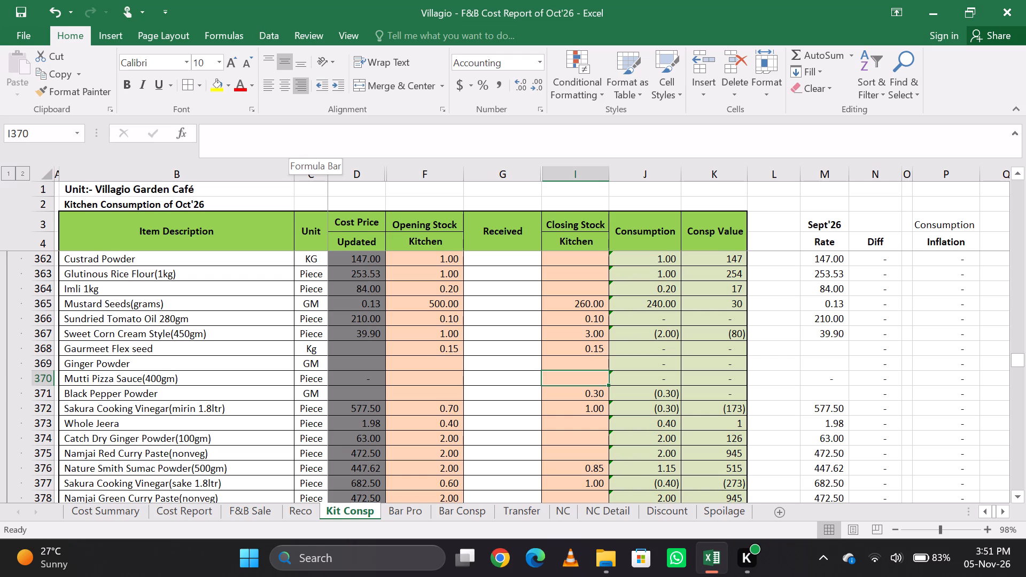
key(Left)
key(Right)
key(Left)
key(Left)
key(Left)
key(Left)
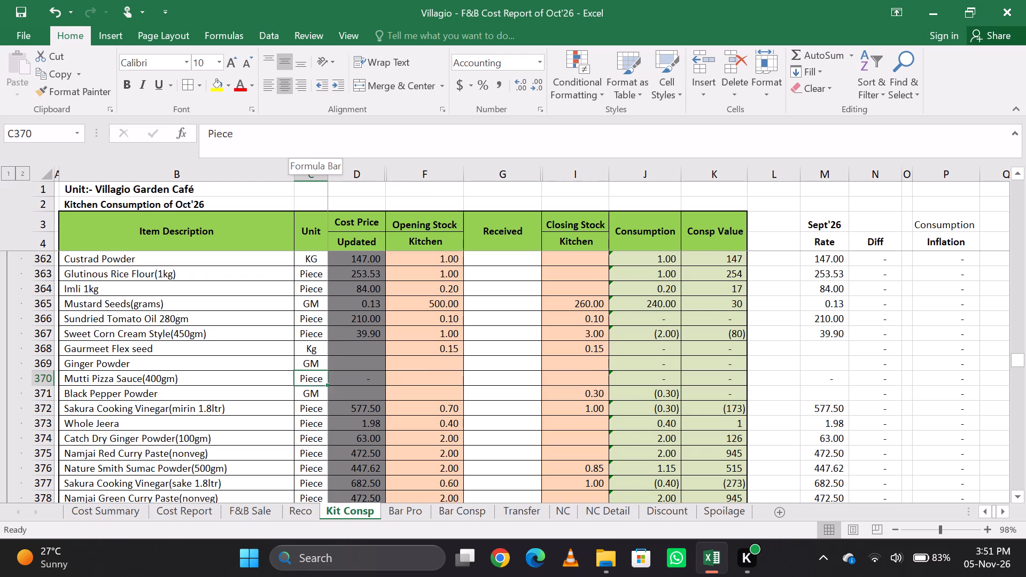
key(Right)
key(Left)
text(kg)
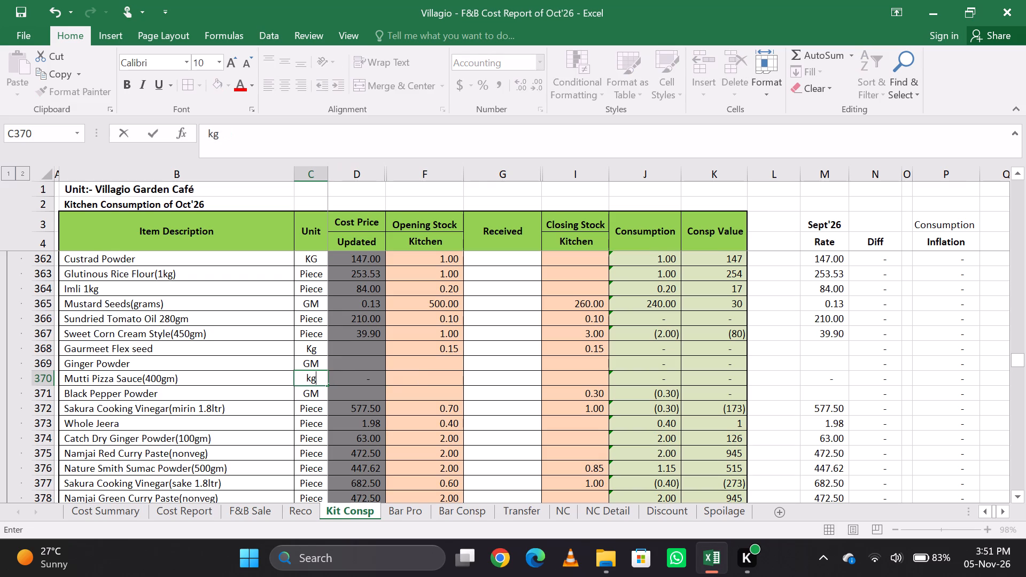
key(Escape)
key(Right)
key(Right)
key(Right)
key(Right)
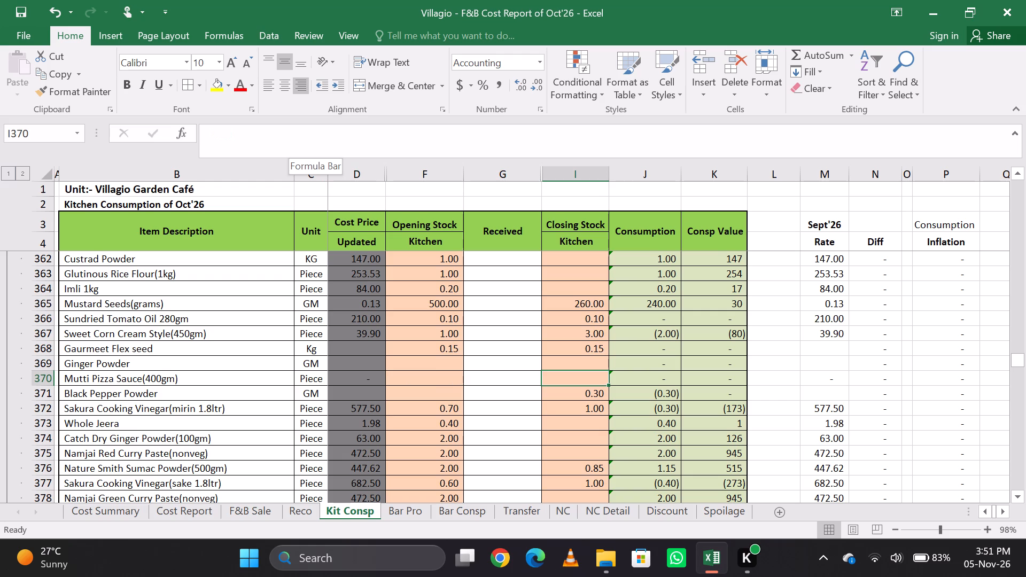
Search for "pizza d" to locate Pizza Dough and enter 100 as its kitchen closing stock.
key(Up)
key(Down)
key(ctrl+f)
text(pizza d)
key(Return)
key(Escape)
key(Right)
key(Right)
key(Right)
key(Right)
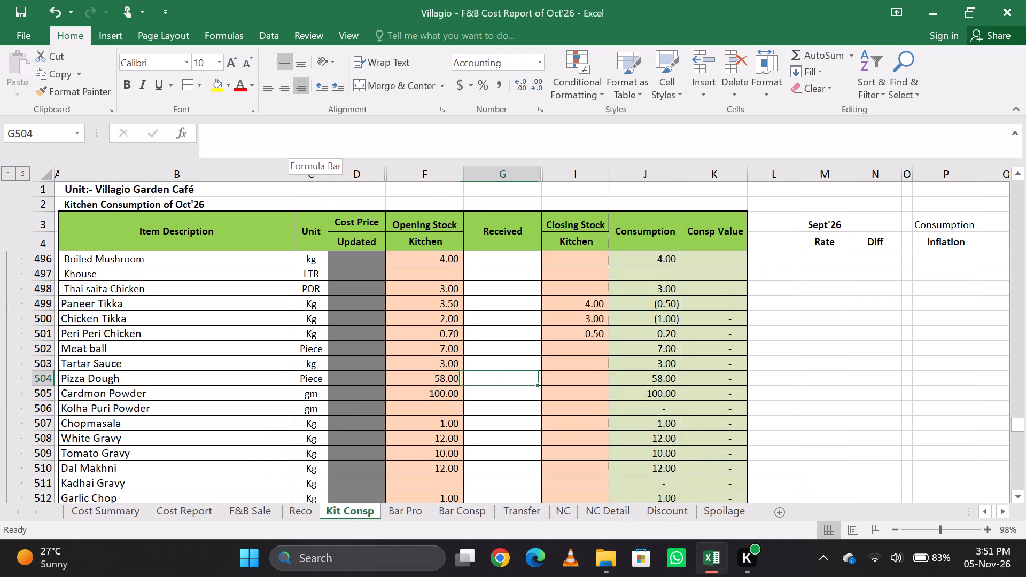
key(Right)
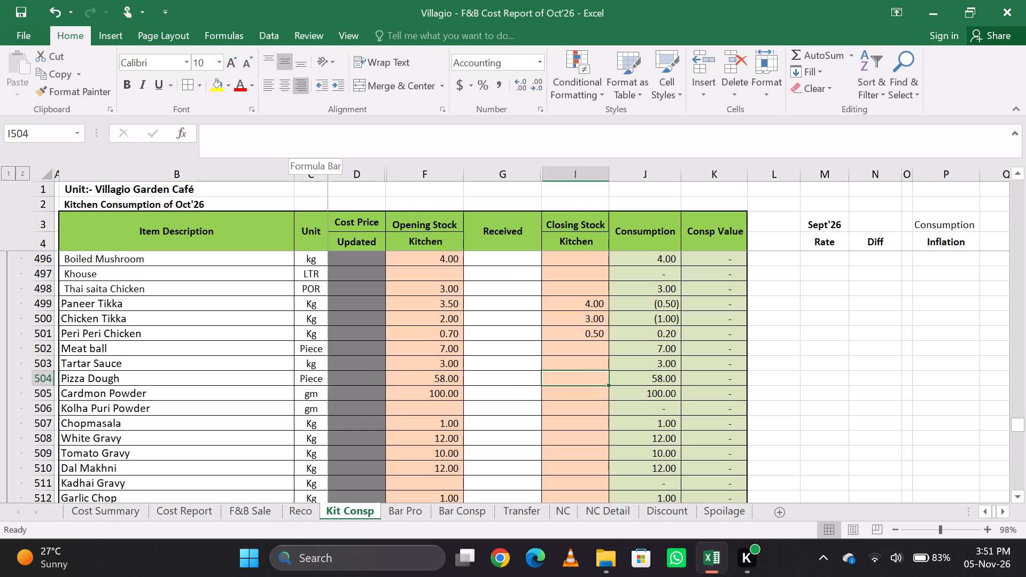
text(100)
key(Return)
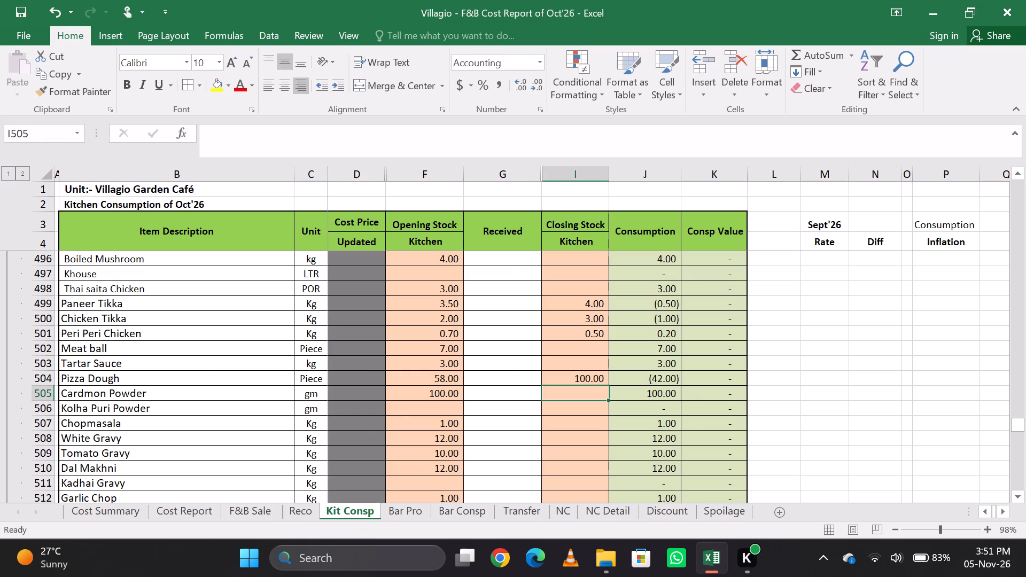
Search for "burra", shortening the term to "bur", to locate Burata Cheese 200g and set its kitchen closing stock to 7.
key(ctrl+f)
key(BackSpace)
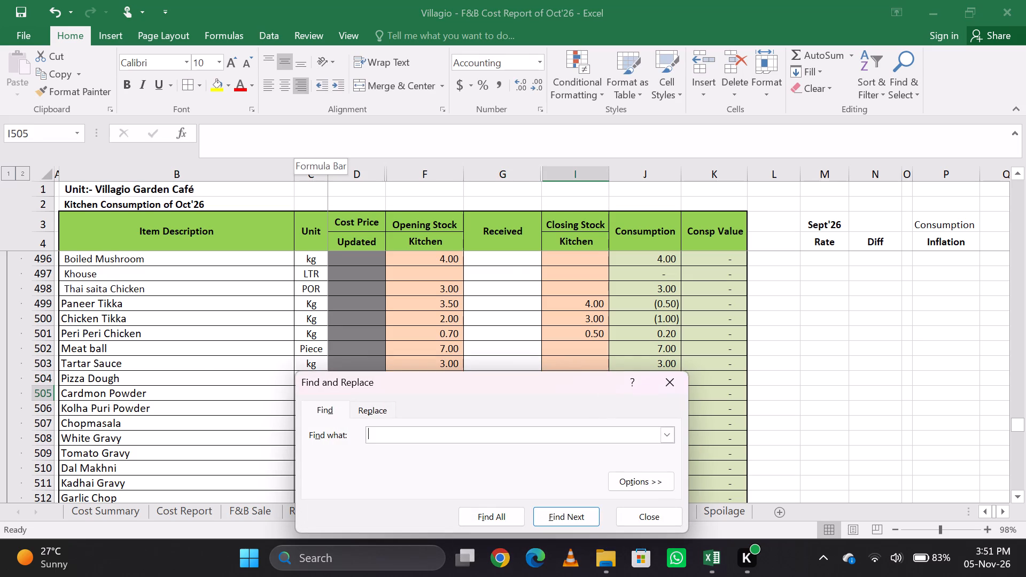
key(BackSpace)
text(burra)
key(Return)
key(Return)
key(BackSpace)
key(Return)
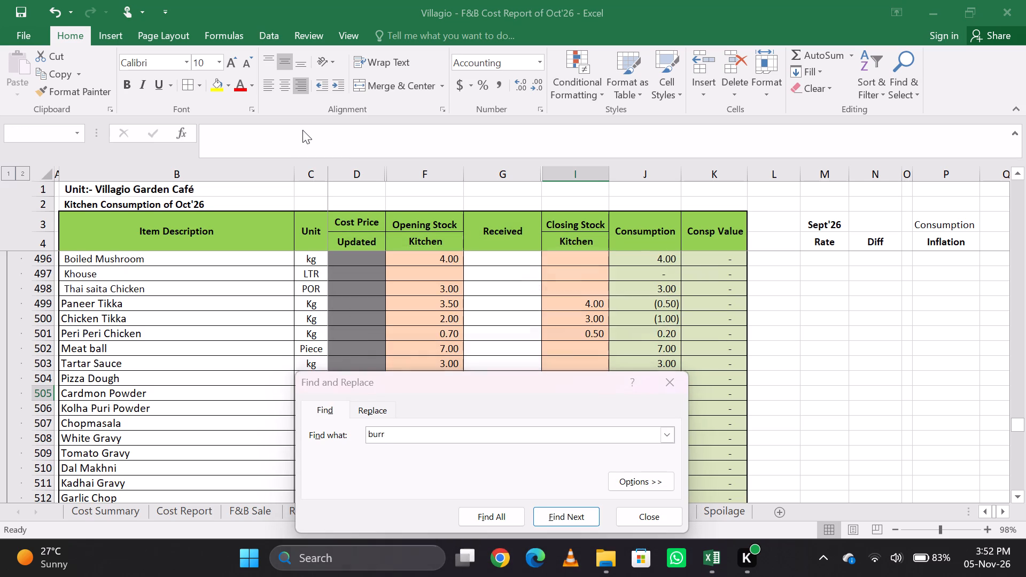
key(Return)
key(BackSpace)
key(Return)
key(Return)
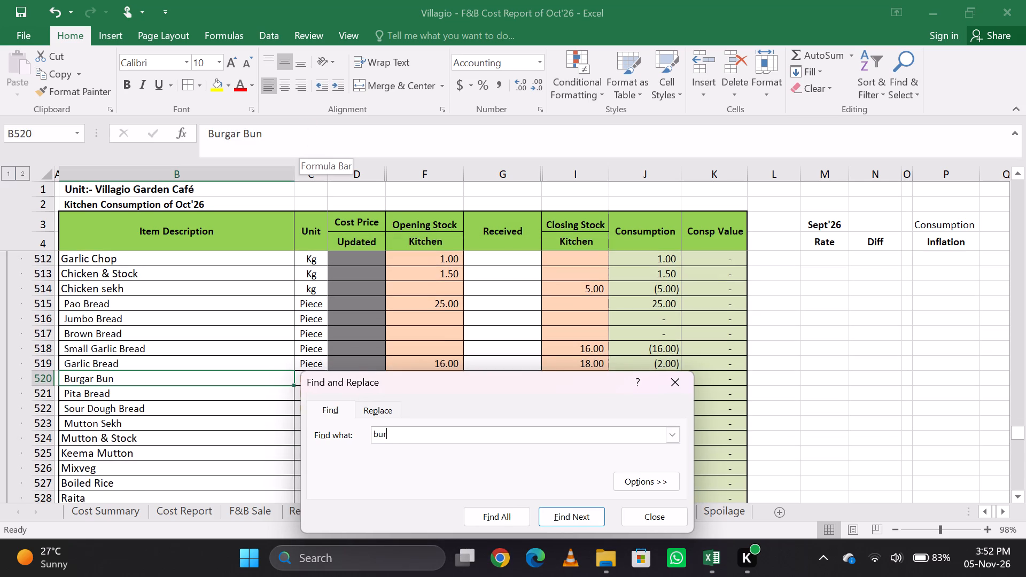
key(Escape)
key(Right)
key(Right)
key(Right)
key(Right)
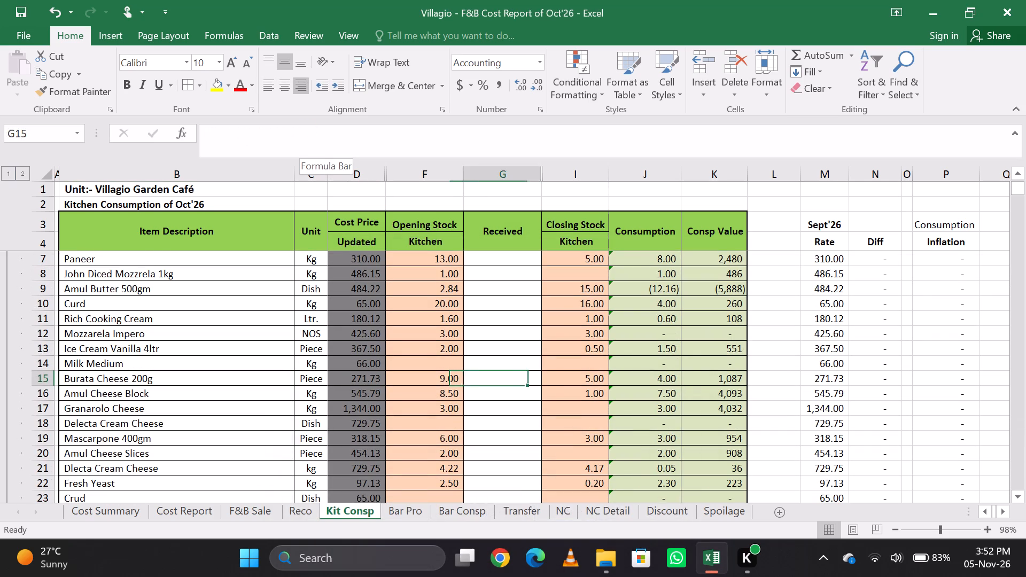
key(Right)
key(Right)
key(Left)
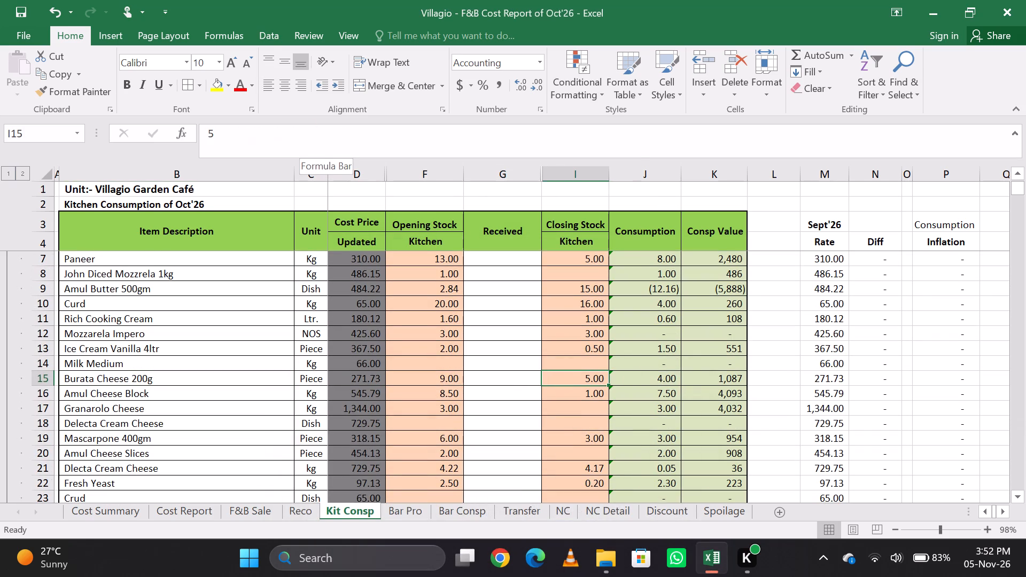
click(308, 130)
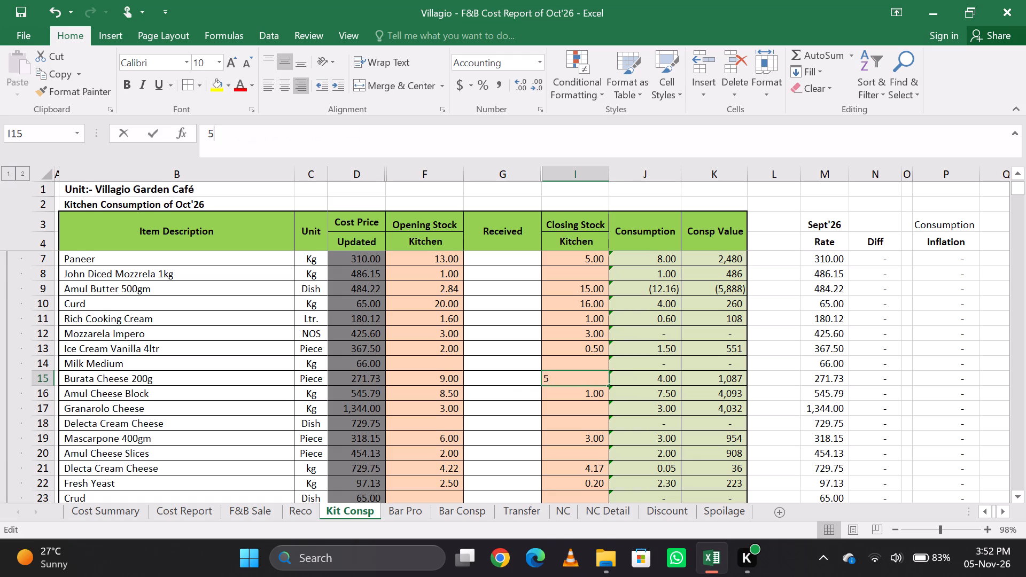
key(BackSpace)
key(7)
key(Return)
Search for "moz" to locate John Diced Mozzrela 1kg and enter 1 as its kitchen closing stock.
key(ctrl+f)
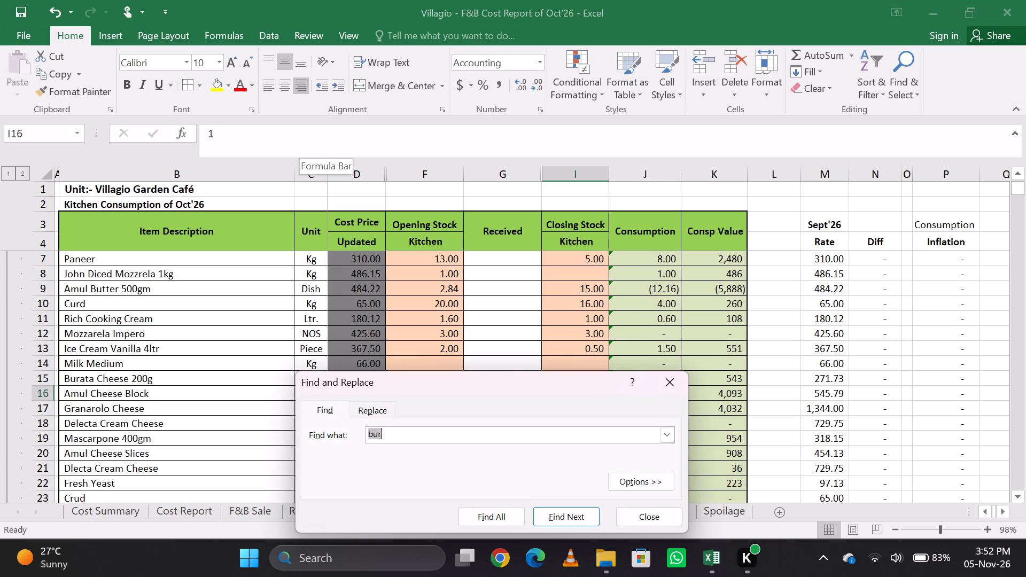
key(BackSpace)
key(BackSpace)
key(BackSpace)
key(BackSpace)
key(BackSpace)
key(BackSpace)
text(moz)
key(Return)
key(Escape)
key(Right)
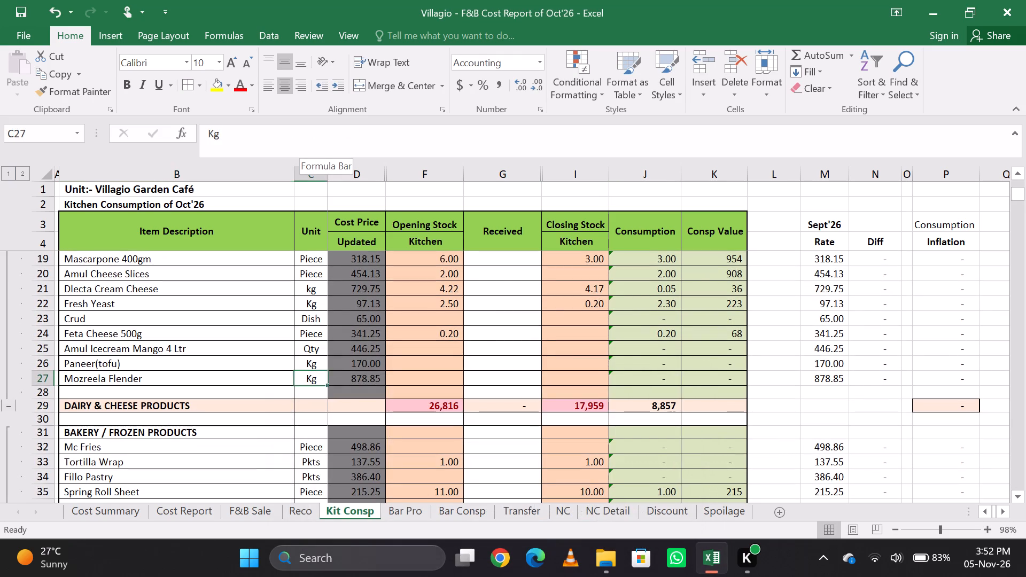
key(Right)
key(ctrl+f)
key(Return)
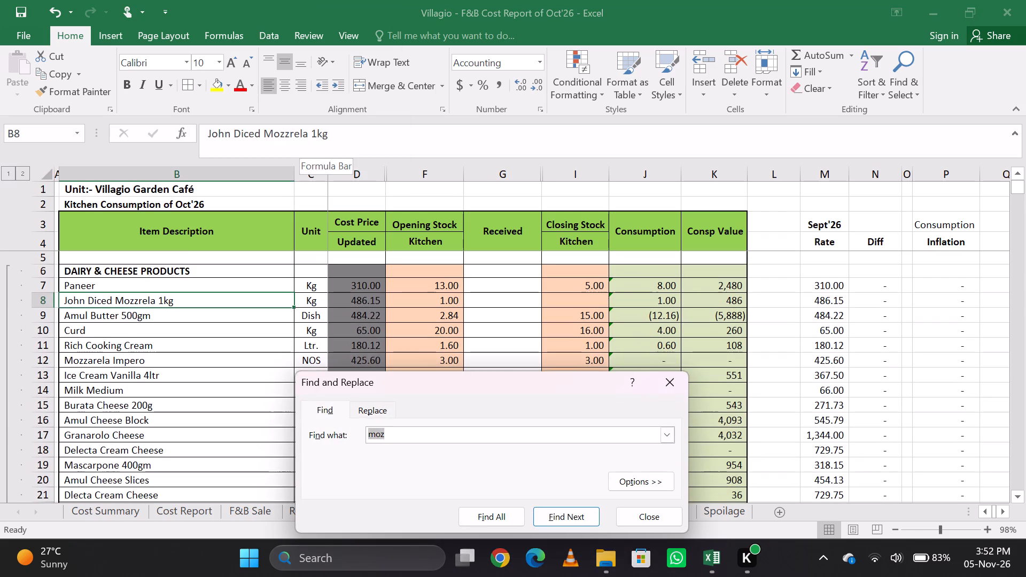
key(Escape)
key(Right)
key(Right)
key(Right)
key(Right)
key(Right)
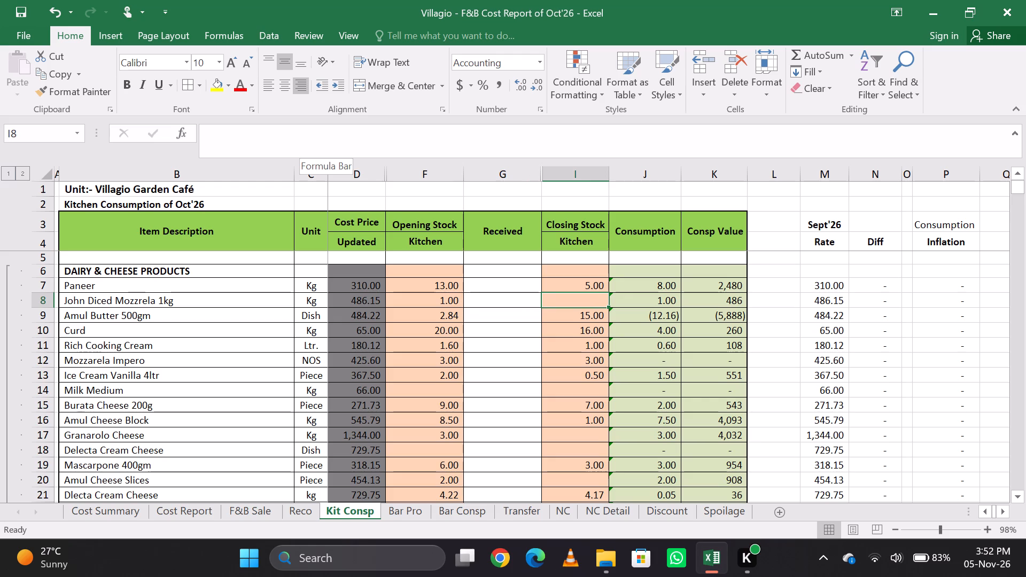
key(grave)
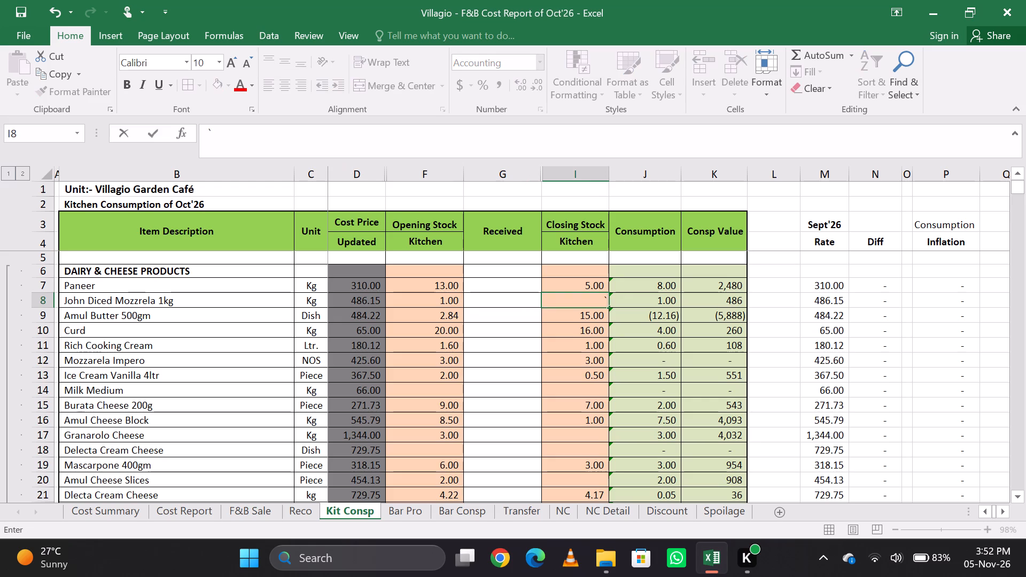
key(Down)
key(Up)
key(1)
key(Down)
Search the sheet's items for "fas".
key(ctrl+f)
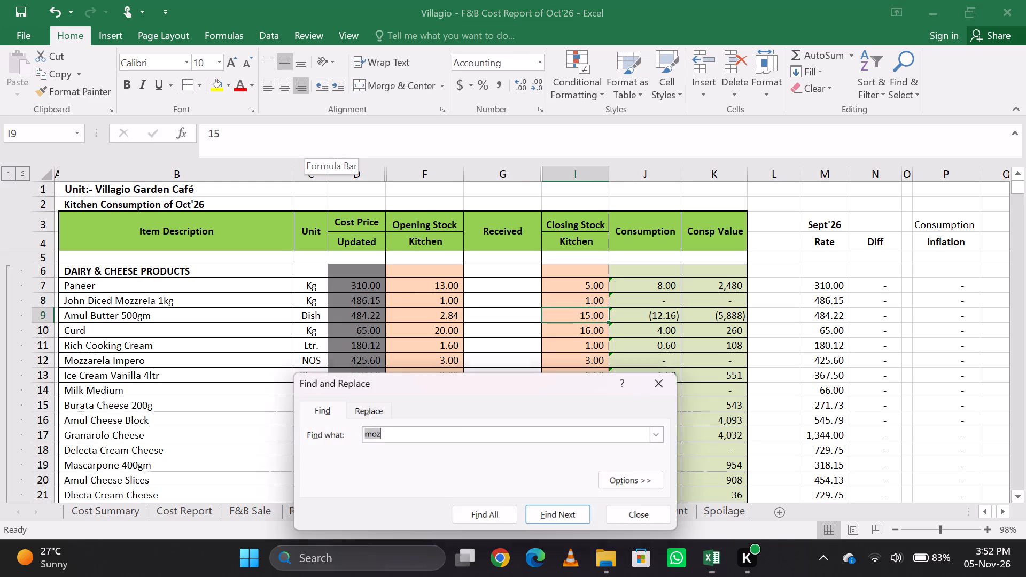
key(BackSpace)
key(BackSpace)
key(BackSpace)
key(BackSpace)
key(BackSpace)
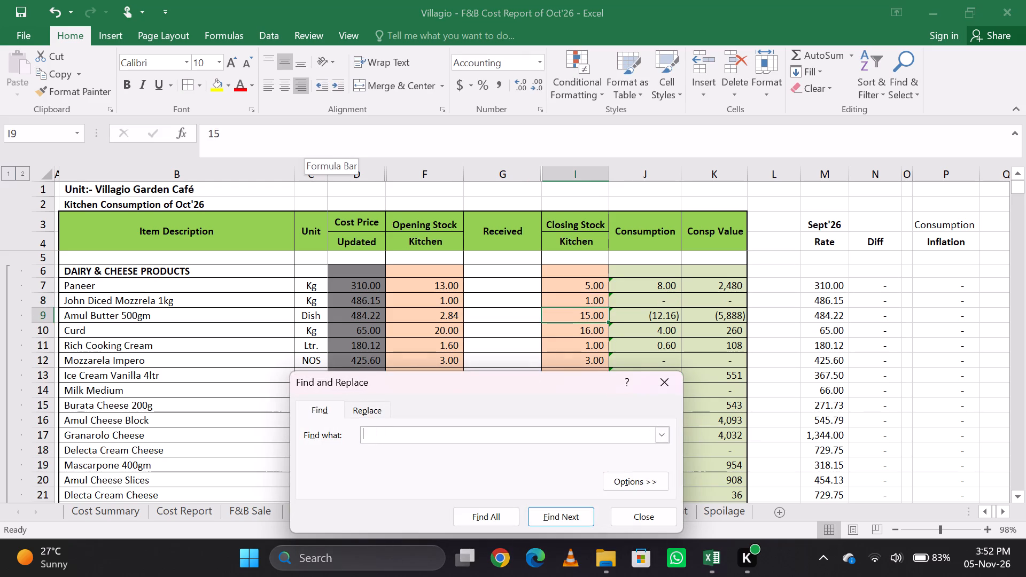
text(fas)
key(Return)
key(Return)
Search the sheet for "par" and go through the matching items.
key(BackSpace)
key(BackSpace)
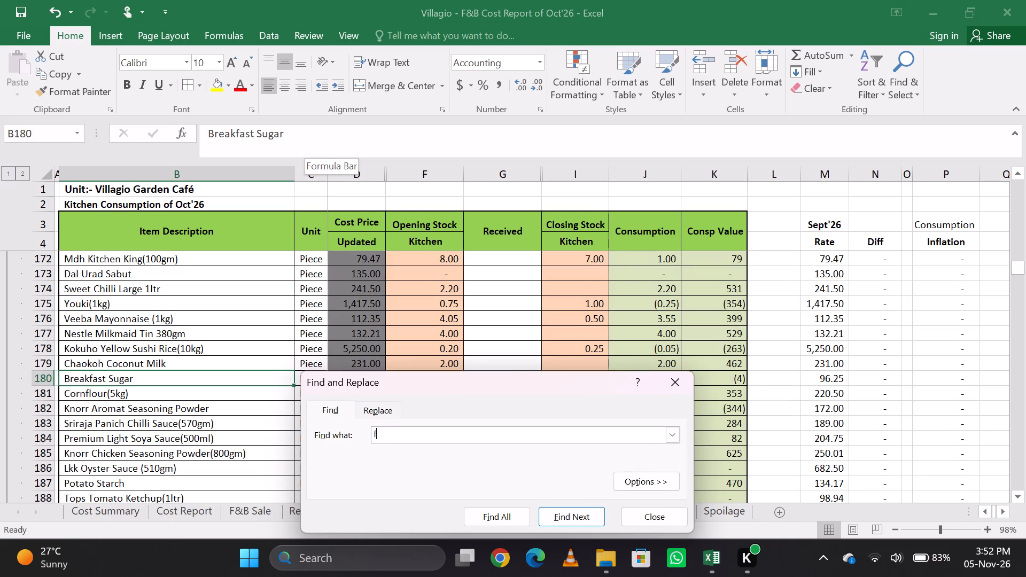
key(BackSpace)
key(BackSpace)
text(par)
key(Return)
key(Return)
key(Return)
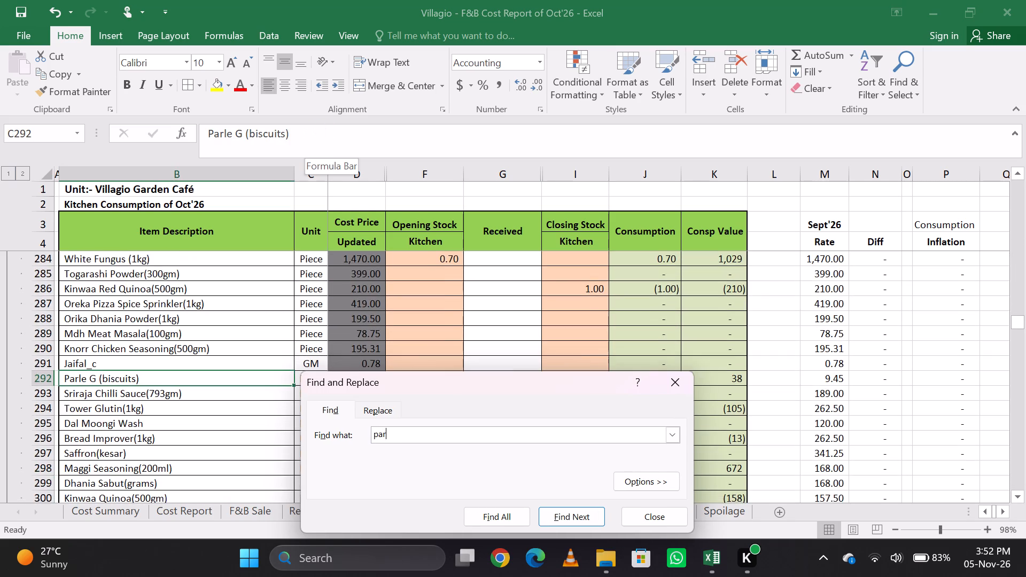
key(Return)
key(Return)
key(Return)
key(Return)
key(Return)
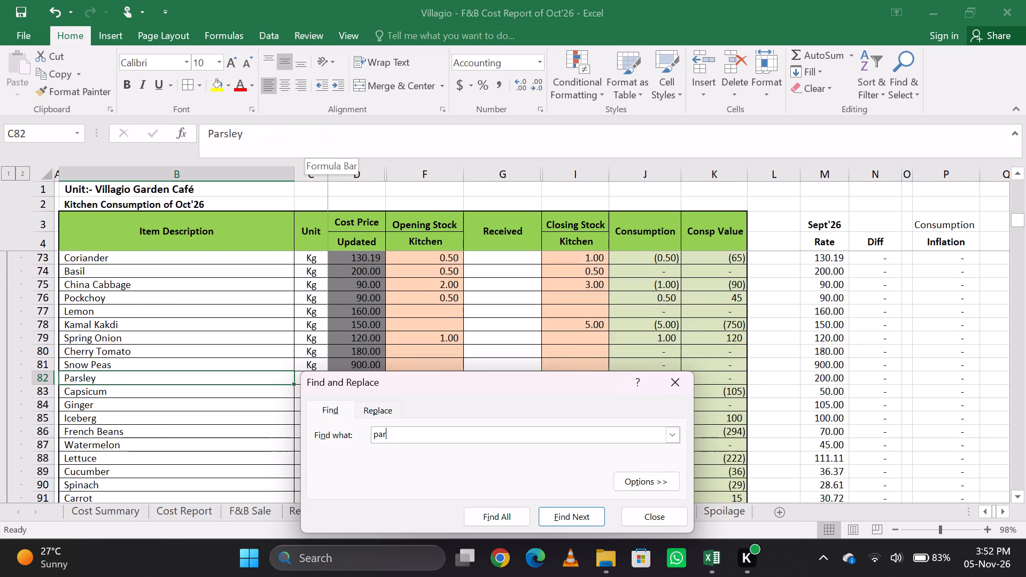
Look through the item names in the Dairy & Cheese Products section, from Paneer down to Mozreela Flender.
key(Escape)
key(Page_Up)
key(Page_Up)
key(Page_Up)
key(Page_Up)
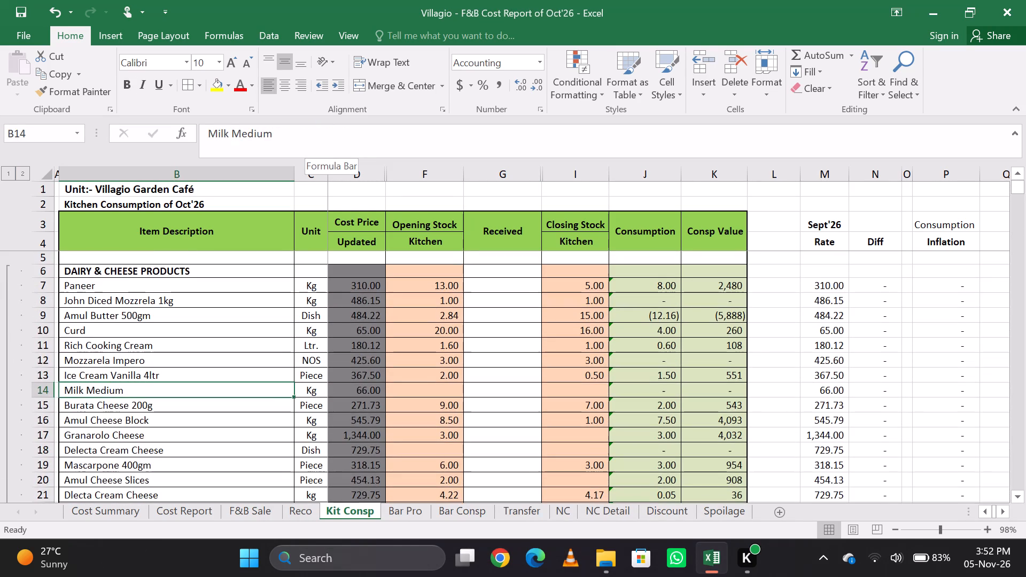
key(Up)
key(Up)
key(Up)
key(Up)
key(Up)
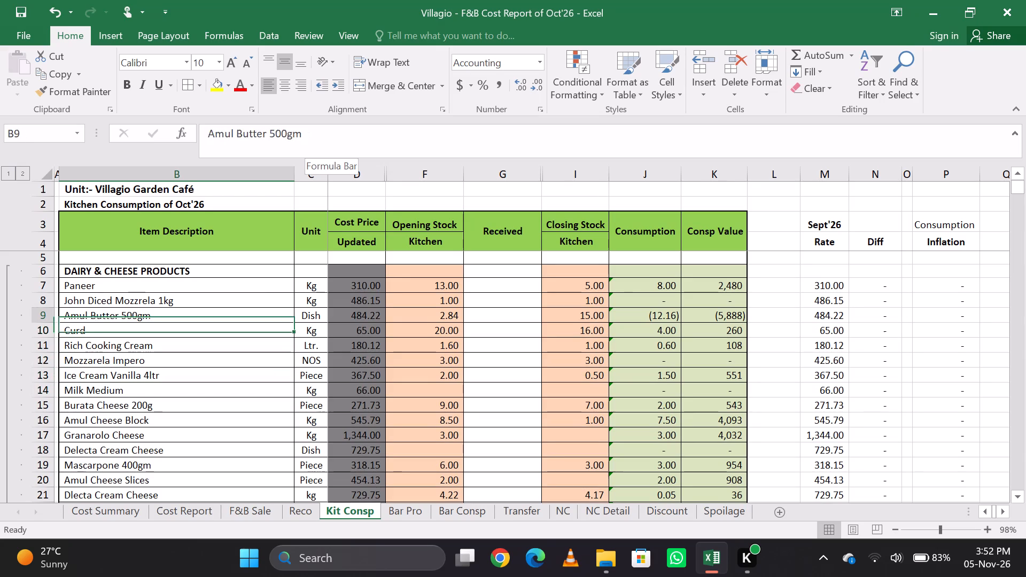
key(Up)
key(Down)
key(Down)
key(Down)
key(Down)
key(Down)
key(Down)
key(Down)
key(Down)
key(Down)
key(Down)
key(Down)
key(Down)
key(Down)
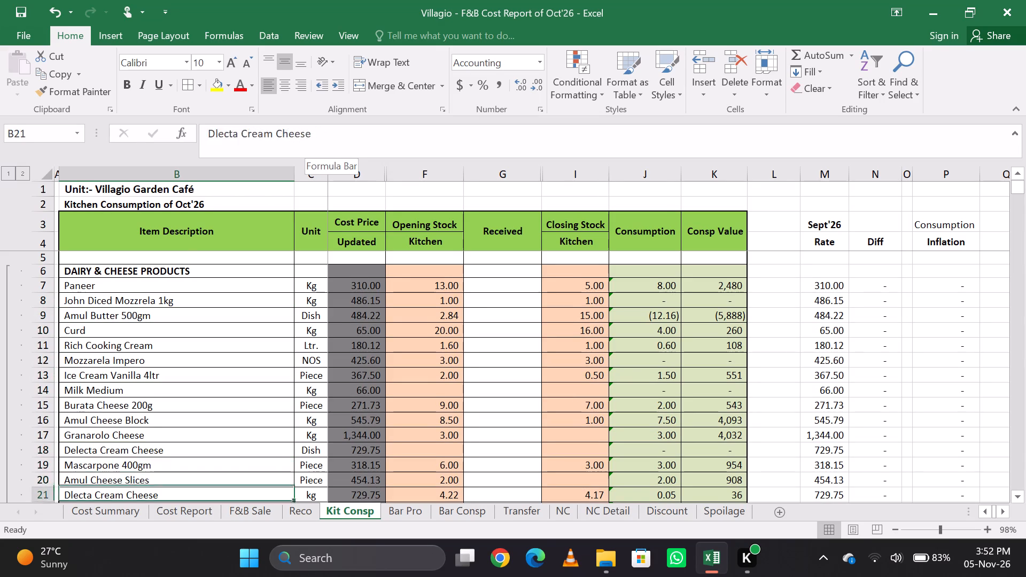
key(Down)
key(Down)
key(Down)
key(Down)
key(Down)
key(Down)
key(Down)
key(Up)
key(Up)
key(Up)
key(Down)
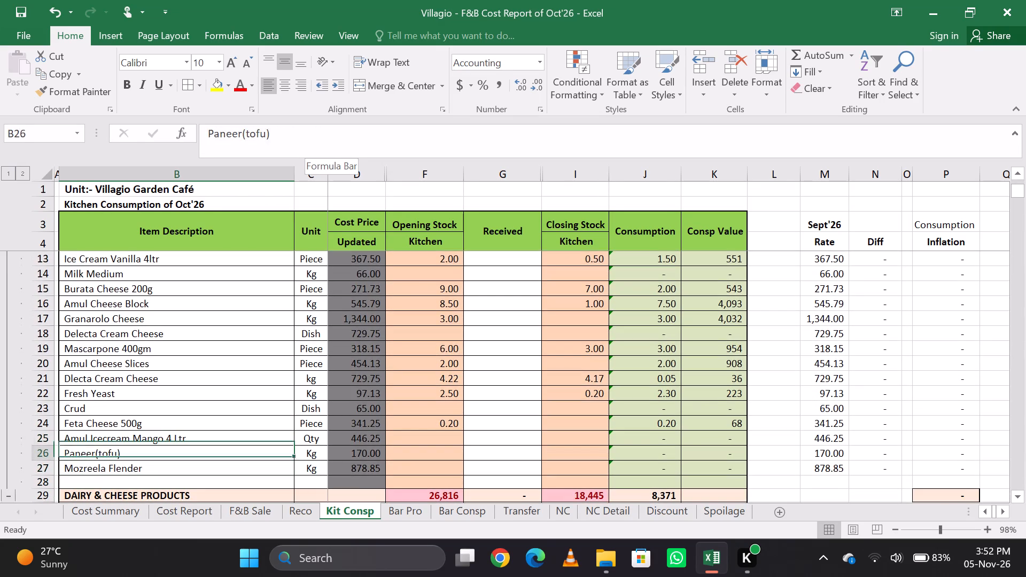
key(Down)
key(Up)
key(Up)
key(Up)
key(Up)
key(Up)
key(Up)
key(Up)
key(Up)
key(Up)
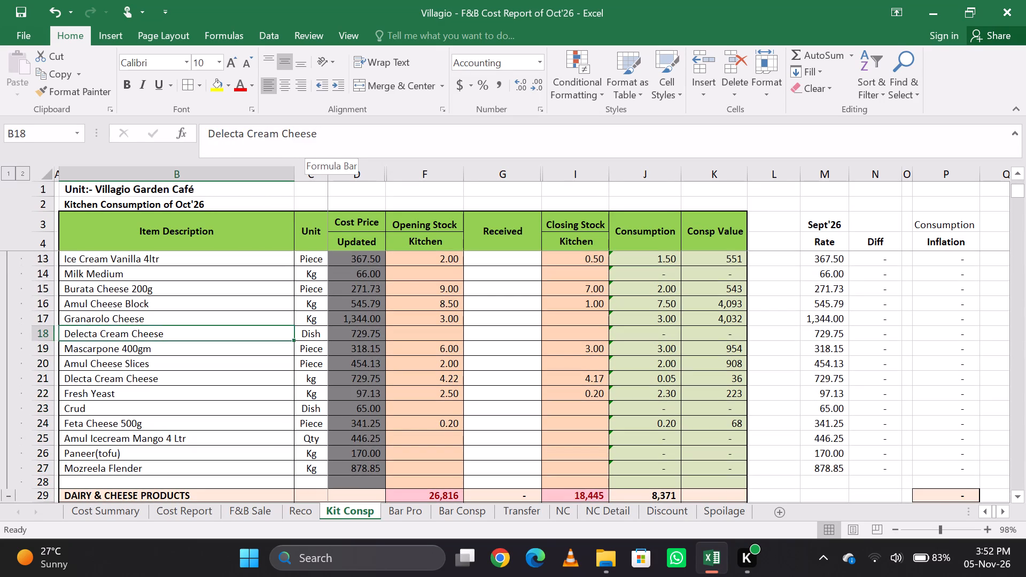
key(Up)
key(Up)
key(Up)
key(Up)
key(Up)
key(Up)
key(Up)
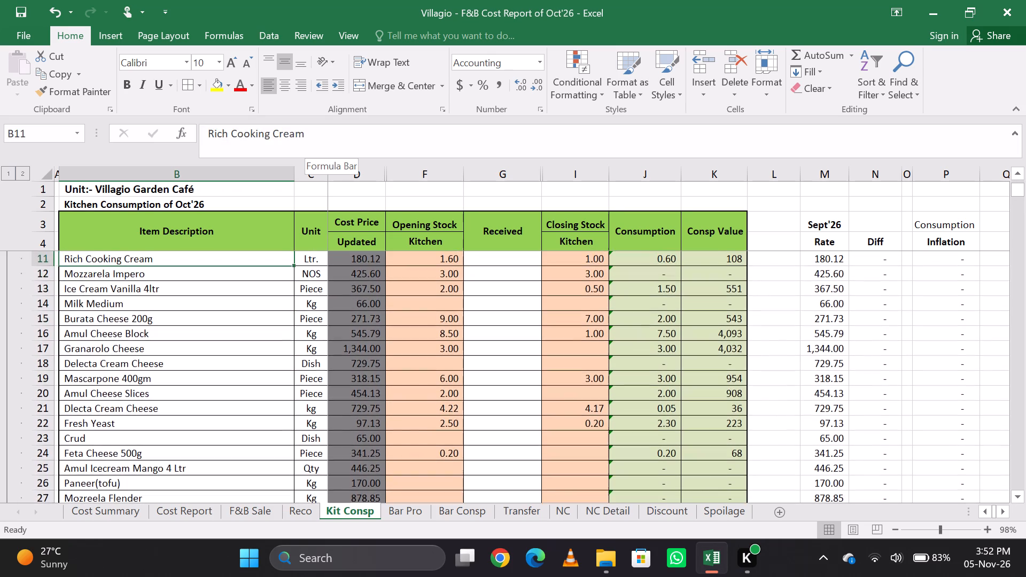
key(Up)
key(Up)
key(Up)
key(Up)
key(Up)
key(Up)
key(Up)
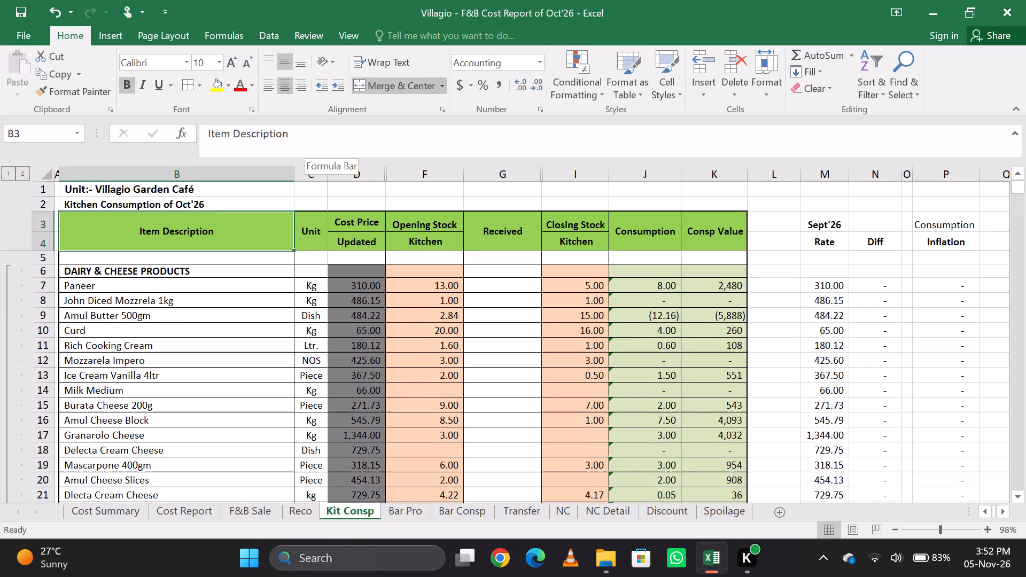
key(Down)
key(Down)
key(Down)
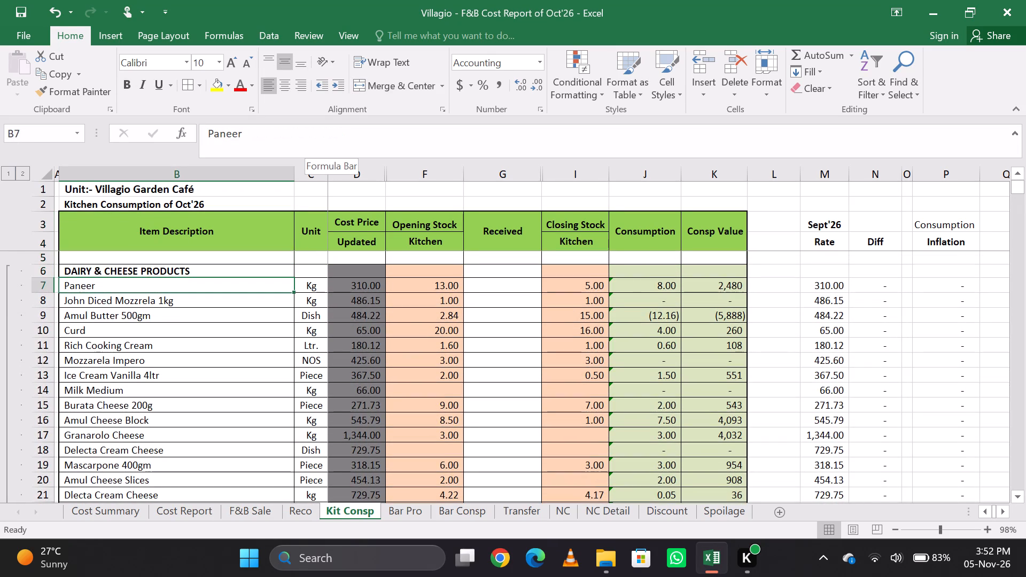
Search the sheet's items for "far" and for "parm".
key(ctrl+f)
text(far)
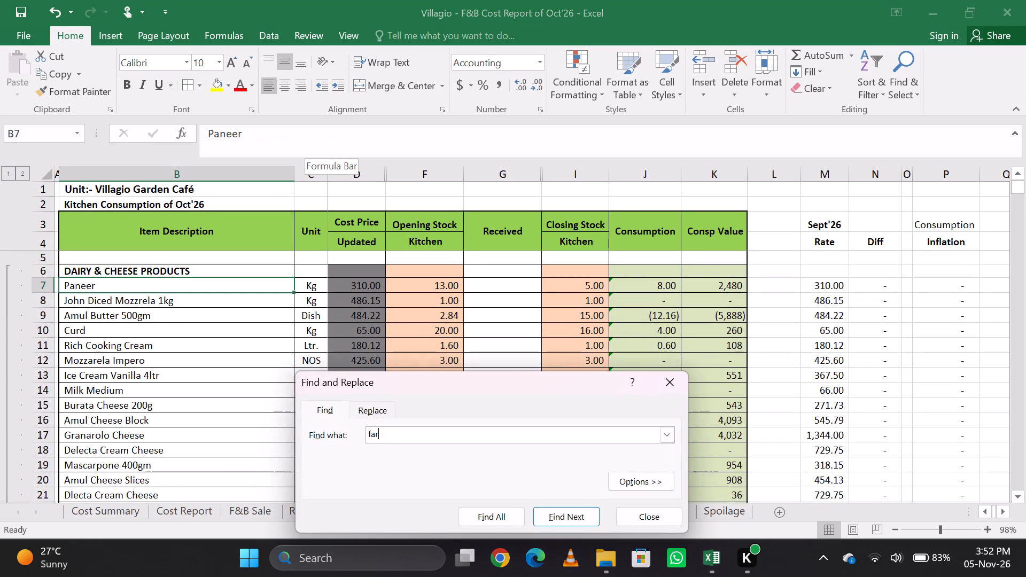
key(Return)
key(Return)
key(BackSpace)
key(BackSpace)
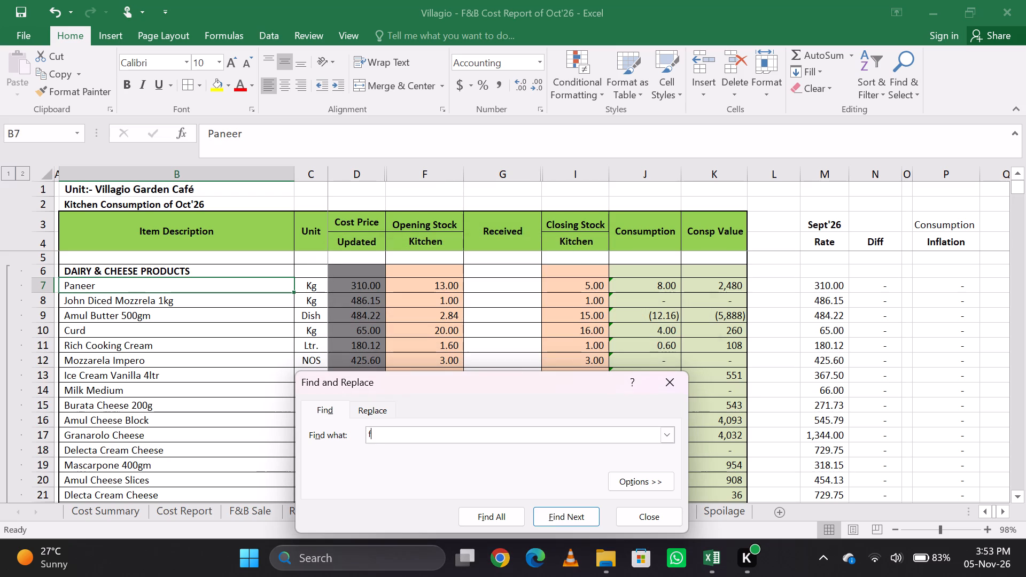
key(BackSpace)
key(BackSpace)
text(parm)
key(Return)
key(Return)
Search the sheet for "cheese" and go through the matching items in the dairy section and the prepared-food rows.
key(BackSpace)
key(BackSpace)
key(BackSpace)
key(BackSpace)
key(BackSpace)
text(cheese)
key(Return)
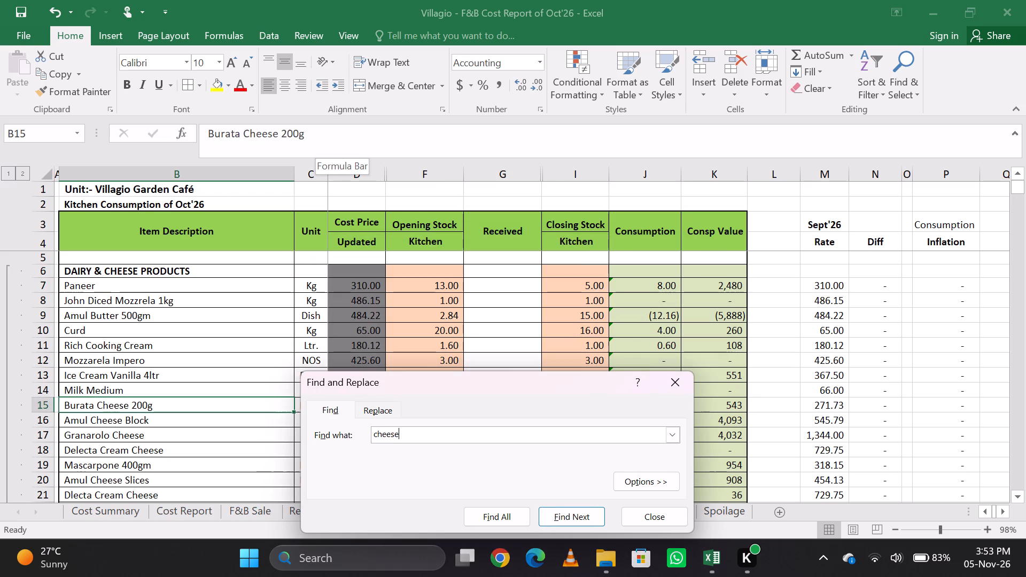
key(Return)
key(Return)
key(Return)
key(Return)
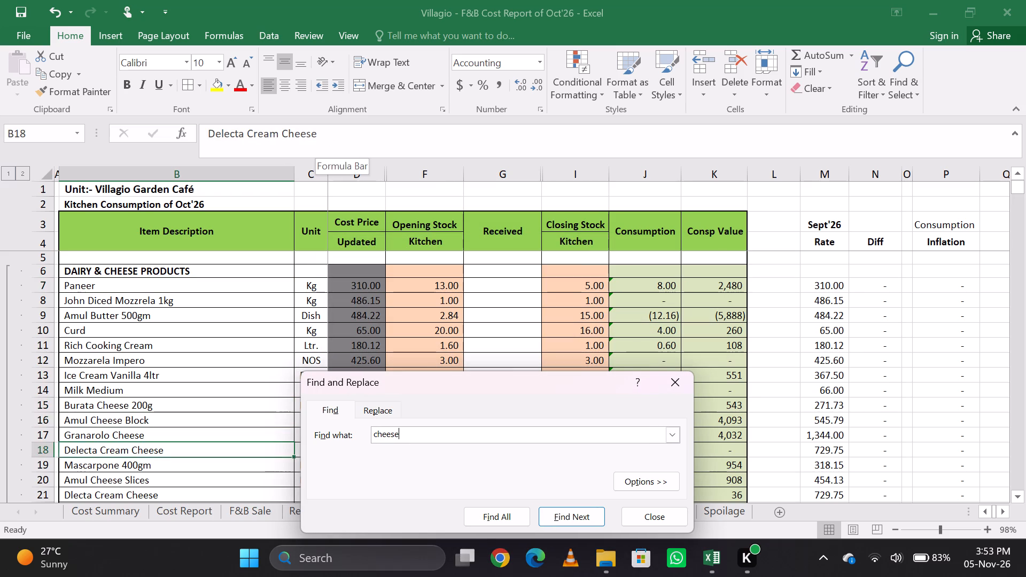
key(Return)
key(Return)
key(Return)
key(Return)
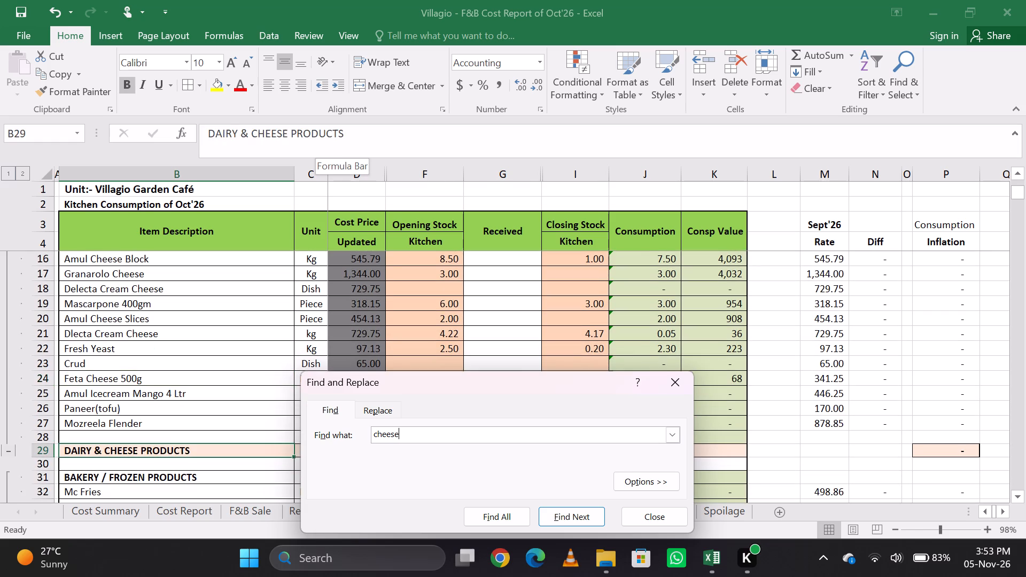
key(Return)
key(Return)
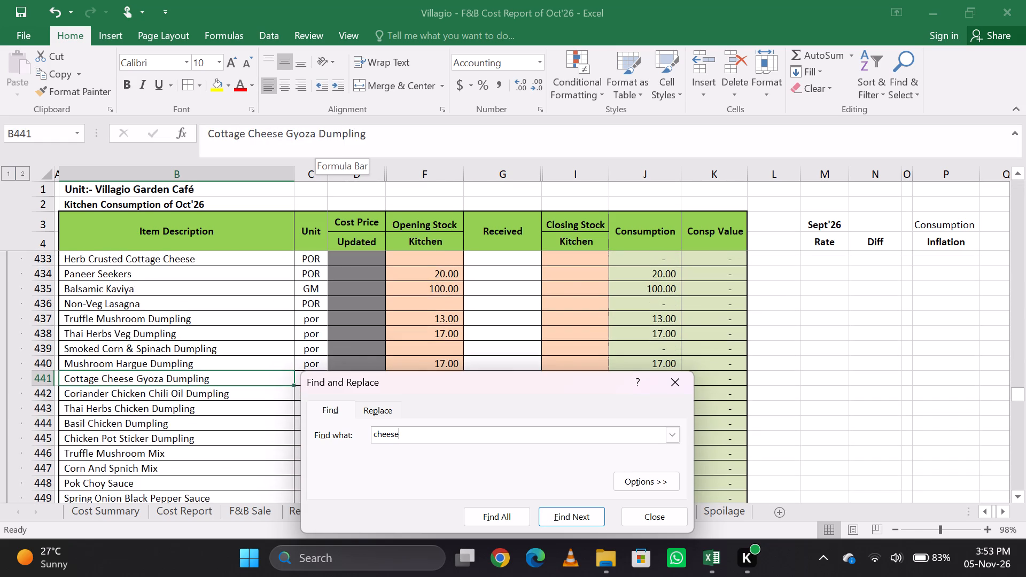
key(Return)
key(Return)
key(Return)
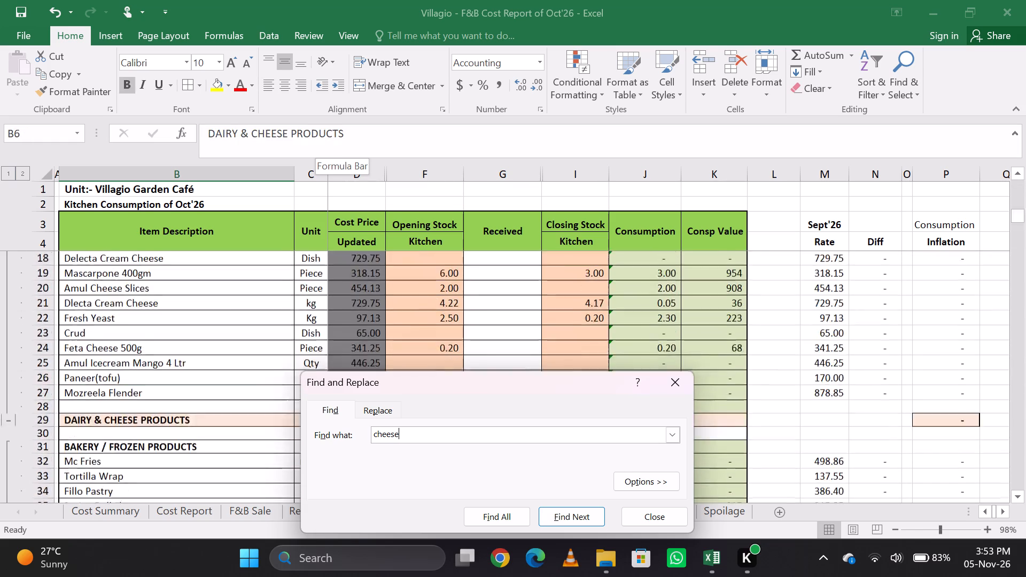
key(Return)
key(Return)
key(Return)
key(Return)
key(Return)
key(Return)
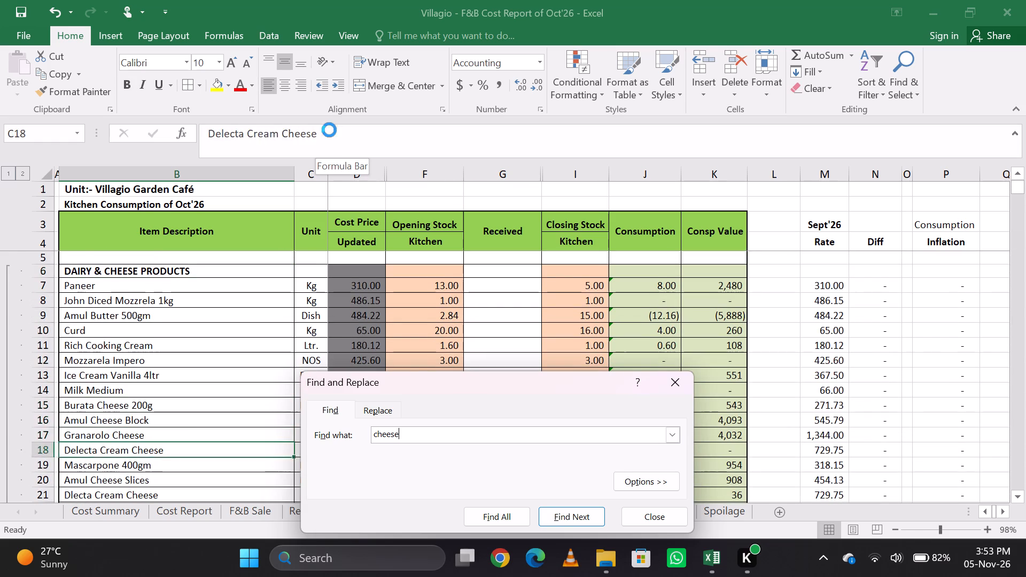
key(Return)
key(Return)
key(Return)
key(Return)
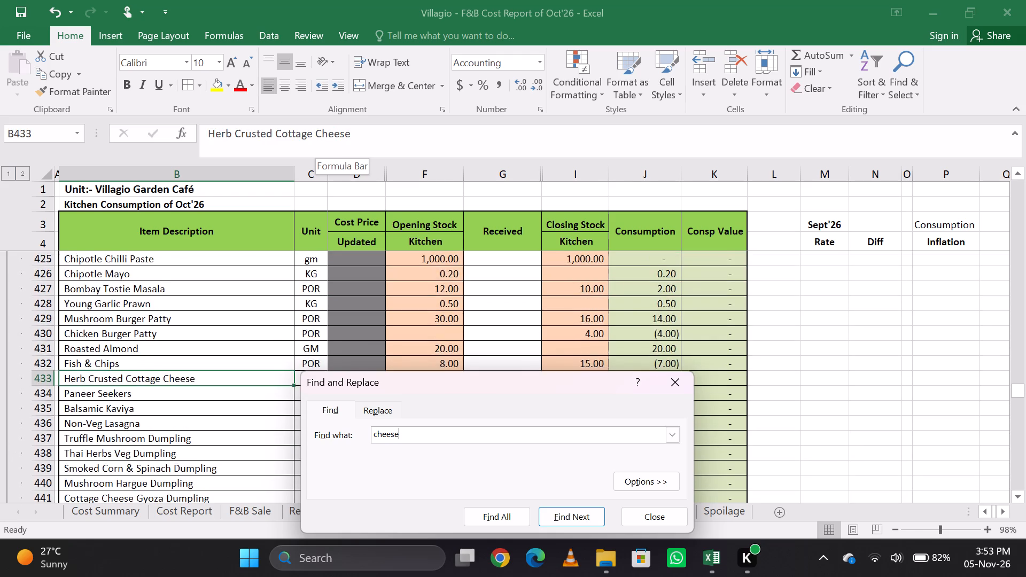
key(Return)
key(Return)
key(Return)
key(Return)
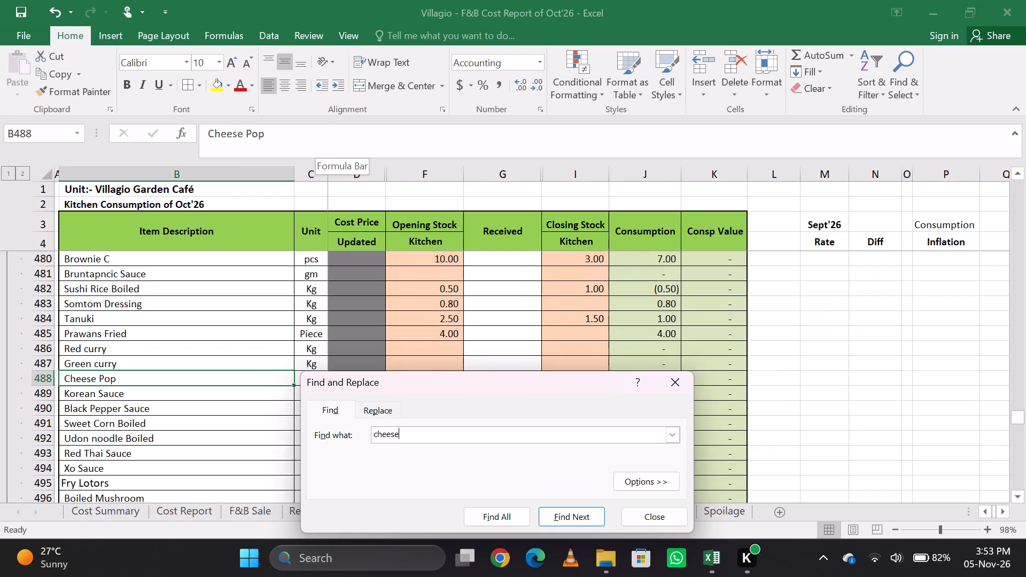
key(Escape)
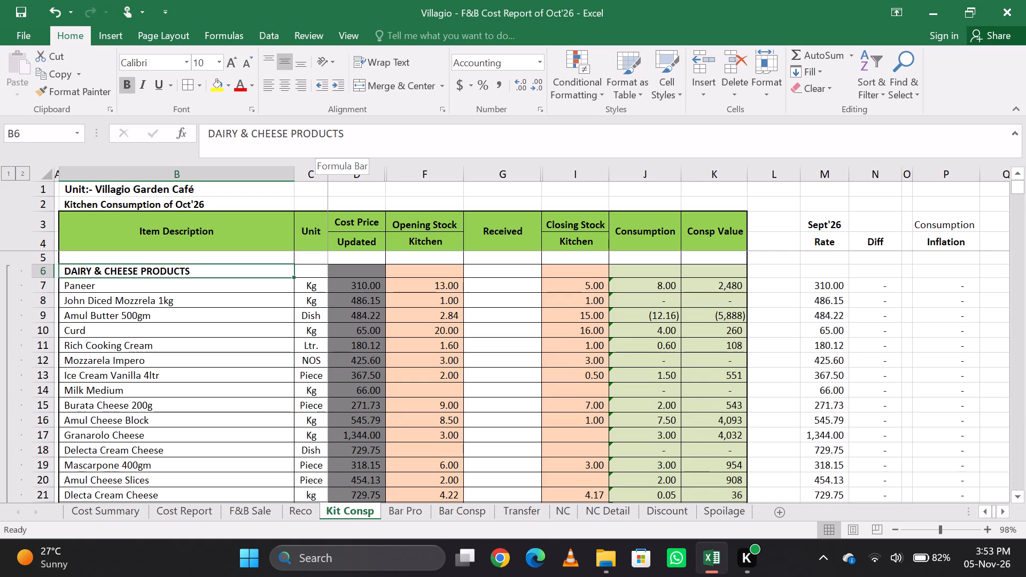
key(BackSpace)
key(Escape)
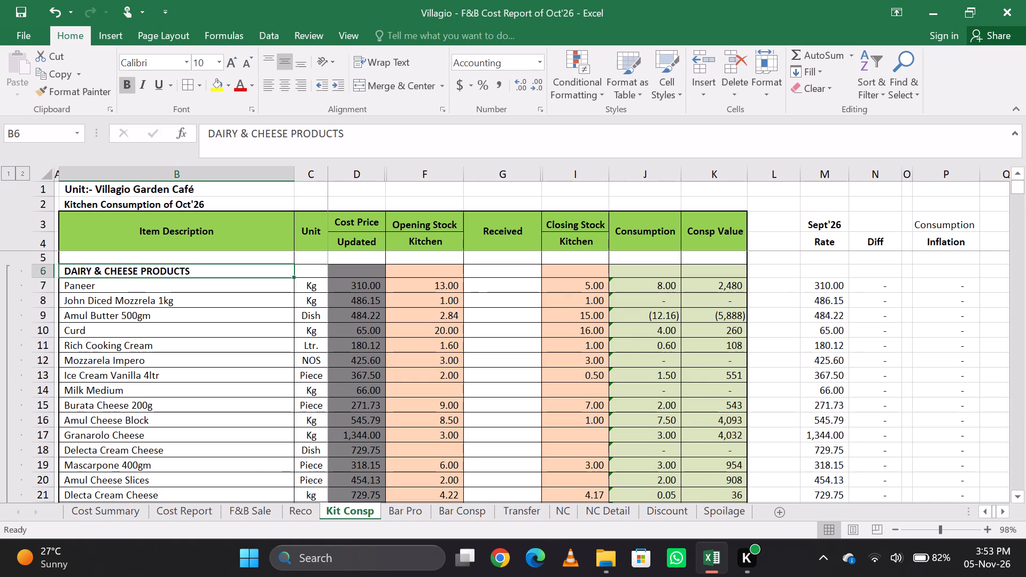
Search for "sour c" to locate Sour Cream and add 0.05 to its kitchen closing stock, making it the formula =0.25+.05.
key(ctrl+f)
key(d)
key(BackSpace)
key(BackSpace)
text(sour c)
key(Return)
key(Escape)
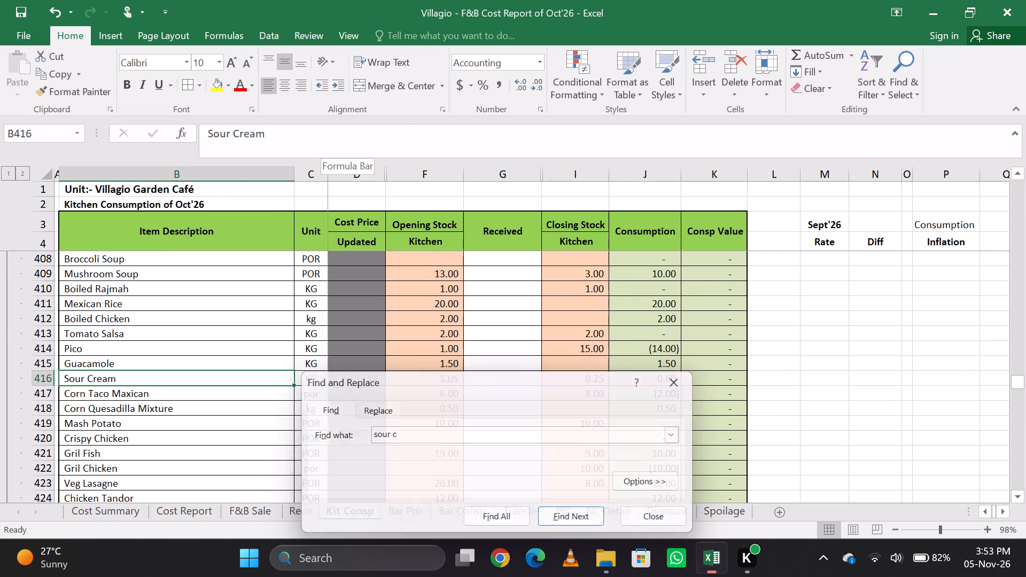
key(Right)
key(Right)
key(Right)
key(Right)
key(Right)
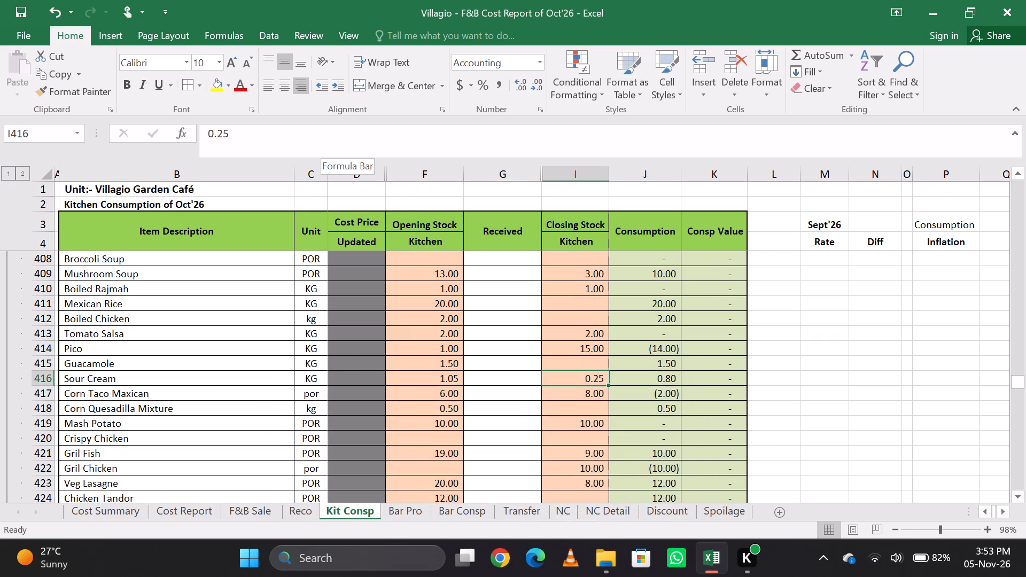
click(335, 130)
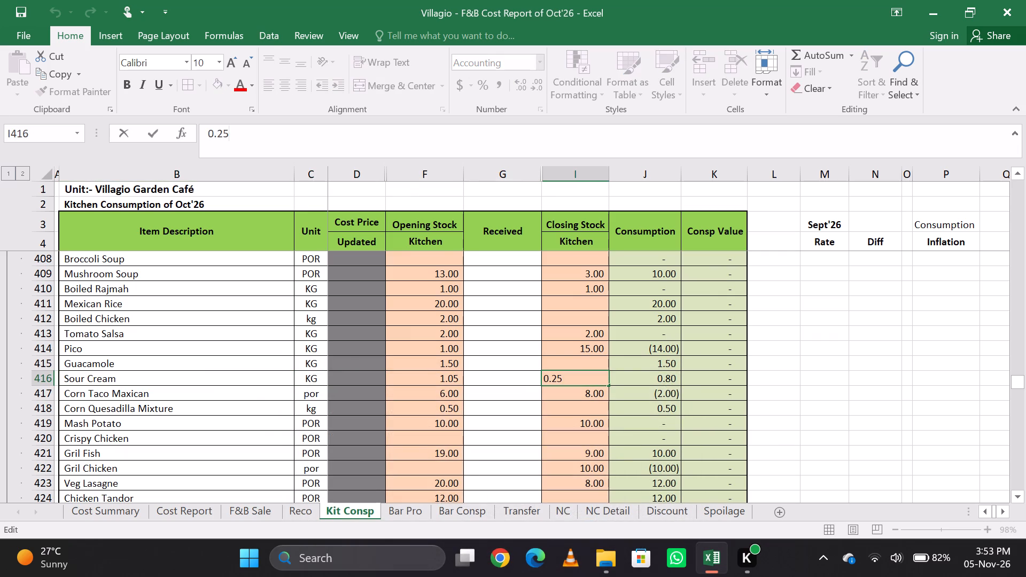
text(+.)
text(05)
key(Left)
key(Left)
key(Left)
key(Left)
key(Left)
key(Left)
key(Left)
key(Left)
key(Left)
key(Left)
key(Left)
key(Left)
key(Left)
key(Left)
key(Left)
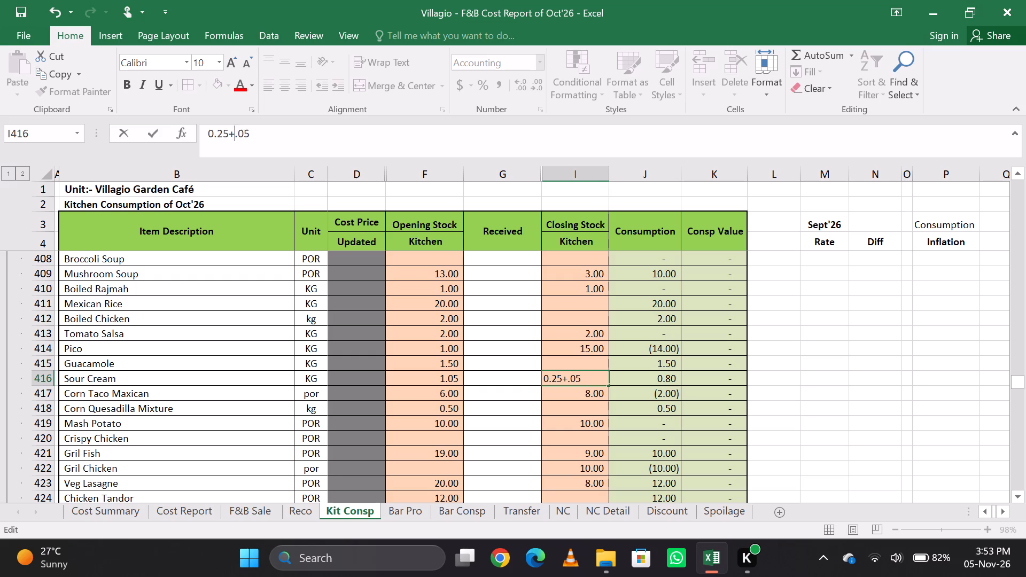
key(equal)
key(Return)
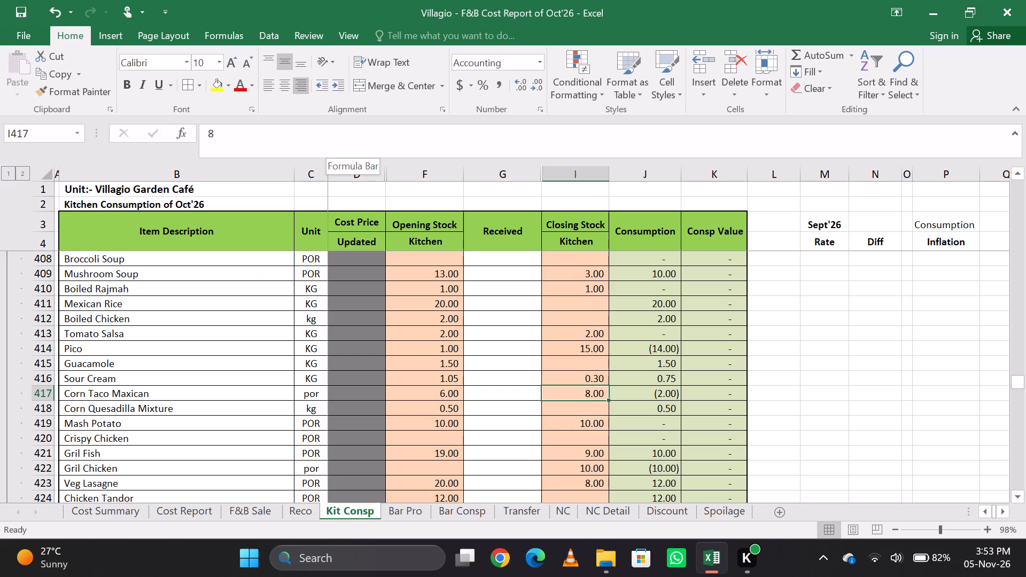
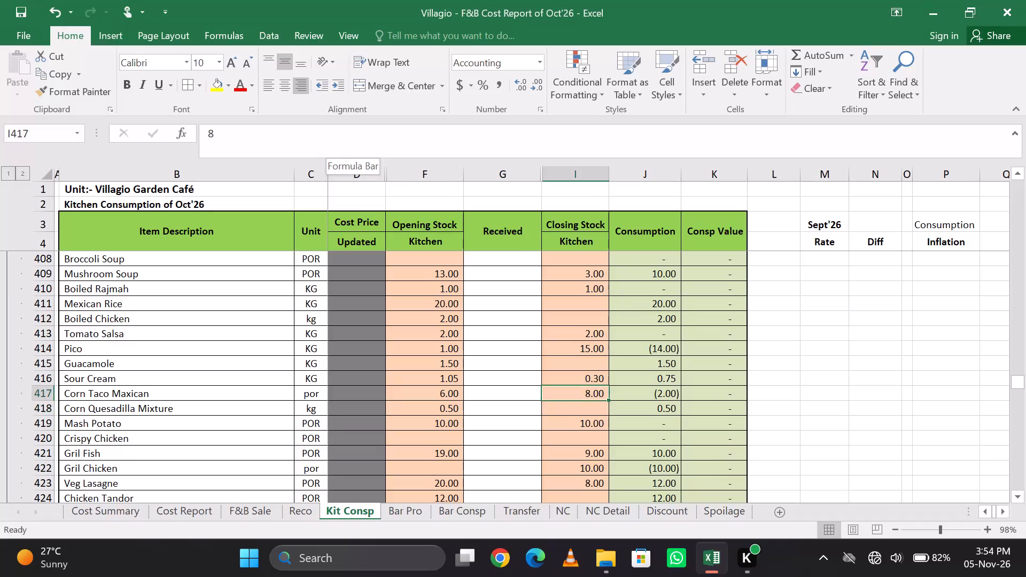
Search the sheet's items for "gara" and for "gra", going through the matches.
key(ctrl+f)
text(ge)
key(BackSpace)
text(ara)
key(Return)
key(Escape)
key(ctrl+f)
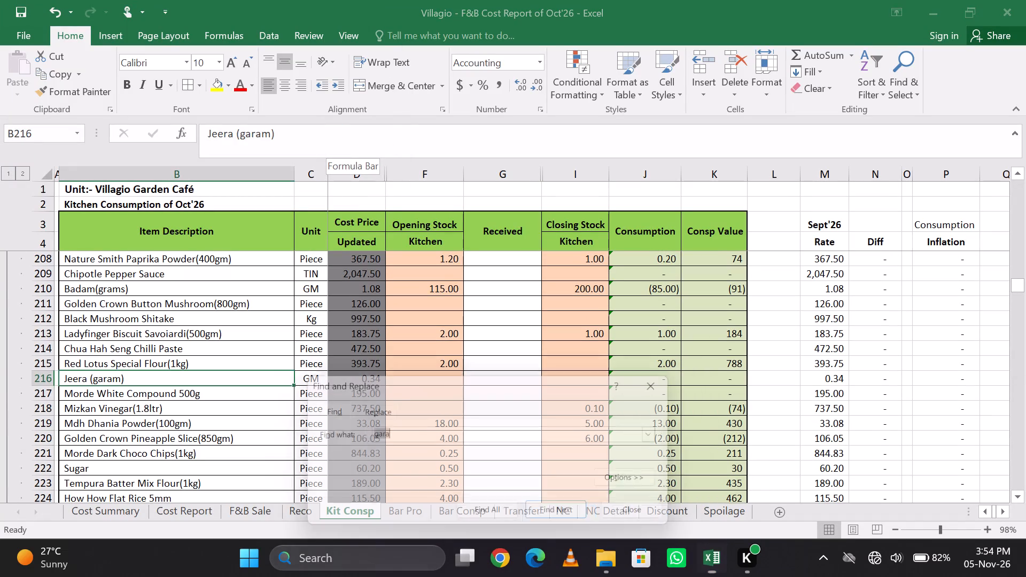
key(Return)
key(Return)
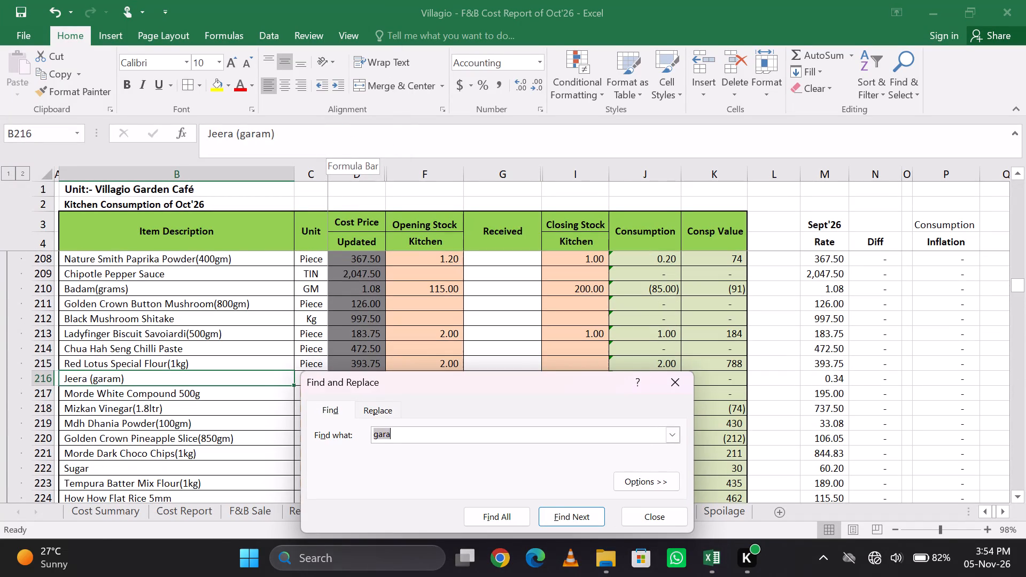
key(Return)
key(BackSpace)
key(BackSpace)
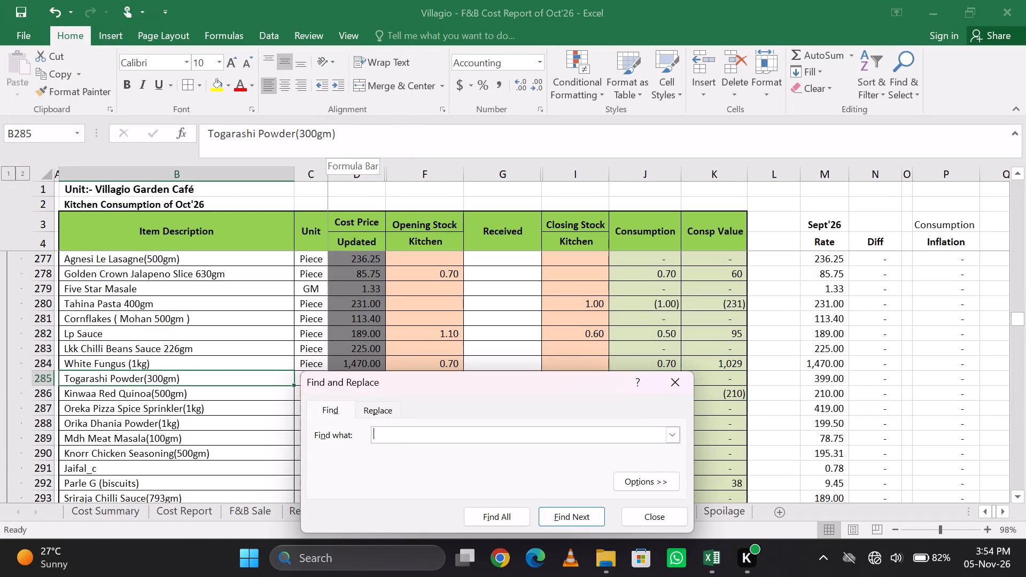
text(gra)
key(Return)
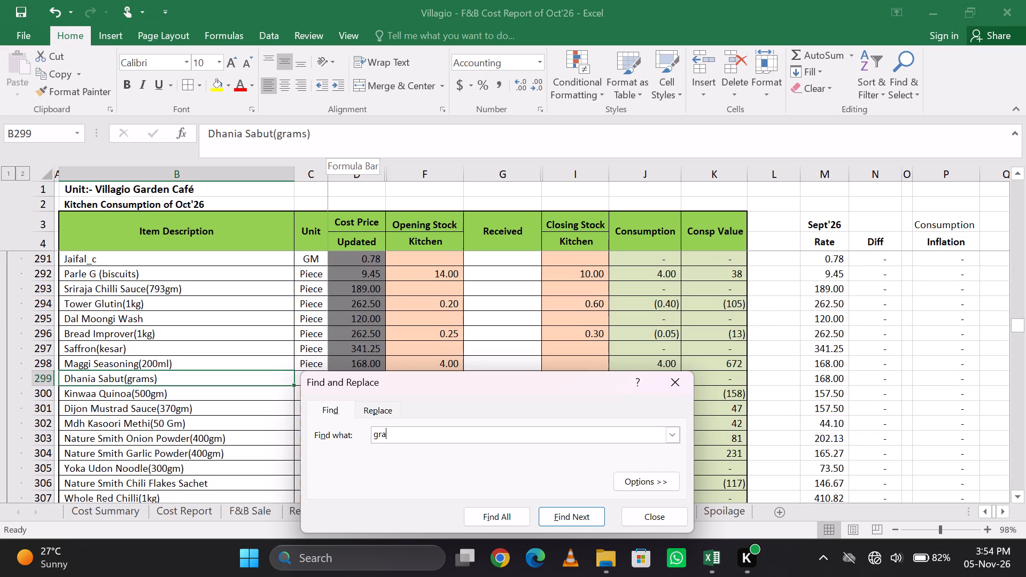
Search for "kins" to locate Golden Crown Gherkins(670gm) and set its kitchen closing stock to 0.5.
key(BackSpace)
key(BackSpace)
key(BackSpace)
key(BackSpace)
text(kins)
key(Return)
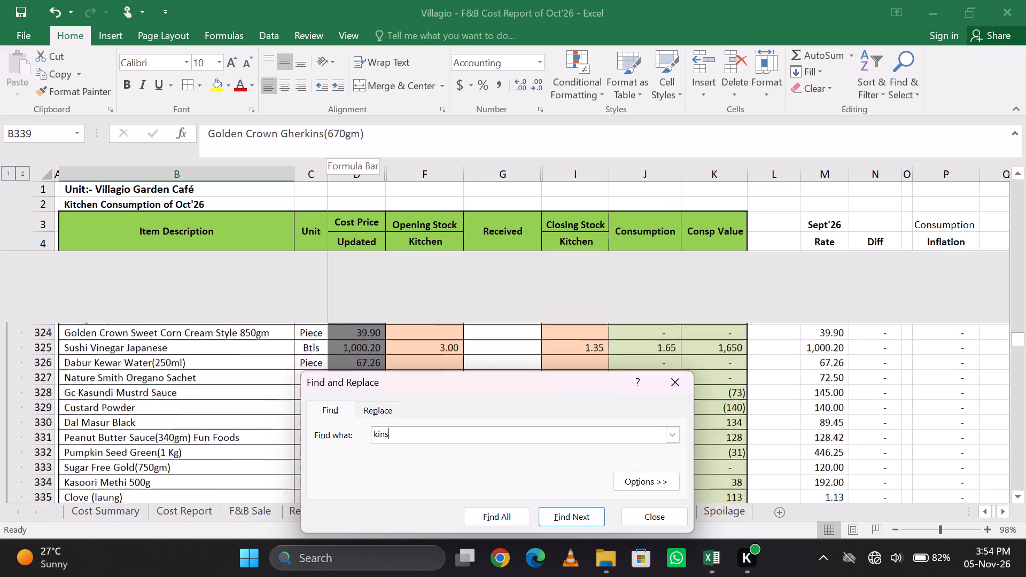
key(Escape)
key(Right)
key(Right)
key(Right)
key(Right)
key(Right)
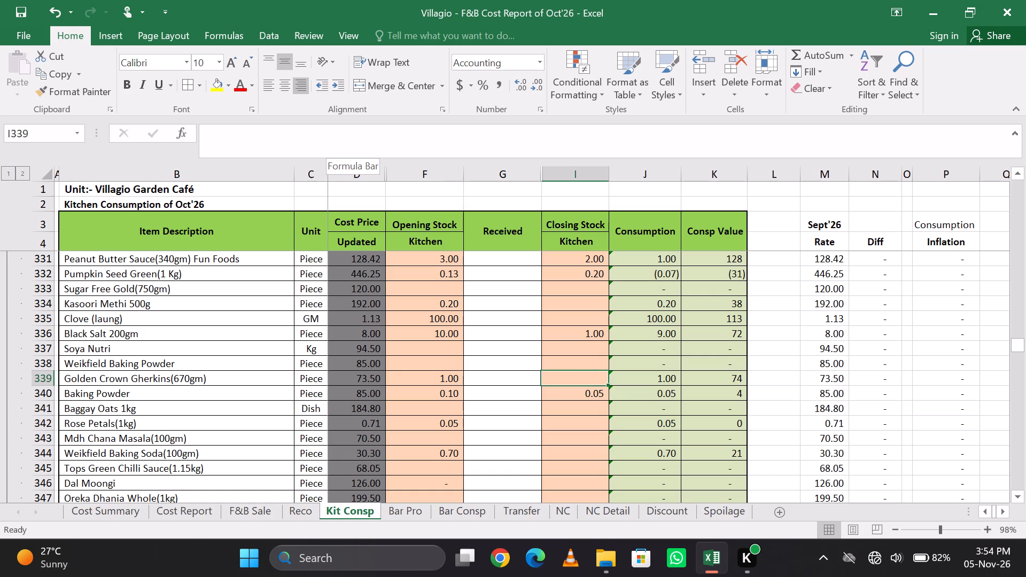
key(Left)
key(Right)
key(period)
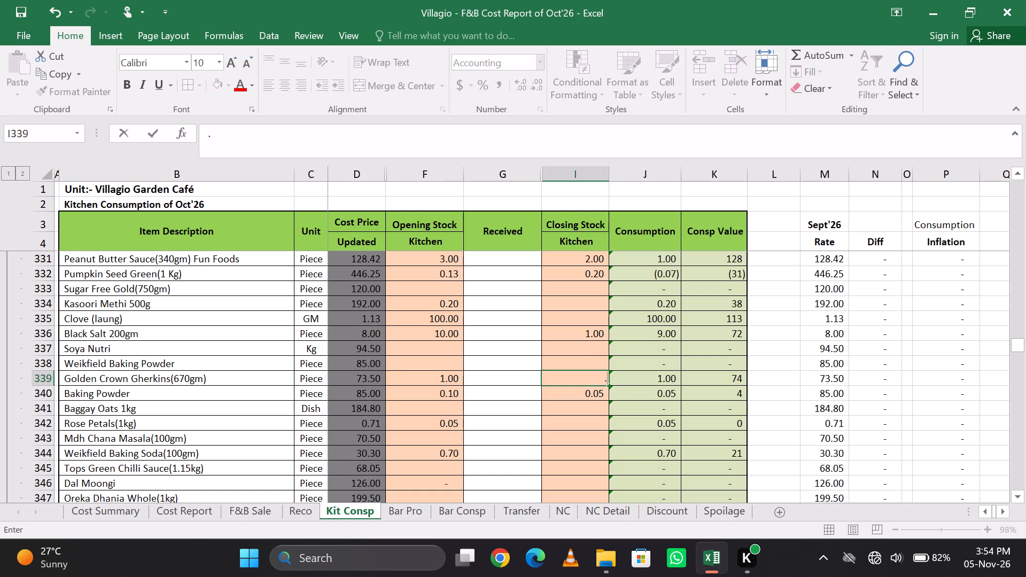
key(5)
key(5)
key(BackSpace)
key(Return)
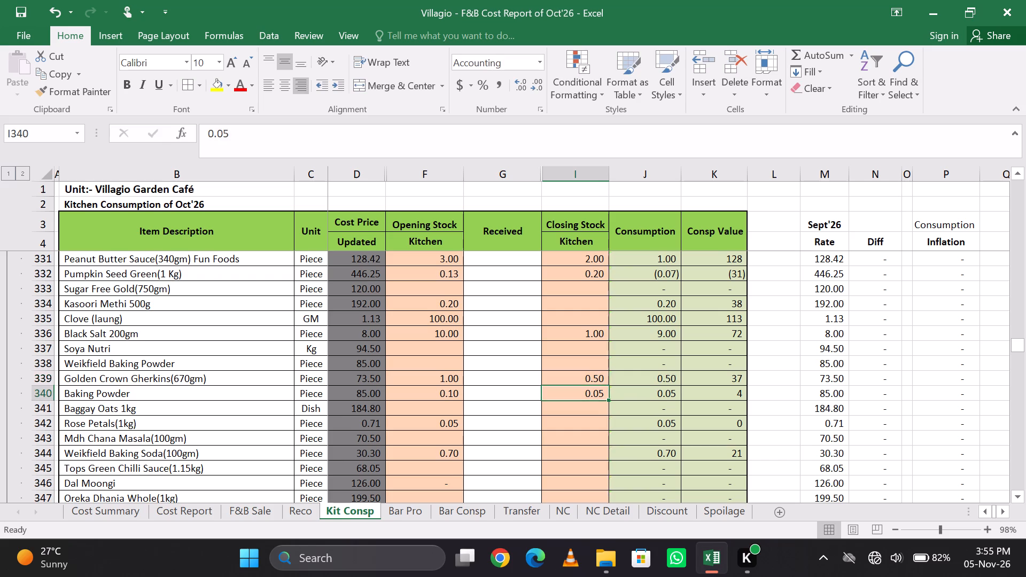
key(Up)
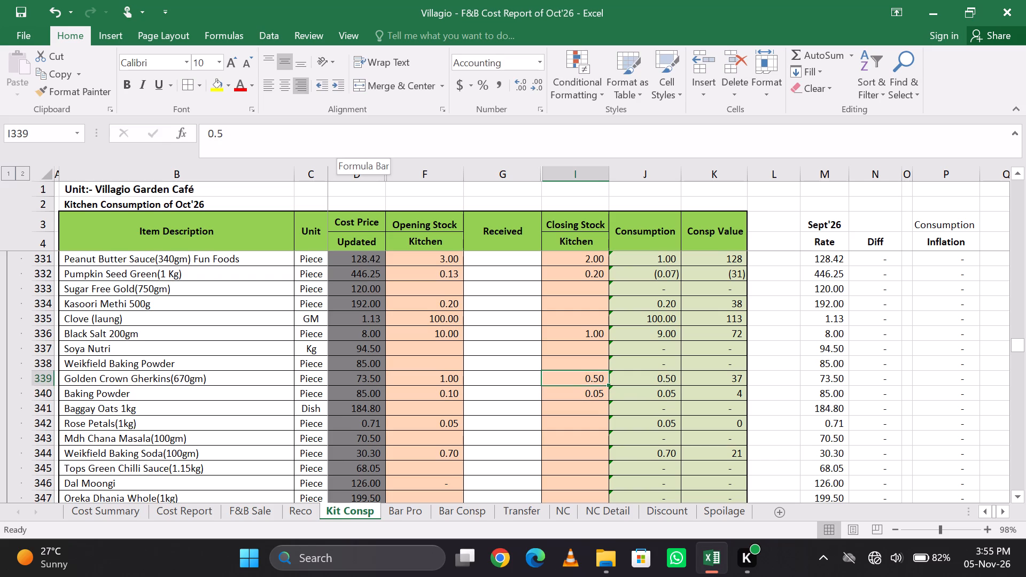
Search the sheet's items for "mint m" and for "mint".
key(ctrl+f)
text(mint m)
key(Return)
key(Return)
key(BackSpace)
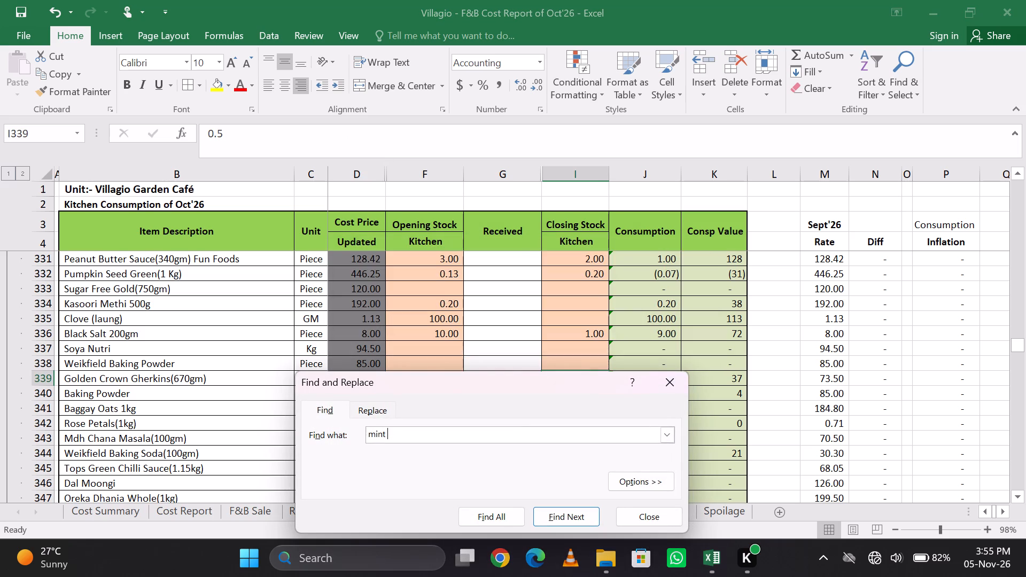
key(Return)
key(Return)
key(BackSpace)
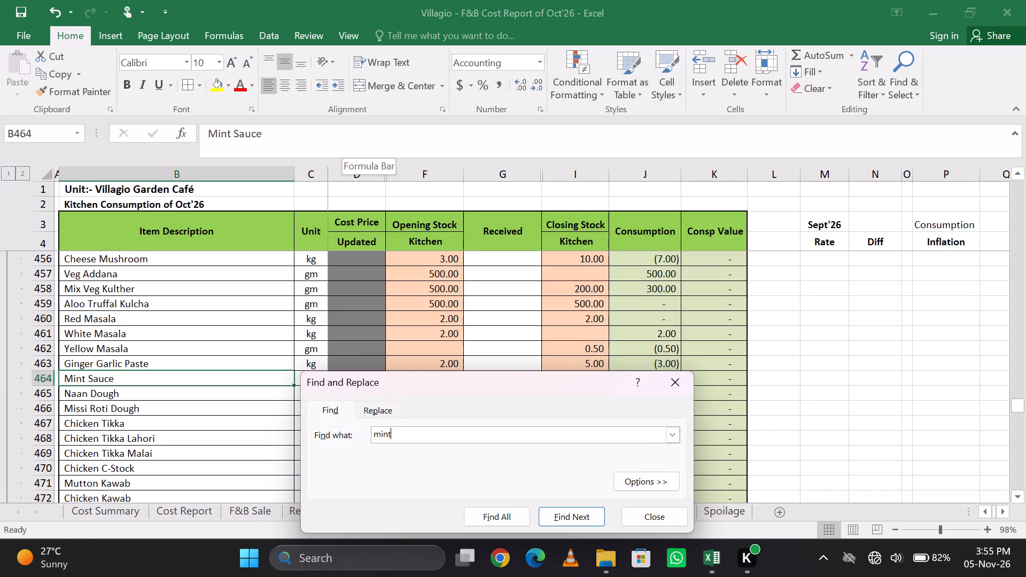
Search for "may" to locate Spicy Mayo and insert a new row directly below it for the item Mint Mayo.
key(BackSpace)
key(BackSpace)
key(BackSpace)
key(BackSpace)
key(BackSpace)
key(BackSpace)
key(BackSpace)
text(may)
key(Return)
key(Return)
key(Return)
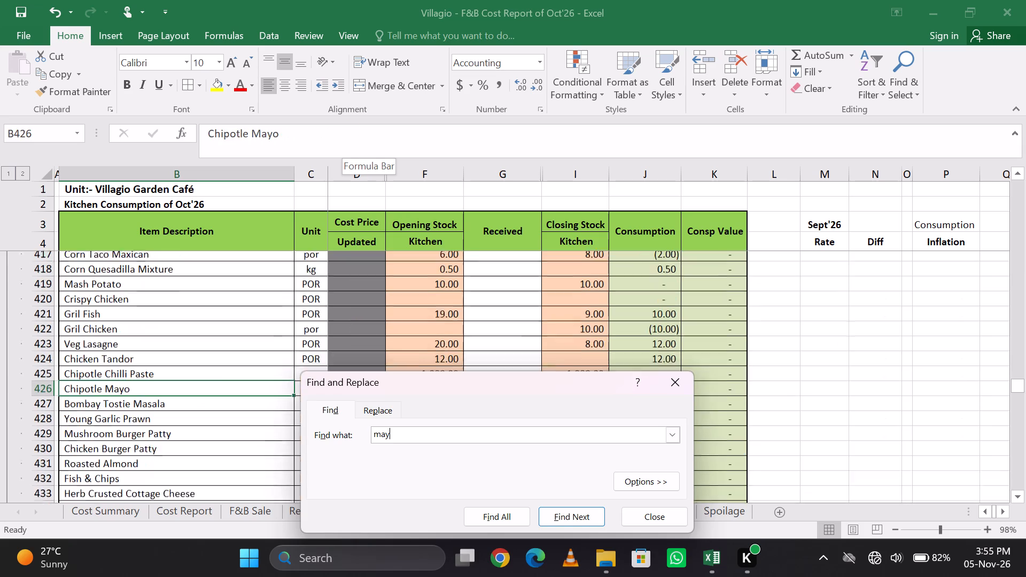
key(Return)
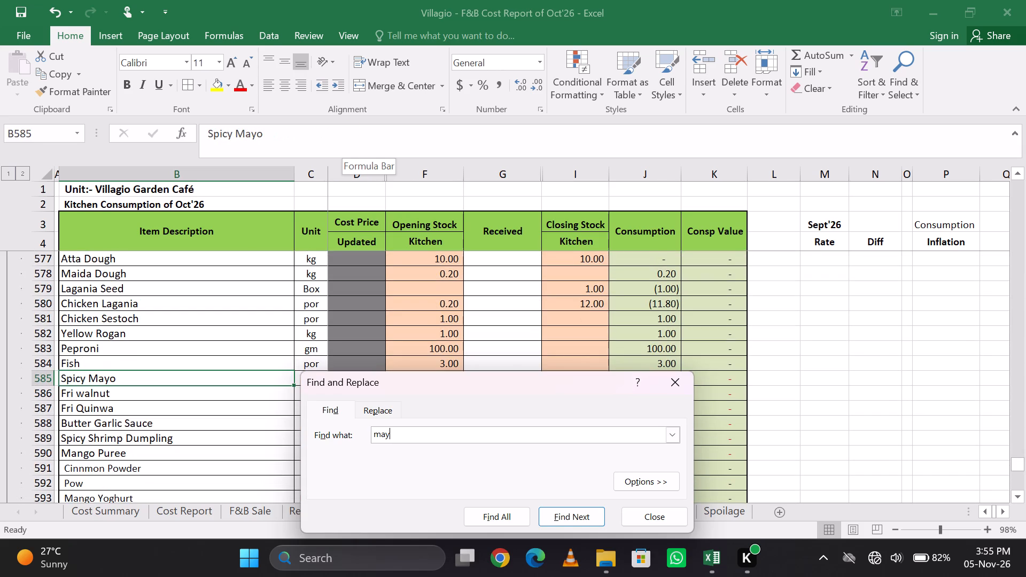
key(Escape)
key(Down)
key(shift+space)
key(ctrl+shift+equal)
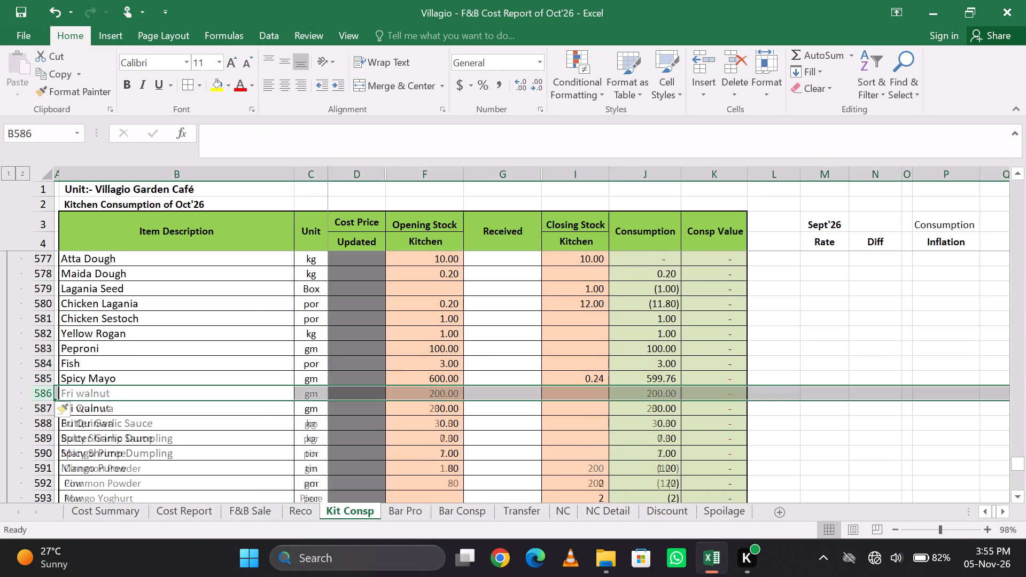
key(Up)
key(Down)
text(Mint Mayo)
Give Mint Mayo the unit gm, copied from Spicy Mayo above, and a kitchen closing stock of 30.
key(Tab)
key(Tab)
key(Left)
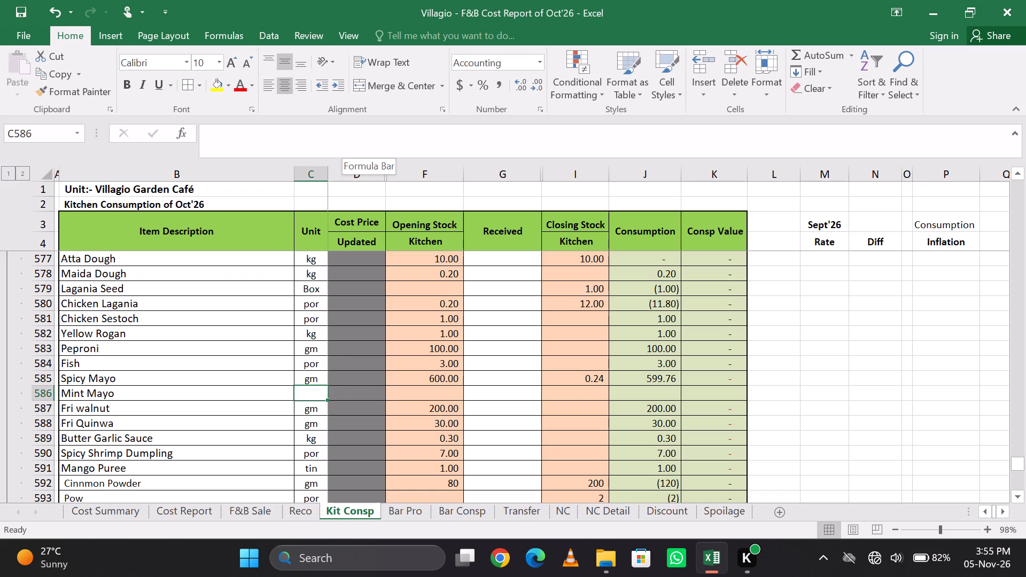
key(ctrl+d)
key(Right)
key(Right)
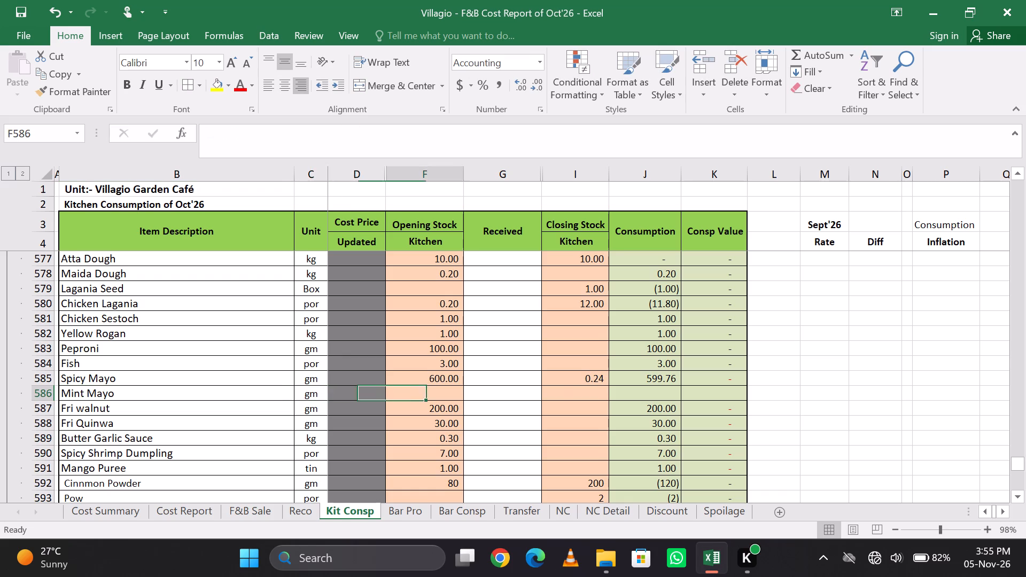
key(Right)
key(Right)
key(Right)
key(Left)
text(30)
key(Right)
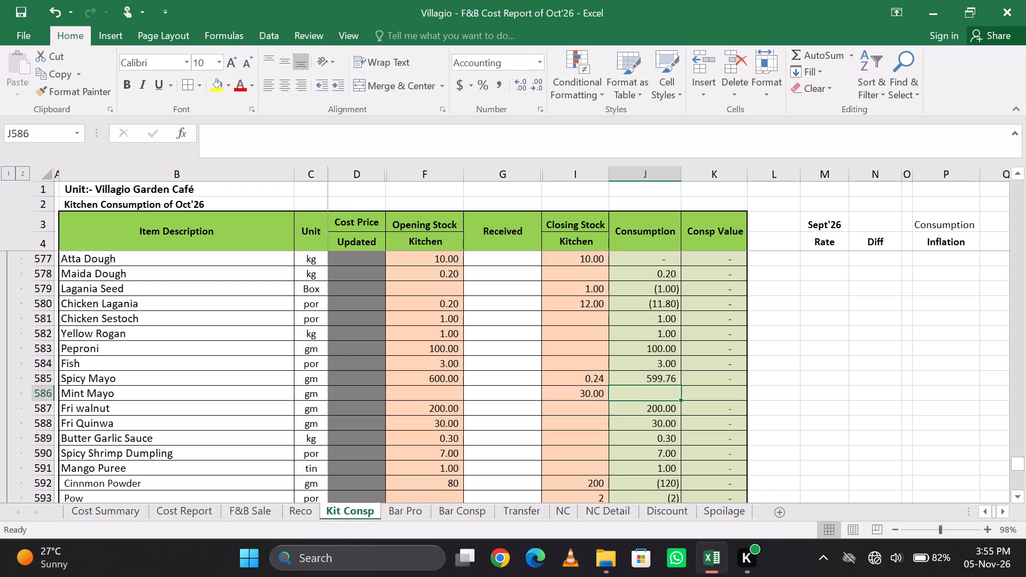
Copy the Consumption and Consp Value formulas from the Spicy Mayo row down into the Mint Mayo row.
key(ctrl+d)
key(Right)
key(ctrl+d)
key(Left)
key(Right)
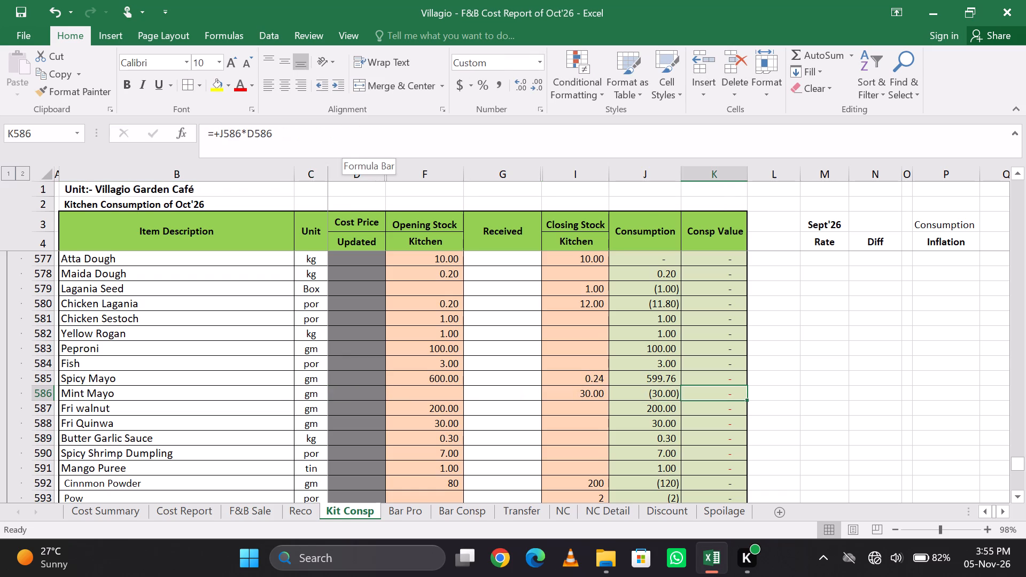
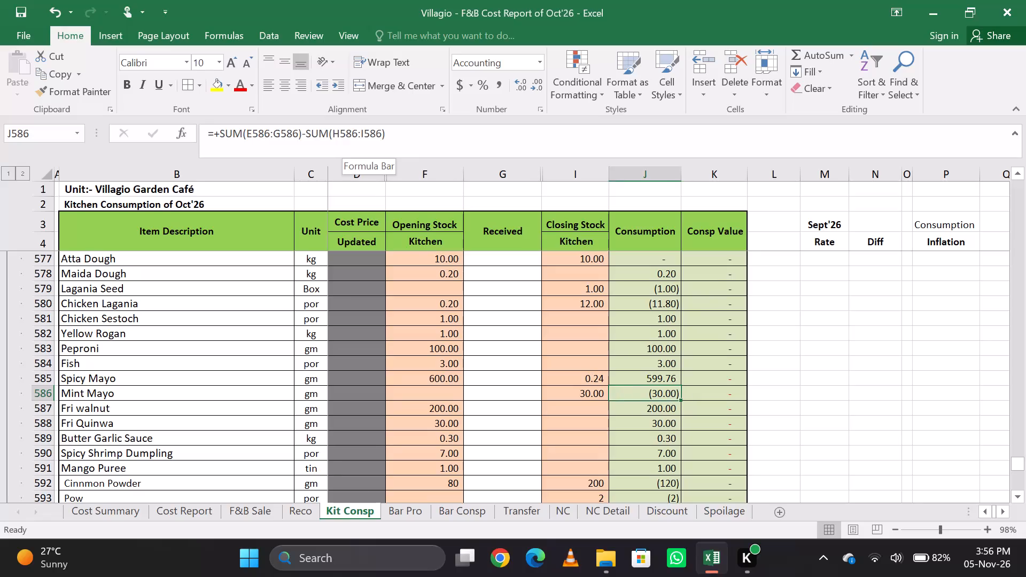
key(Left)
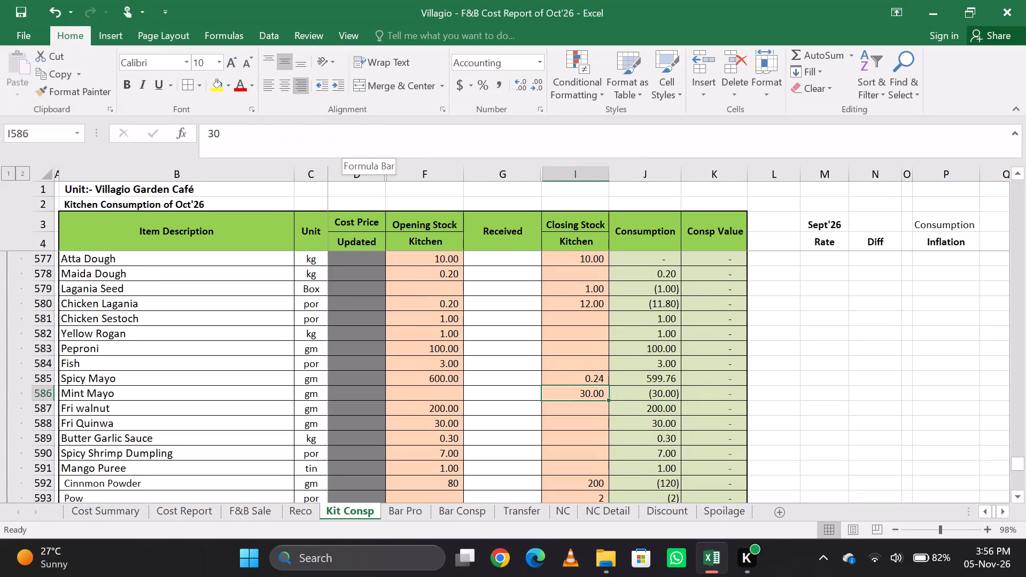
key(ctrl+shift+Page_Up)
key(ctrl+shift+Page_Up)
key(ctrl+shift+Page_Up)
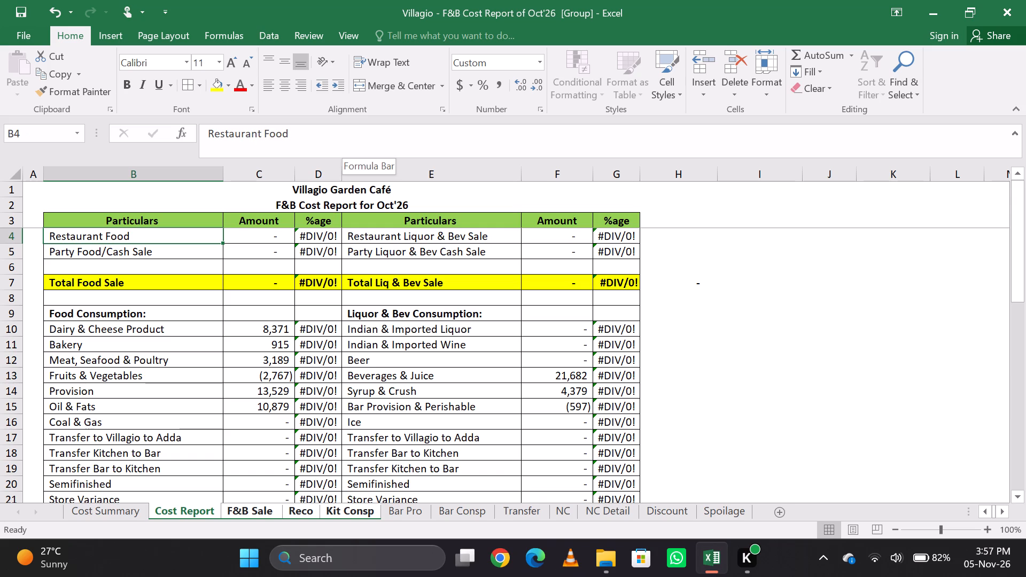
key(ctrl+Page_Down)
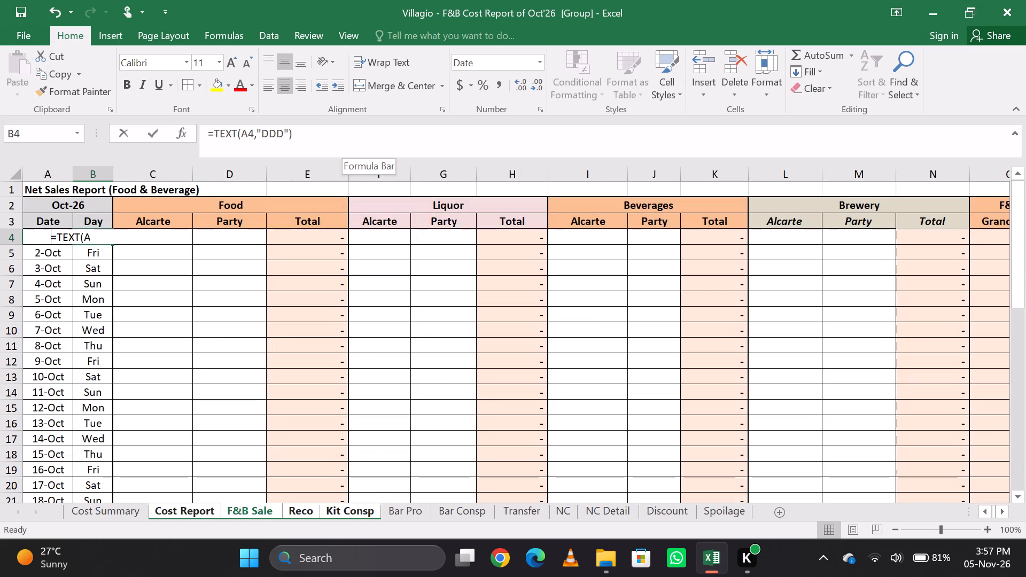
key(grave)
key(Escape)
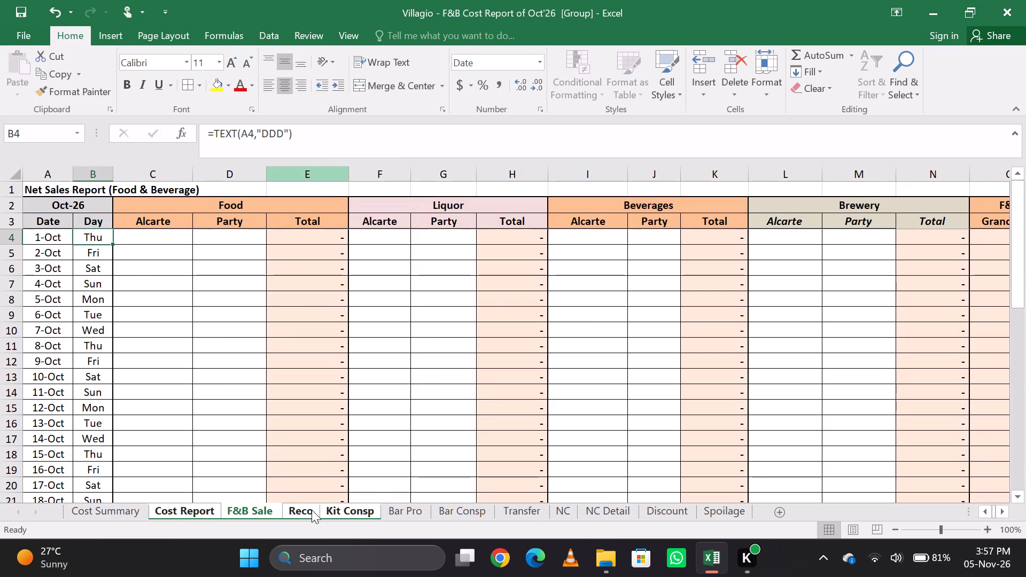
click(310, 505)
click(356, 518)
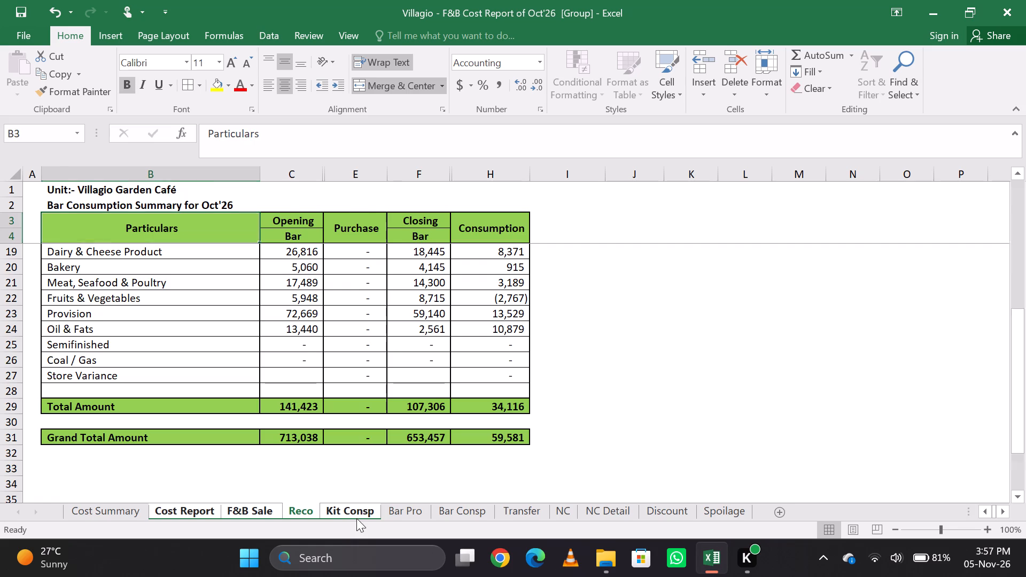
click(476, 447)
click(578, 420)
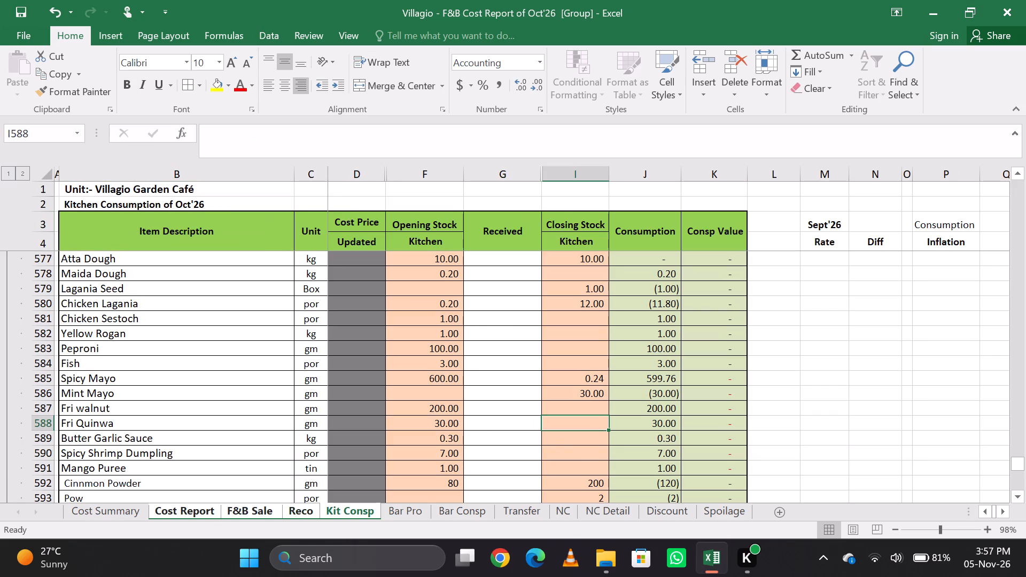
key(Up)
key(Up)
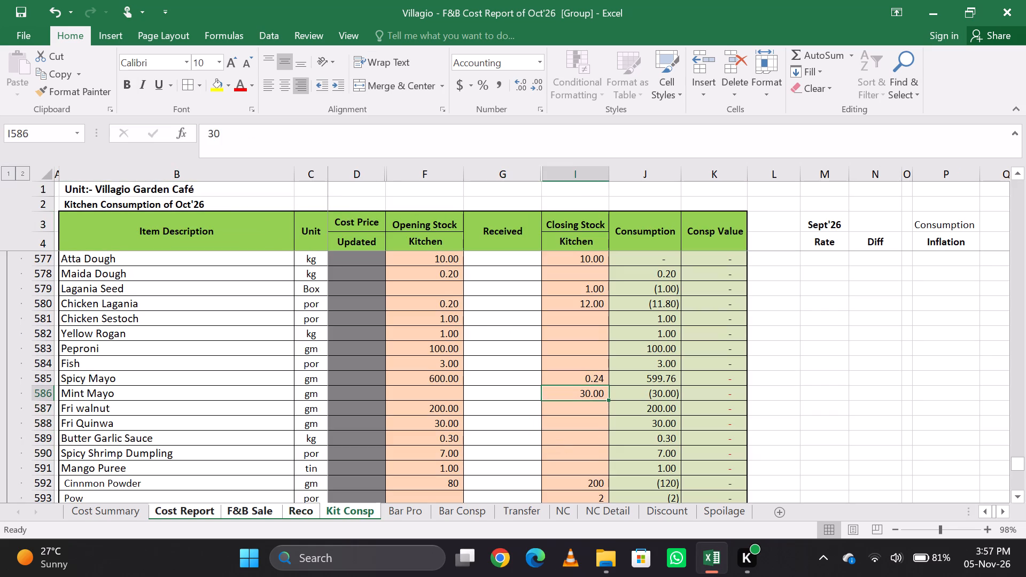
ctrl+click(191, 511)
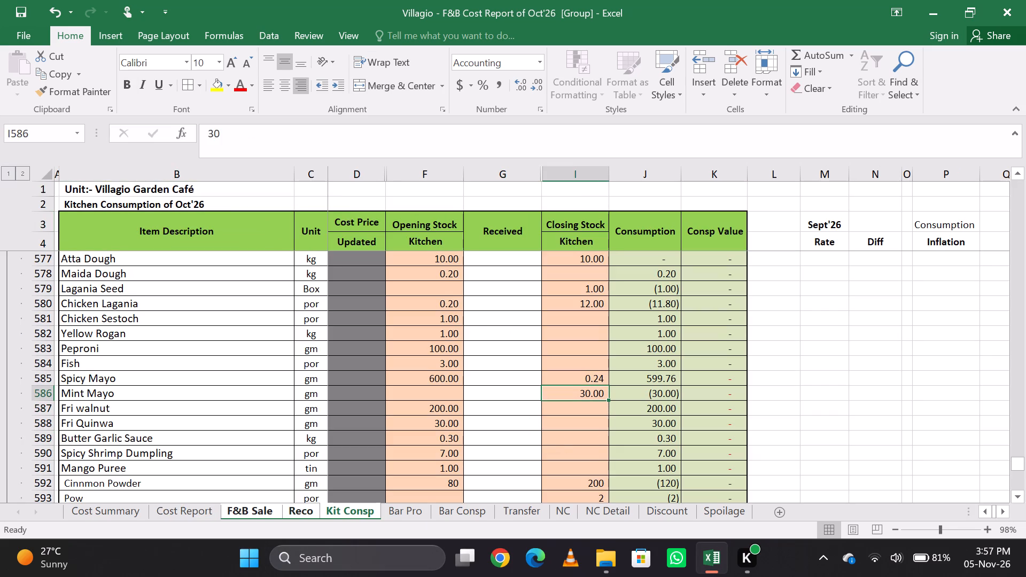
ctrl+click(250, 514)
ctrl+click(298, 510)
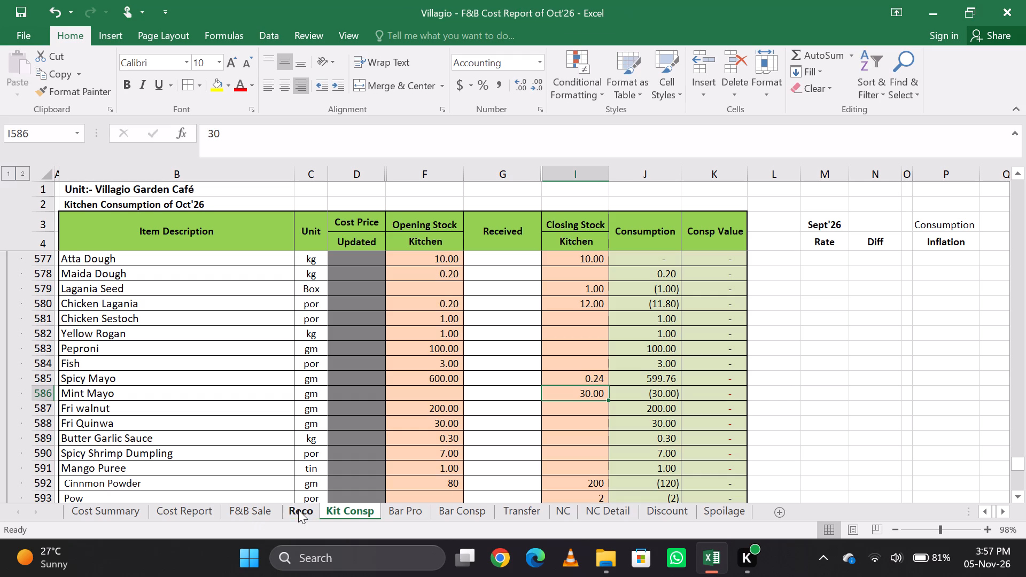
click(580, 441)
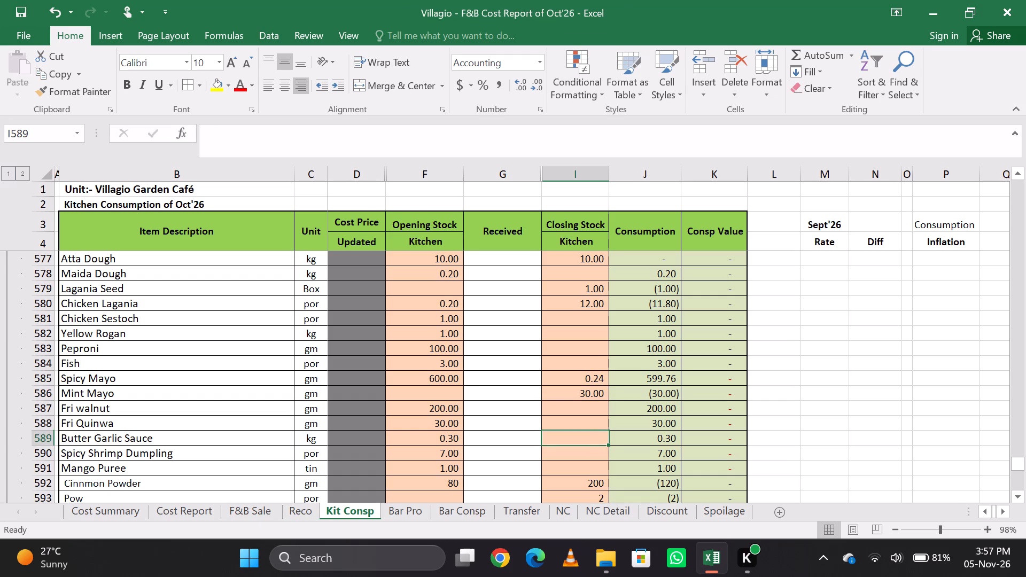
Switch to Edge, search YouTube for "thane dekhu to tera ho jau" and play the official music video of Raanjhan by Preet Sirohi.
click(530, 560)
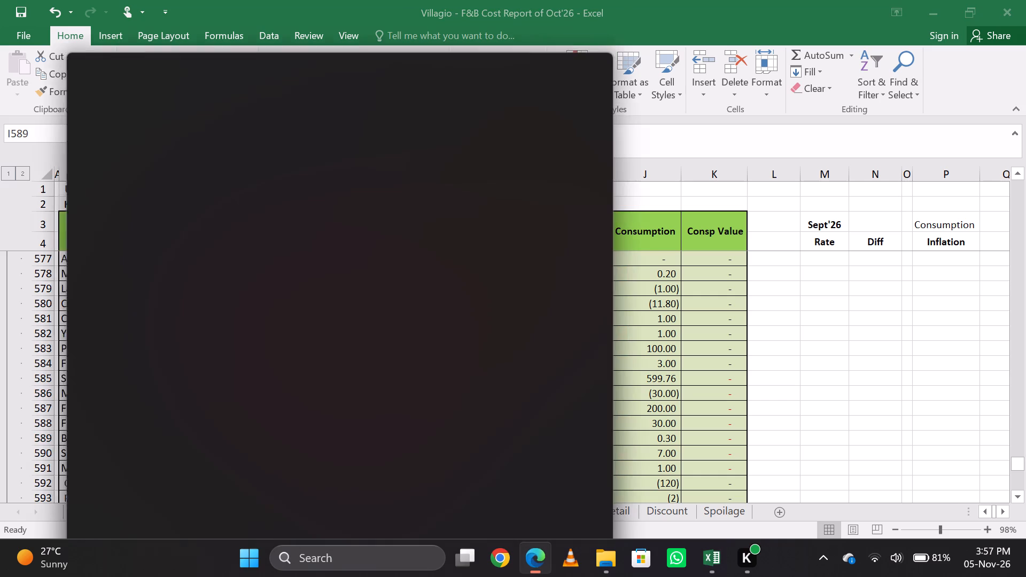
click(231, 216)
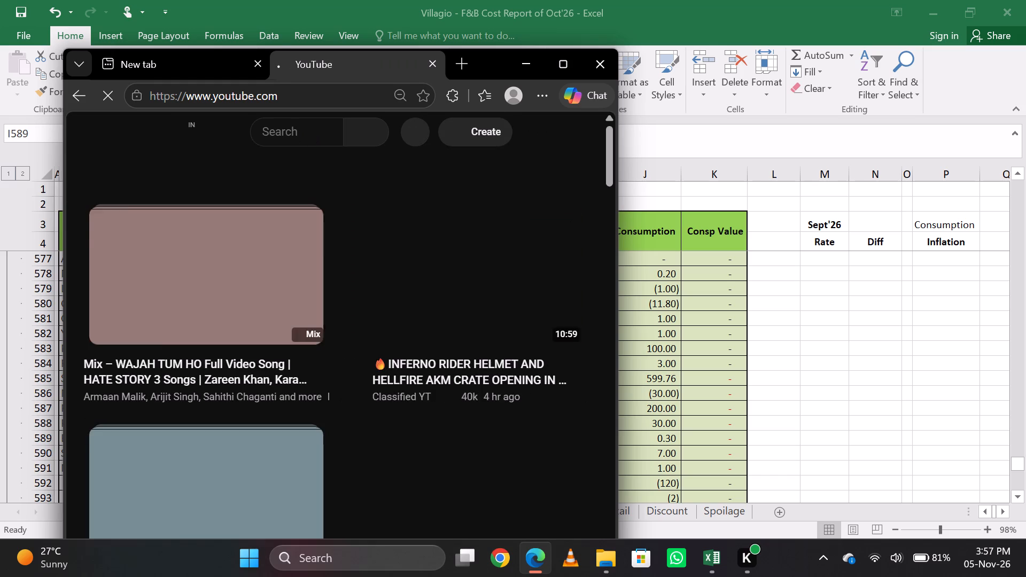
click(299, 130)
text(tane dekhu to)
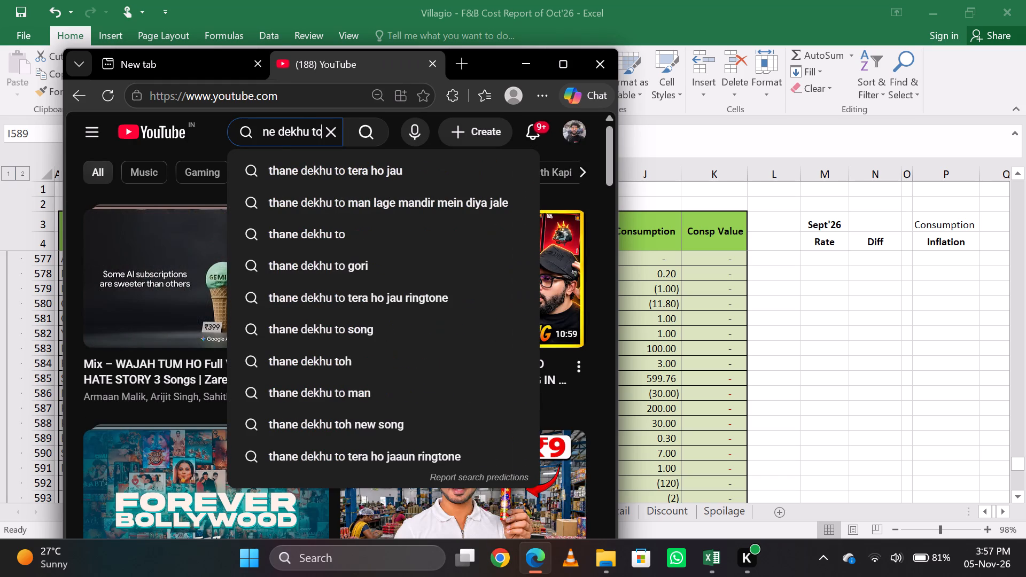
click(423, 159)
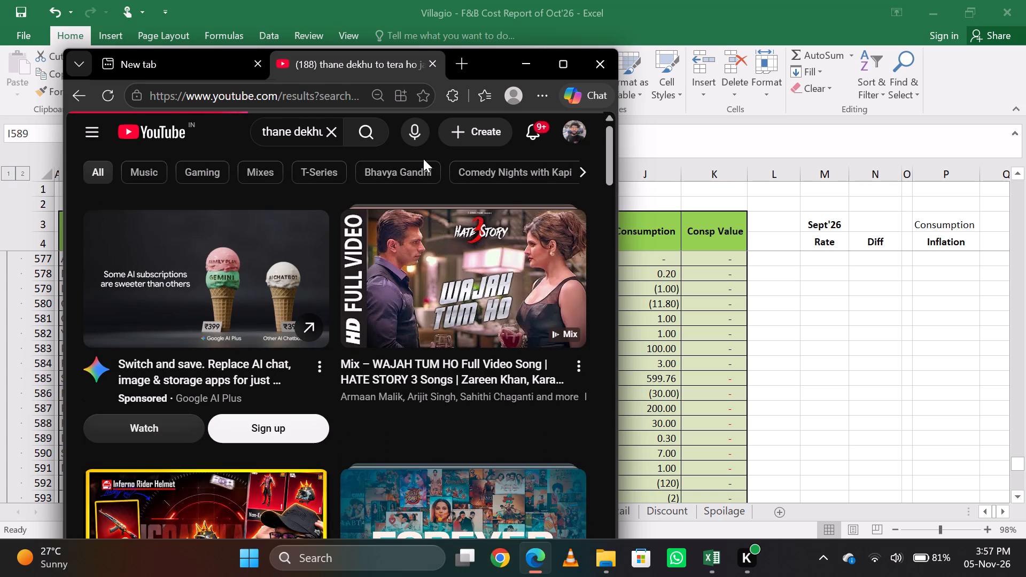
scroll(406, 365, down, 2)
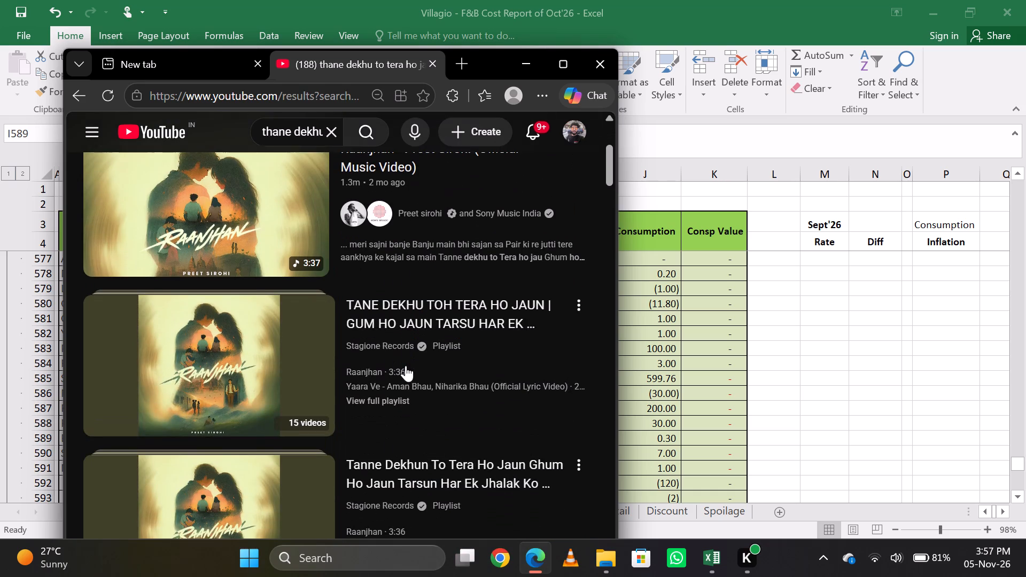
scroll(508, 311, down, 1)
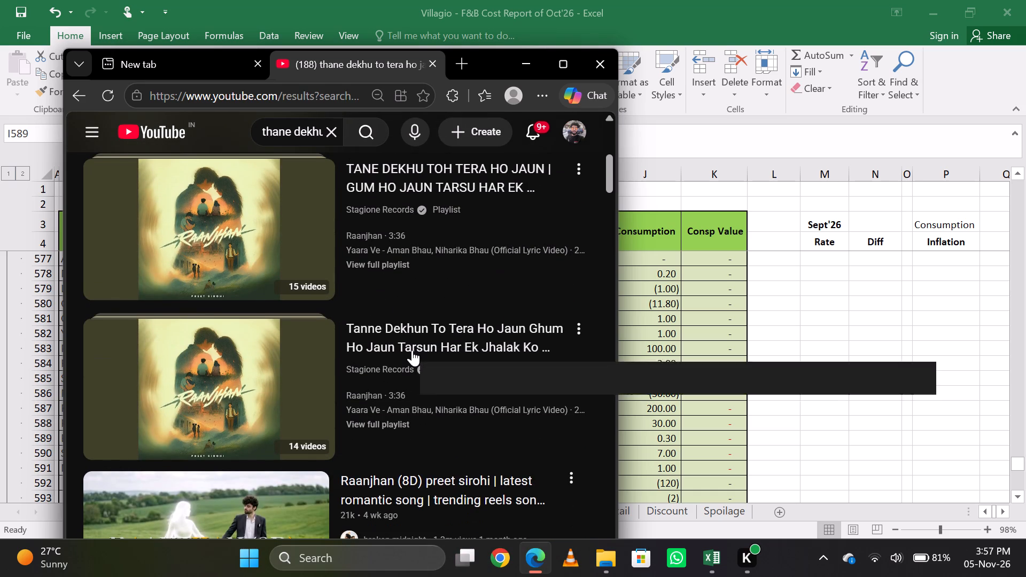
scroll(412, 350, up, 1)
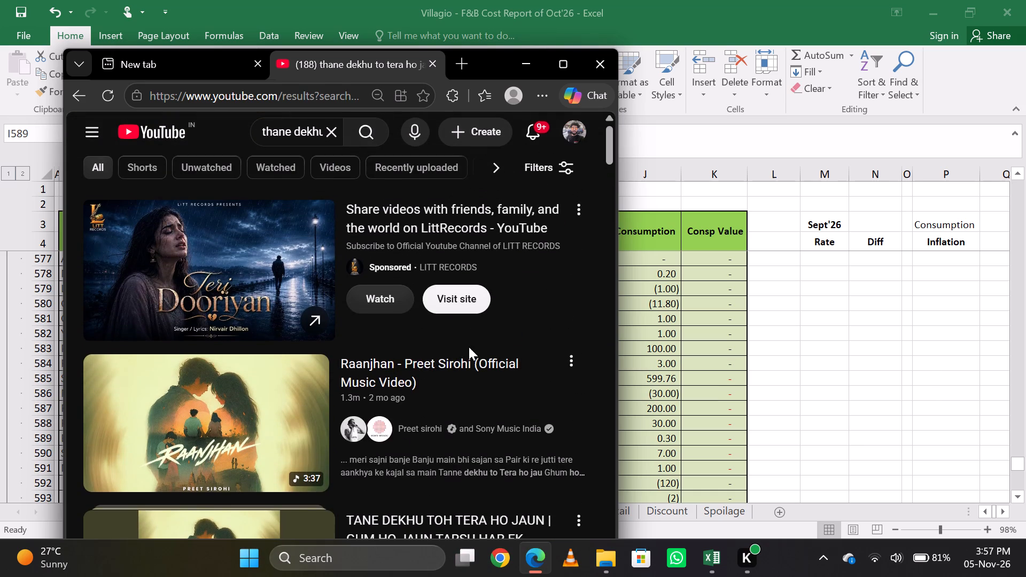
click(450, 372)
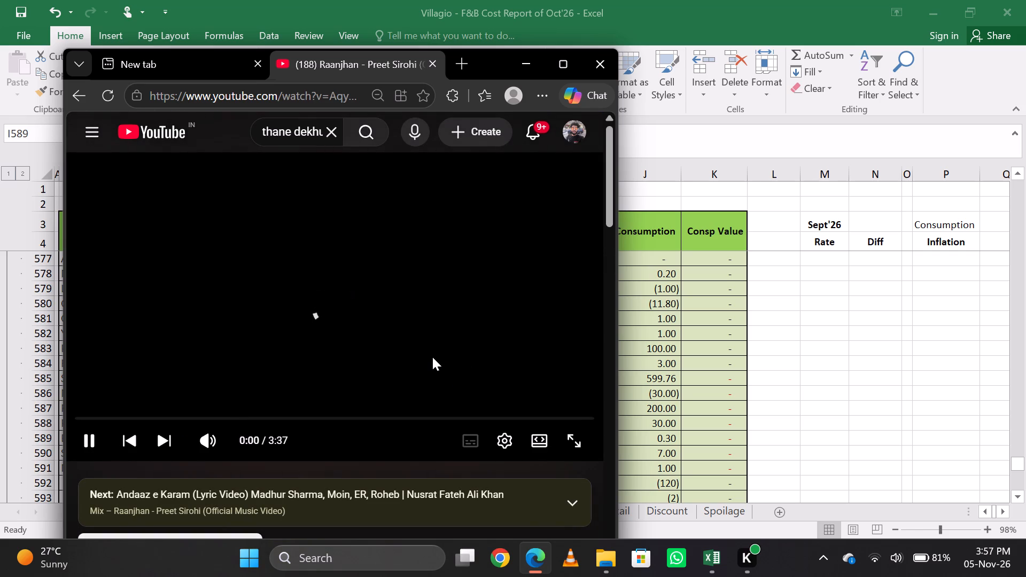
click(432, 357)
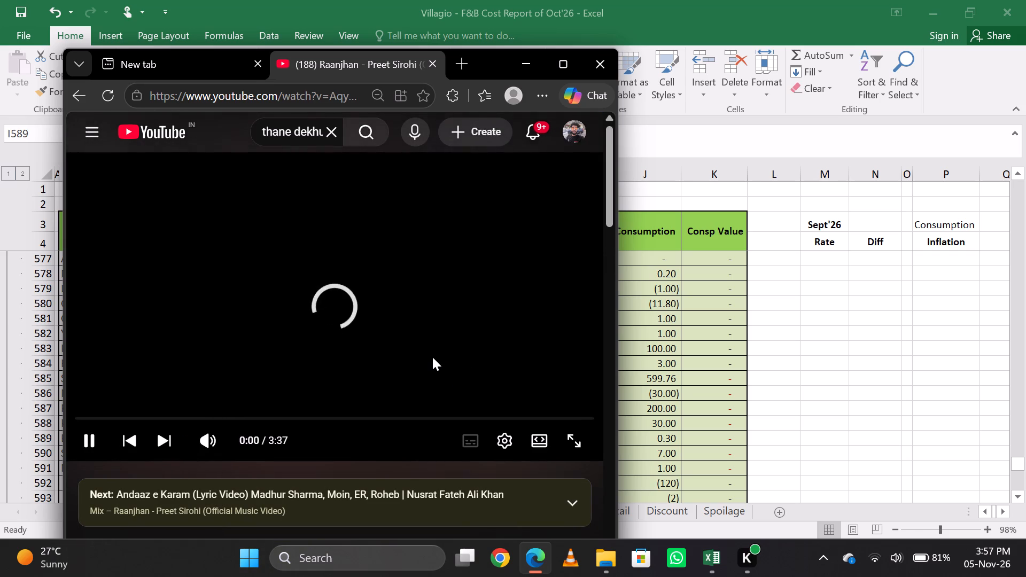
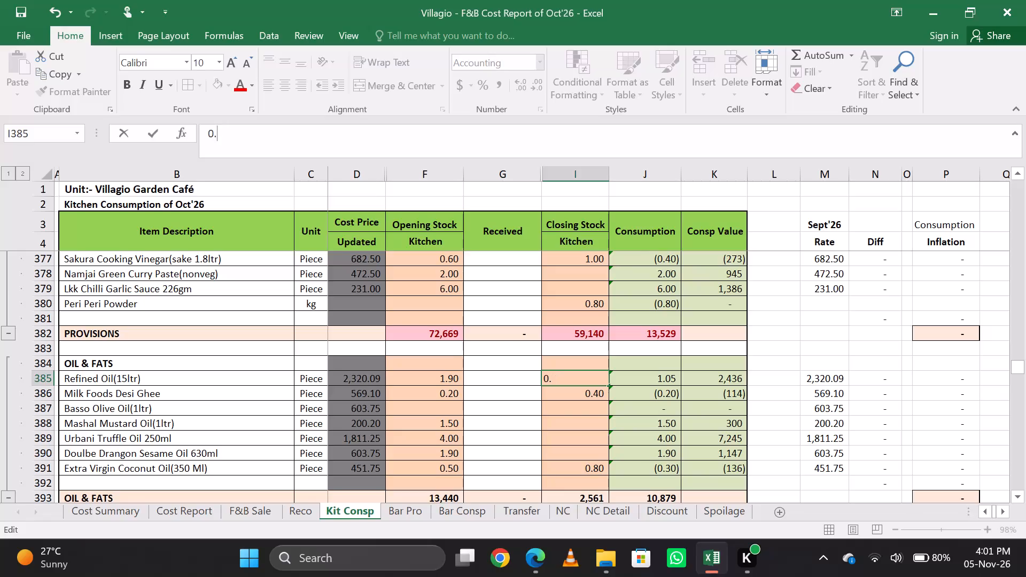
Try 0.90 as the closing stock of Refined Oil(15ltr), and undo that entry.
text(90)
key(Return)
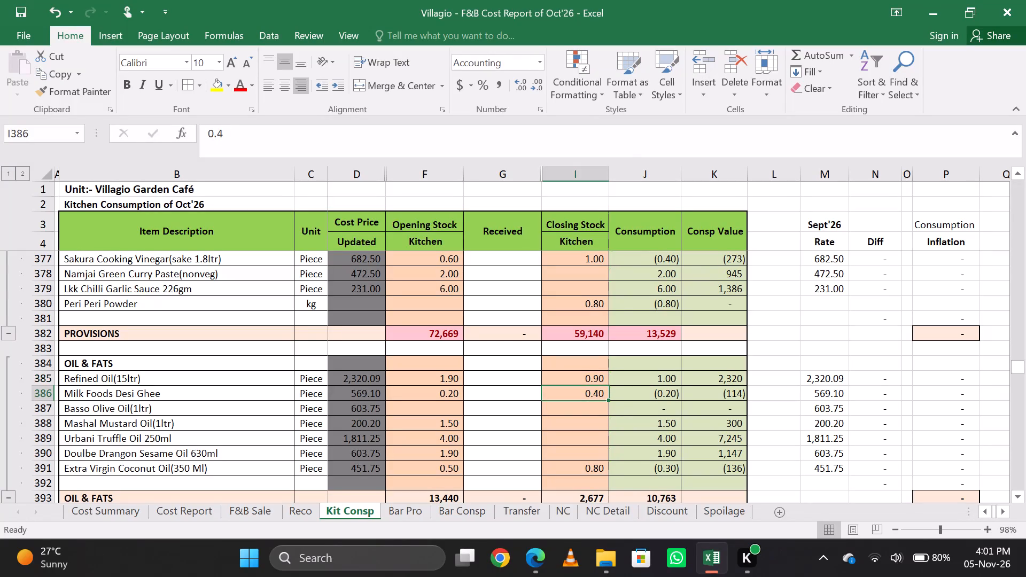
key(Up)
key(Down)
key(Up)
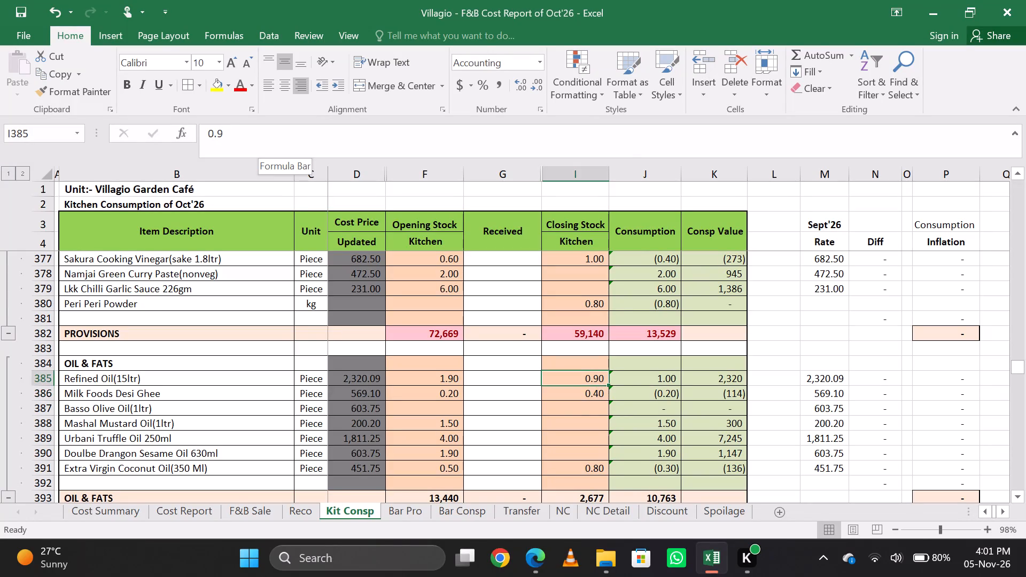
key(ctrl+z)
Set the kitchen closing stock of Refined Oil(15ltr) to 0.9.
click(267, 142)
key(BackSpace)
key(BackSpace)
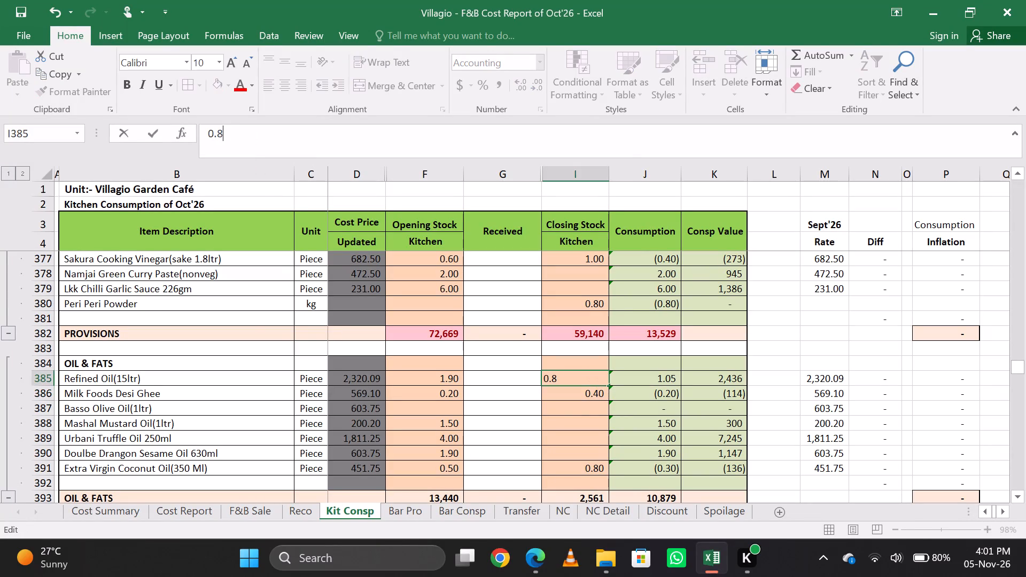
key(9)
key(Return)
key(Up)
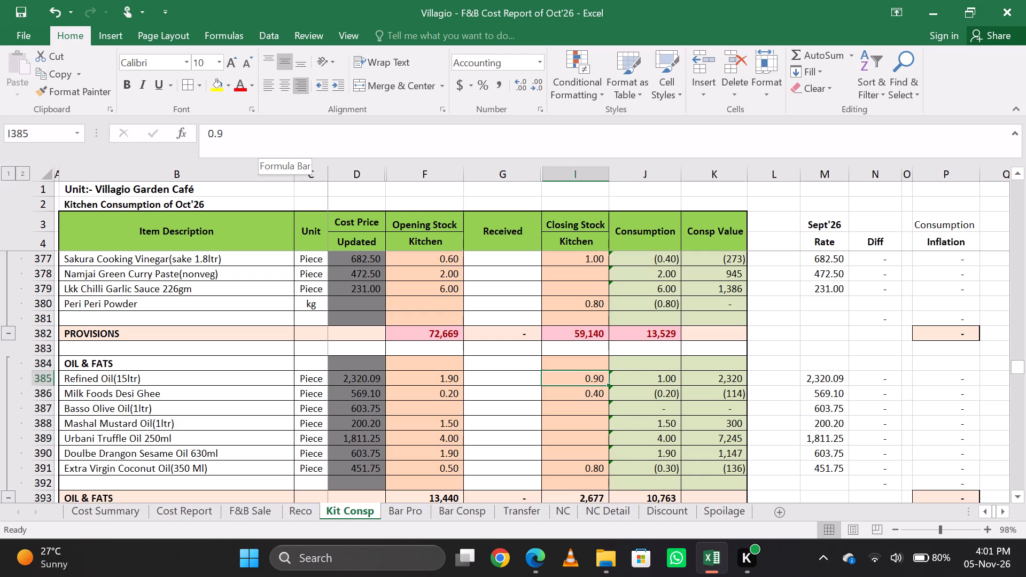
key(Up)
key(Down)
Enter 1 as the kitchen closing stock of Urbani Truffle Oil 250ml.
key(ctrl+f)
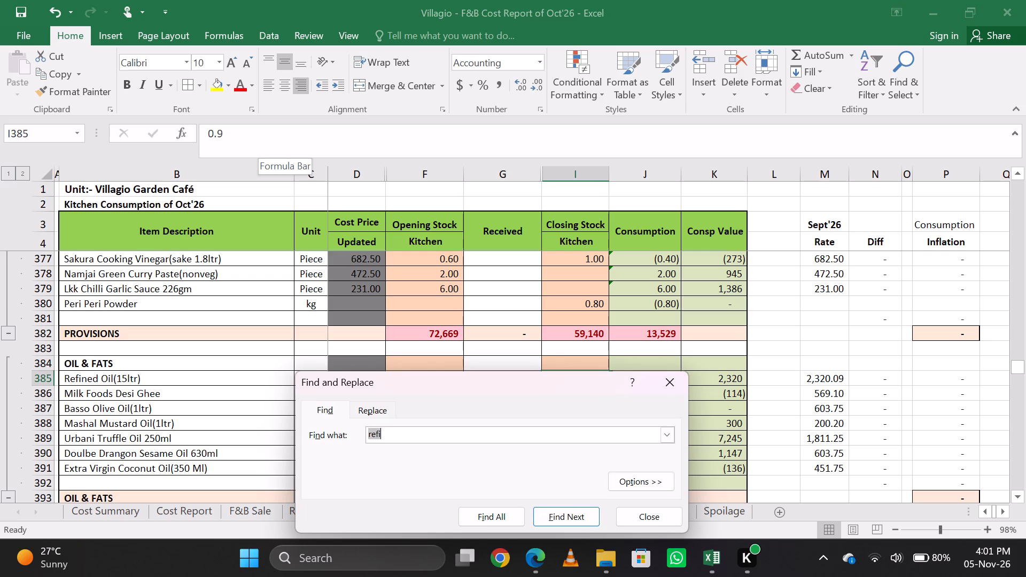
key(Escape)
key(Down)
key(Down)
key(Down)
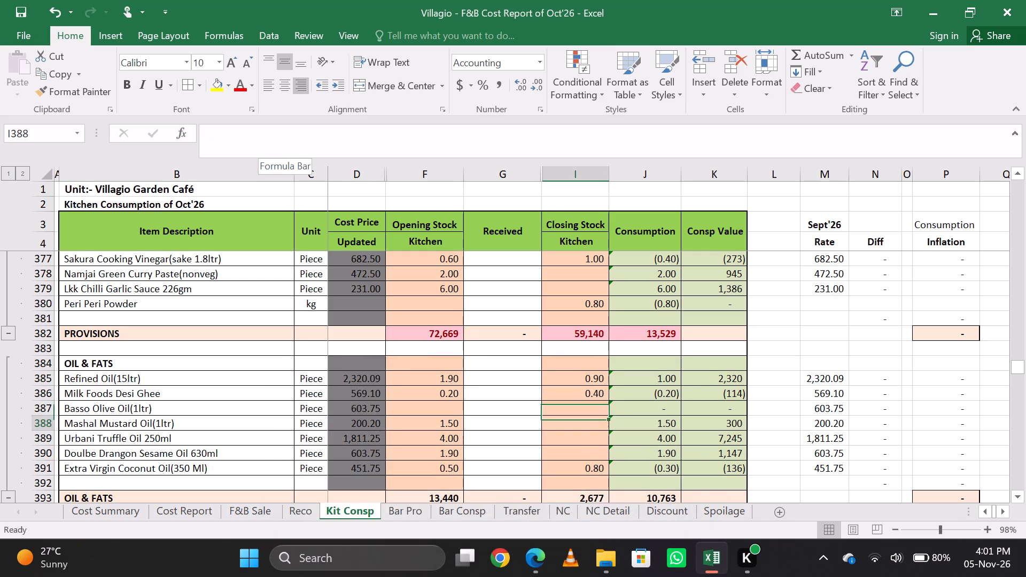
key(Down)
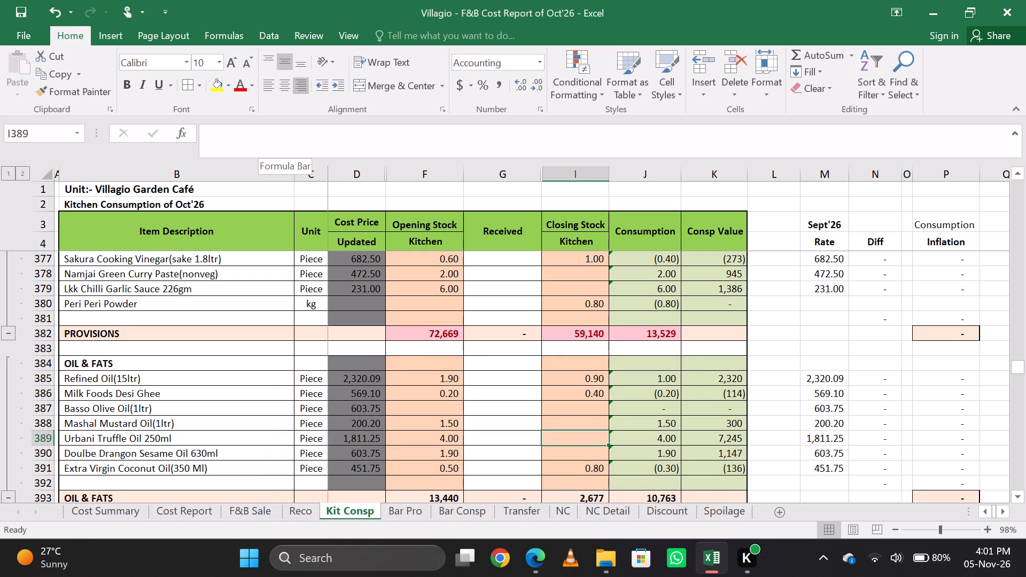
key(Down)
key(Up)
key(1)
key(Return)
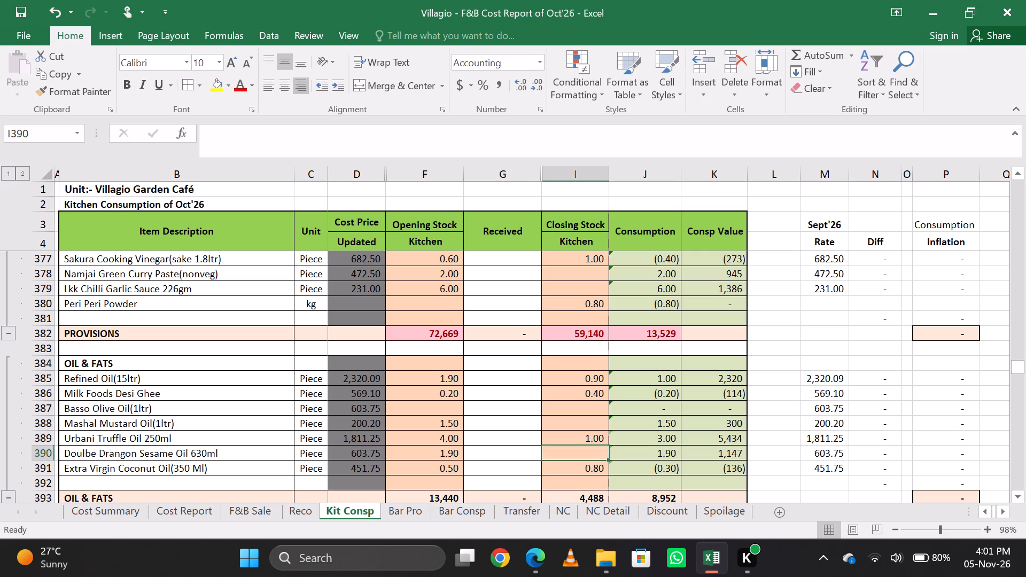
key(Up)
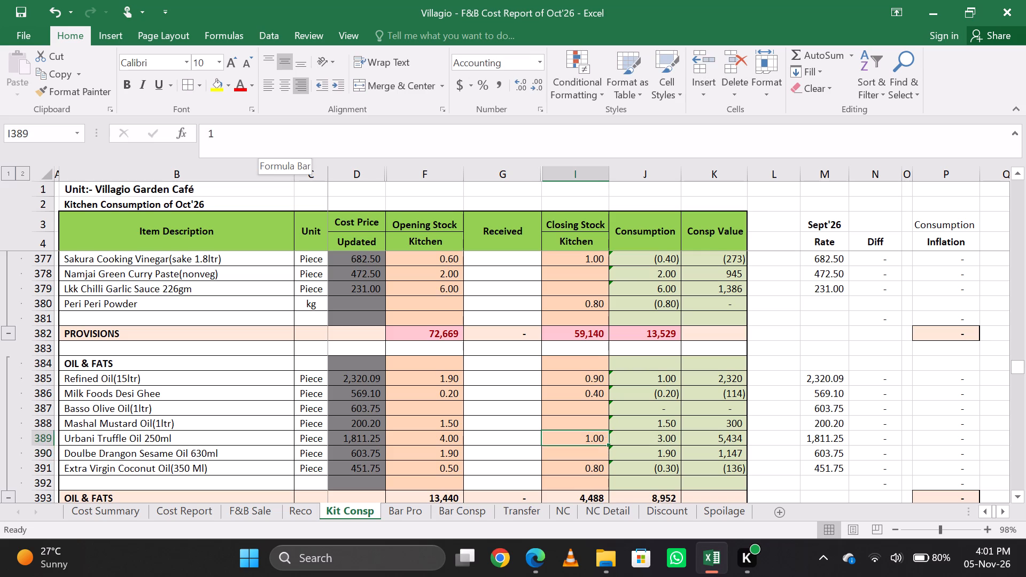
Find "peri" on the sheet, go to Peri Peri Powder and change its closing stock to =1+0.8.
key(ctrl+f)
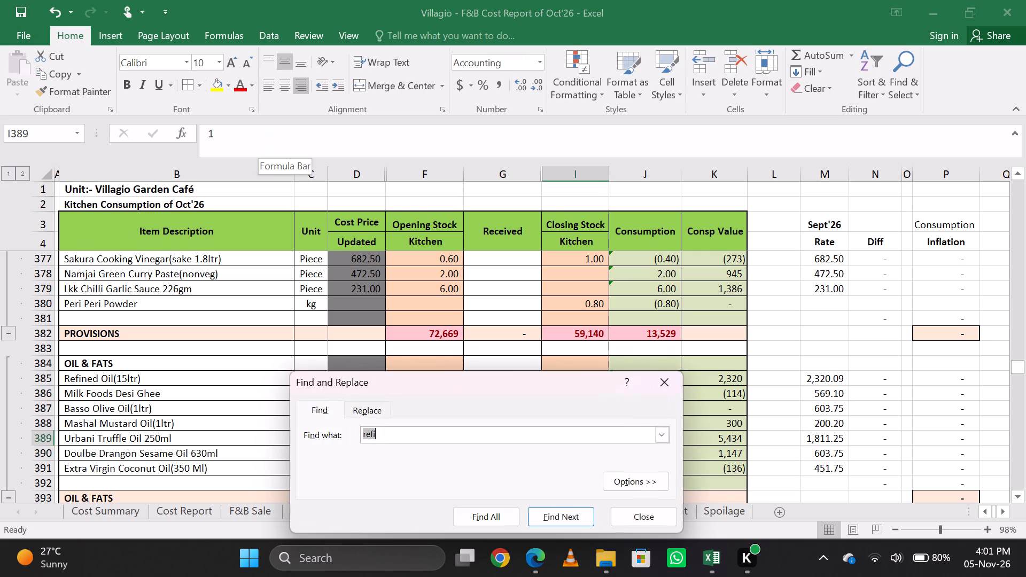
text(peri)
key(Return)
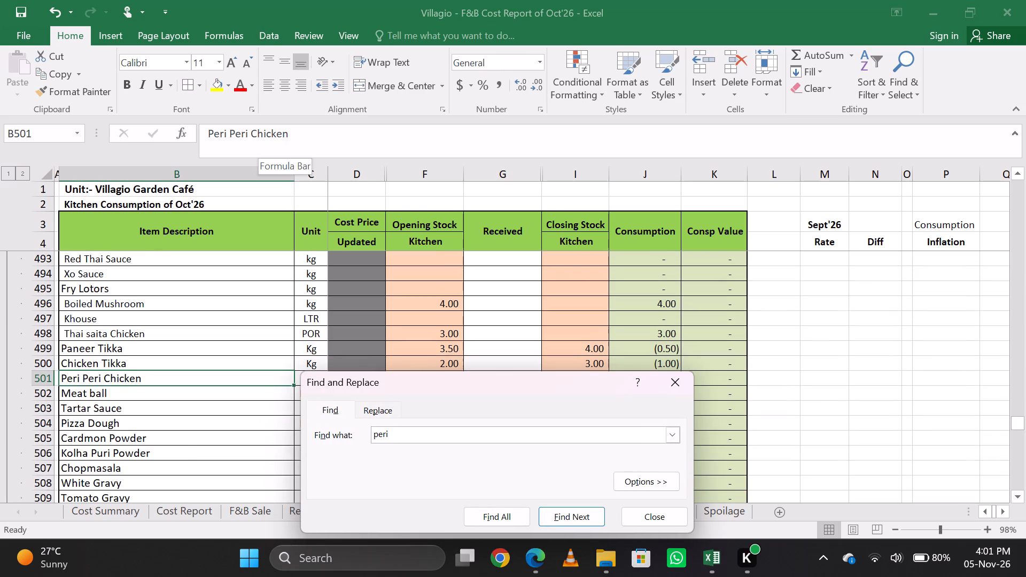
key(Return)
key(Return)
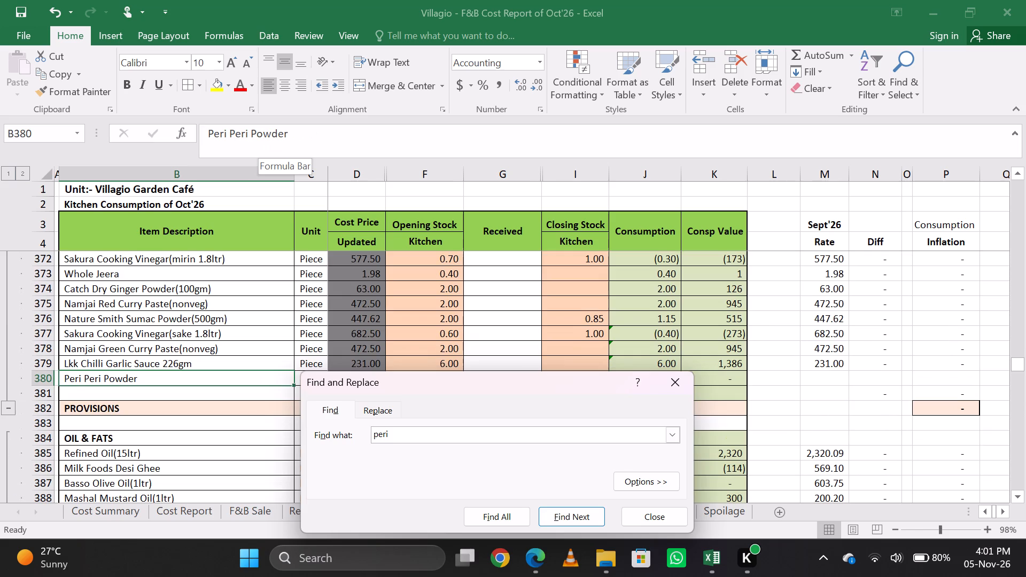
key(Escape)
key(Right)
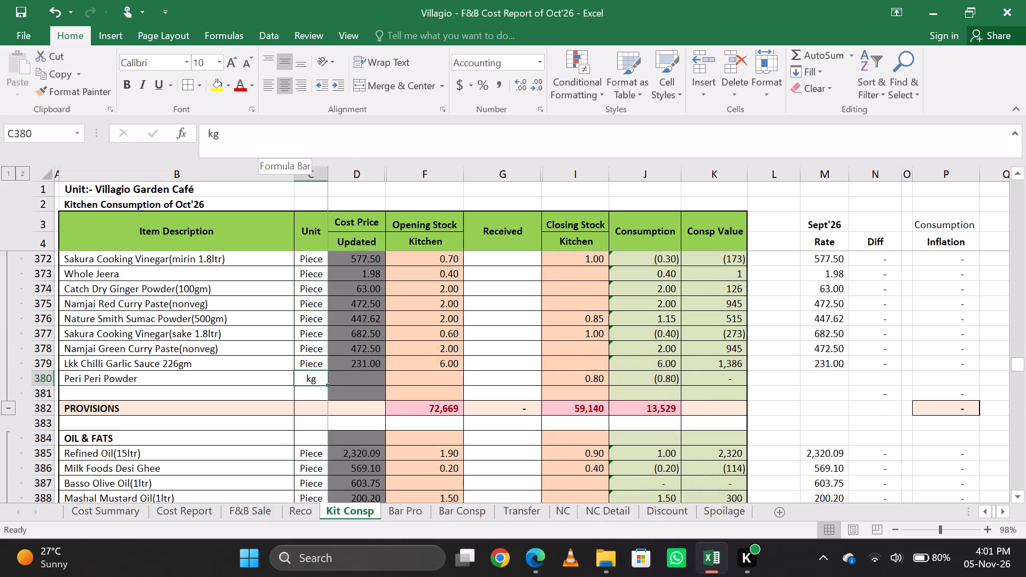
key(Right)
key(Right)
key(Right)
key(Right)
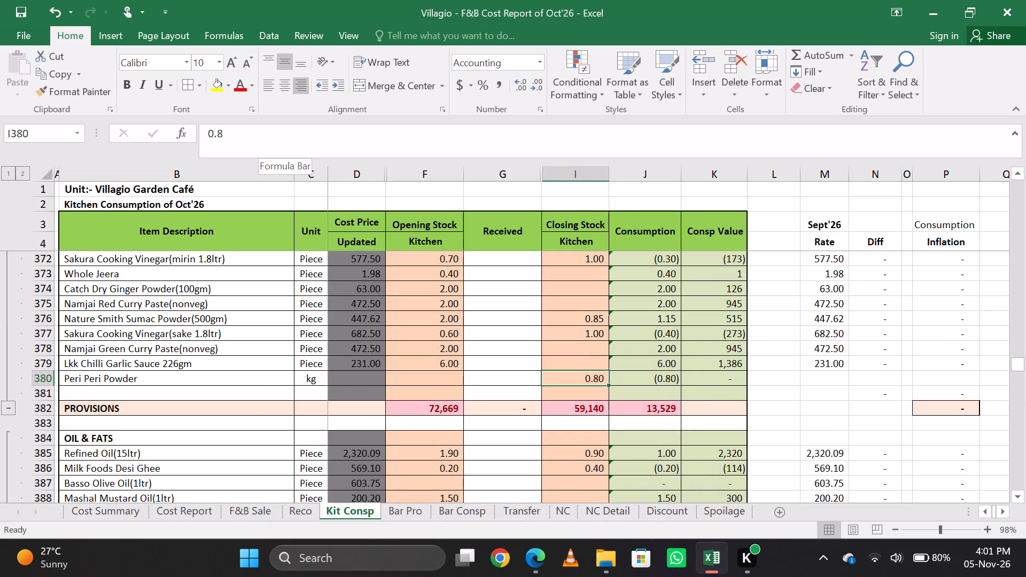
click(216, 134)
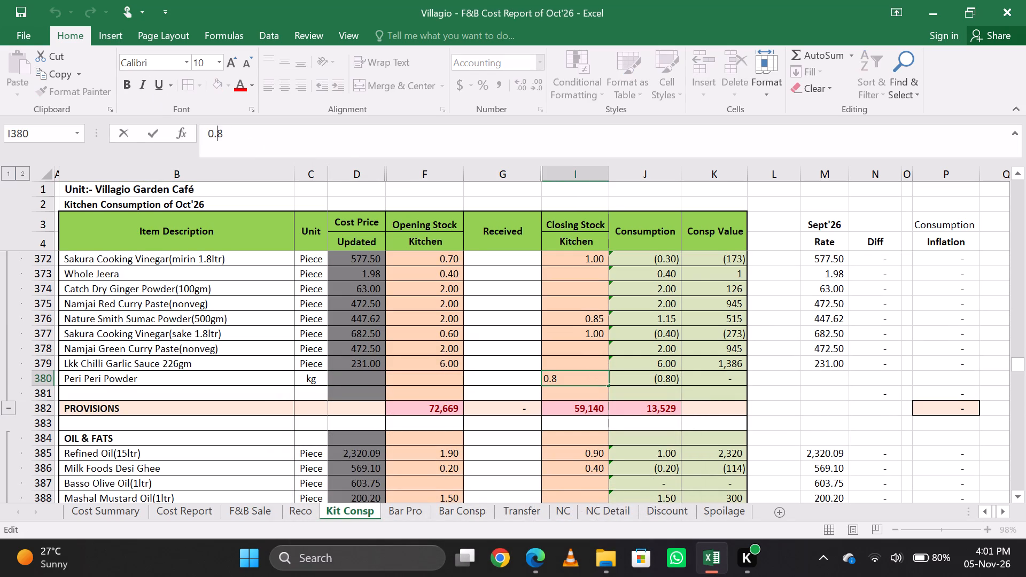
key(Left)
key(Left)
key(Left)
key(equal)
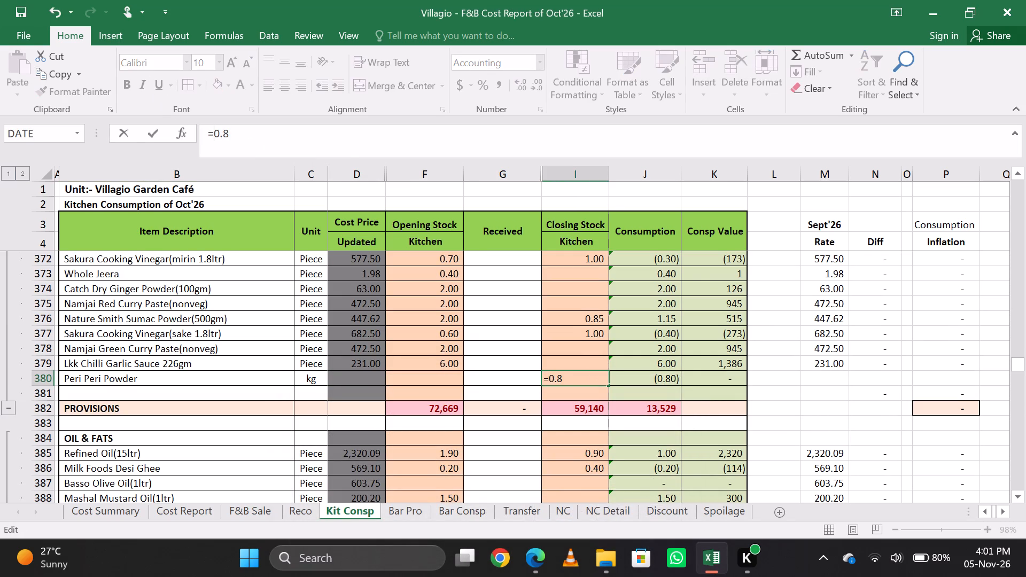
text(1+)
key(Return)
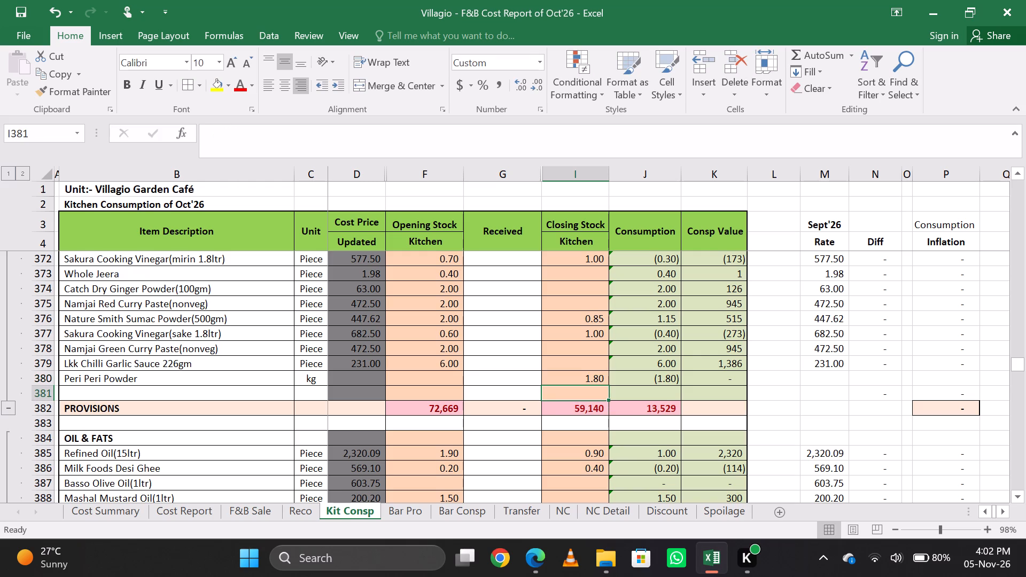
key(Up)
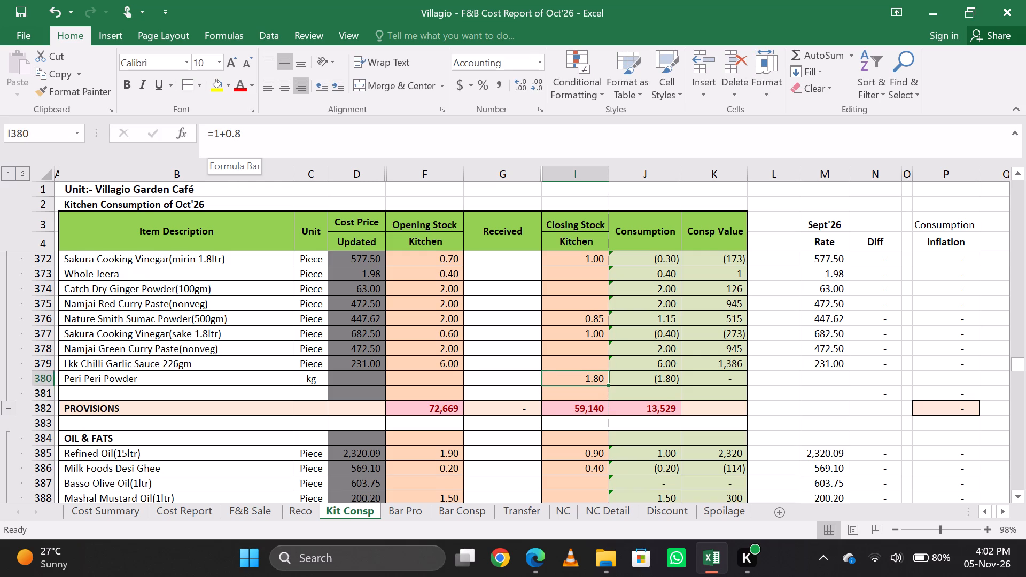
key(Down)
key(Up)
key(Down)
key(Up)
Search the sheet for "peri" and go through the matching items.
key(ctrl+f)
text(perii)
key(BackSpace)
key(Return)
key(Return)
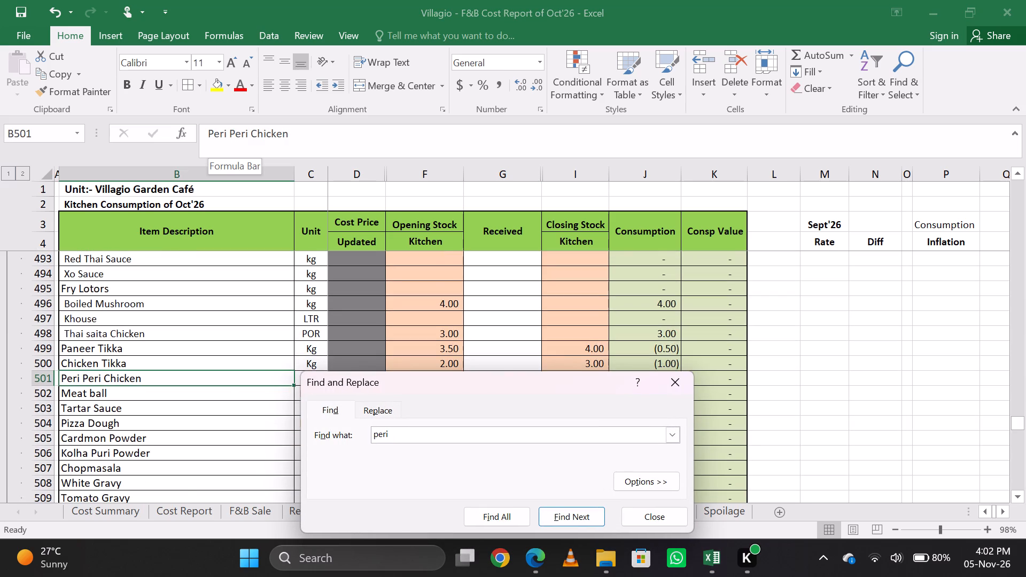
key(Return)
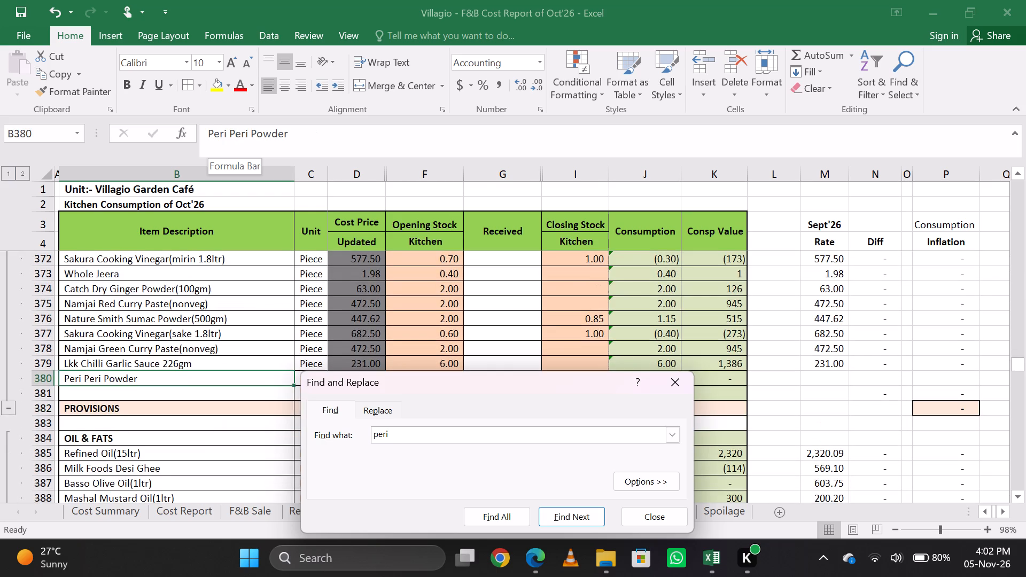
key(Return)
key(Return)
Search the sheet for the alternative spelling "pere".
key(BackSpace)
key(BackSpace)
key(BackSpace)
key(BackSpace)
key(BackSpace)
key(BackSpace)
key(BackSpace)
key(BackSpace)
key(BackSpace)
key(BackSpace)
key(BackSpace)
key(BackSpace)
key(BackSpace)
key(BackSpace)
key(BackSpace)
key(BackSpace)
key(BackSpace)
key(BackSpace)
key(BackSpace)
key(BackSpace)
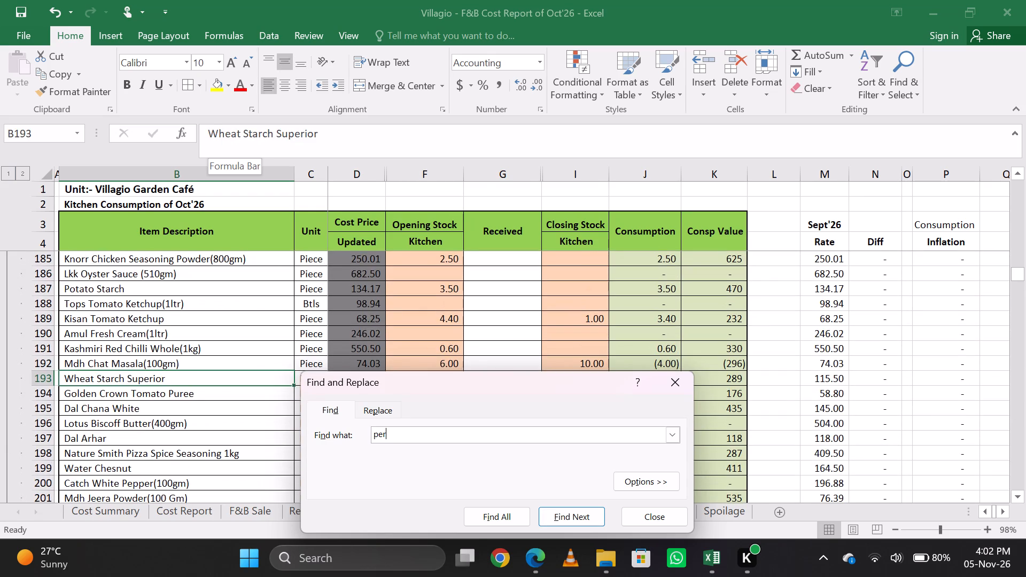
text(pere)
key(Return)
key(Return)
Search the sheet for "sauce" and go through the matching items down to the Semifinished section.
key(BackSpace)
key(BackSpace)
key(BackSpace)
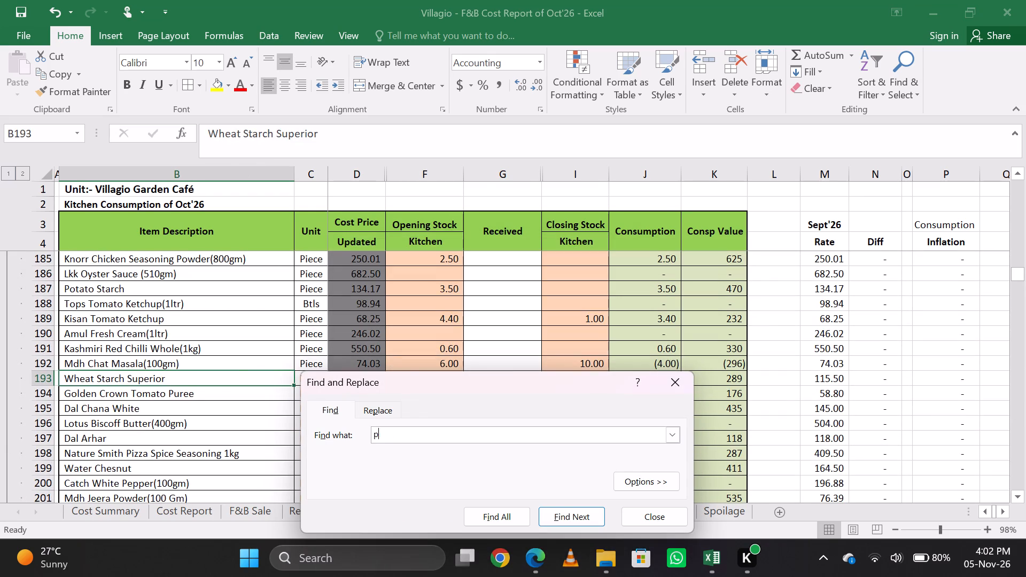
key(BackSpace)
key(BackSpace)
text(sauce)
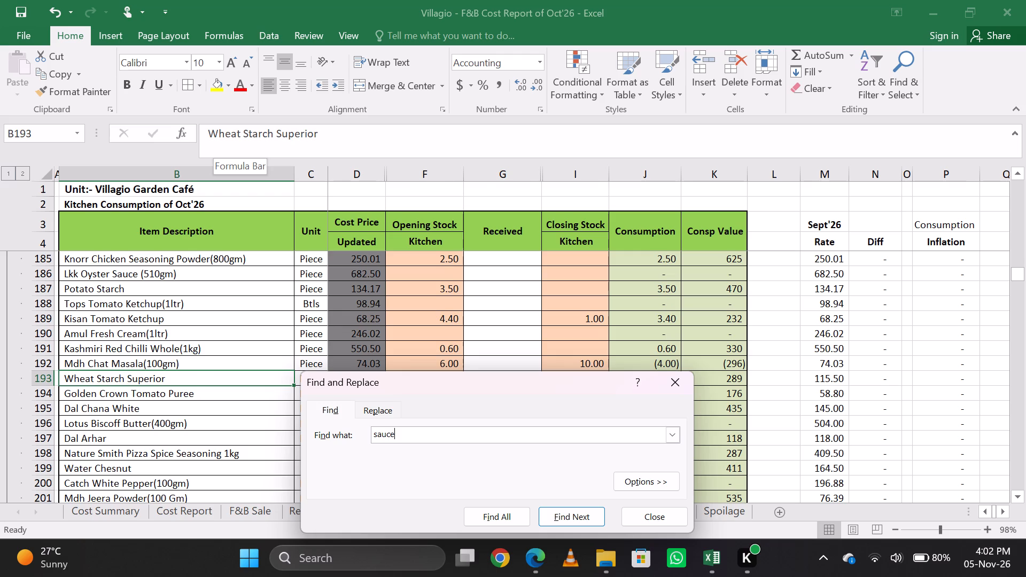
key(Return)
key(Return)
key(Return)
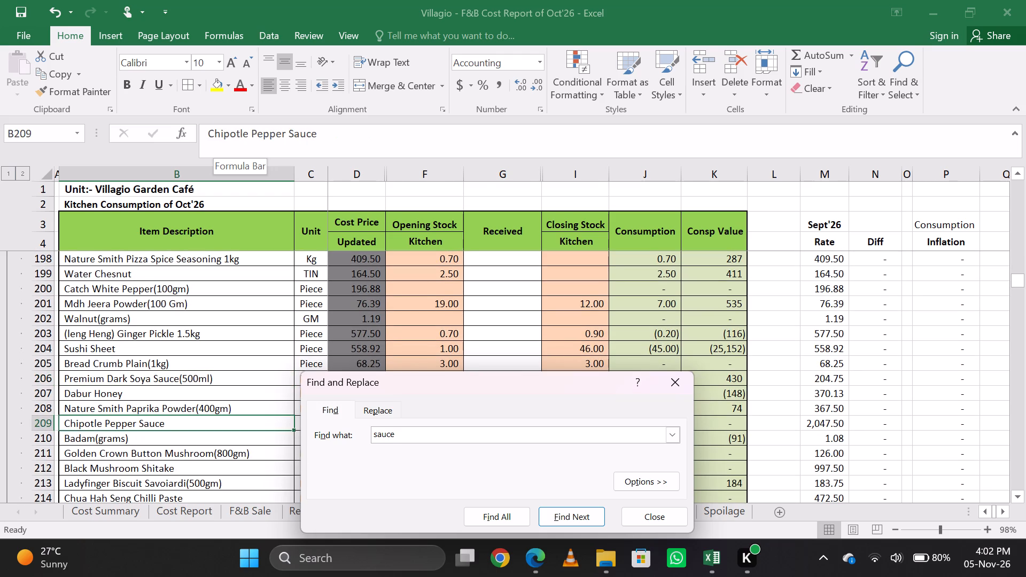
key(Return)
key(Return)
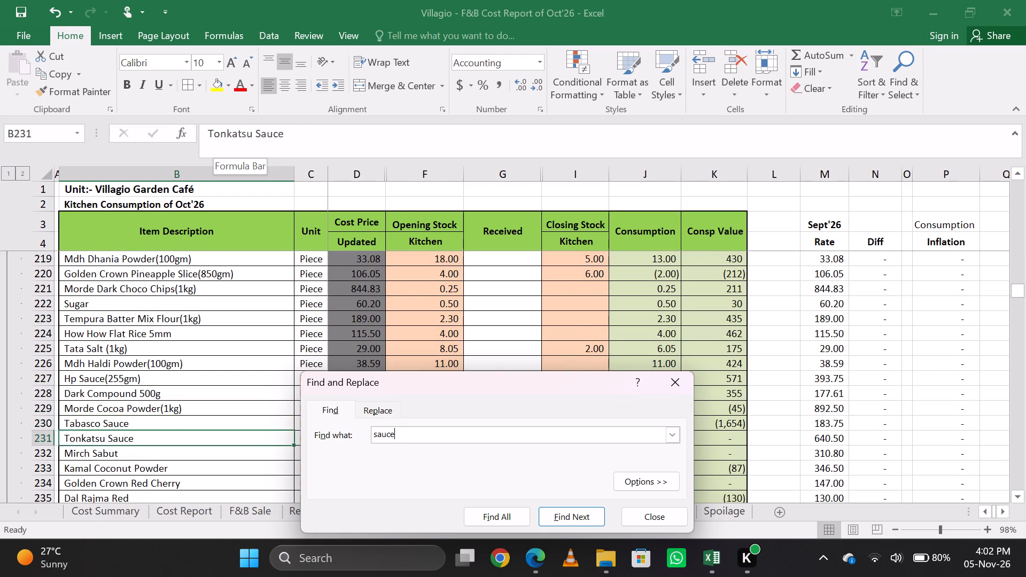
key(Return)
key(Return)
key(Return)
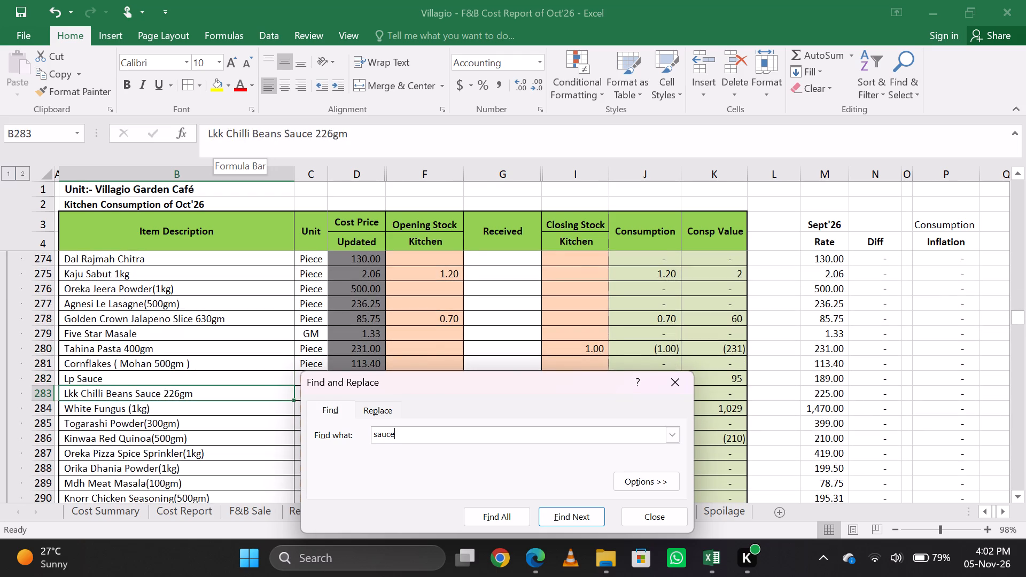
key(Return)
key(Return)
key(Return)
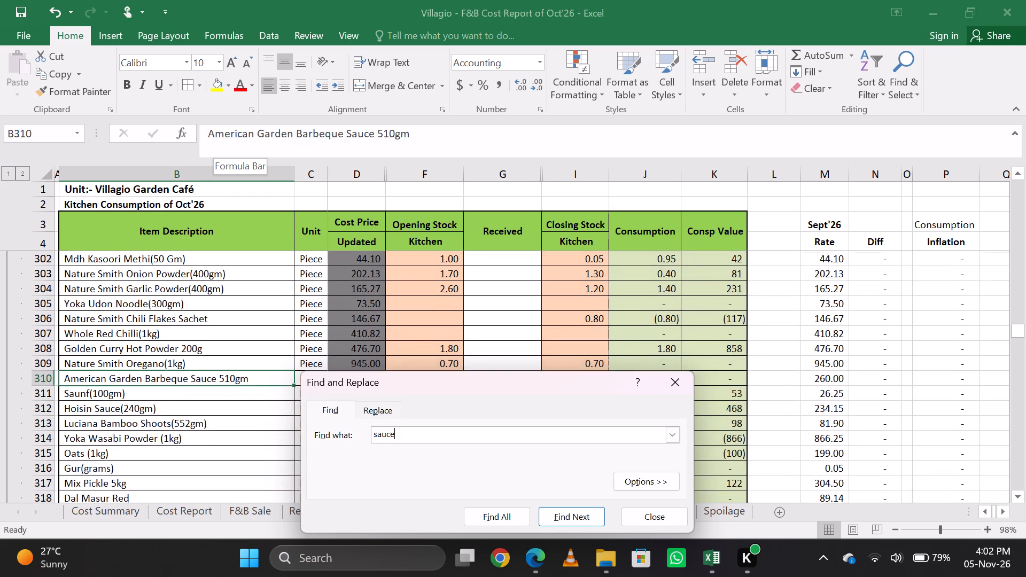
key(Return)
key(Return)
key(Return)
key(Return)
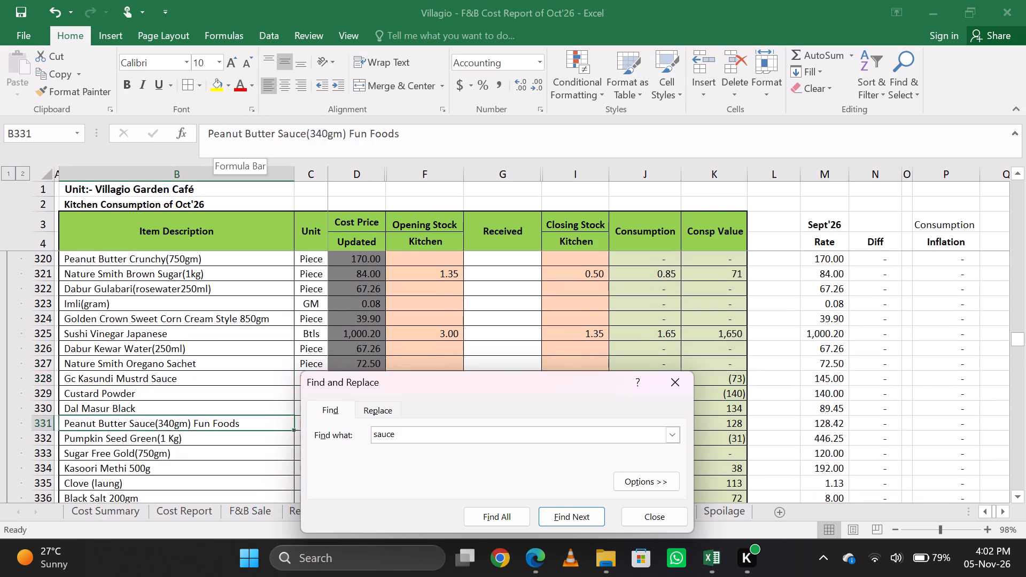
key(Return)
key(Return)
key(Return)
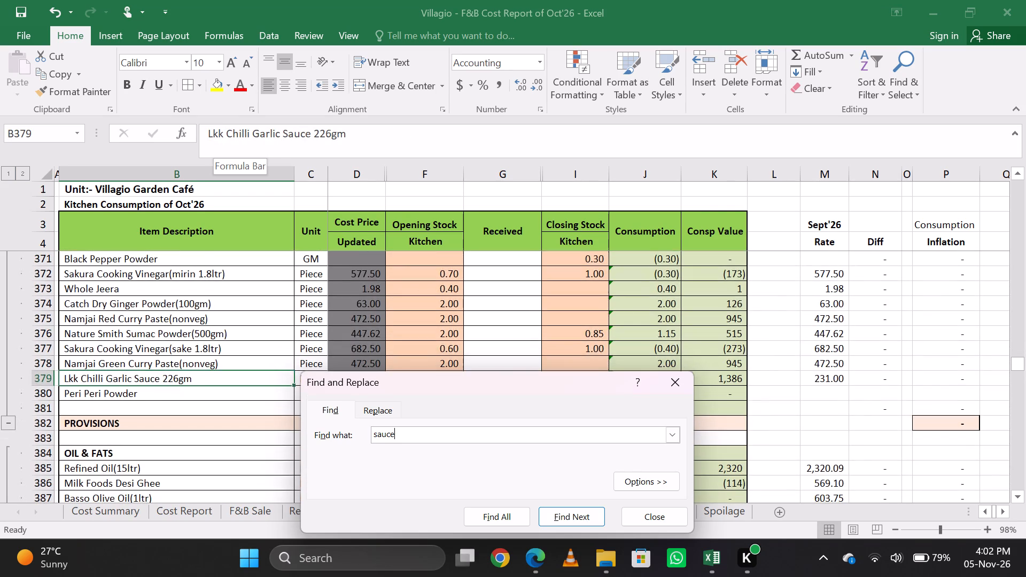
key(Return)
key(Return)
Search the sheet for "peri peri" and go through the matching items.
key(BackSpace)
key(BackSpace)
key(BackSpace)
key(BackSpace)
key(BackSpace)
key(BackSpace)
key(BackSpace)
key(BackSpace)
key(BackSpace)
key(BackSpace)
key(BackSpace)
key(BackSpace)
key(BackSpace)
key(BackSpace)
key(BackSpace)
key(BackSpace)
key(BackSpace)
key(BackSpace)
key(BackSpace)
key(BackSpace)
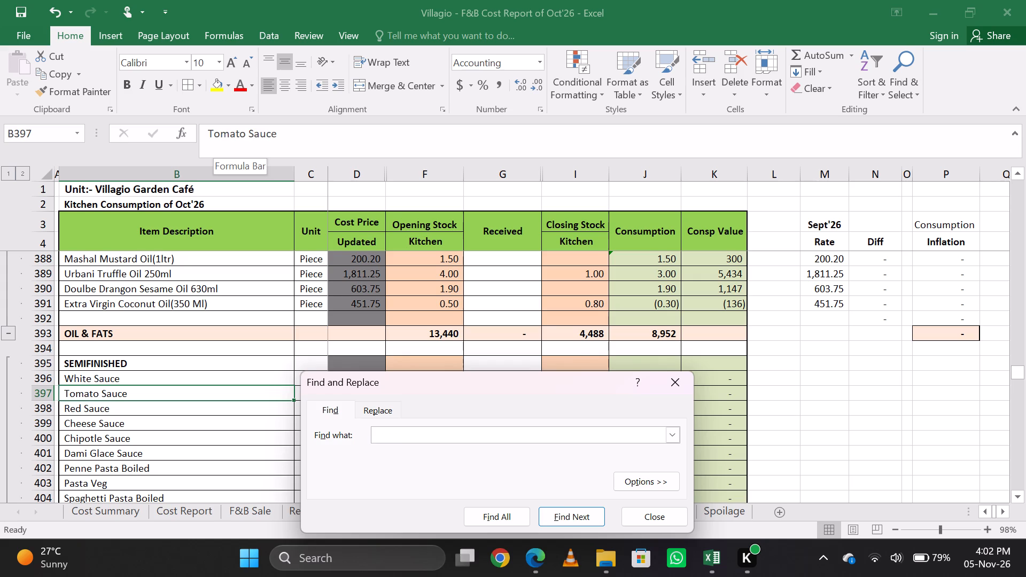
text(peri peroi)
key(BackSpace)
key(BackSpace)
key(i)
key(Return)
key(Return)
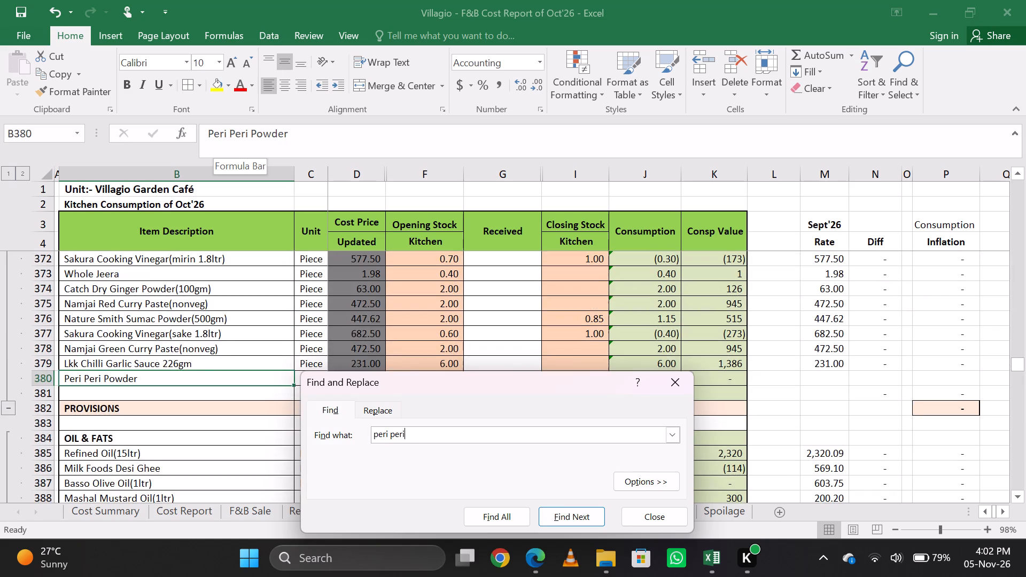
key(Return)
key(Return)
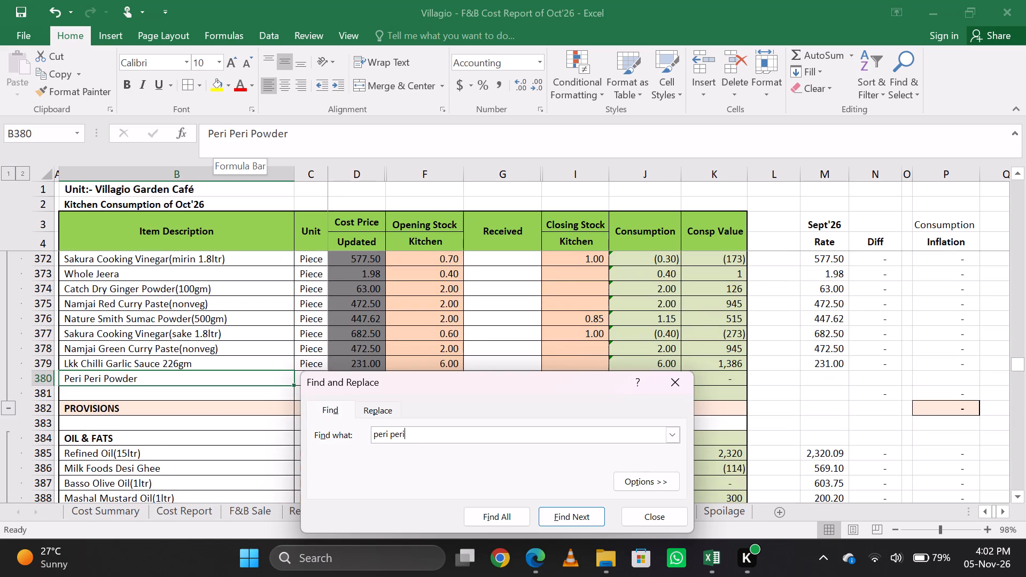
key(Escape)
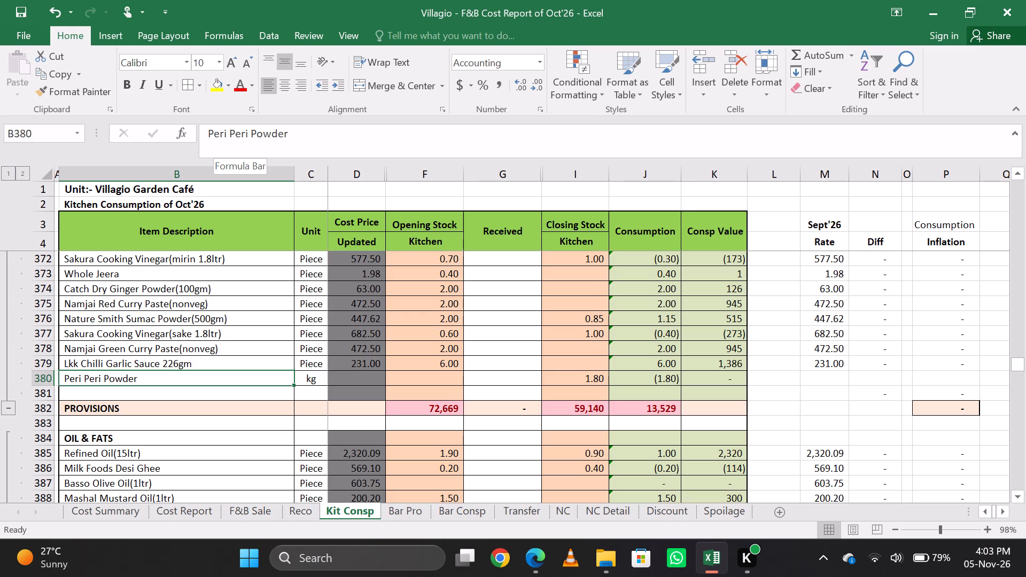
Find "salt" on the sheet and set the closing stock of Tata Salt (1kg) to 3.
key(ctrl+f)
text(salt)
key(Return)
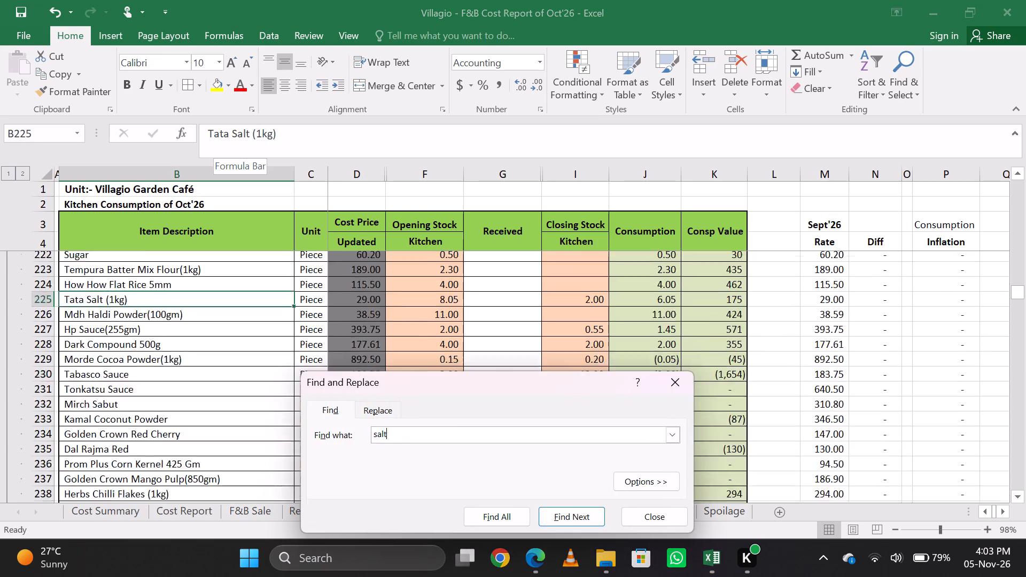
key(Escape)
key(Right)
key(Right)
key(Right)
key(Right)
key(Right)
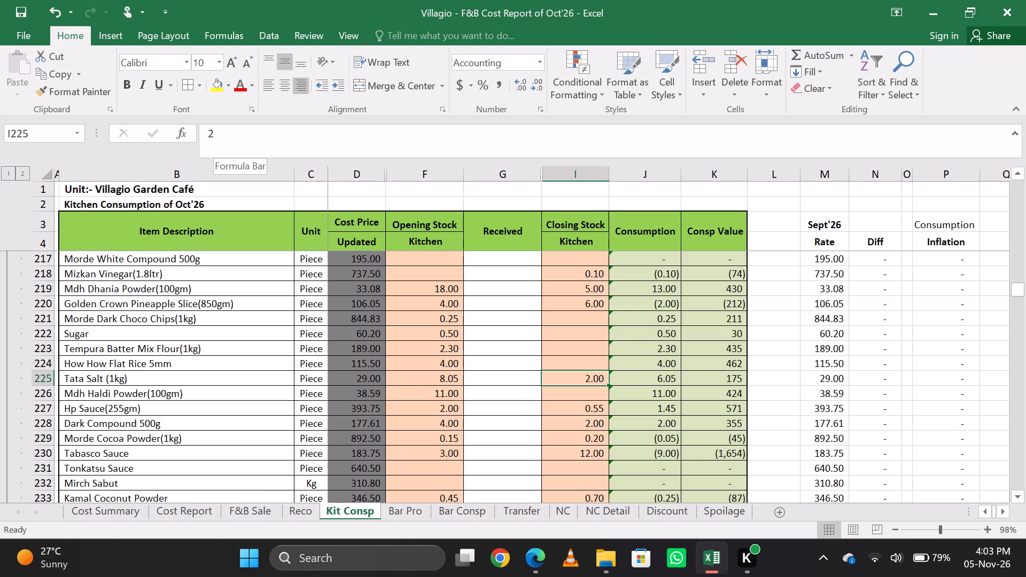
key(3)
key(Return)
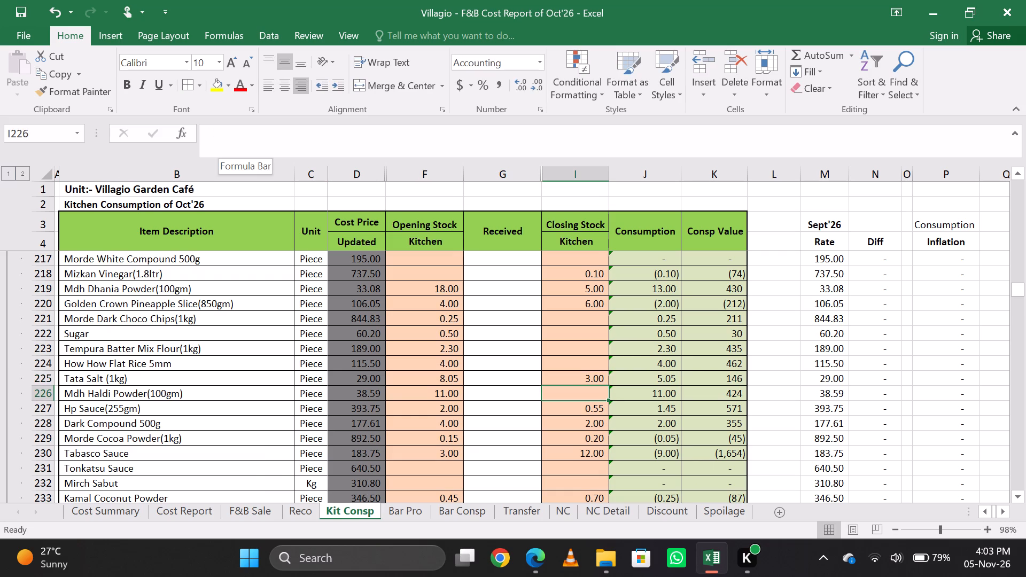
Find "breakf" on the sheet and change the closing stock of Breakfast Sugar to =2.5+1.5.
key(ctrl+f)
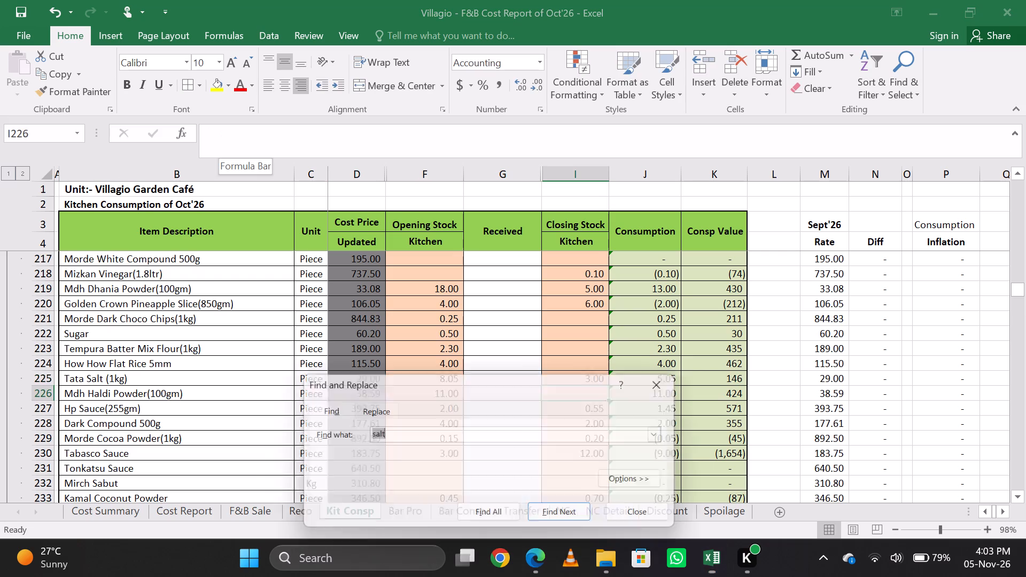
text(breakf)
key(Return)
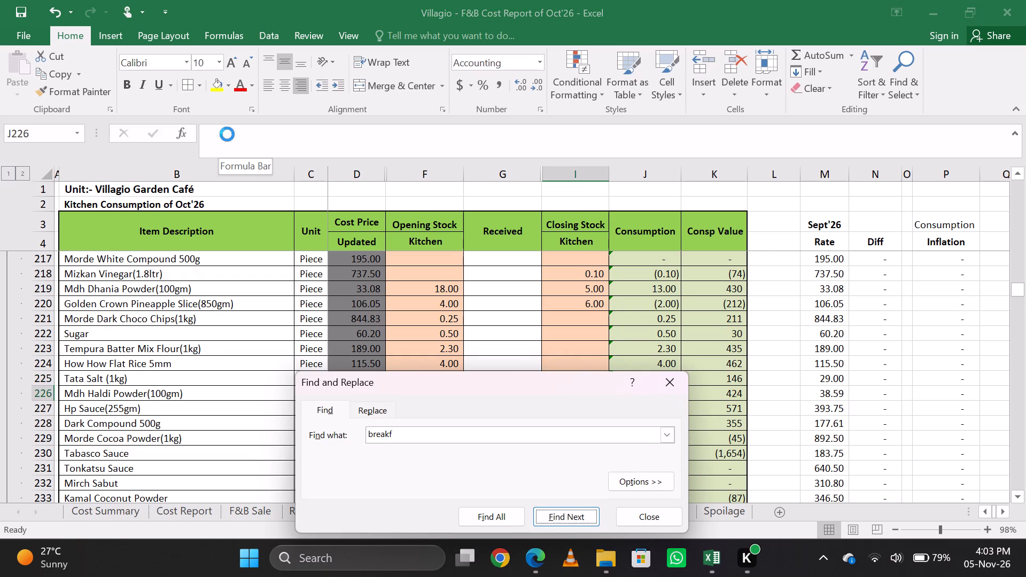
key(Escape)
key(Right)
key(Right)
key(Right)
key(Right)
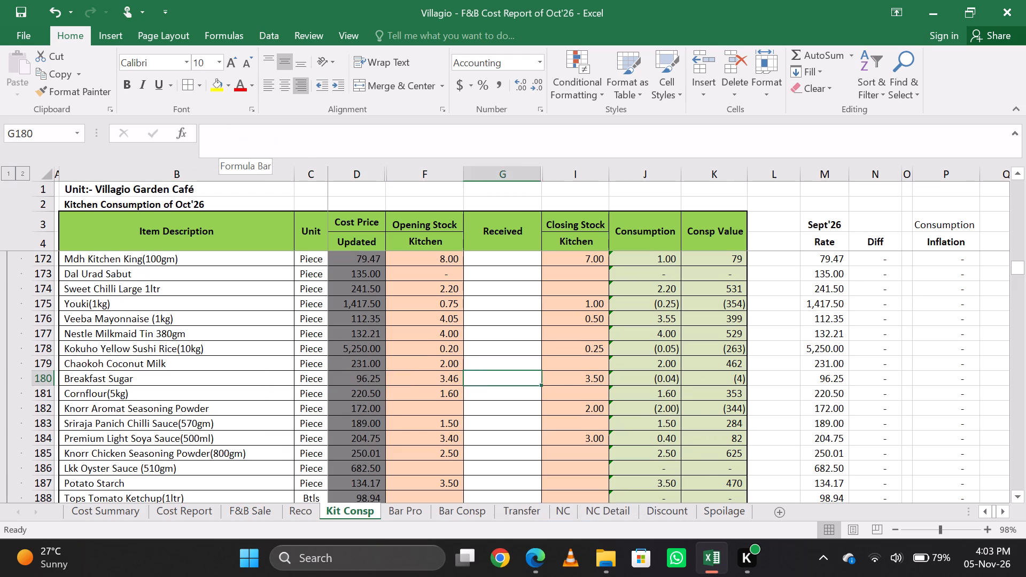
key(Right)
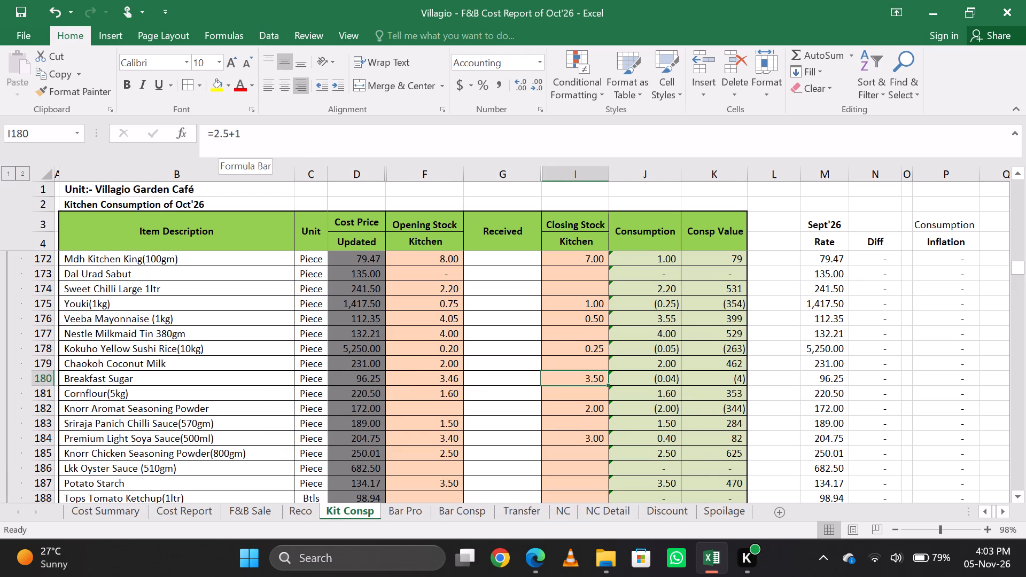
key(Down)
key(Up)
click(232, 134)
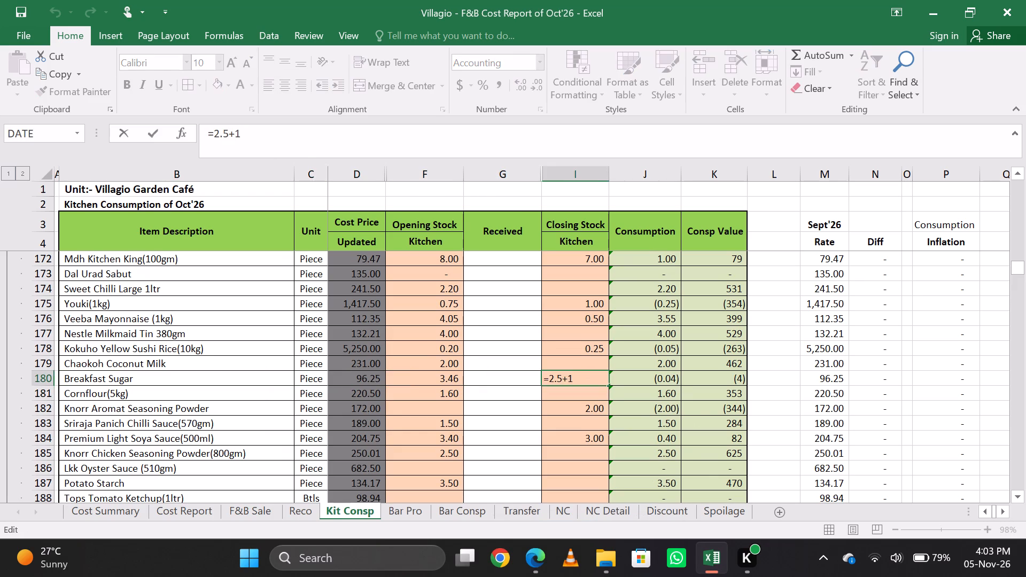
click(265, 142)
text(.5)
key(Return)
key(Up)
key(Down)
key(Up)
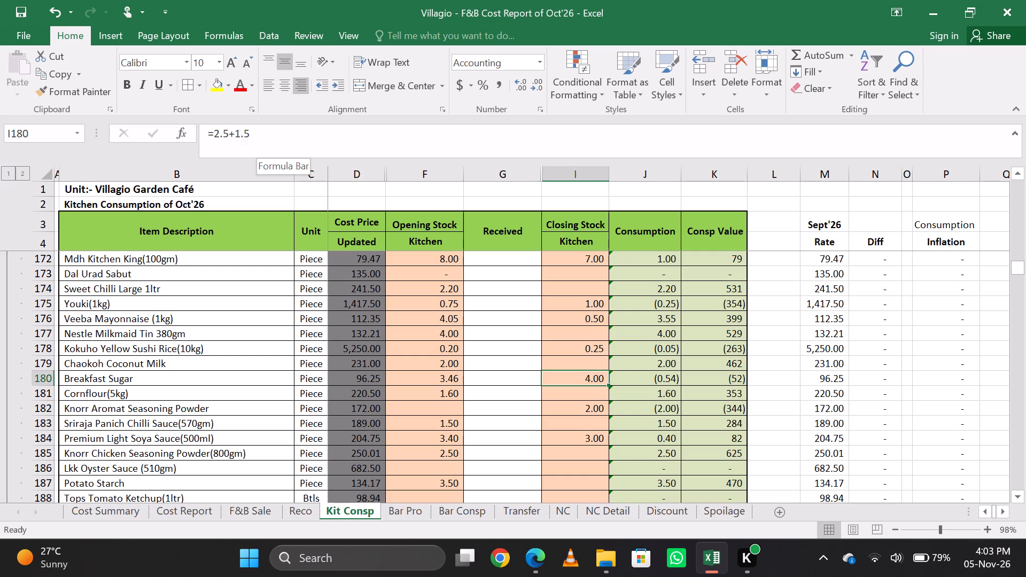
key(Down)
key(Up)
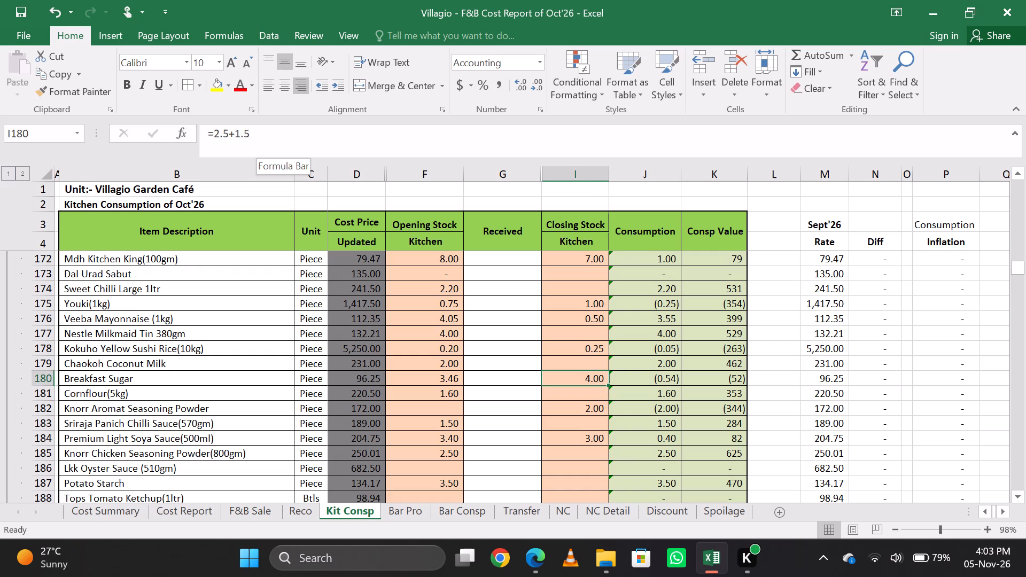
Find "peanu" on the sheet, go to Peanut Raw(1kg) and change its closing stock to =0.04+0.15.
key(ctrl+f)
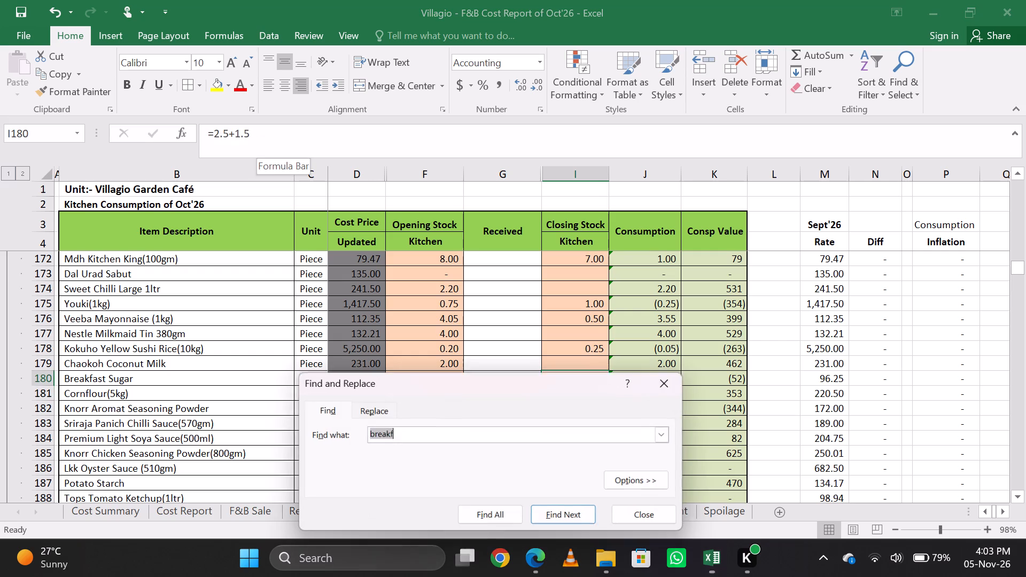
text(peanu)
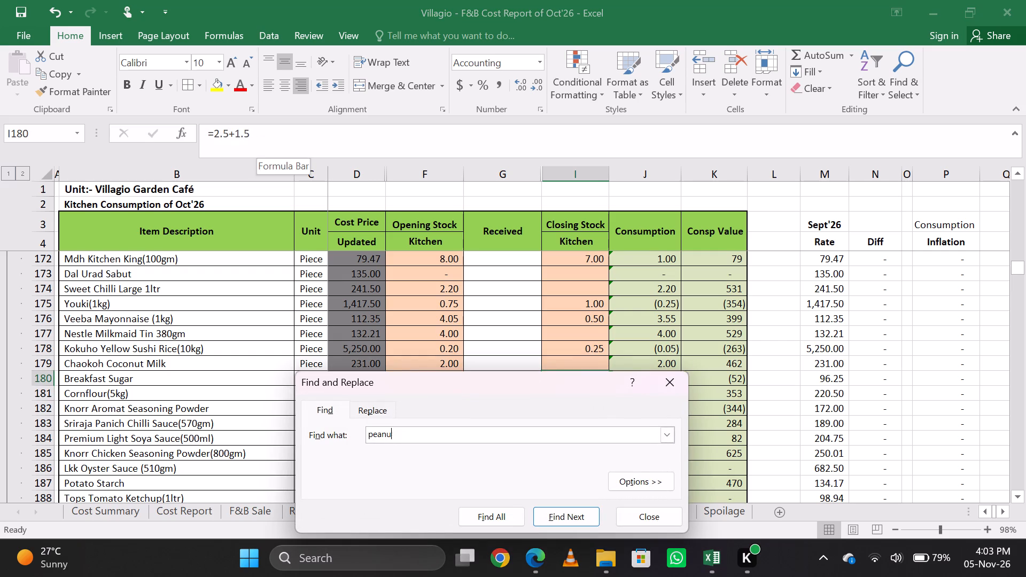
key(Return)
key(Escape)
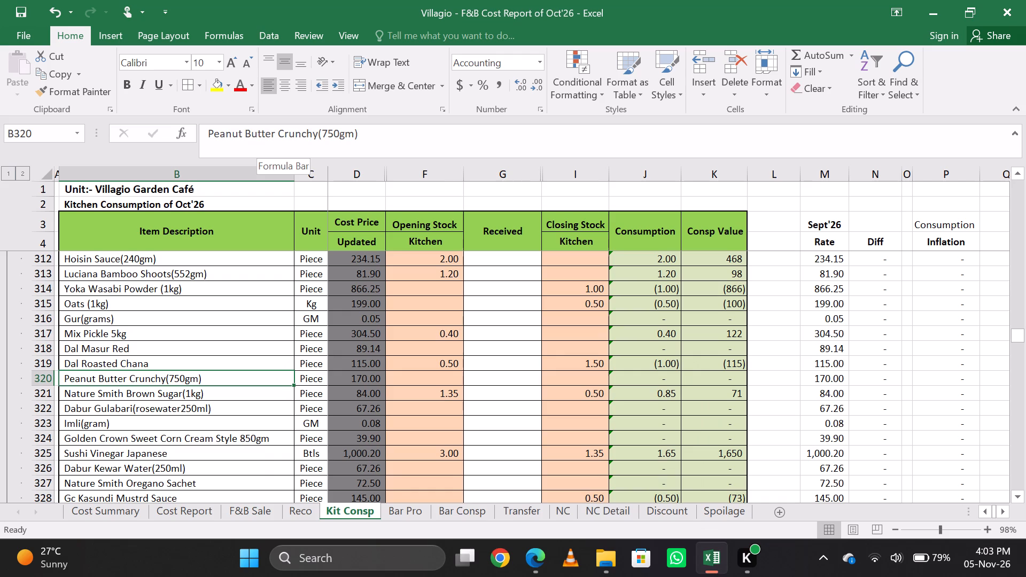
key(ctrl+f)
key(Return)
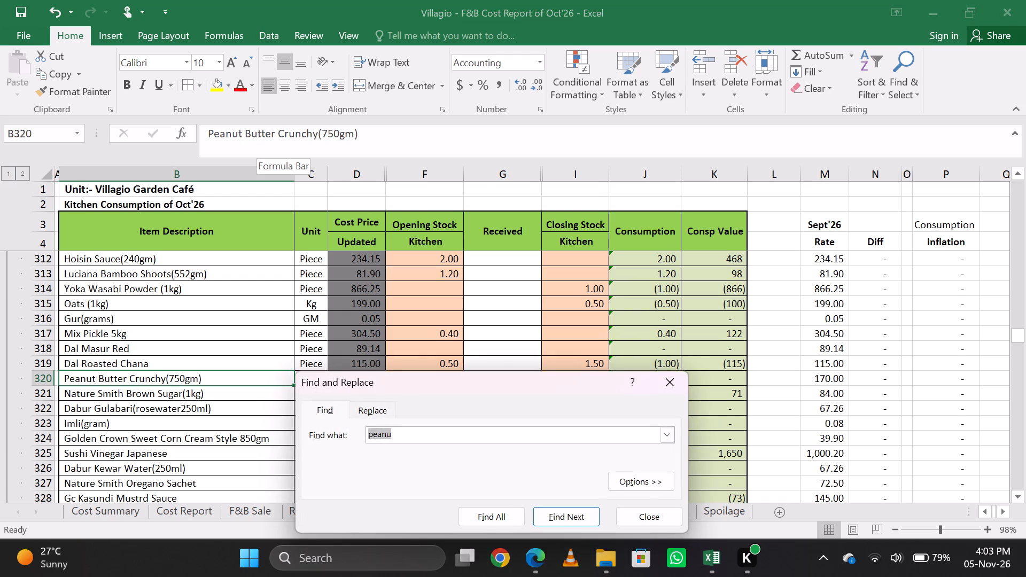
key(Return)
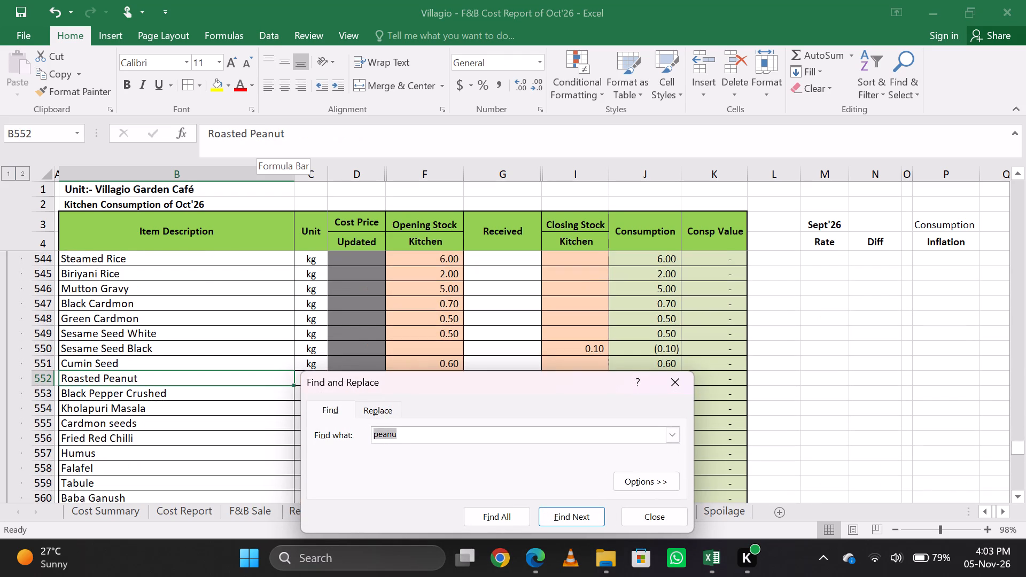
key(Return)
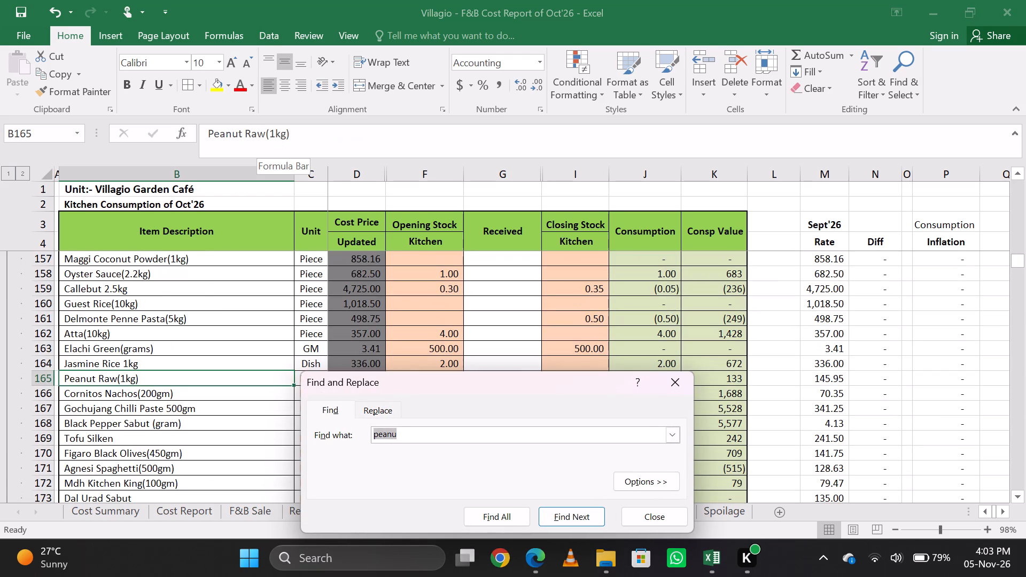
key(Escape)
key(Right)
key(Right)
key(Right)
key(Right)
key(Right)
key(Right)
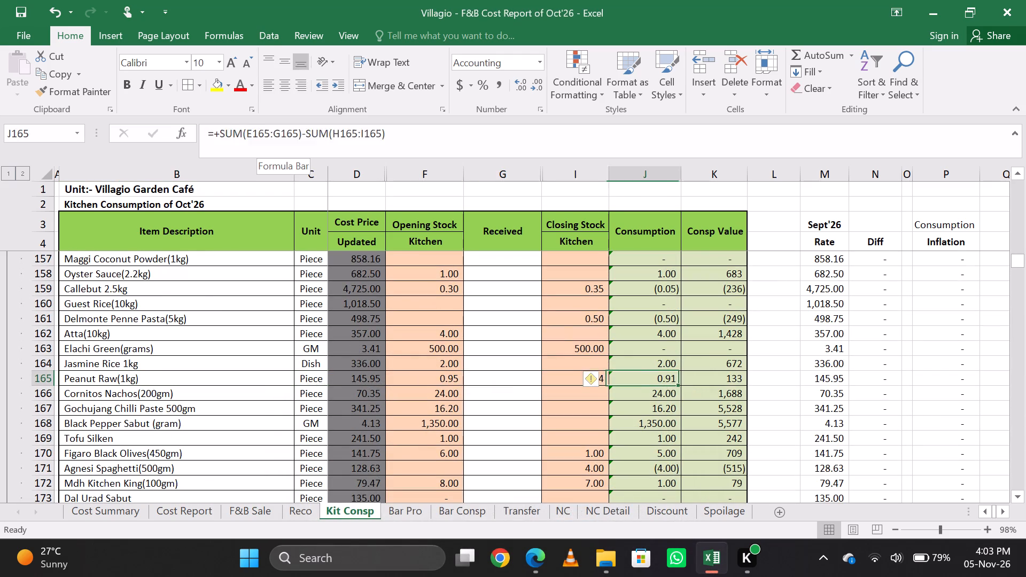
key(Left)
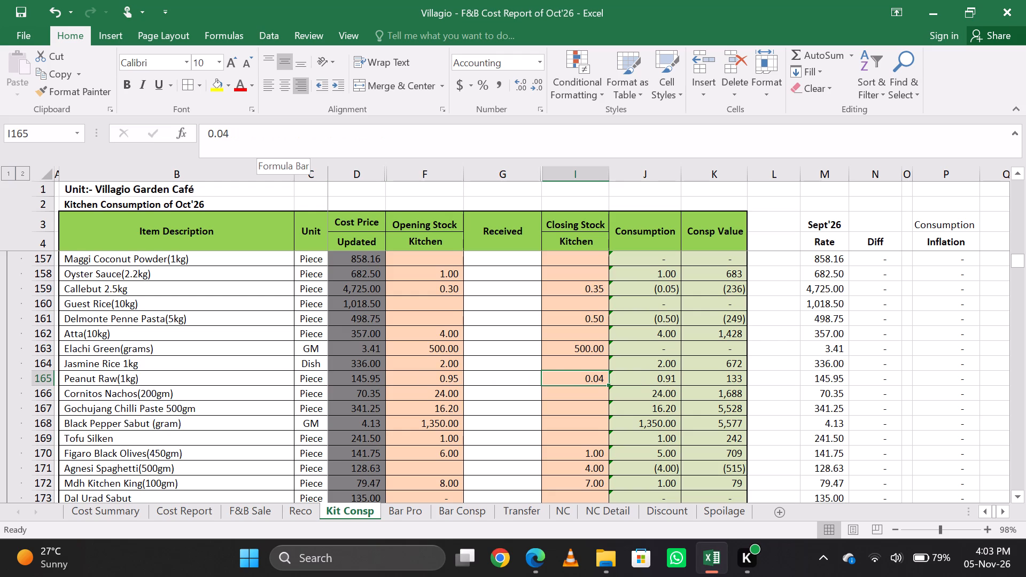
click(276, 142)
key(shift+plus)
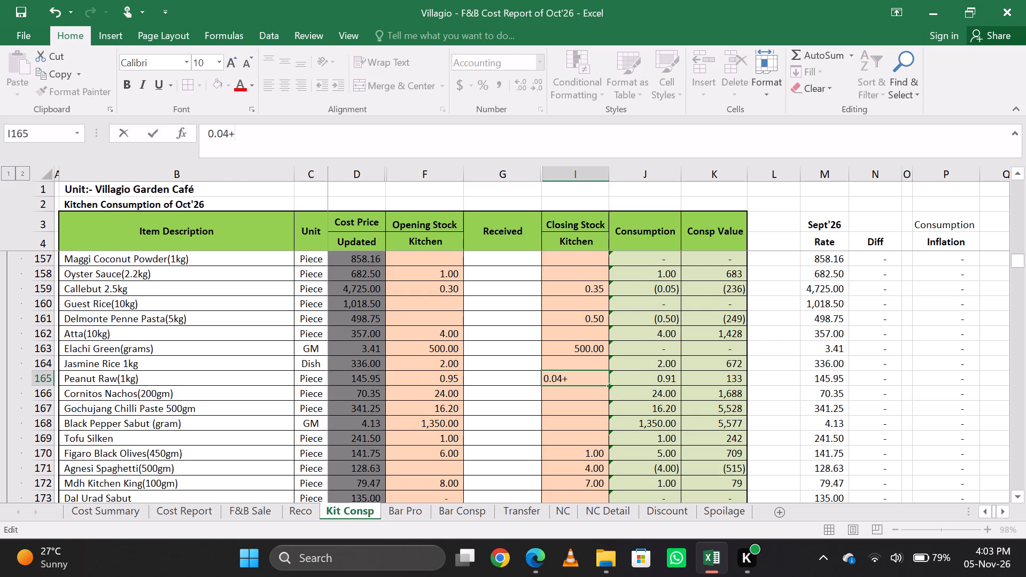
text(.5)
key(BackSpace)
text(15)
key(Left)
key(Left)
key(Left)
key(Left)
key(Left)
key(Left)
key(Left)
key(Left)
key(Left)
key(Left)
key(Left)
key(Left)
key(Left)
key(equal)
key(Return)
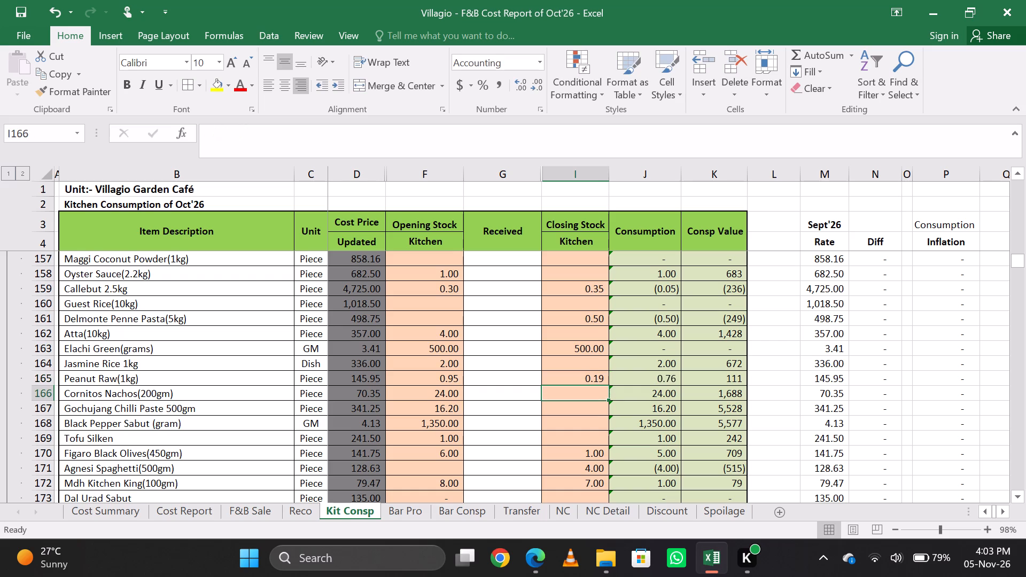
key(Up)
key(Down)
key(Up)
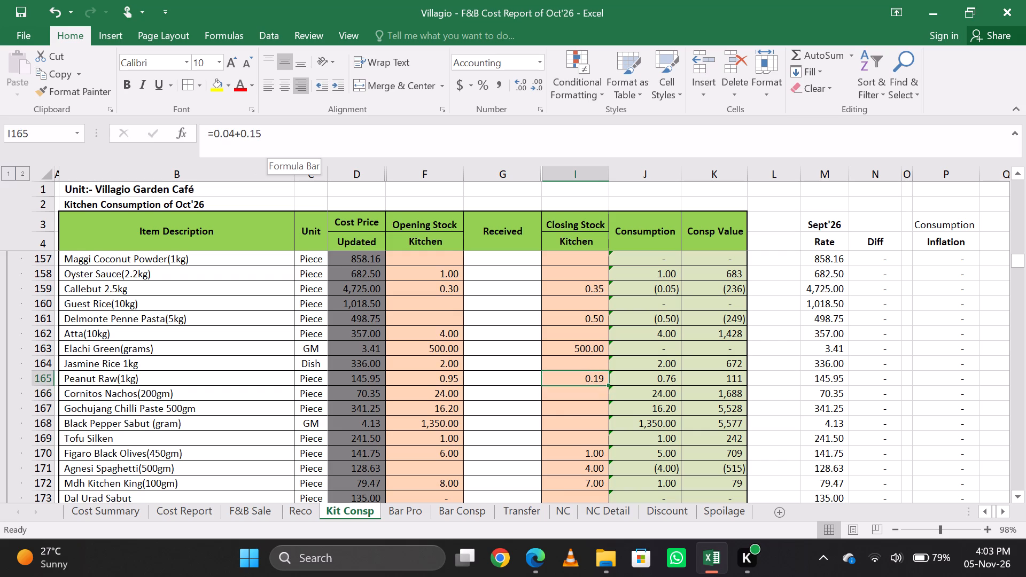
Search the sheet for "black o" and go to the closing stock of Figaro Black Olives(450gm).
key(ctrl+f)
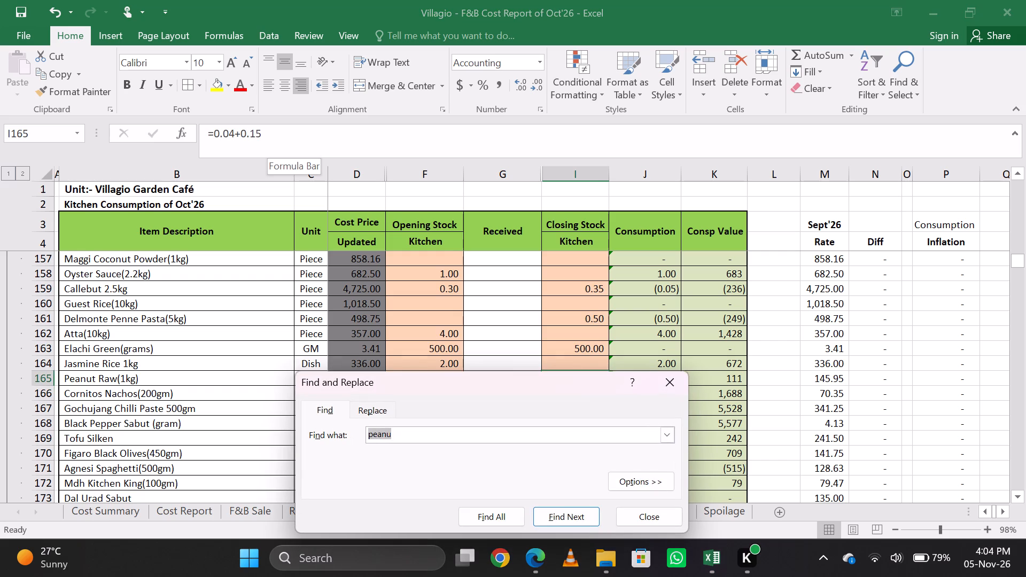
text(black o)
key(Return)
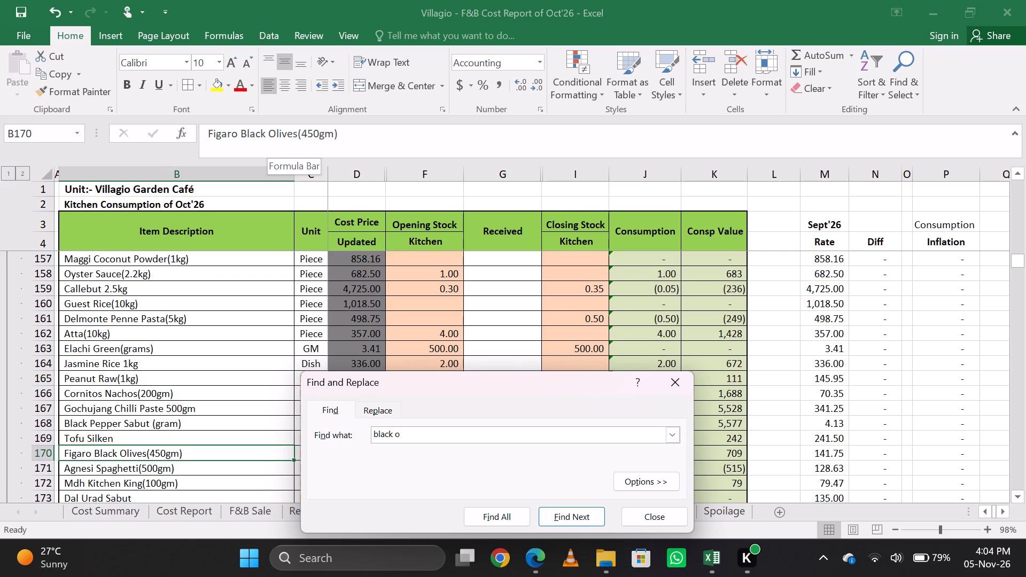
key(Escape)
key(Right)
key(Right)
key(Right)
key(Right)
key(Right)
key(Right)
key(Left)
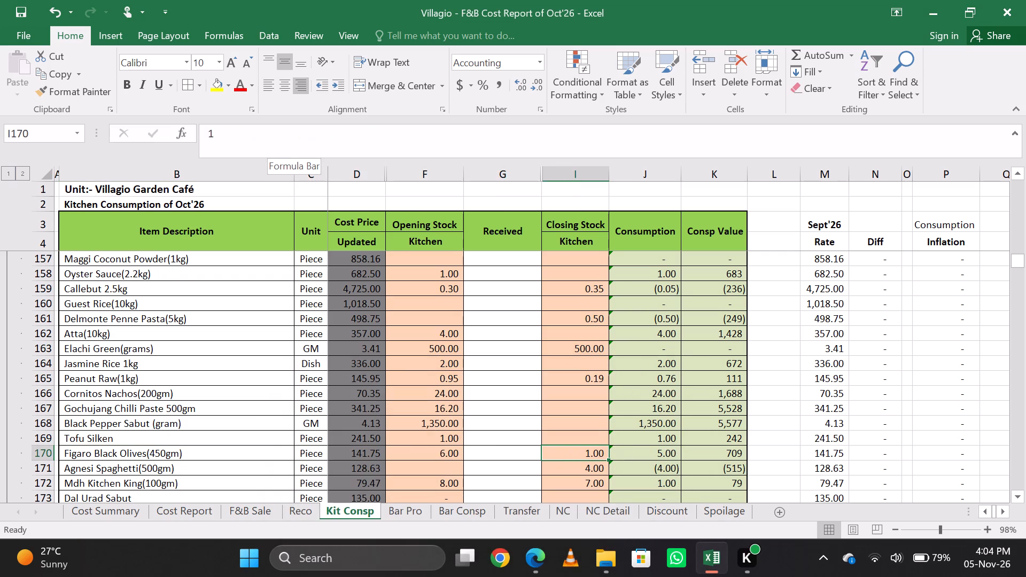
key(Right)
key(Left)
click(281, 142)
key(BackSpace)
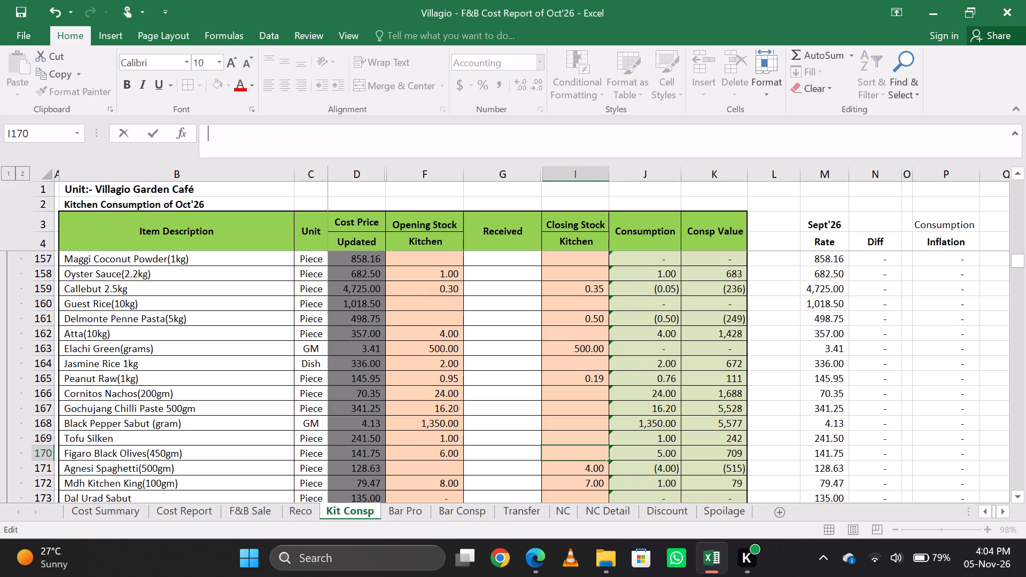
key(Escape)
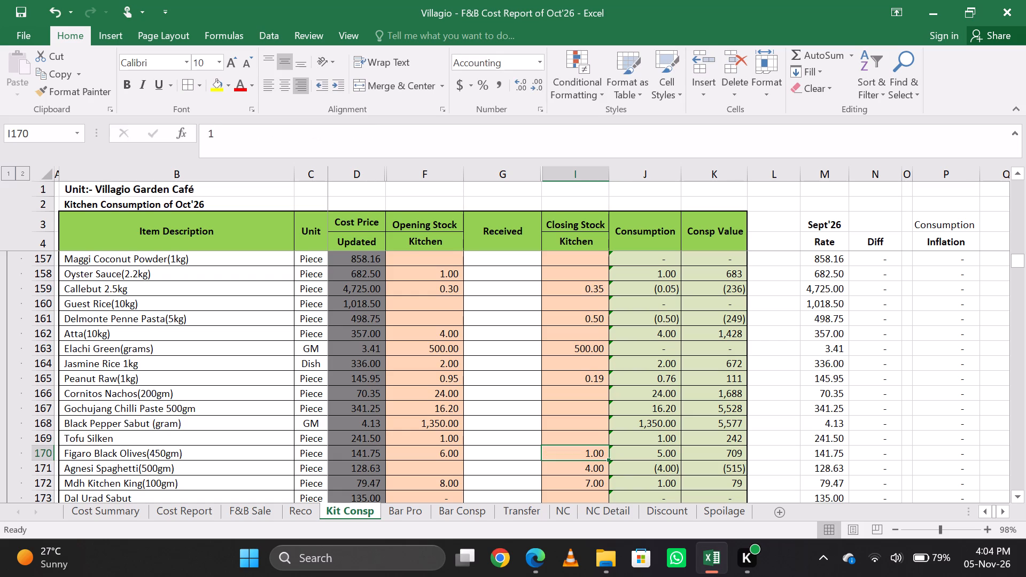
Set the closing stock of Figaro Black Olives(450gm) to 2.
key(2)
key(Return)
Find "french f" on the sheet and set the closing stock of French Fries 11 Mm to 6.
key(ctrl+f)
key(BackSpace)
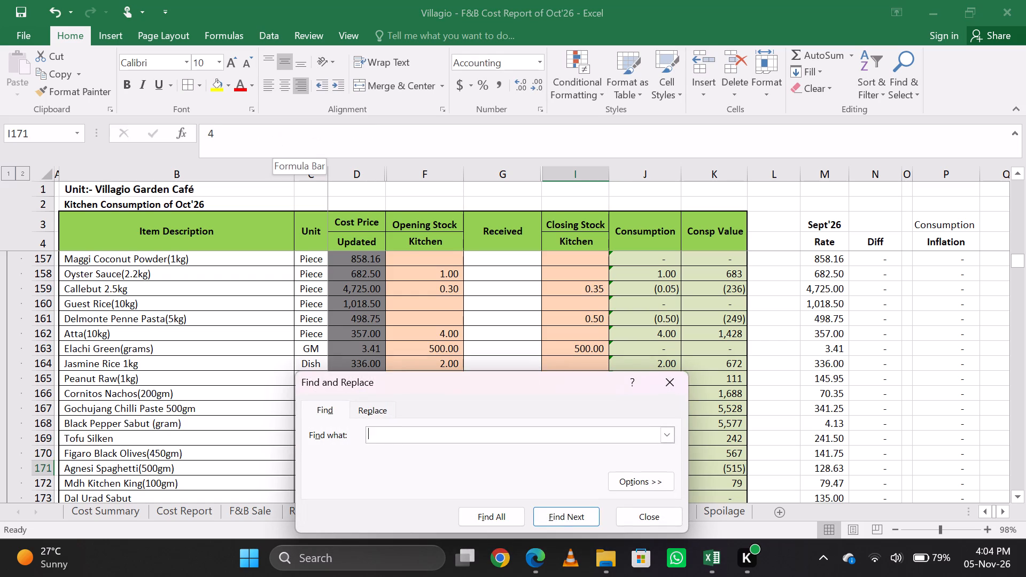
key(BackSpace)
key(BackSpace)
key(BackSpace)
text(french f)
key(Return)
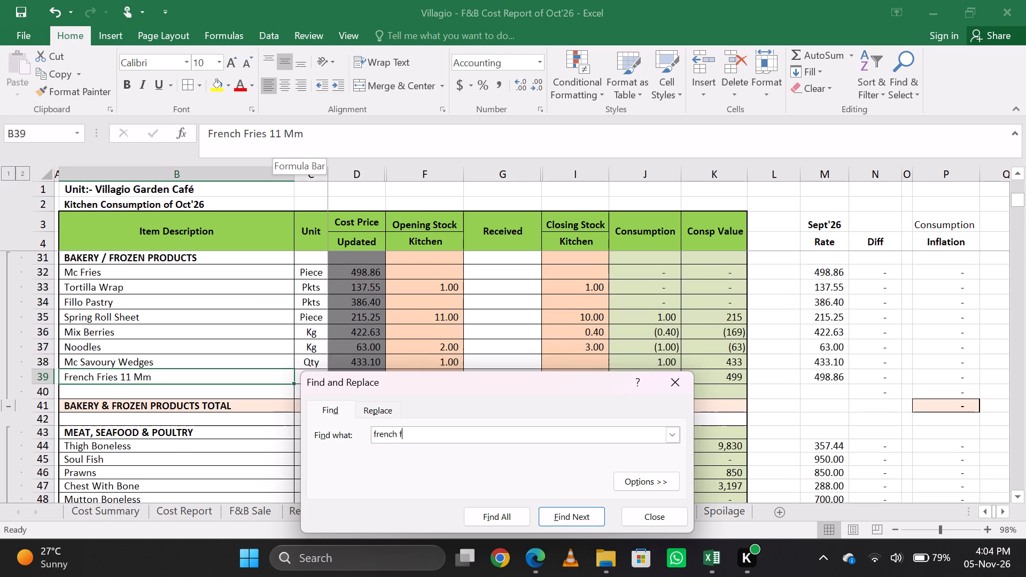
key(Escape)
key(Right)
key(Right)
key(Right)
key(Right)
key(Right)
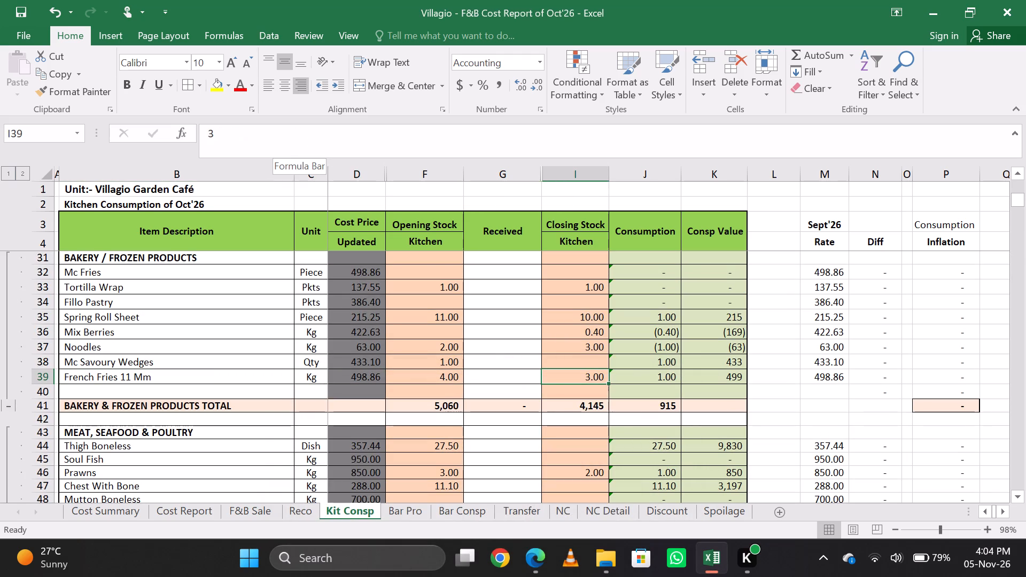
key(6)
key(Return)
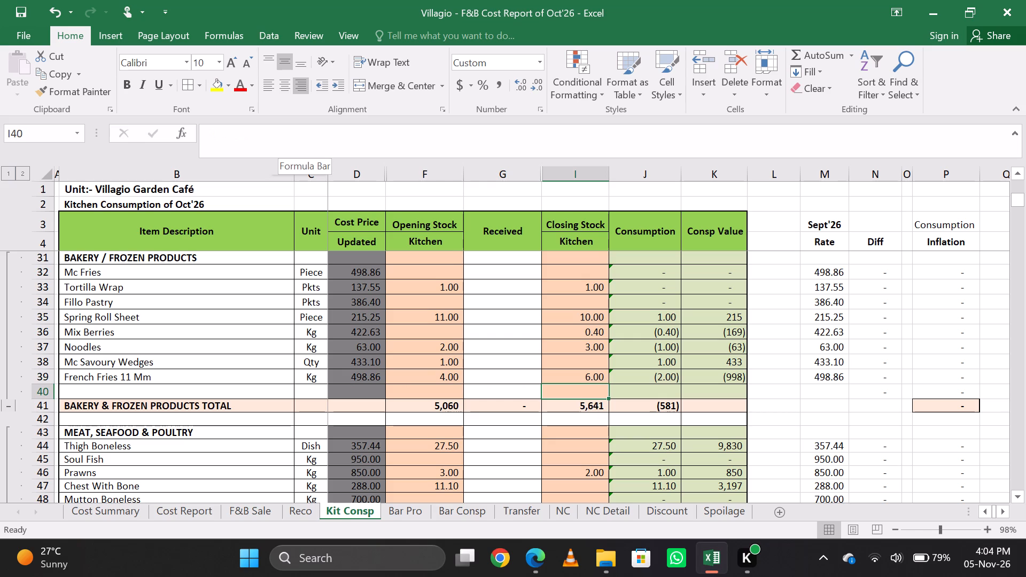
Find "basil" on the sheet, go to Basil Leaf and set its closing stock to 0.05.
key(ctrl+f)
text(basil)
key(Return)
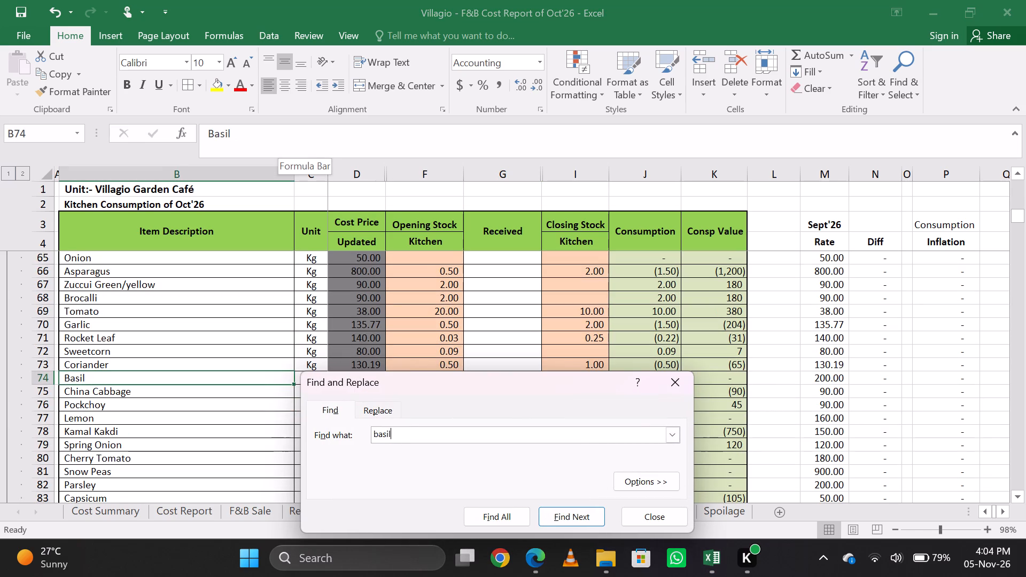
key(Return)
key(Escape)
key(Right)
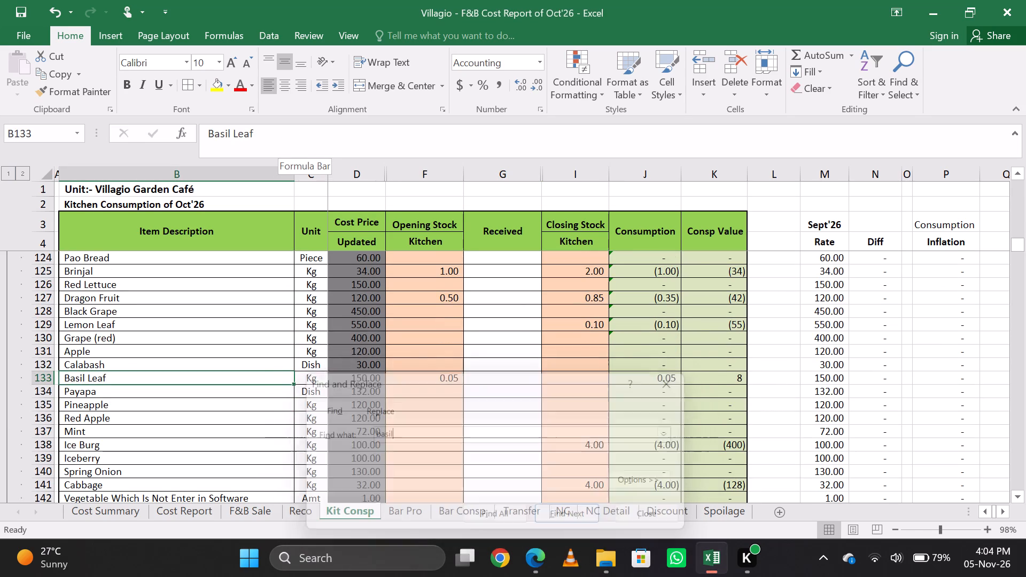
key(Right)
key(Right)
key(Right)
key(Right)
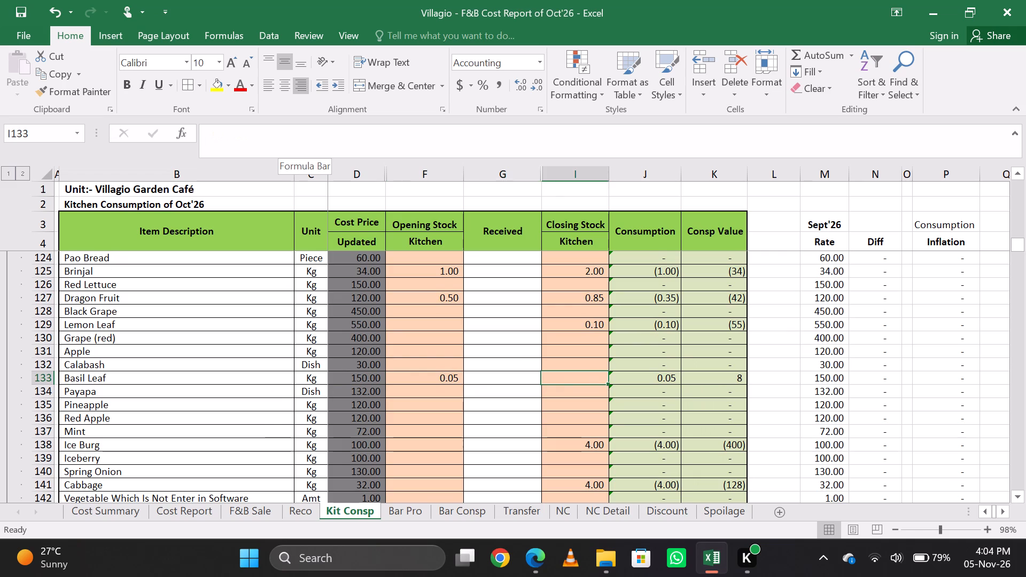
text(.5)
key(Return)
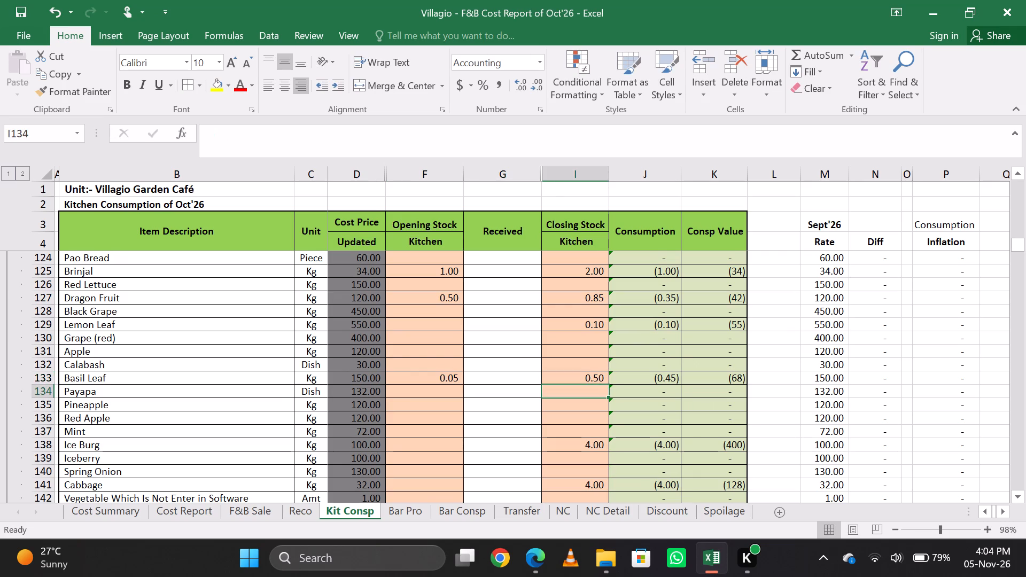
key(Up)
text(.06)
key(BackSpace)
key(5)
key(Return)
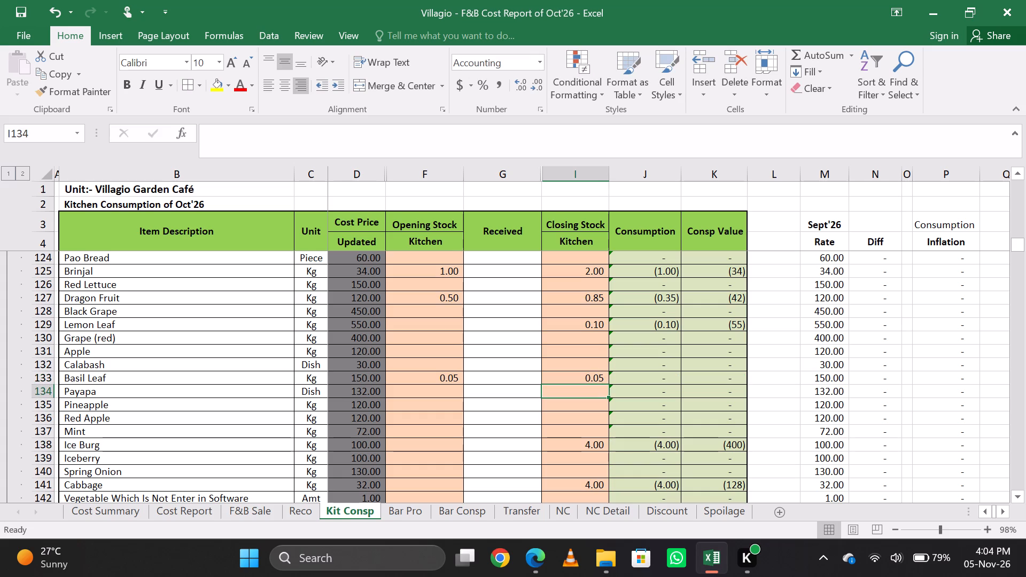
Find "rock" on the sheet and change the closing stock of Rocket Leaf to =0.25+0.05.
key(ctrl+f)
key(BackSpace)
key(BackSpace)
key(BackSpace)
text(ra)
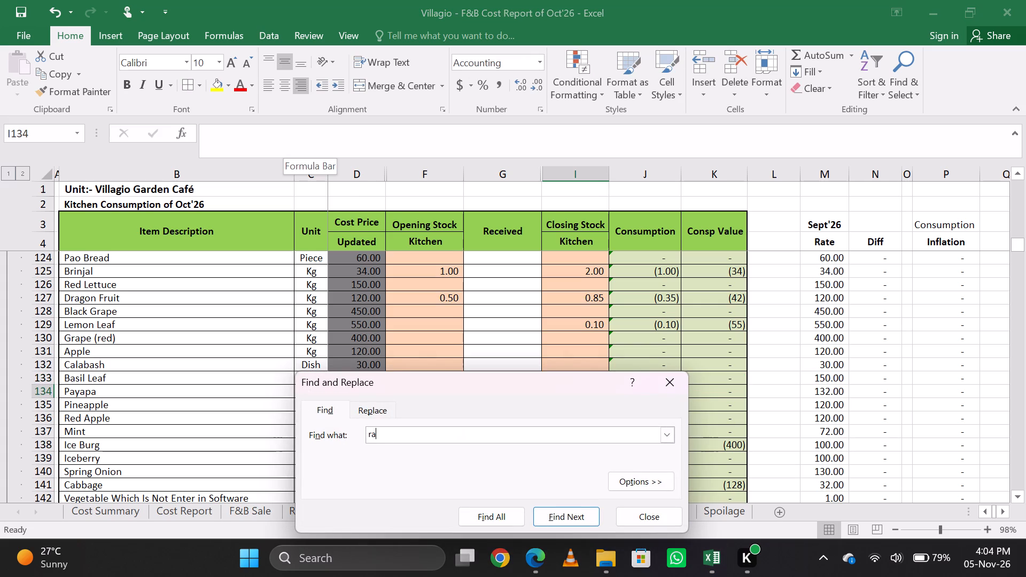
key(BackSpace)
text(ock)
key(Return)
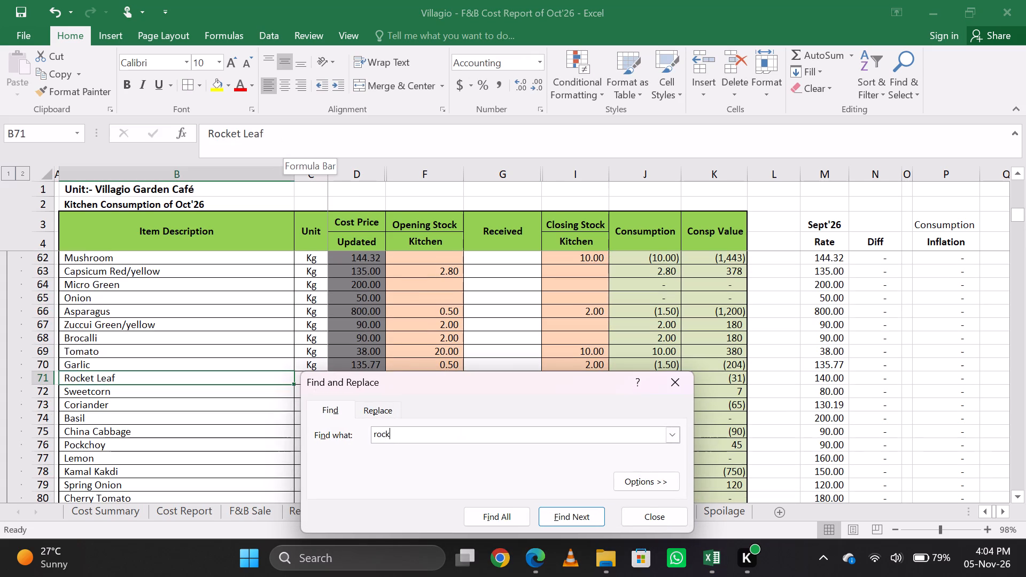
key(Escape)
key(Right)
key(Right)
key(Right)
key(Right)
key(Right)
key(Right)
key(Left)
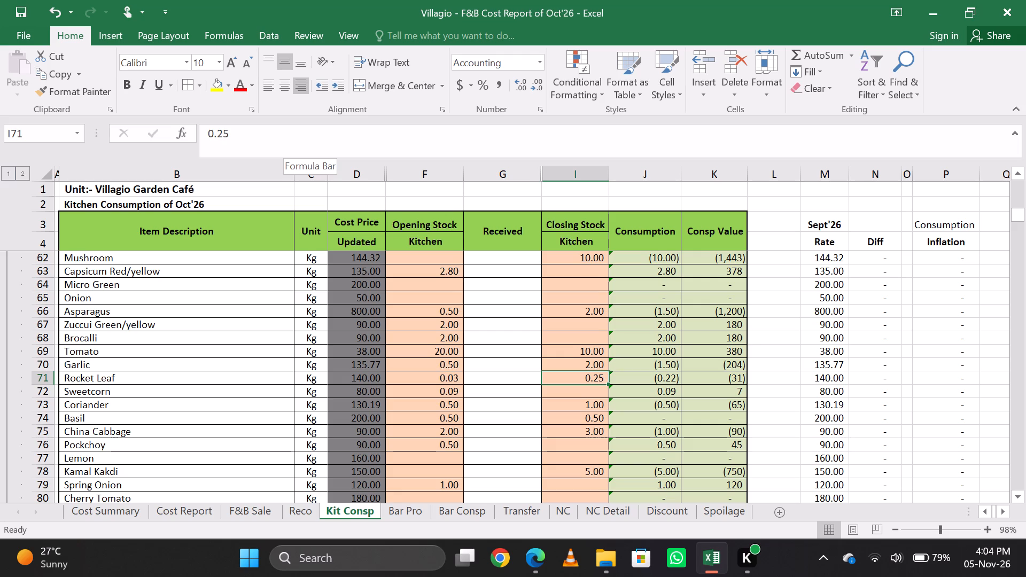
click(297, 142)
text(+.05)
key(Left)
key(Left)
key(Left)
key(Left)
key(Left)
key(Left)
key(Left)
key(Left)
key(Left)
key(Left)
key(Left)
key(Left)
key(Left)
key(Left)
key(Left)
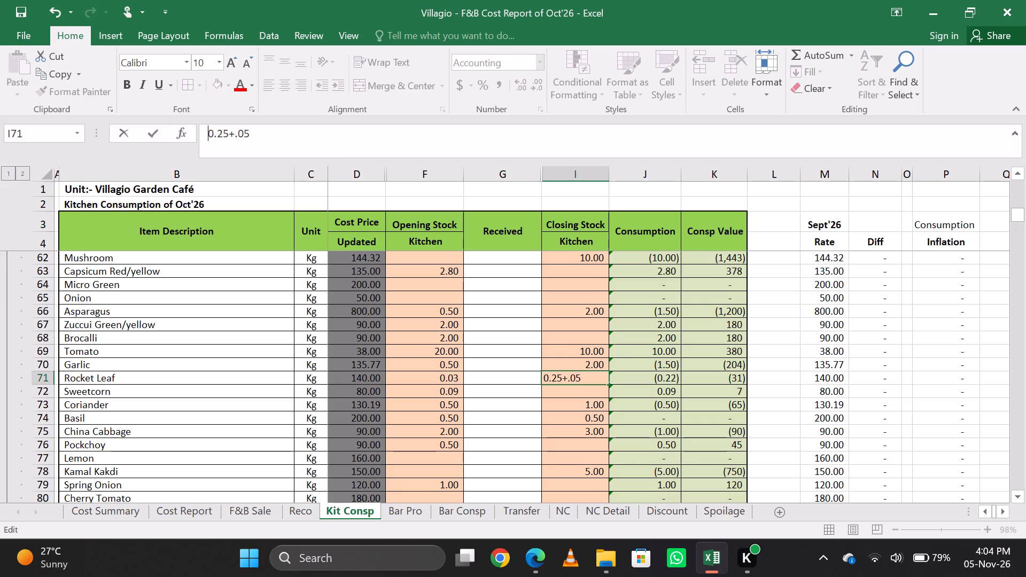
key(equal)
key(Return)
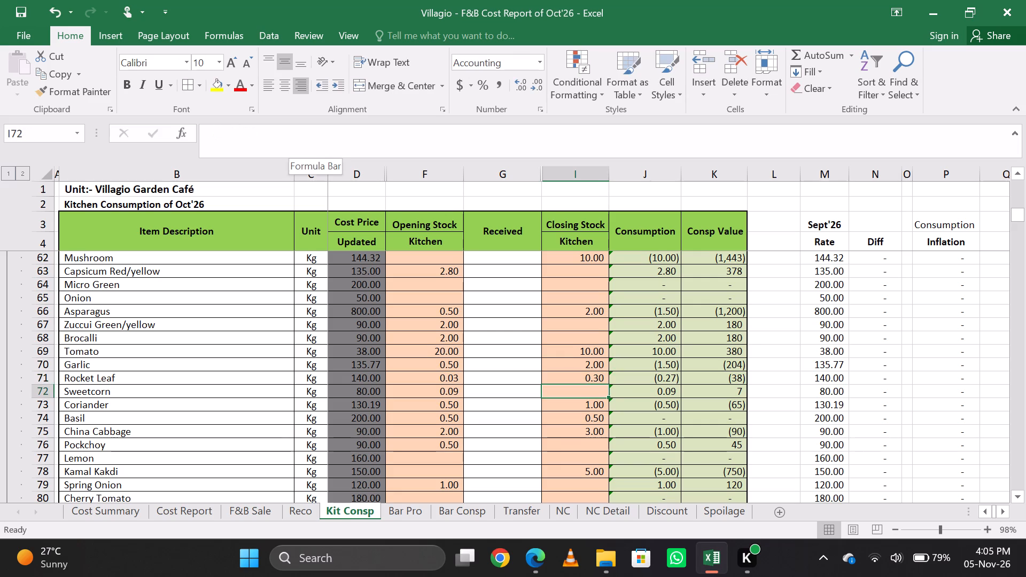
key(Up)
key(Down)
key(Up)
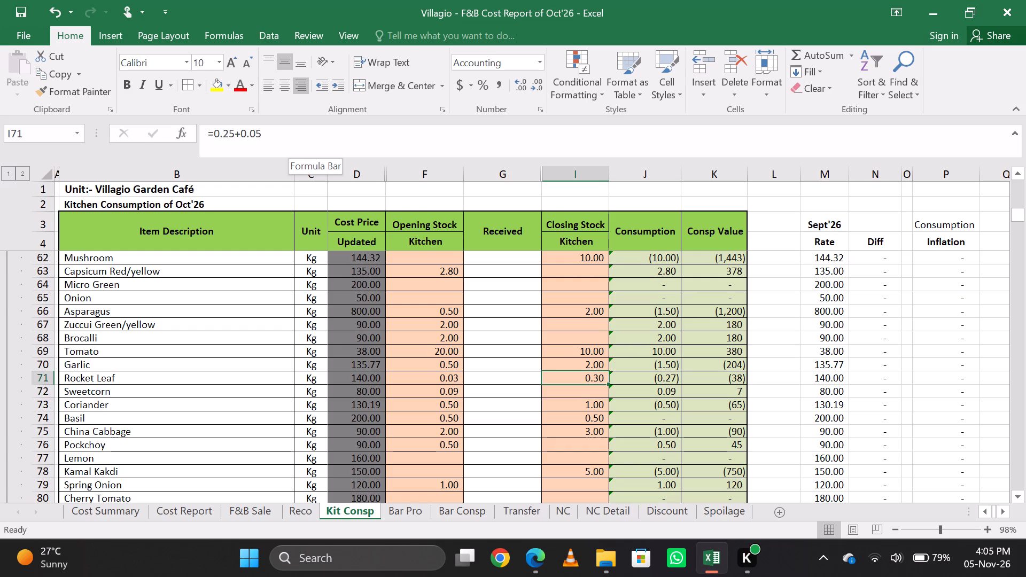
Find "sweet c" on the sheet, check the matching items and set the closing stock of American Sweet Corn to 0.2.
key(ctrl+f)
text(sweet c)
key(Return)
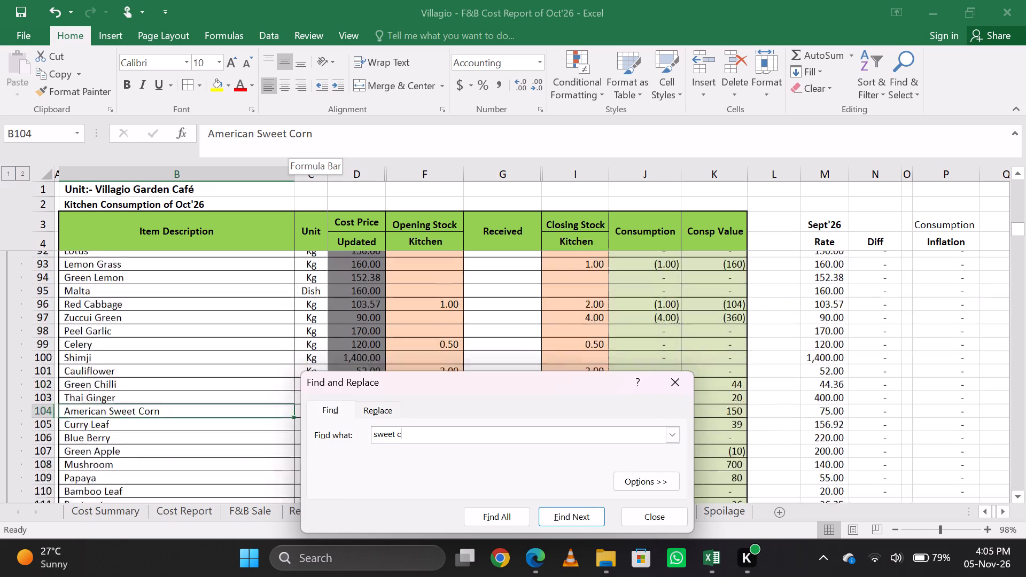
key(Return)
key(Return)
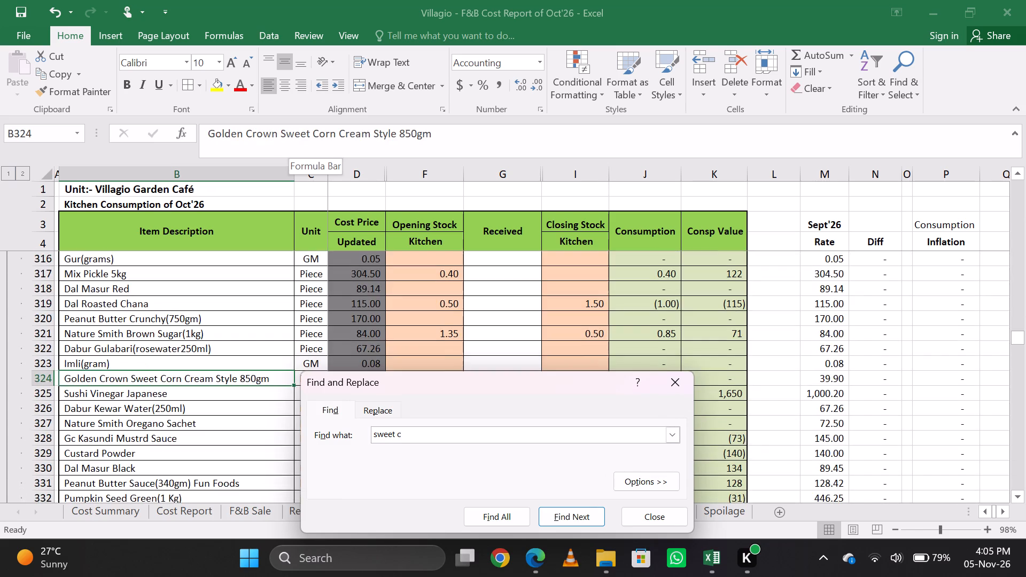
key(Return)
key(Return)
key(Return)
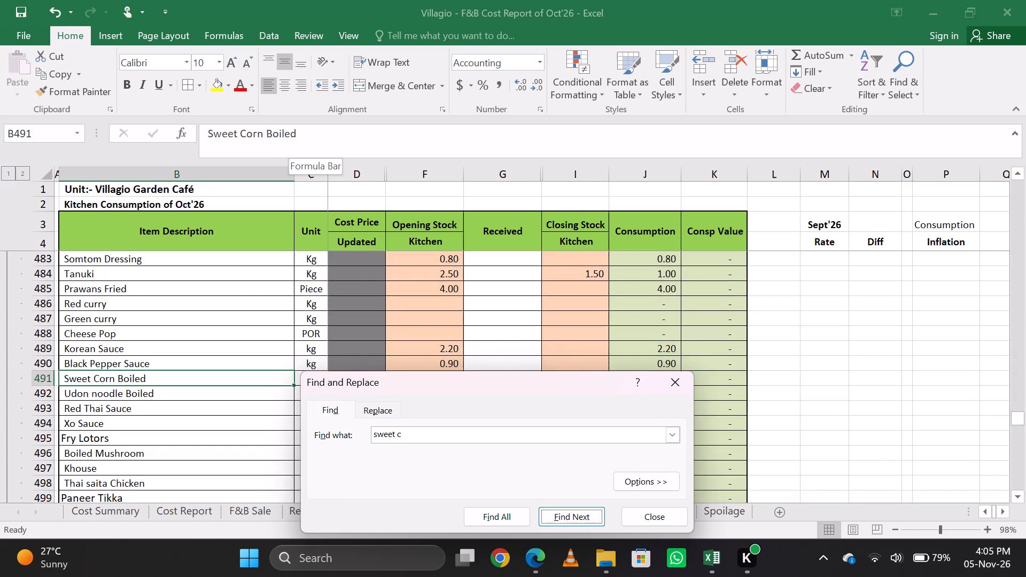
key(Escape)
key(Right)
key(Right)
key(Right)
key(Right)
key(Right)
key(Right)
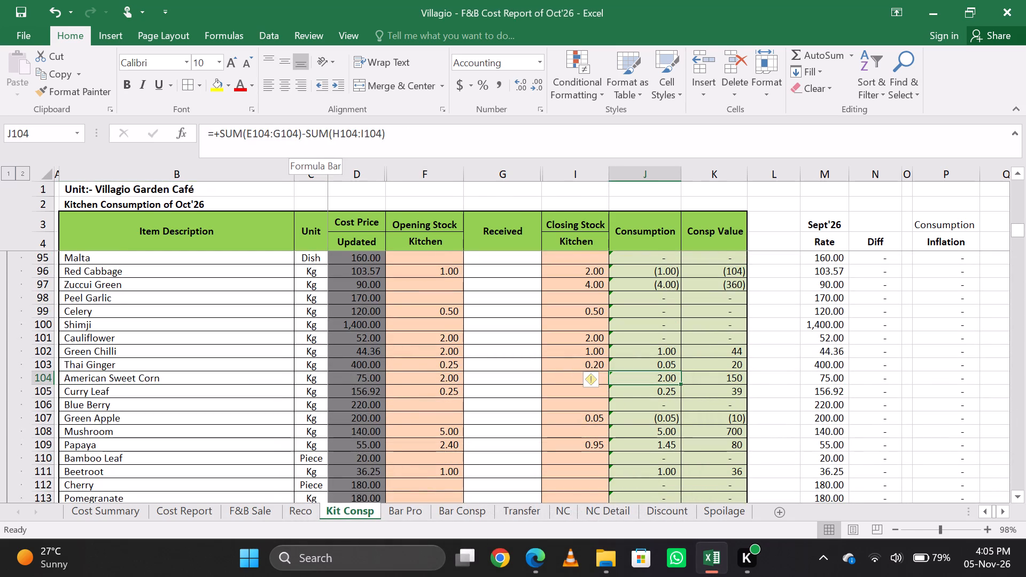
key(Left)
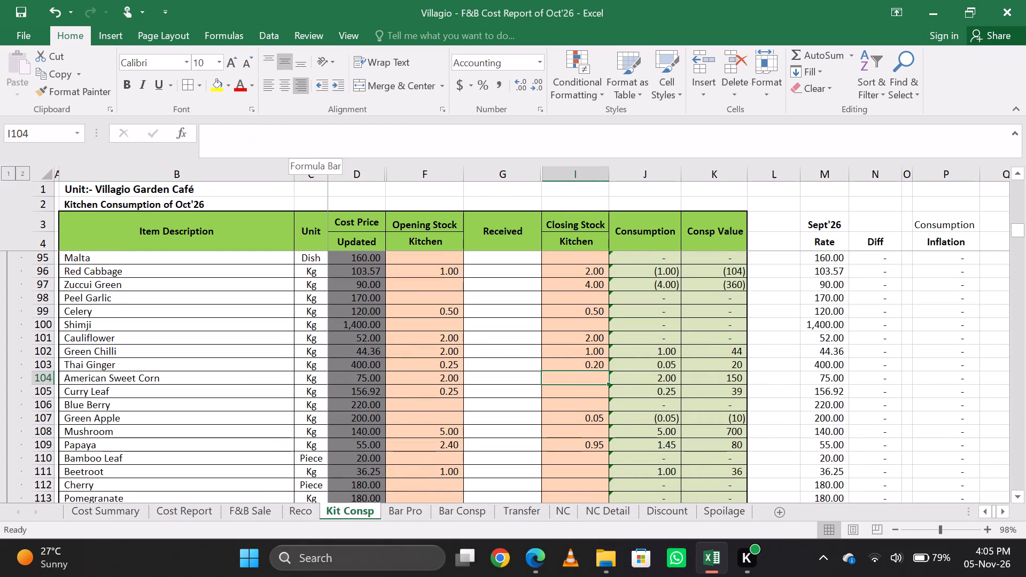
key(Down)
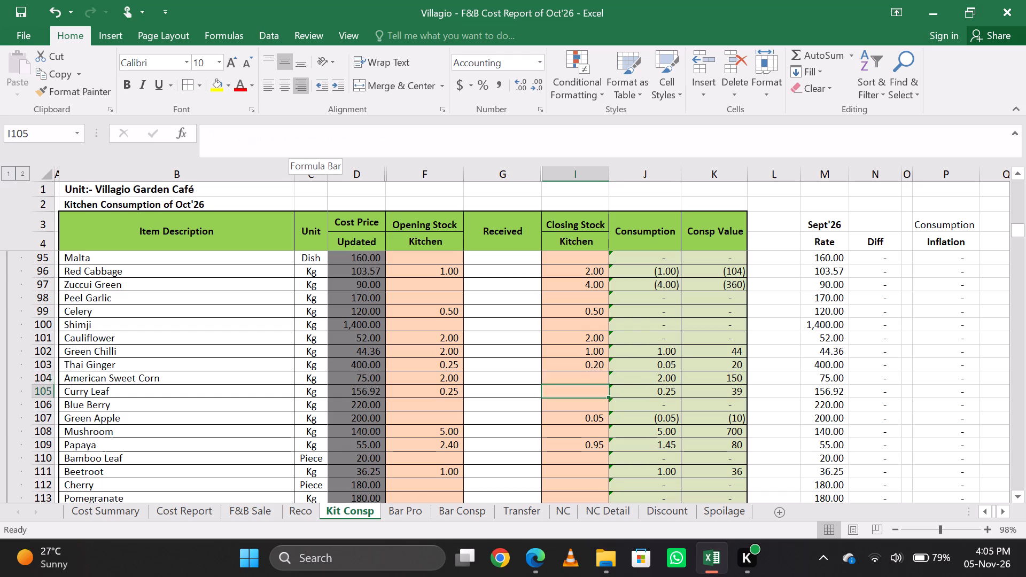
key(Up)
key(Down)
key(Up)
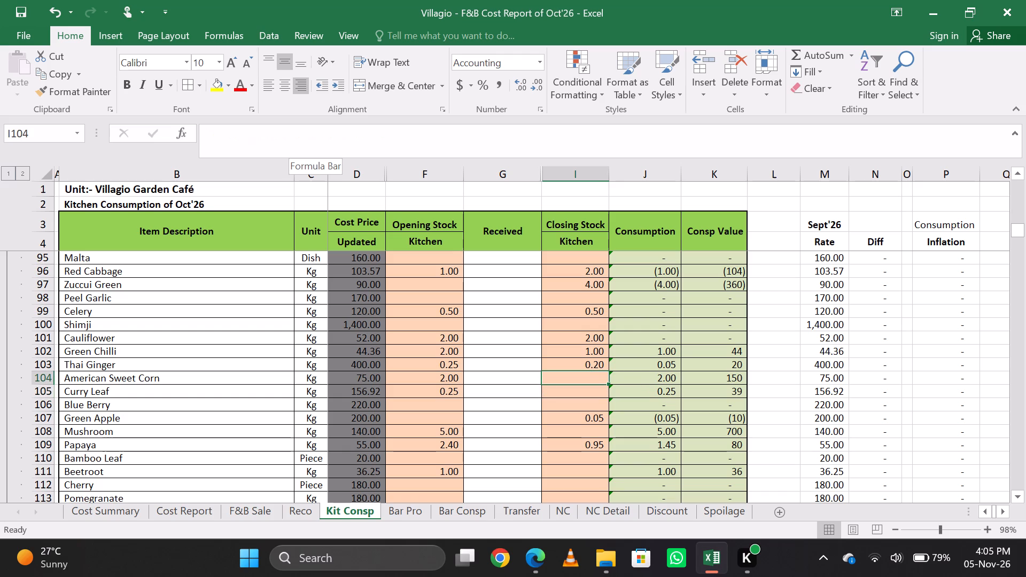
text(.2)
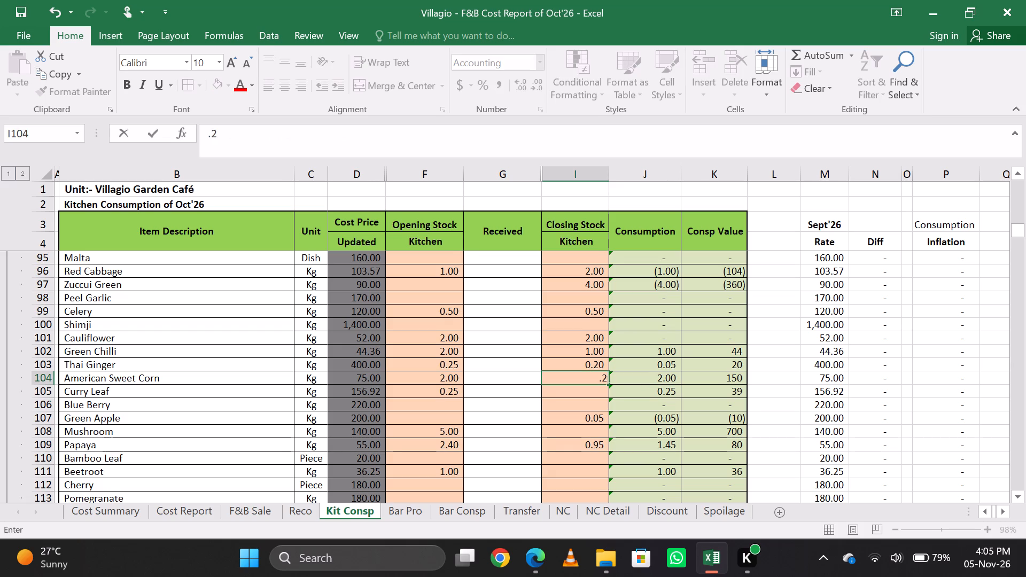
key(Return)
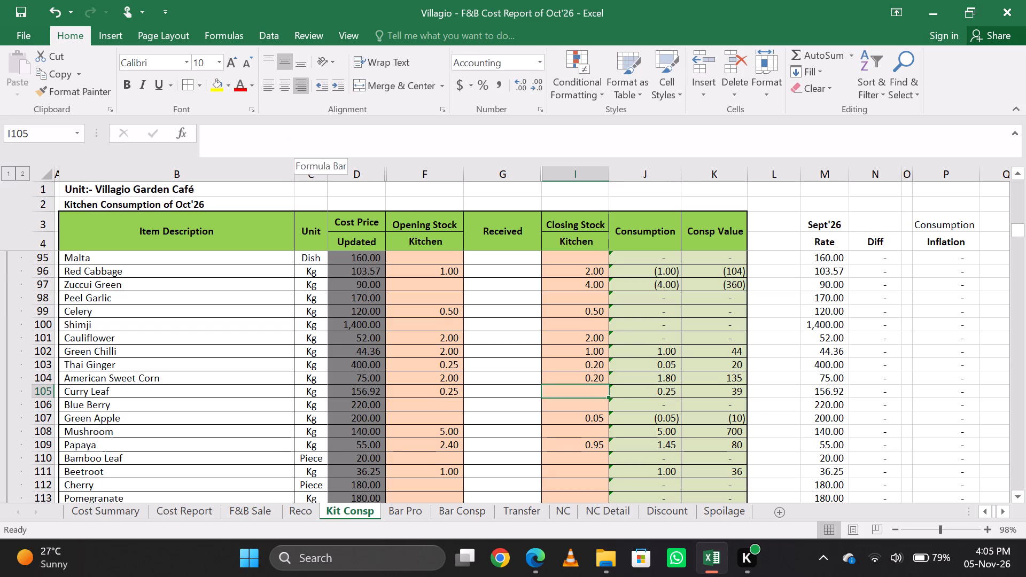
key(Up)
Save the workbook.
key(ctrl+s)
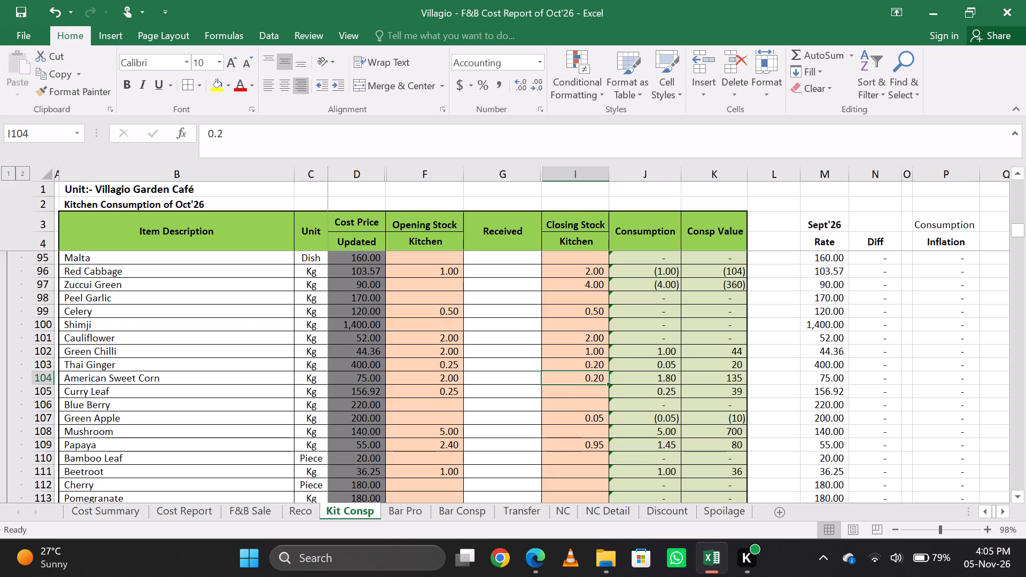
Find "pepr" on the sheet and set the closing stock of Peproni to 100.
key(ctrl+f)
text(pep)
key(Return)
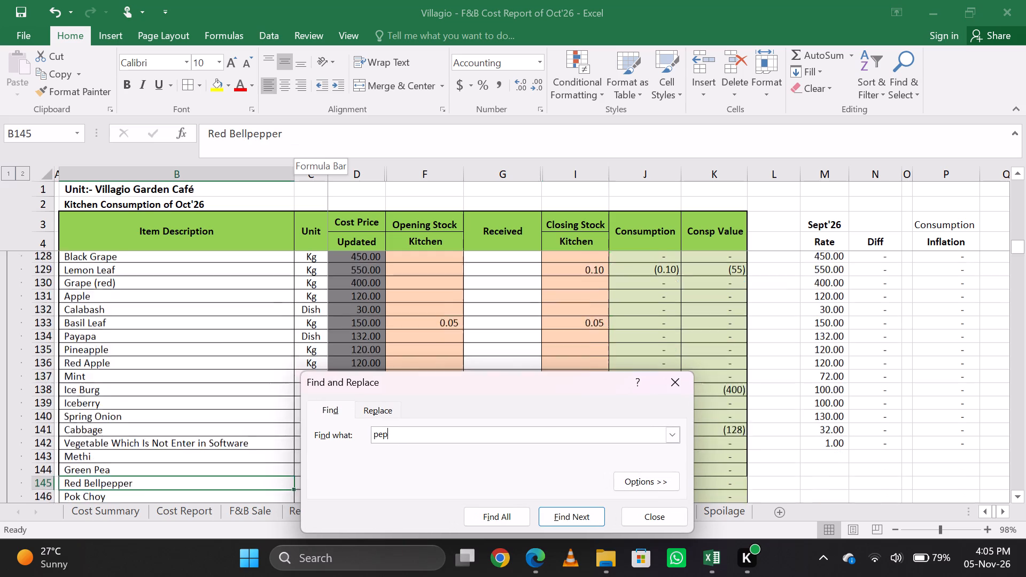
key(Return)
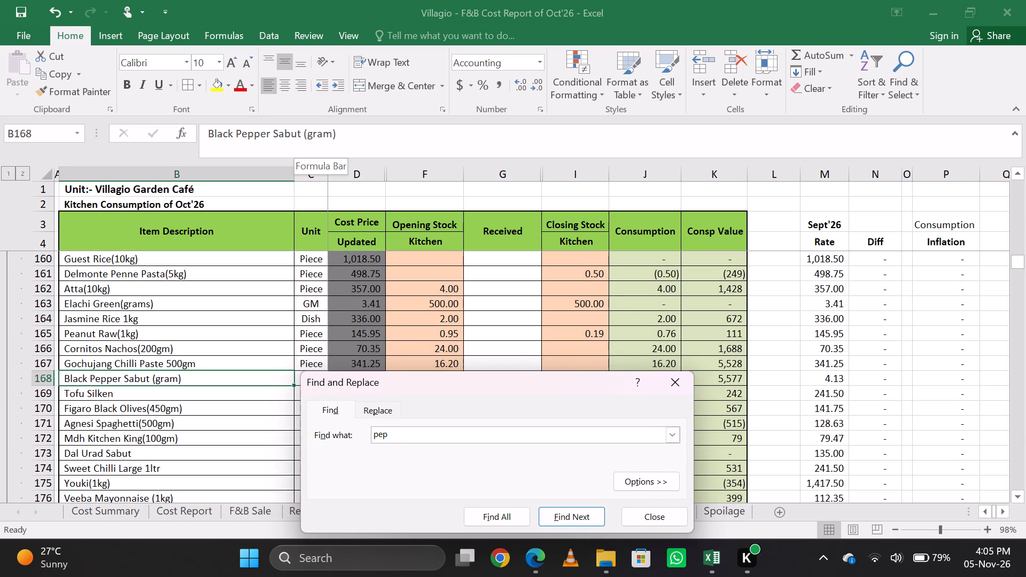
key(r)
key(Return)
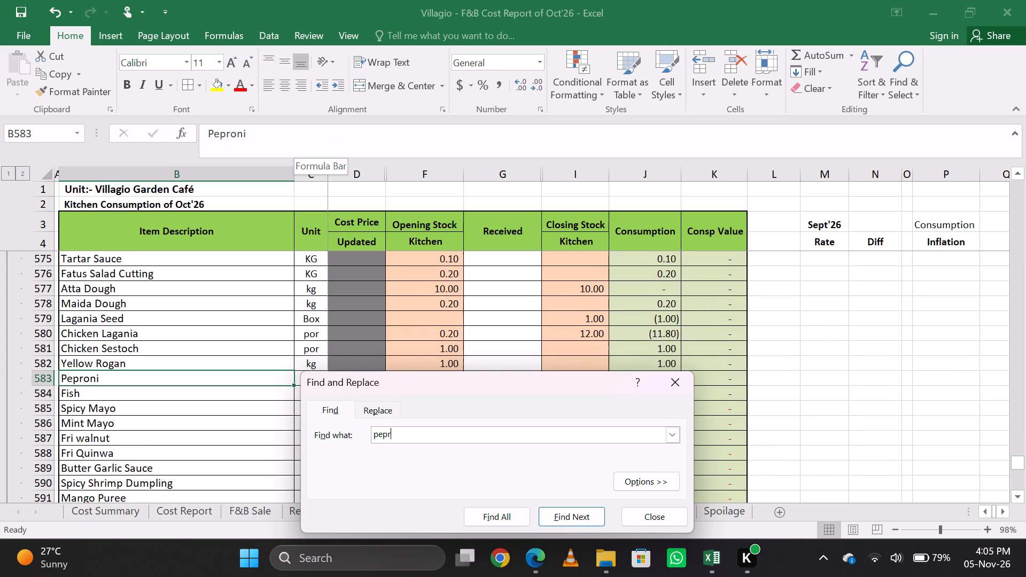
key(Escape)
key(Right)
key(Right)
key(Right)
key(Right)
key(Right)
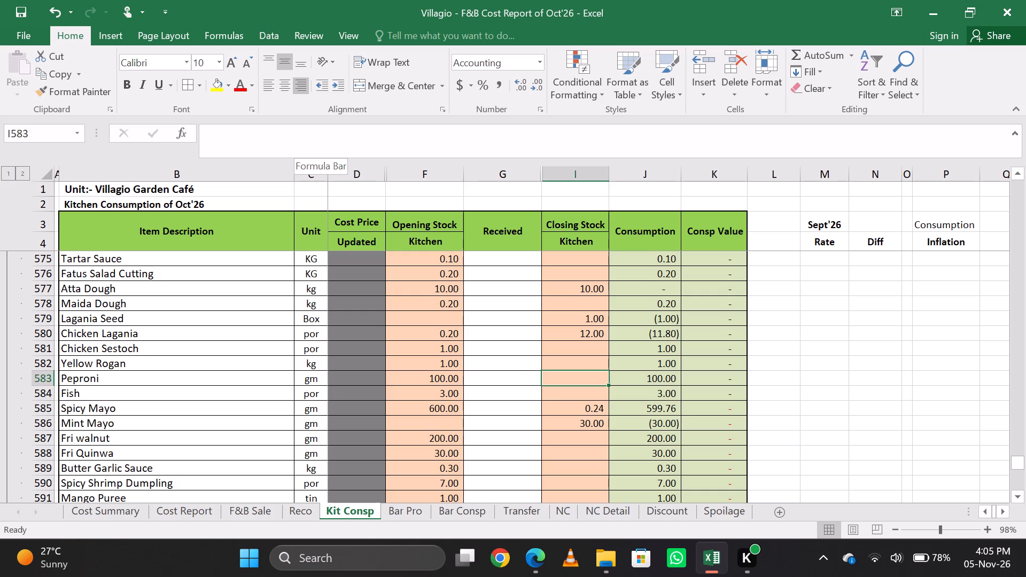
key(Right)
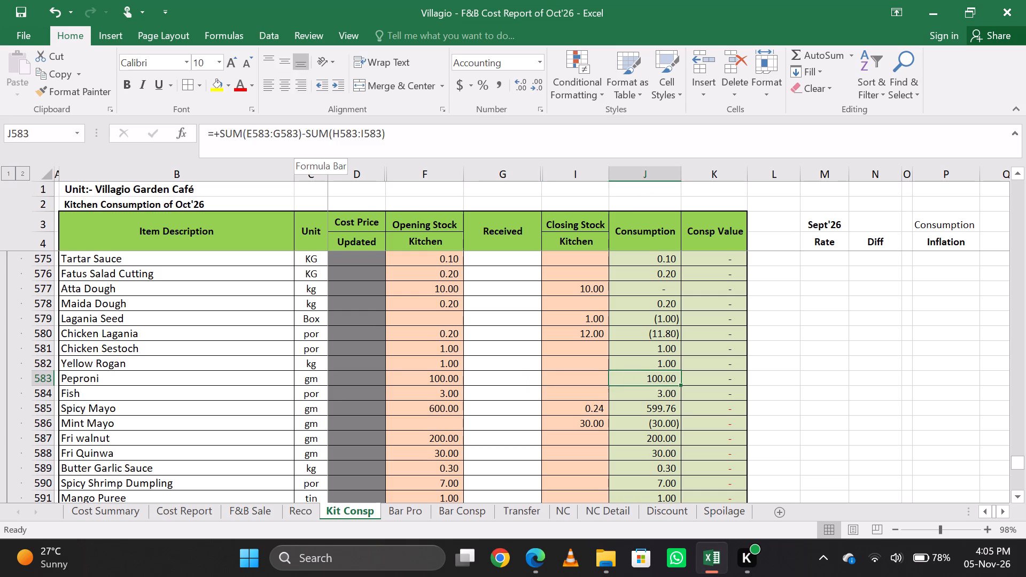
key(Left)
key(Down)
key(Up)
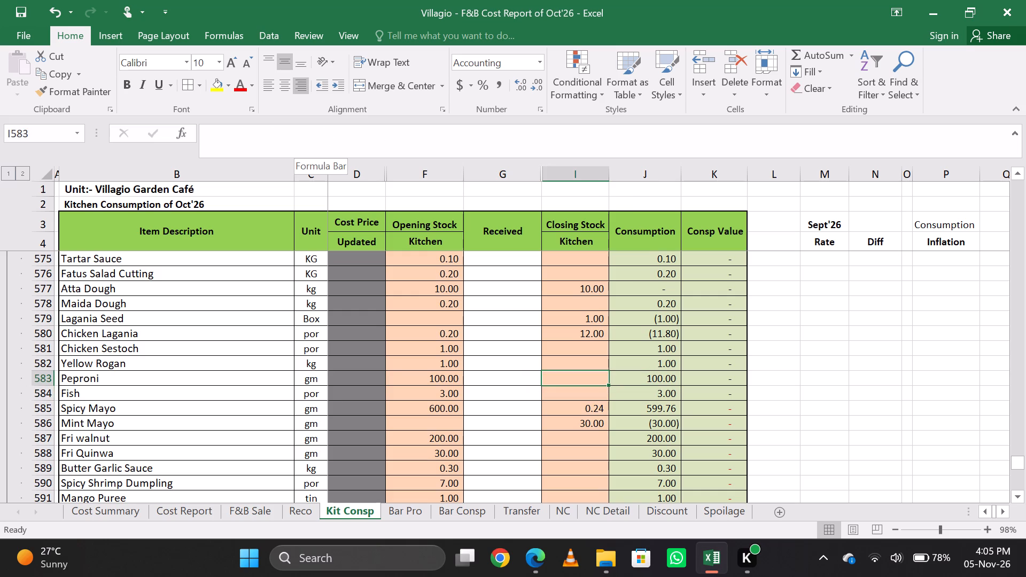
key(2)
key(Down)
key(Up)
key(Down)
key(Up)
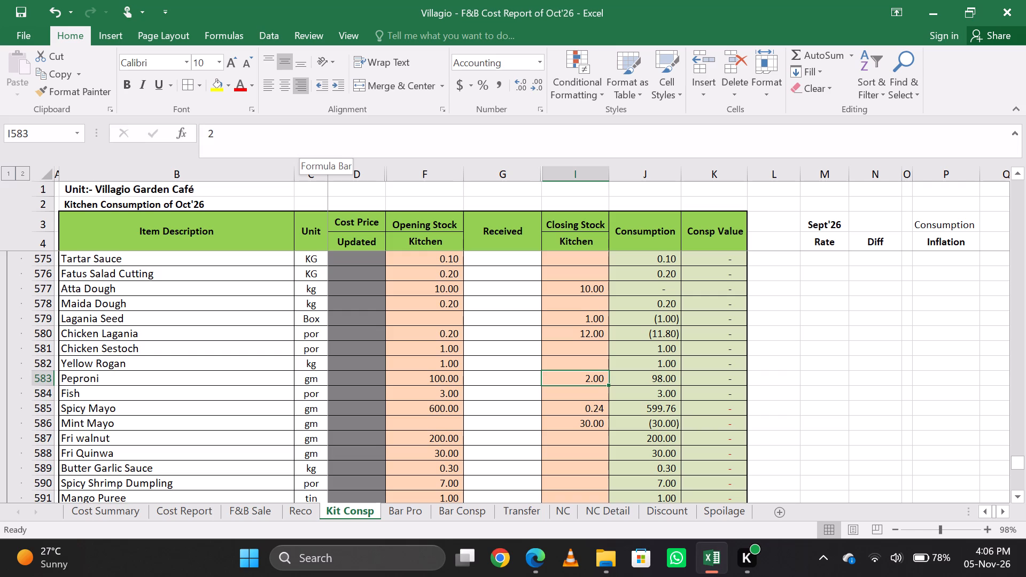
key(Left)
key(Right)
text(100)
key(Return)
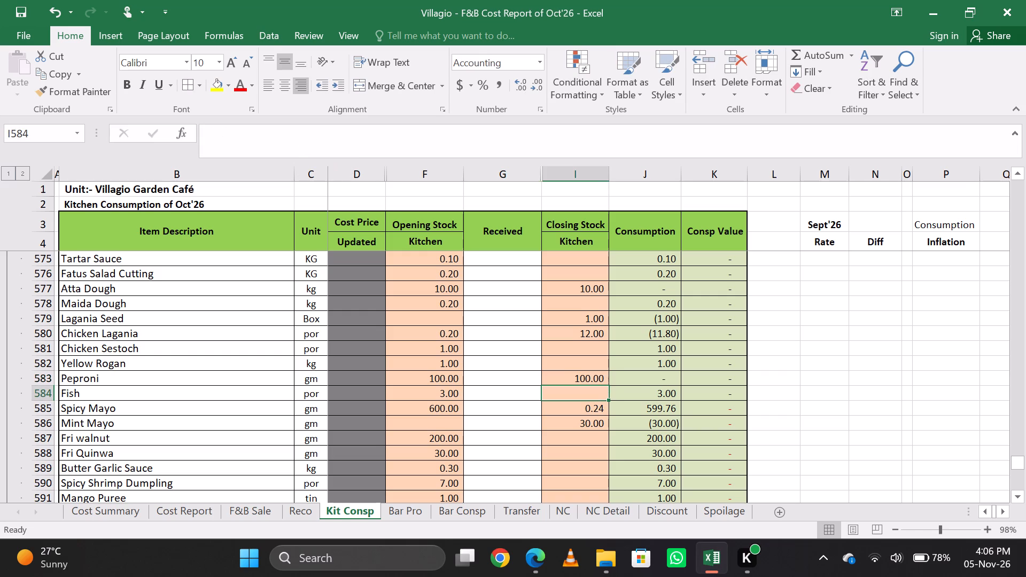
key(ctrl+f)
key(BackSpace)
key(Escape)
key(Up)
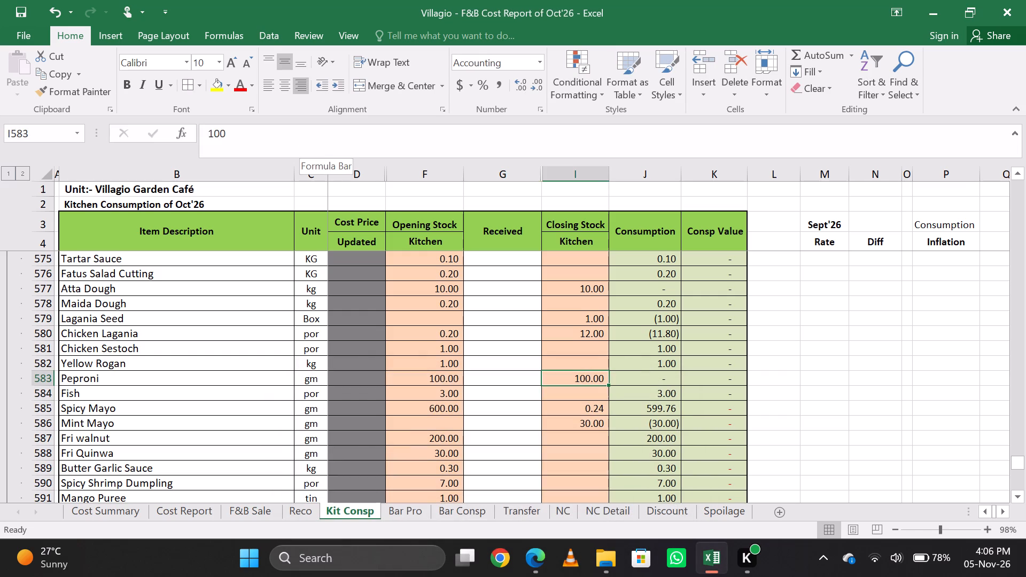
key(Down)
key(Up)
Search the sheet for "tater" and "sauce" to look for the tartar sauce item.
key(ctrl+f)
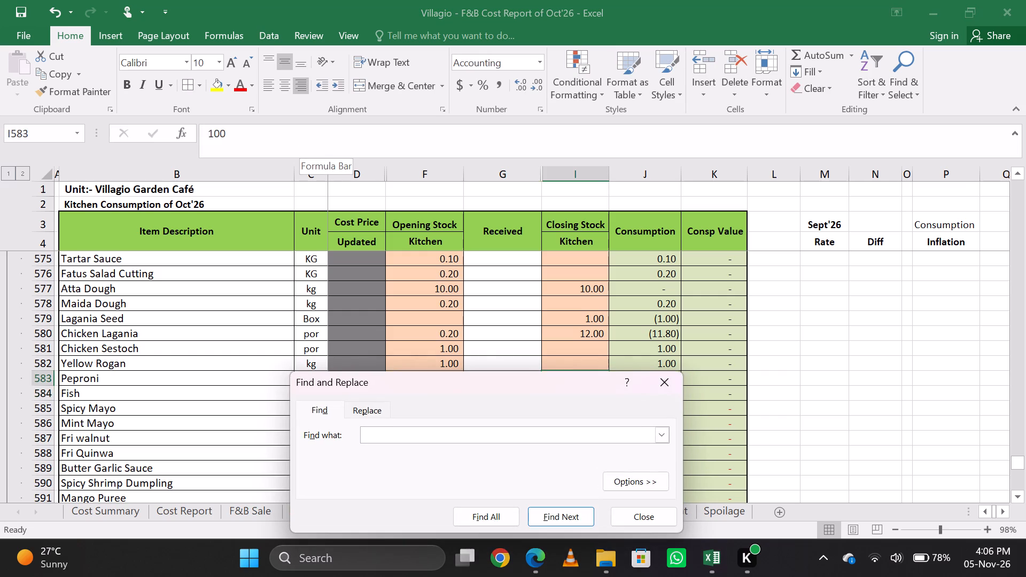
key(BackSpace)
key(BackSpace)
key(BackSpace)
key(BackSpace)
key(BackSpace)
key(BackSpace)
key(BackSpace)
key(BackSpace)
text(tater)
key(Return)
key(Return)
key(BackSpace)
key(BackSpace)
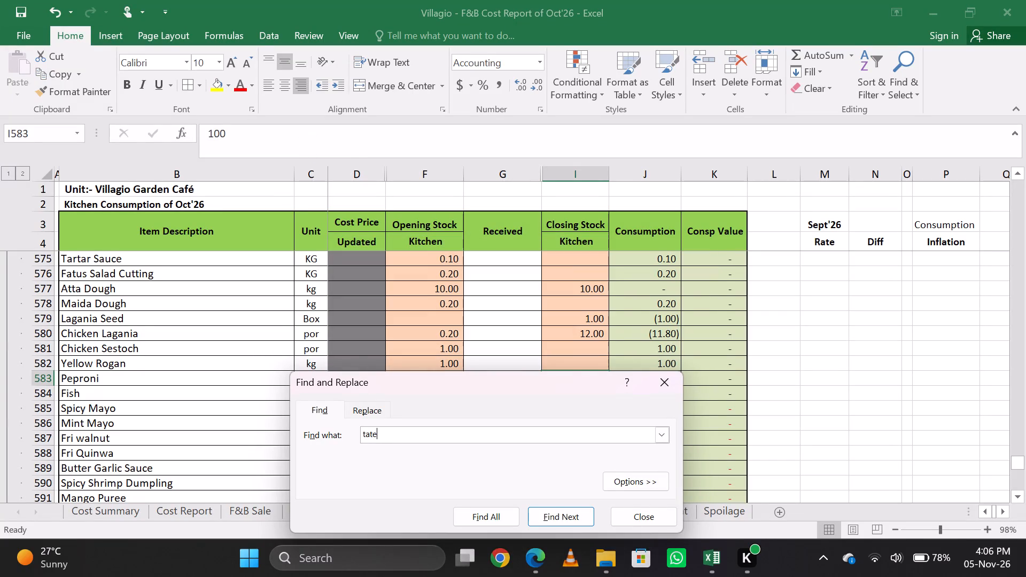
key(BackSpace)
key(BackSpace)
key(BackSpace)
key(BackSpace)
text(sauce)
key(Return)
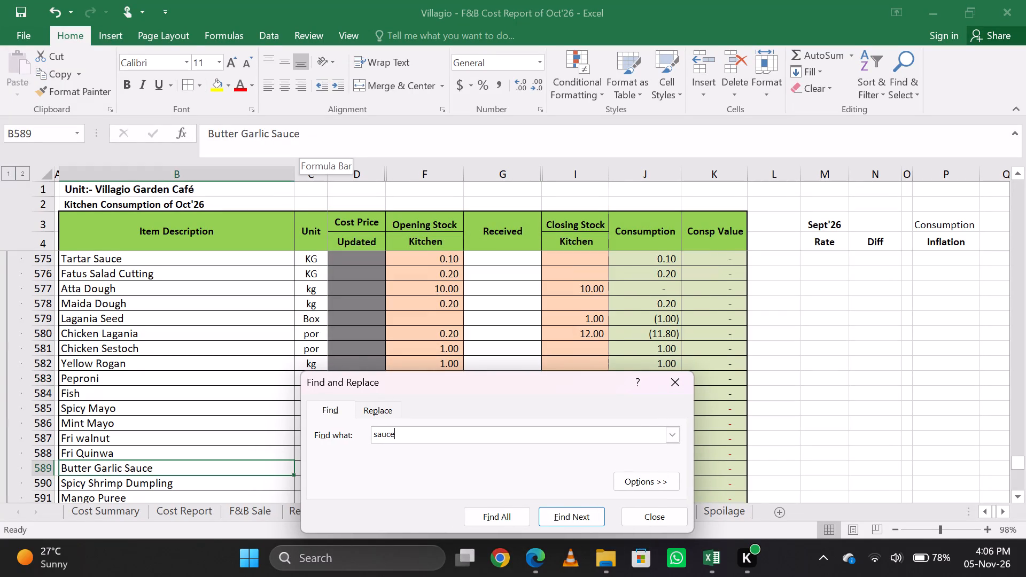
Find "tar" on the sheet, go through the matches and set the closing stock of the Tartar Sauce in row 503 to 0.5.
key(BackSpace)
key(BackSpace)
key(BackSpace)
key(BackSpace)
key(BackSpace)
key(BackSpace)
key(BackSpace)
text(tara)
key(Return)
key(Return)
key(BackSpace)
key(Return)
key(Return)
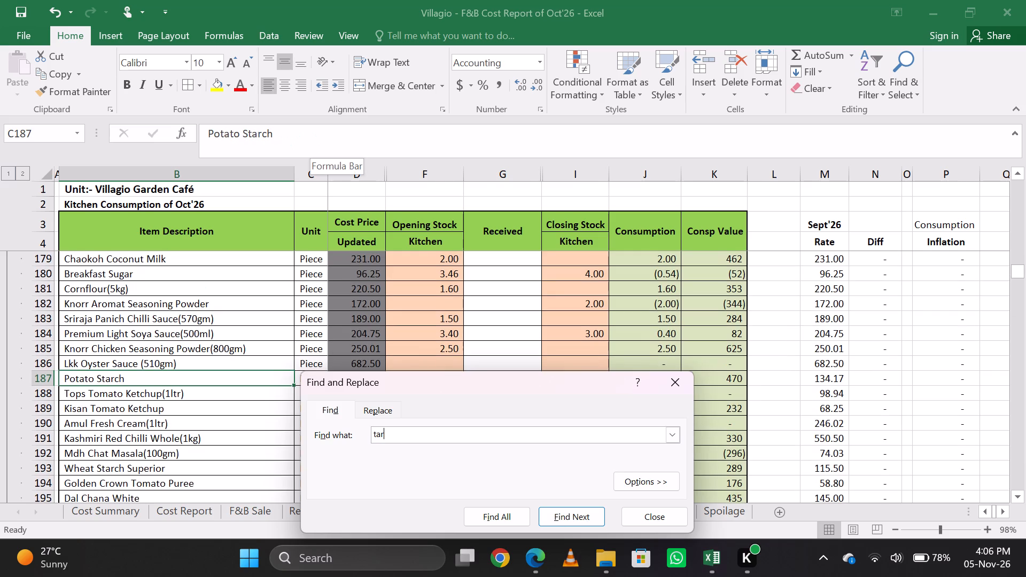
key(Return)
key(Return)
key(Return)
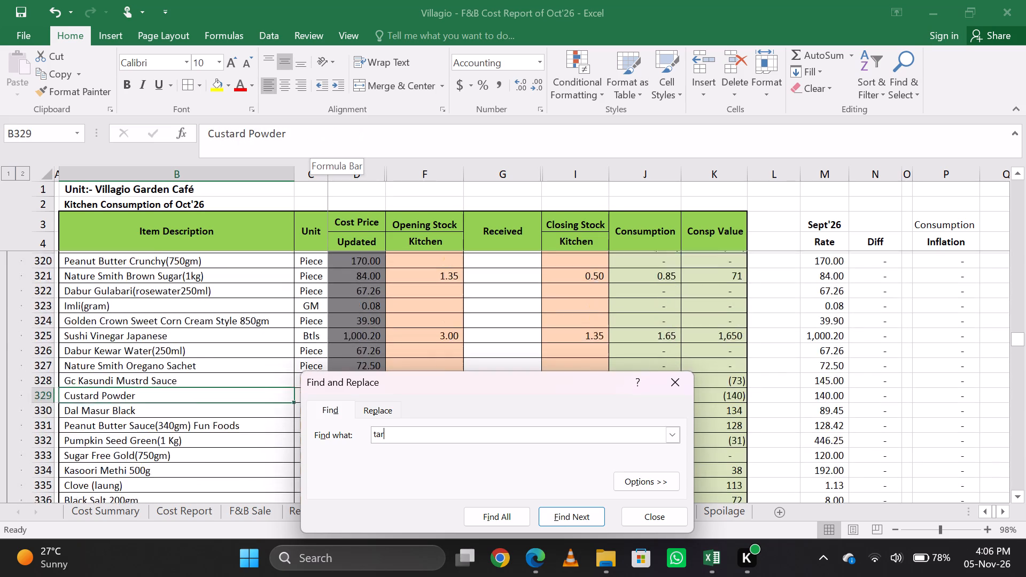
key(Return)
key(Return)
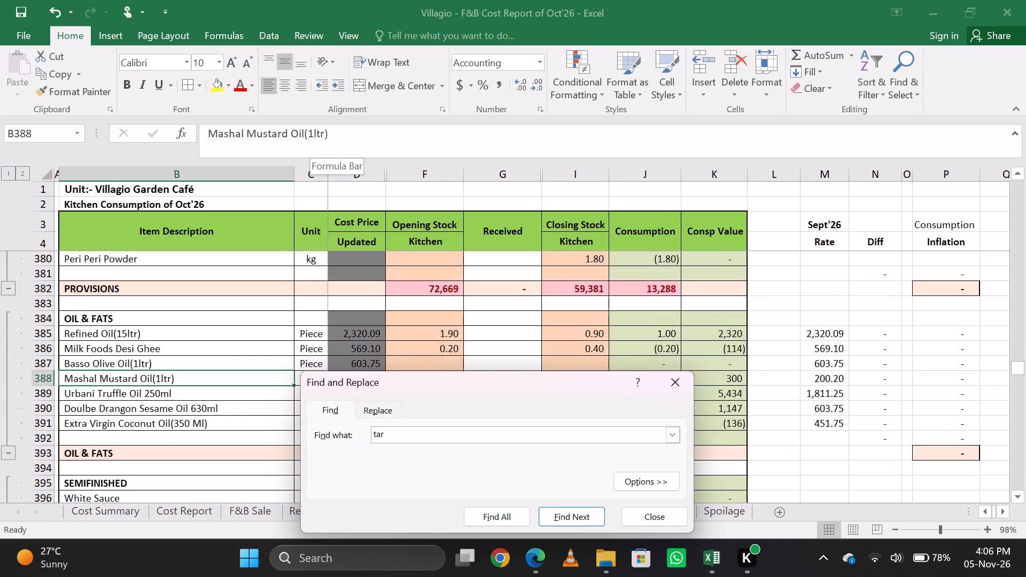
key(Return)
key(Escape)
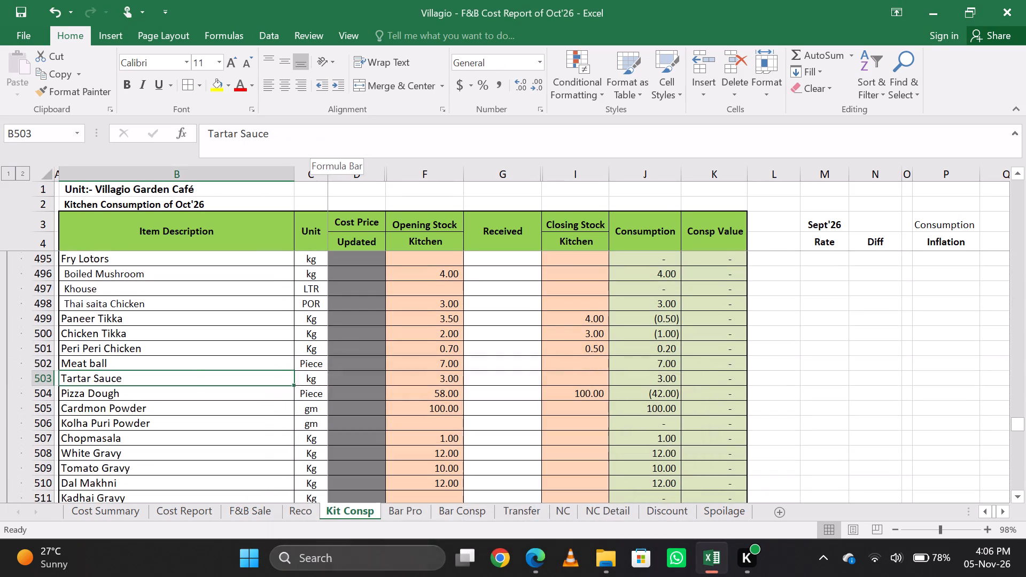
key(Right)
key(Right)
key(Right)
key(Right)
key(Right)
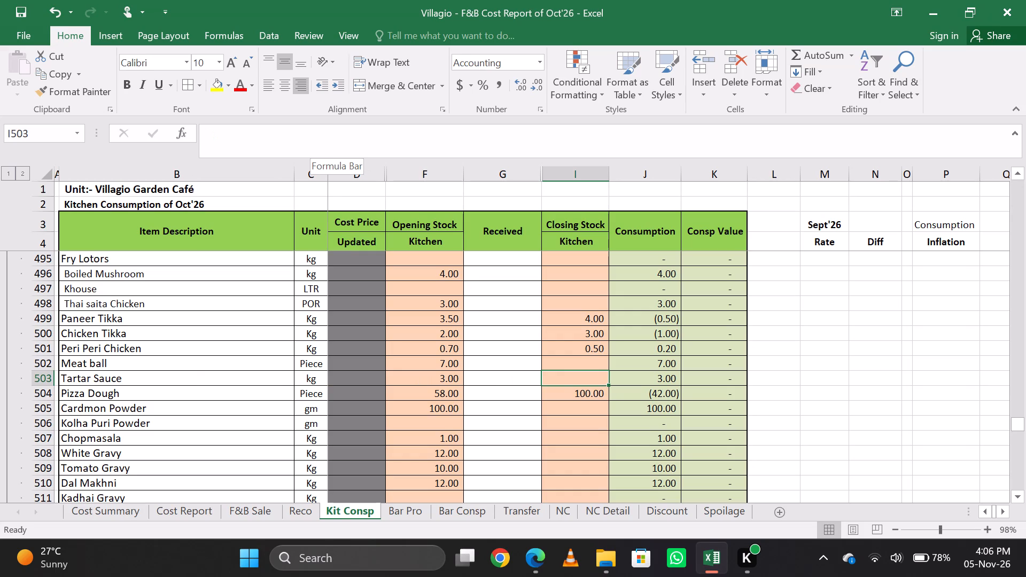
key(Down)
key(Up)
text(.5)
key(Return)
Find "pizza s" on the sheet and set the closing stock of Nature Smith Pizza Spice Seasoning 1kg to 0.1.
key(ctrl+f)
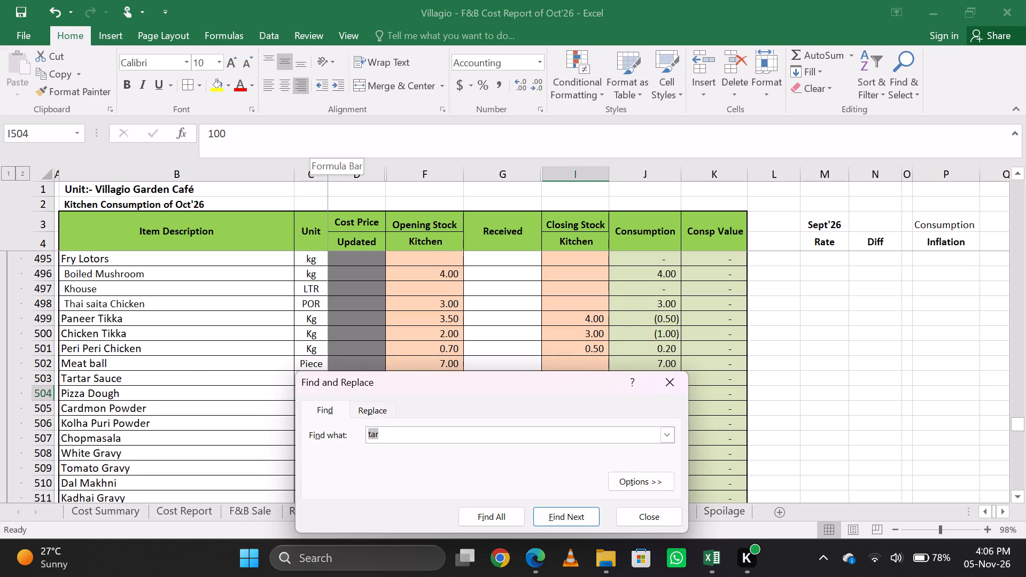
key(BackSpace)
key(BackSpace)
key(BackSpace)
text(pizza s)
key(Return)
key(Return)
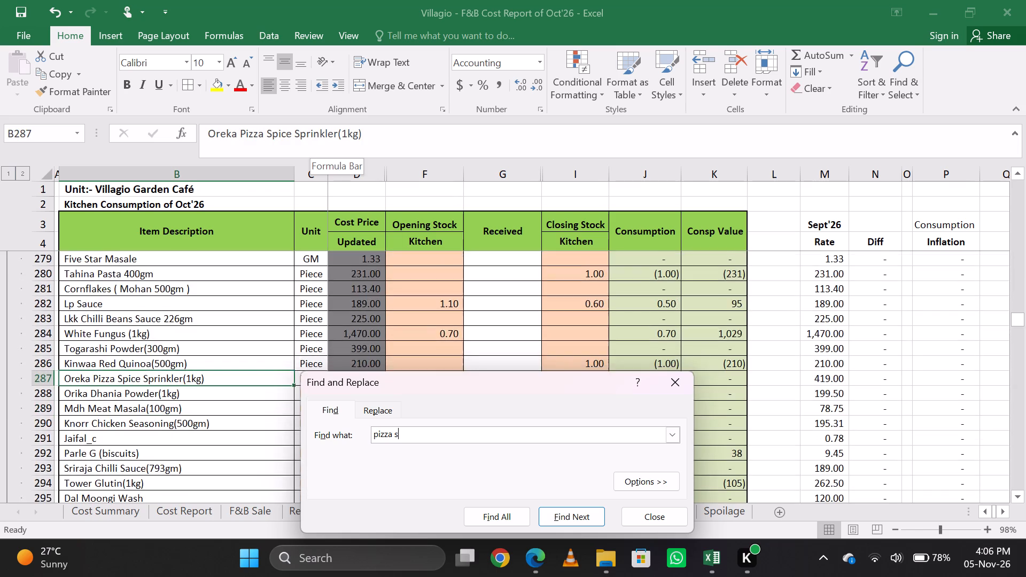
key(Return)
key(Return)
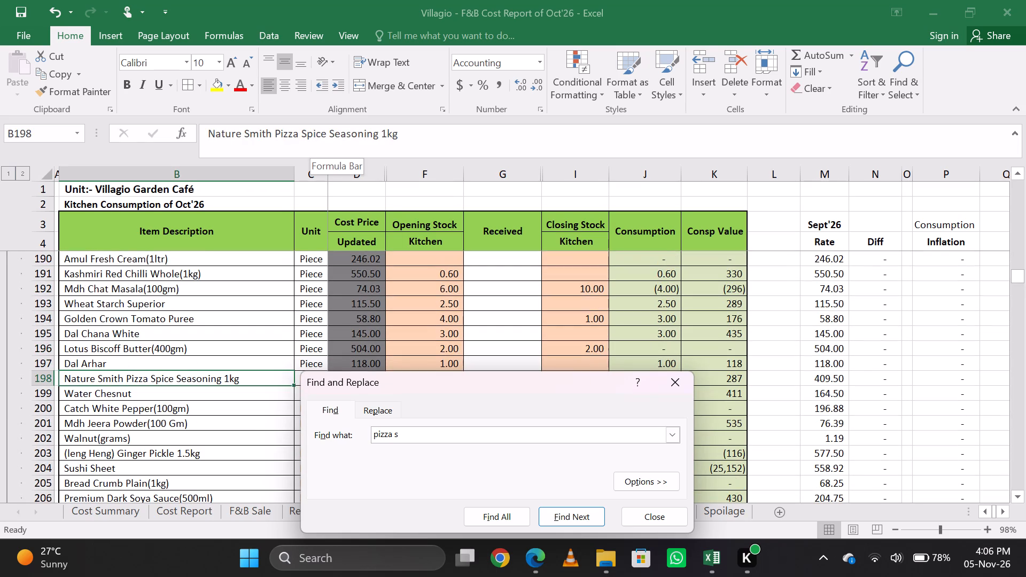
key(Escape)
key(Right)
key(Right)
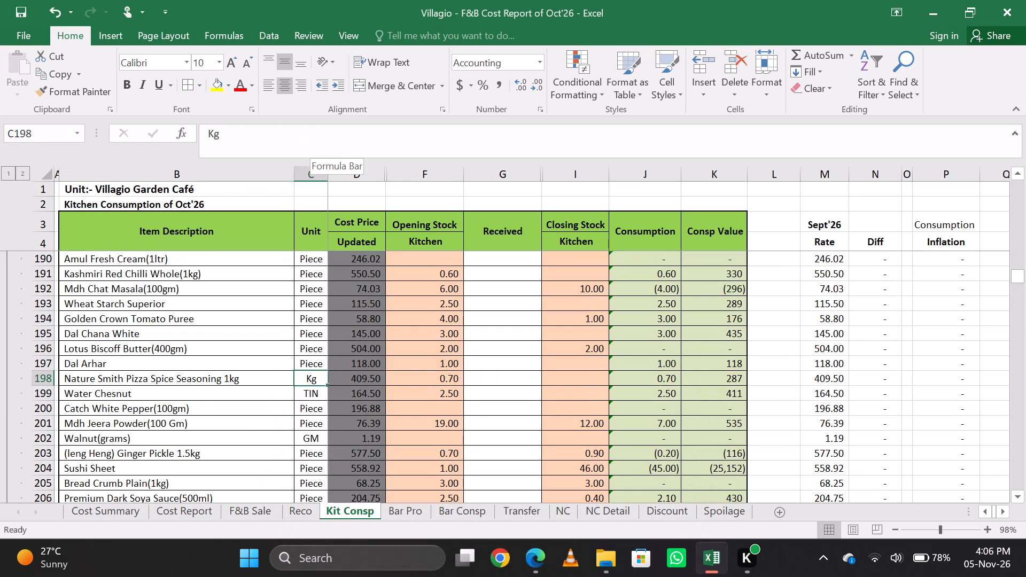
key(Right)
key(Right)
key(Right)
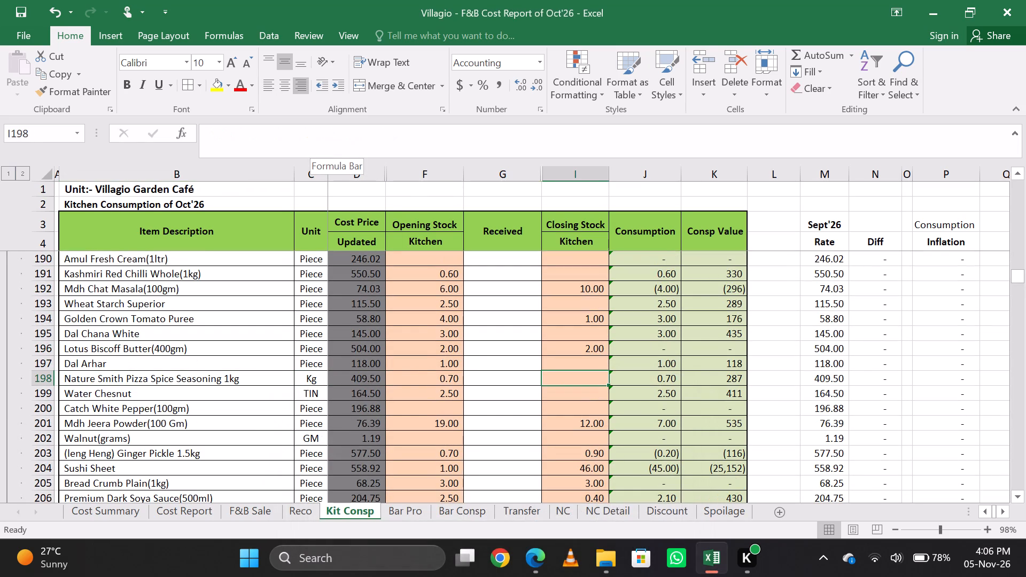
text(.1)
key(Return)
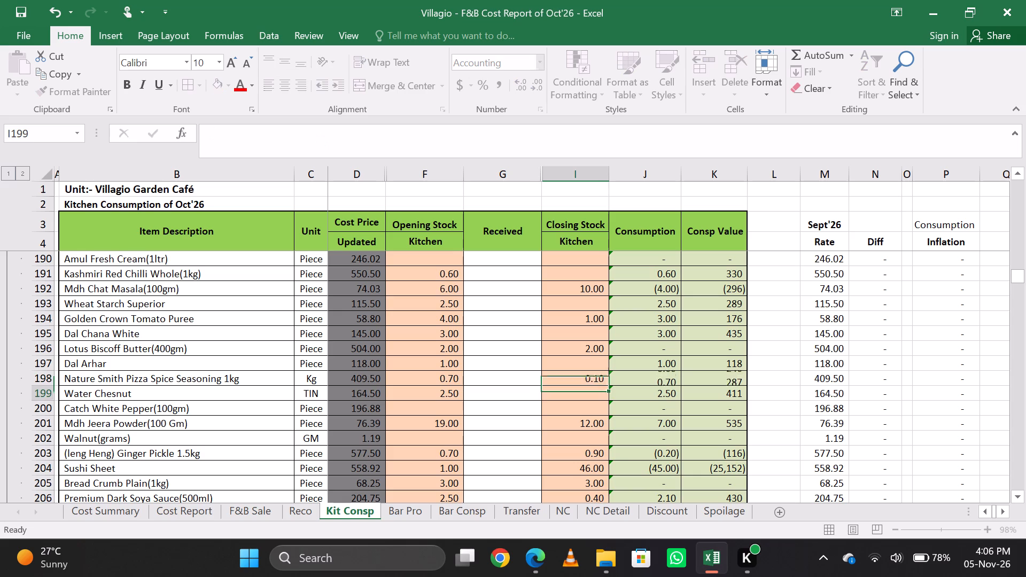
Find "hone" on the sheet and change the closing stock of Dabur Honey to =1.8+0.05.
key(ctrl+f)
key(BackSpace)
key(BackSpace)
key(BackSpace)
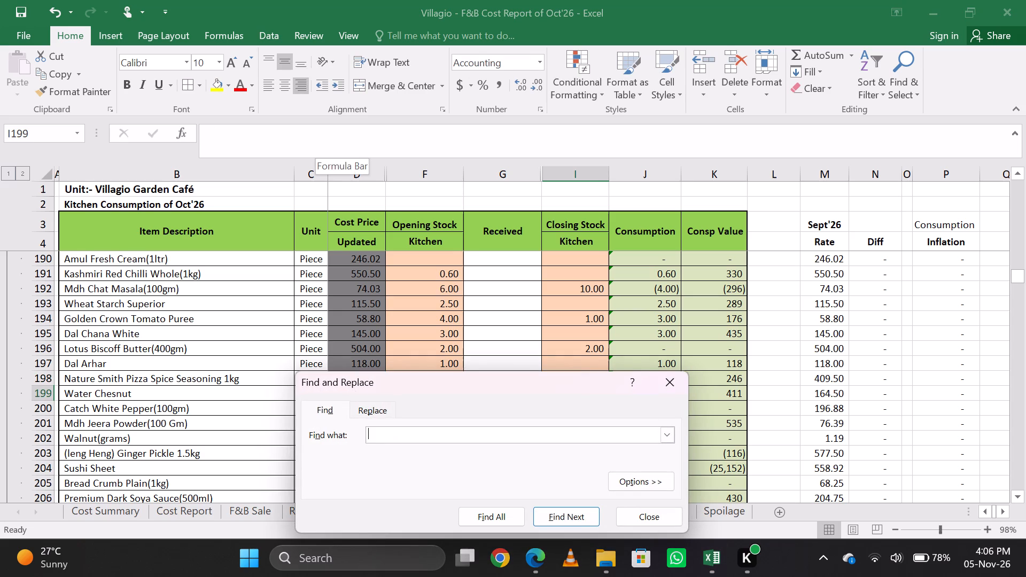
text(hone)
key(Return)
key(Escape)
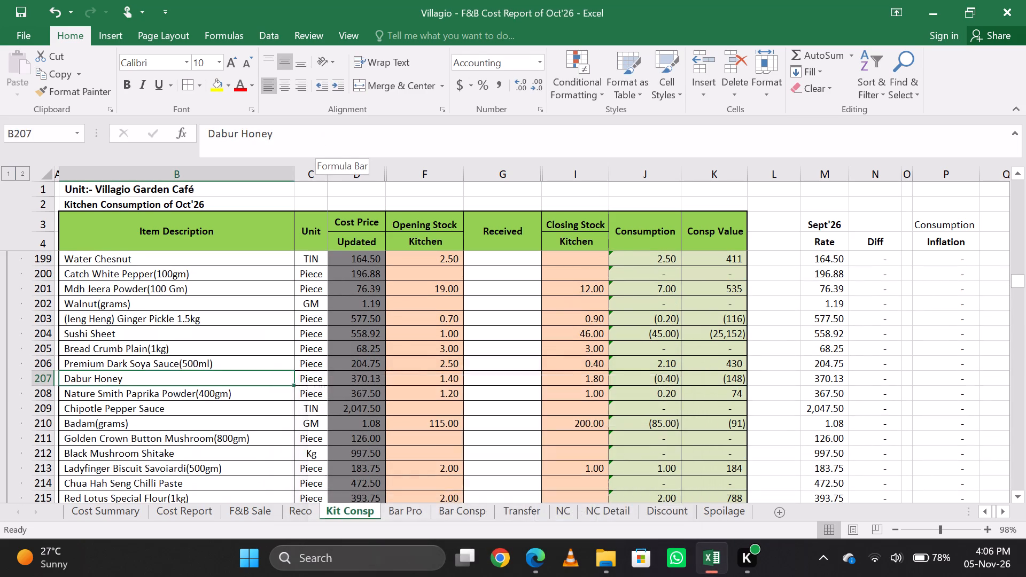
key(Right)
key(Right)
key(Right)
key(Right)
key(Right)
click(329, 142)
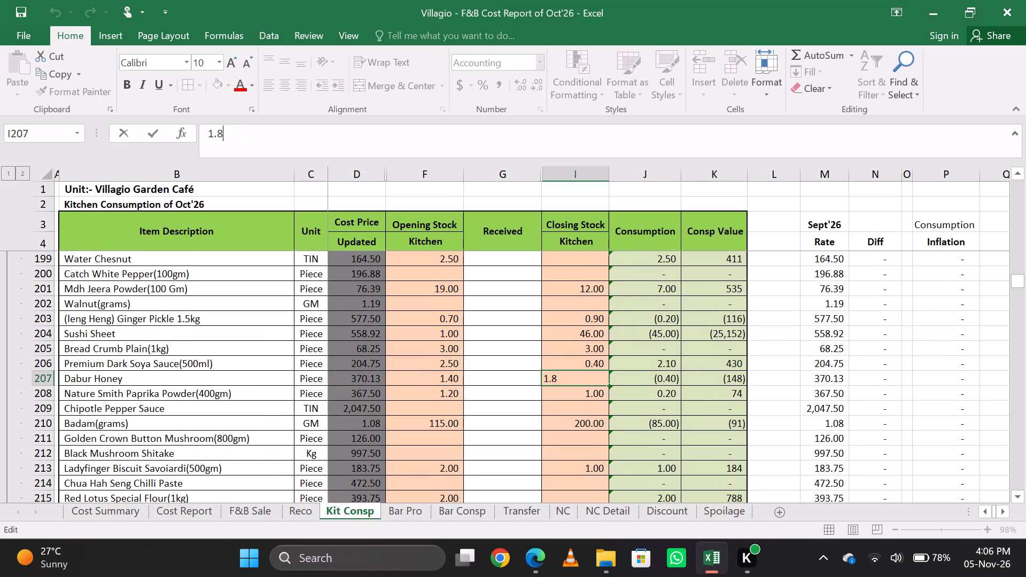
text(+.05)
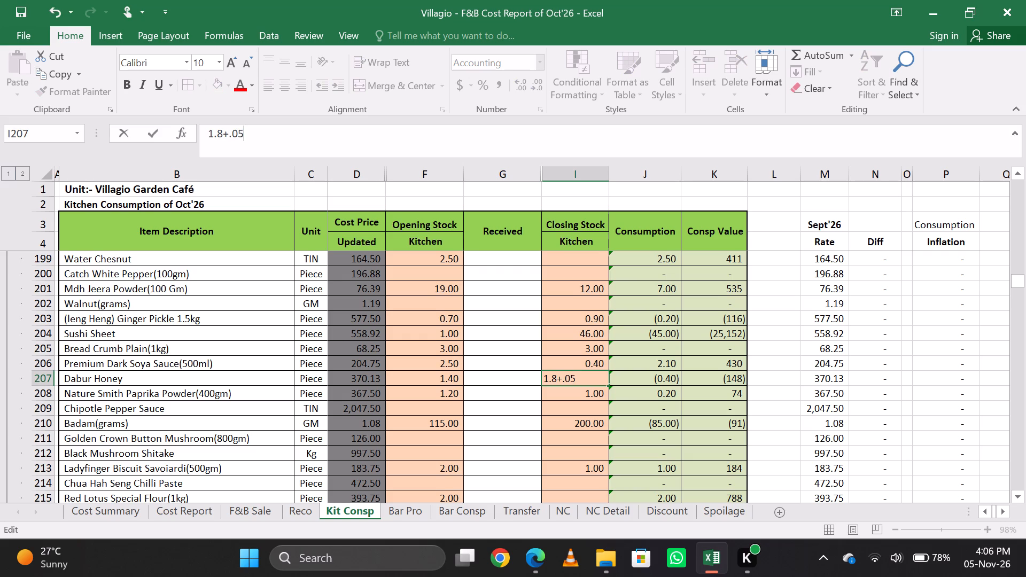
key(Left)
key(Left)
key(Left)
key(Left)
key(Left)
key(Left)
key(Left)
key(Left)
key(Left)
key(Left)
key(Left)
key(Left)
key(Left)
key(Left)
key(Left)
key(Left)
key(equal)
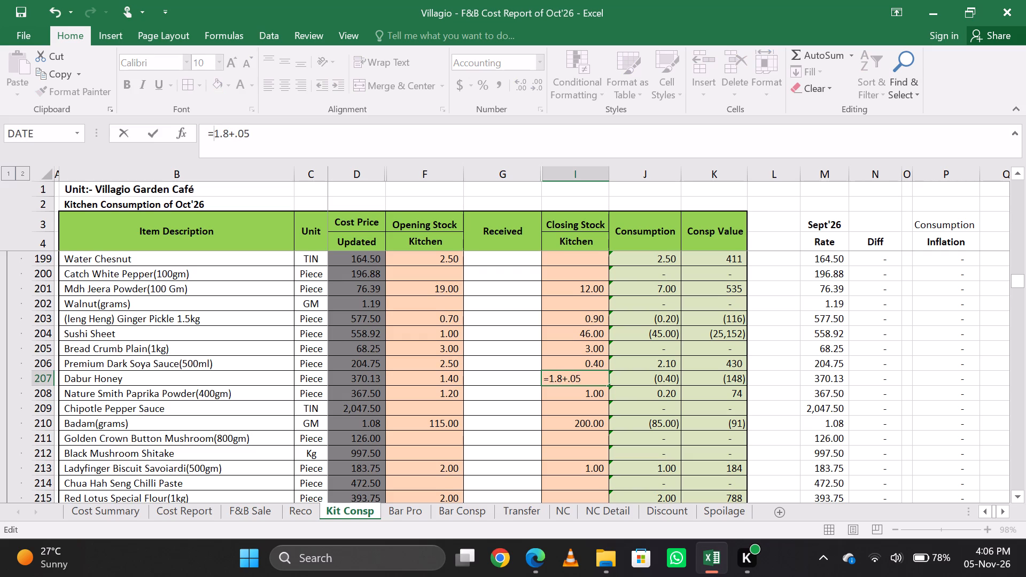
key(Return)
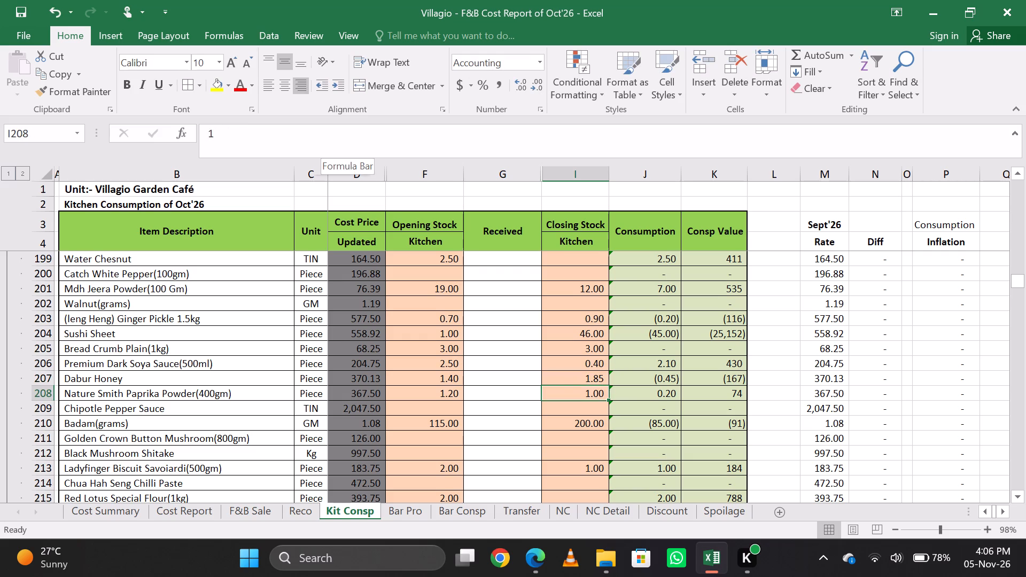
key(Up)
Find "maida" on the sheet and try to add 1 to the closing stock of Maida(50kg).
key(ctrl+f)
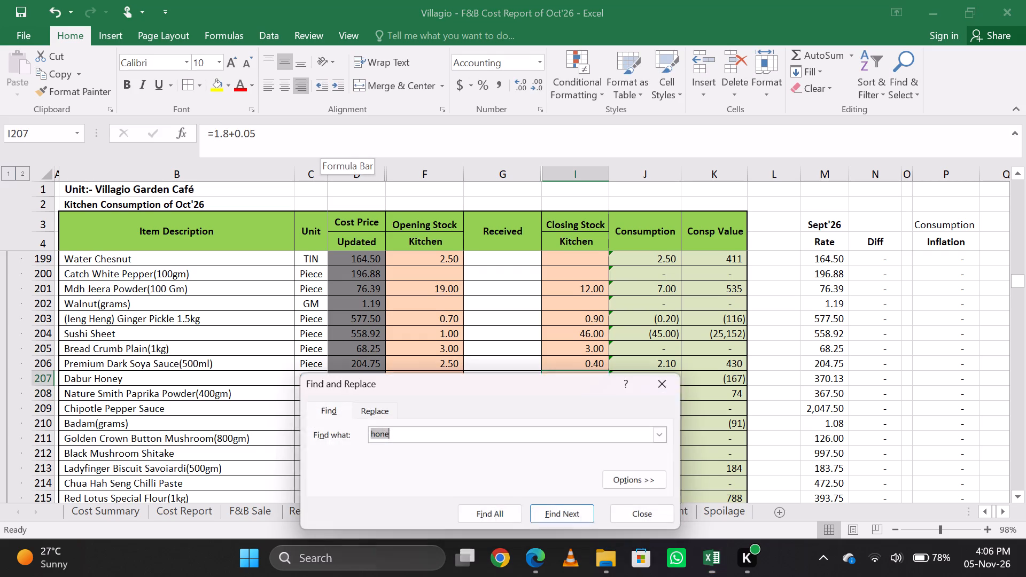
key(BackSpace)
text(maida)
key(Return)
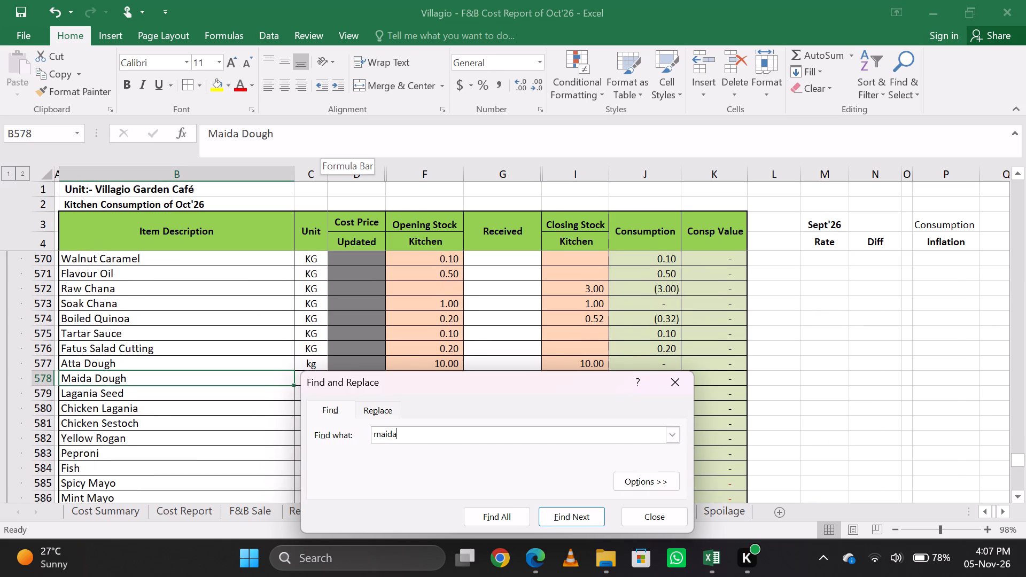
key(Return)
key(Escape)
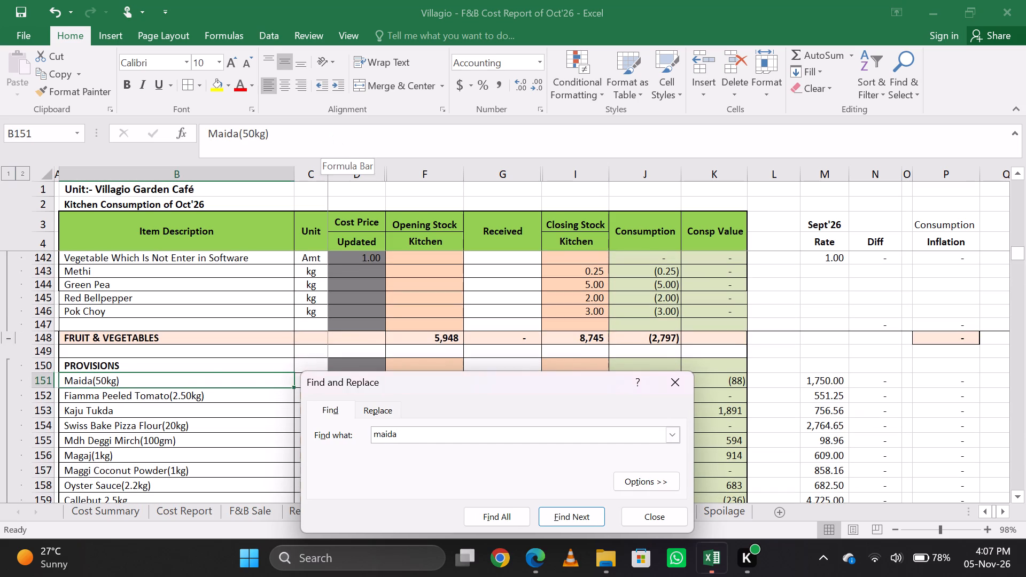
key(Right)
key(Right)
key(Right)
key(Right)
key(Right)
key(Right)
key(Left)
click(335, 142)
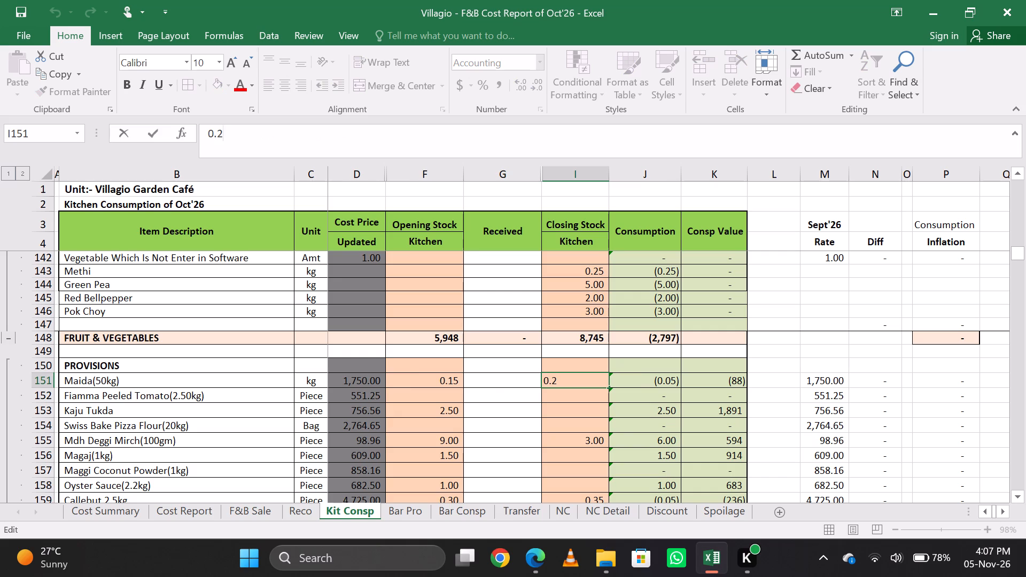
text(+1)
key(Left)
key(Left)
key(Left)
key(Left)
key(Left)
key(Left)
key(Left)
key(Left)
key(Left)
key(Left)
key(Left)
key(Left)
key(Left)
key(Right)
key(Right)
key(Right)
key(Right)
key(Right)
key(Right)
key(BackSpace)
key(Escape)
Look for the next "maida" match on the sheet, in the Maida Dough row.
key(ctrl+f)
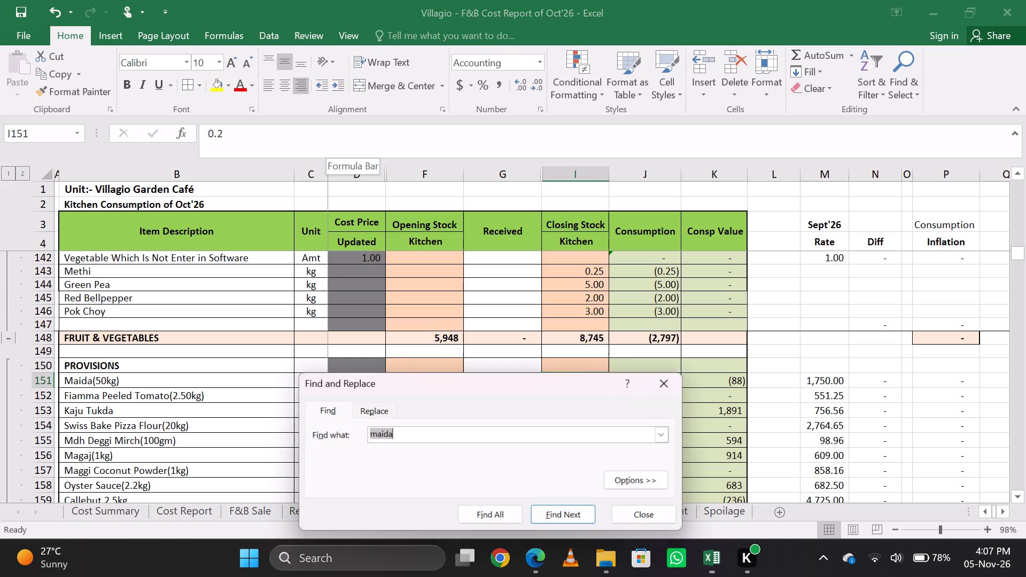
key(Return)
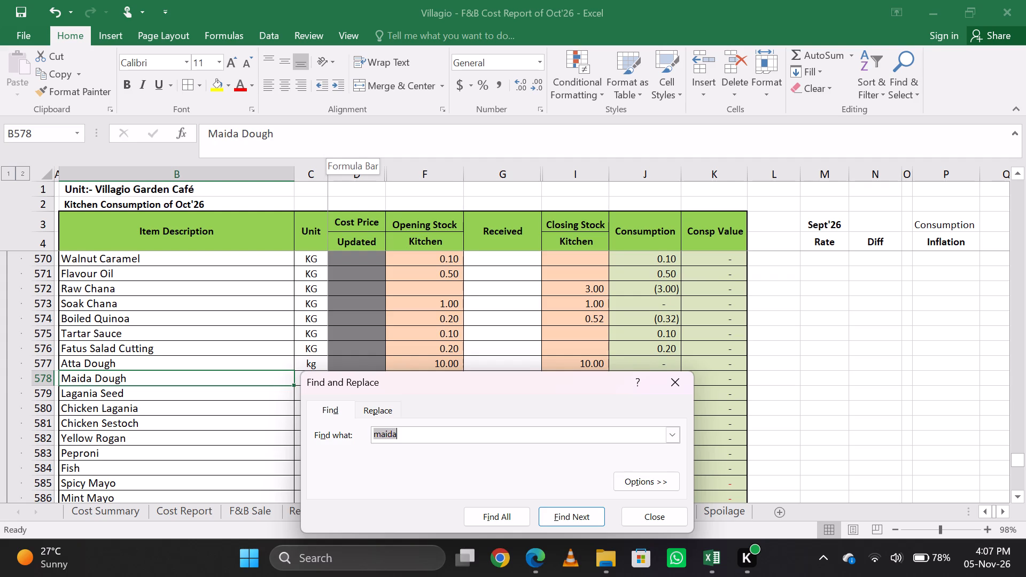
key(BackSpace)
key(Escape)
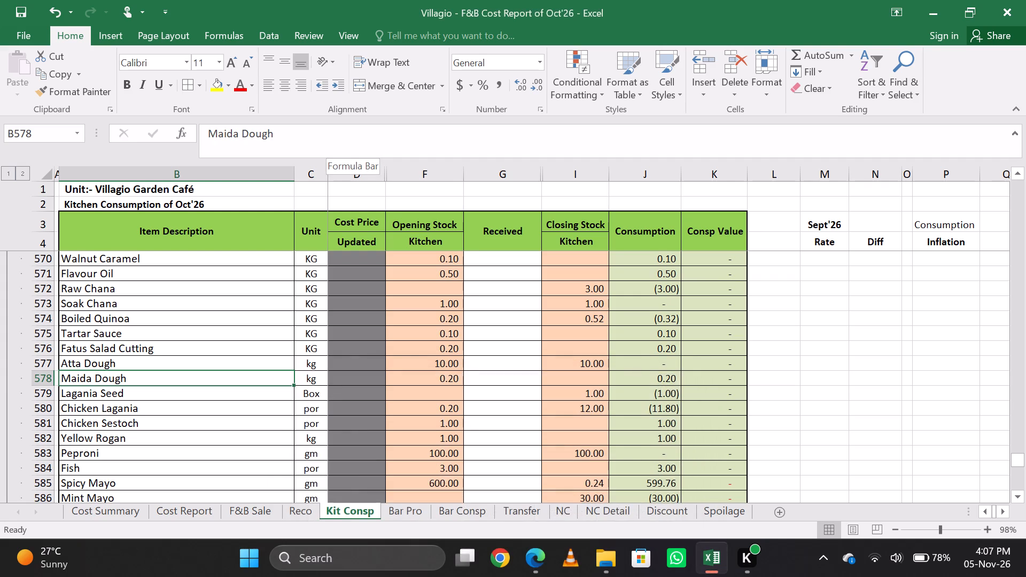
key(Right)
key(Right)
key(Right)
Find "maida" on the sheet and change the closing stock of Maida(50kg) to =0.2+.2.
key(ctrl+f)
key(Return)
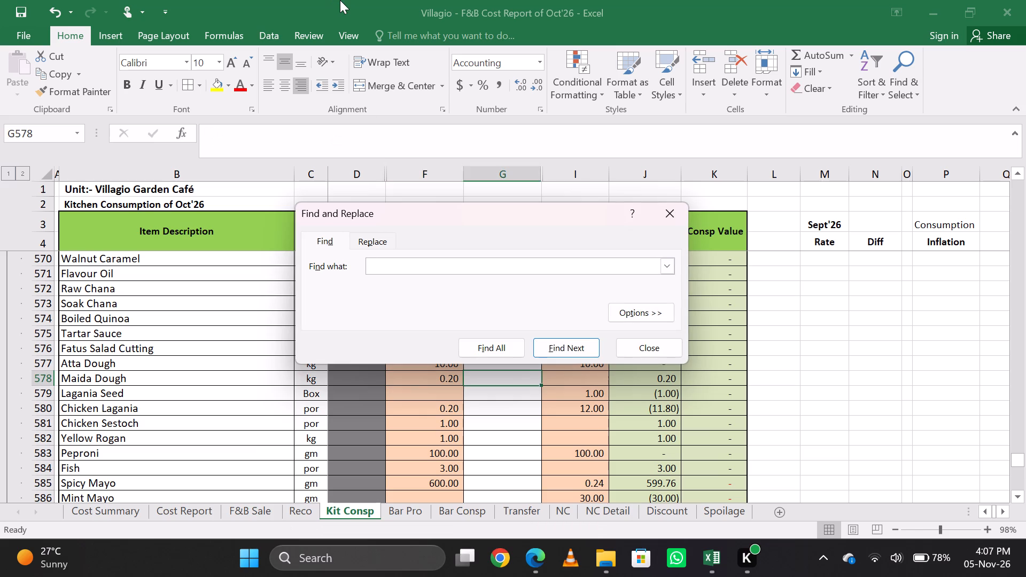
key(Return)
text(maida)
key(Return)
key(Return)
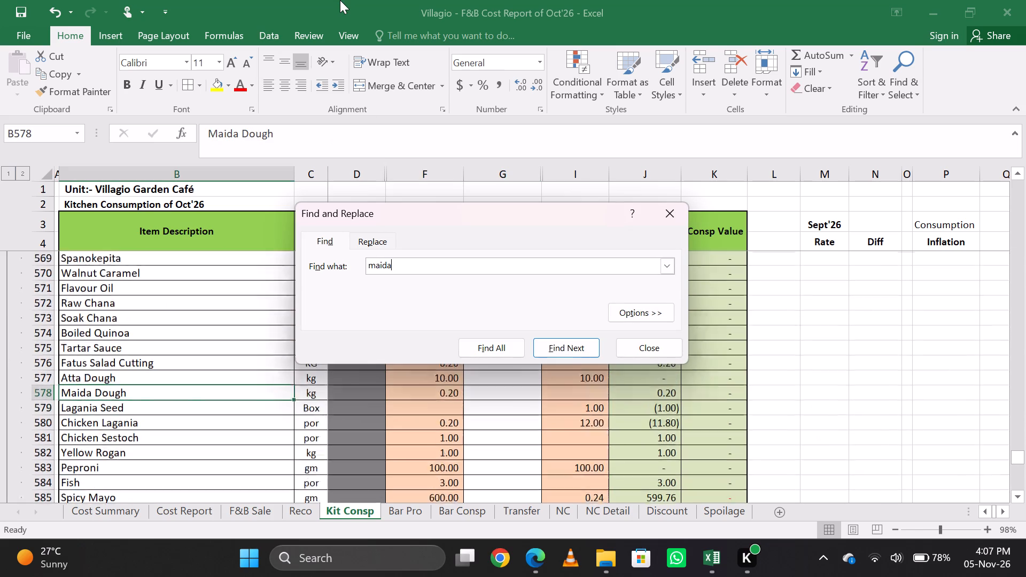
key(Return)
key(Escape)
key(Right)
key(Right)
key(Right)
key(Right)
key(Right)
key(Right)
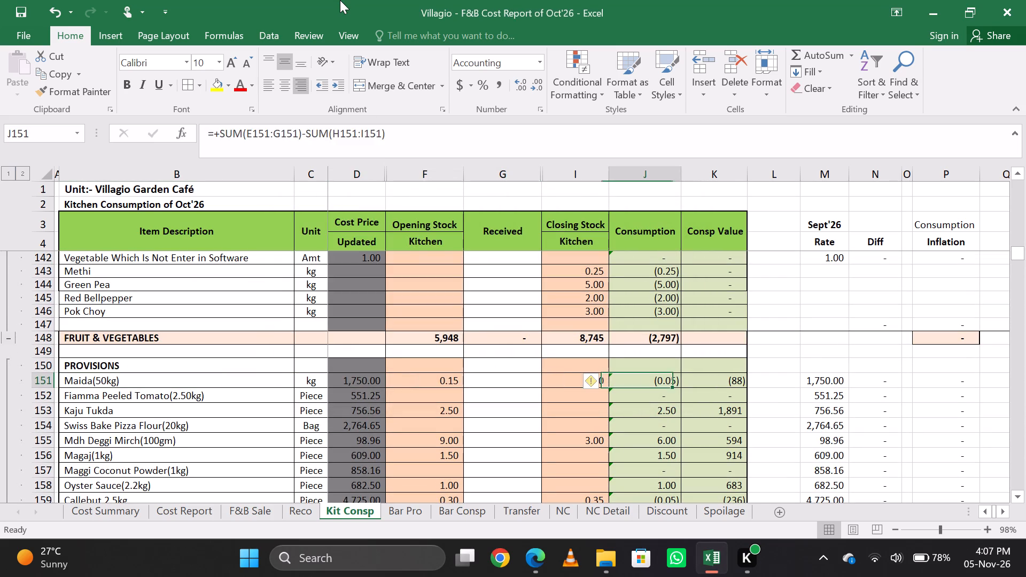
key(Left)
click(340, 0)
click(256, 139)
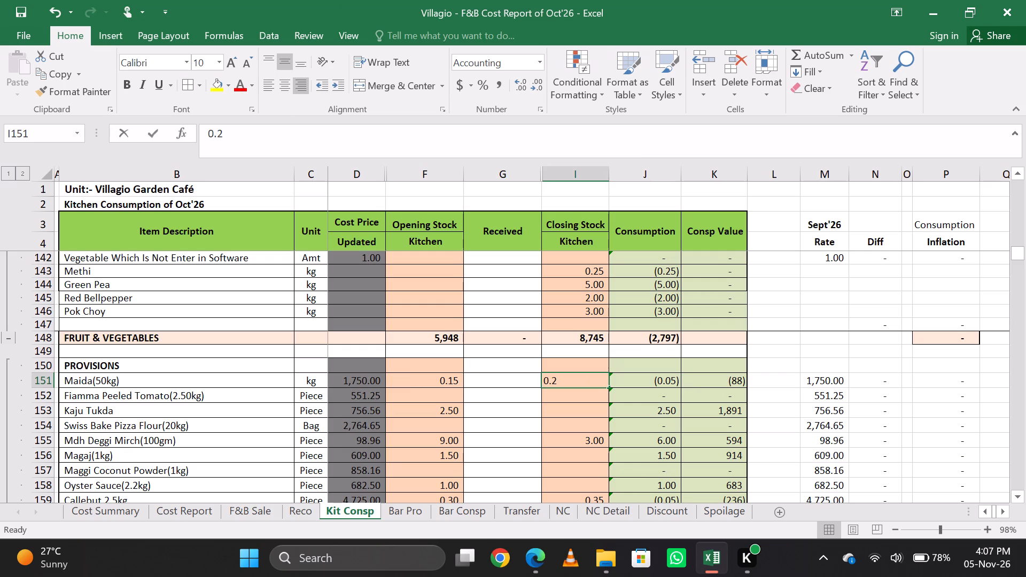
key(shift+plus)
key(Left)
key(Left)
key(Left)
key(Left)
key(equal)
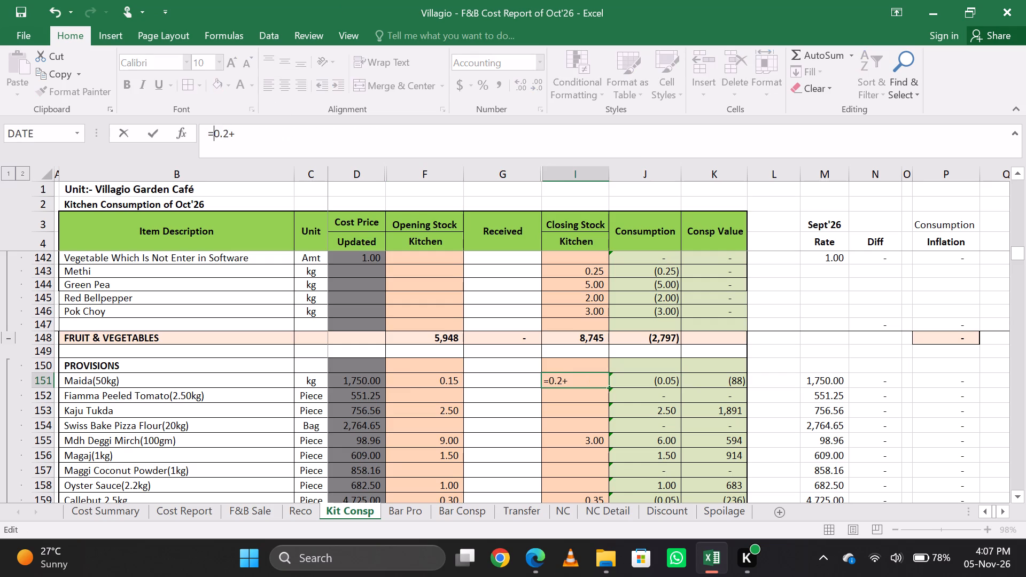
key(Right)
key(Right)
key(Right)
key(Right)
text(.2)
key(Return)
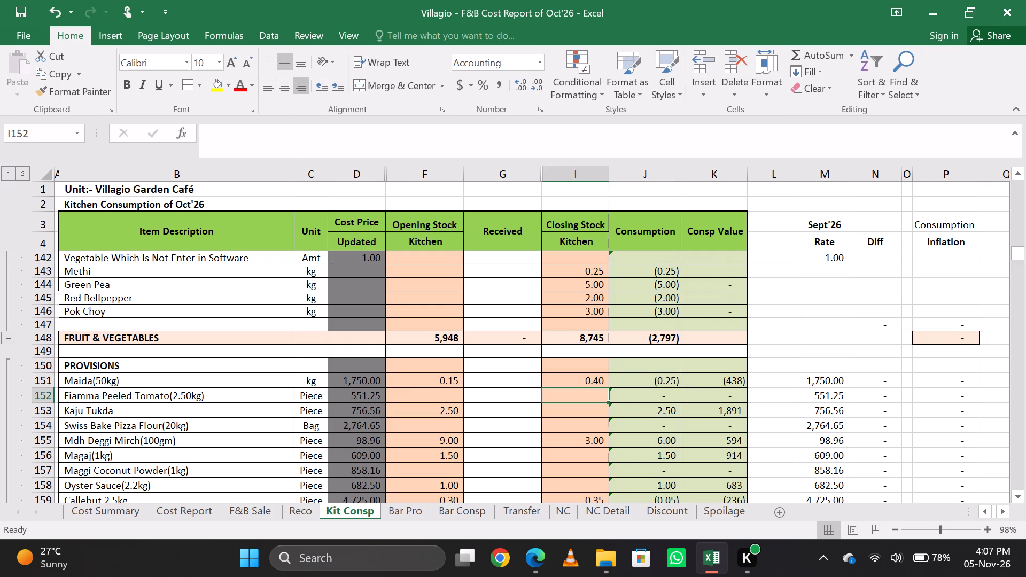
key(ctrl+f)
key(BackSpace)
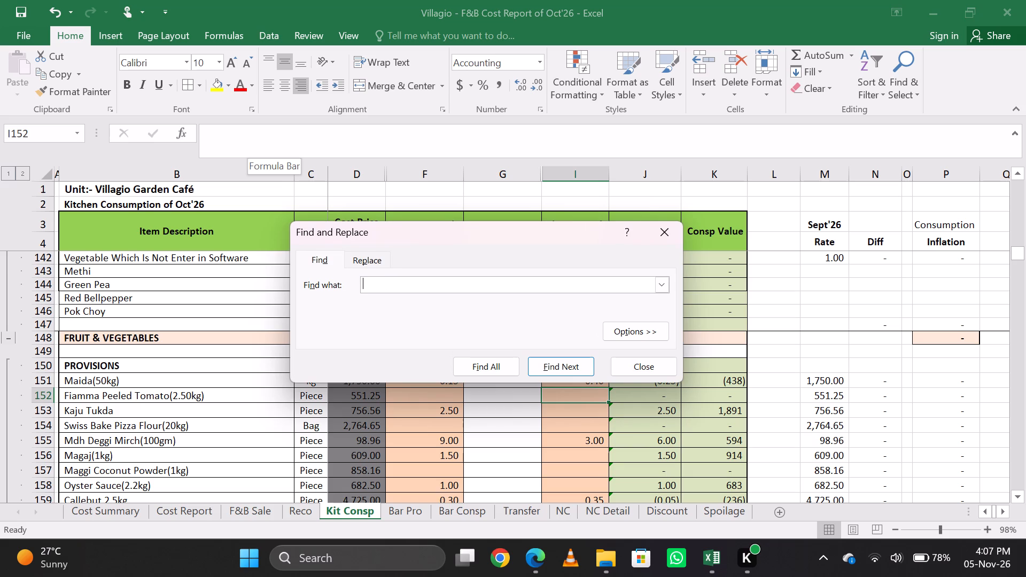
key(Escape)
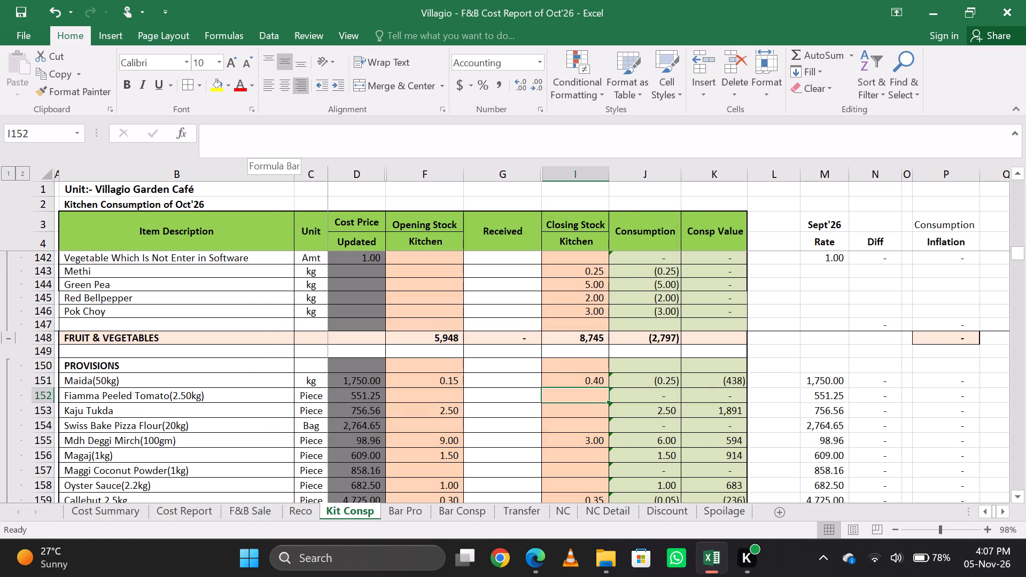
Correct the closing stock formula of Maida(50kg) so that it adds 0.1 to the 0.2.
key(Up)
click(263, 144)
key(BackSpace)
key(1)
key(Return)
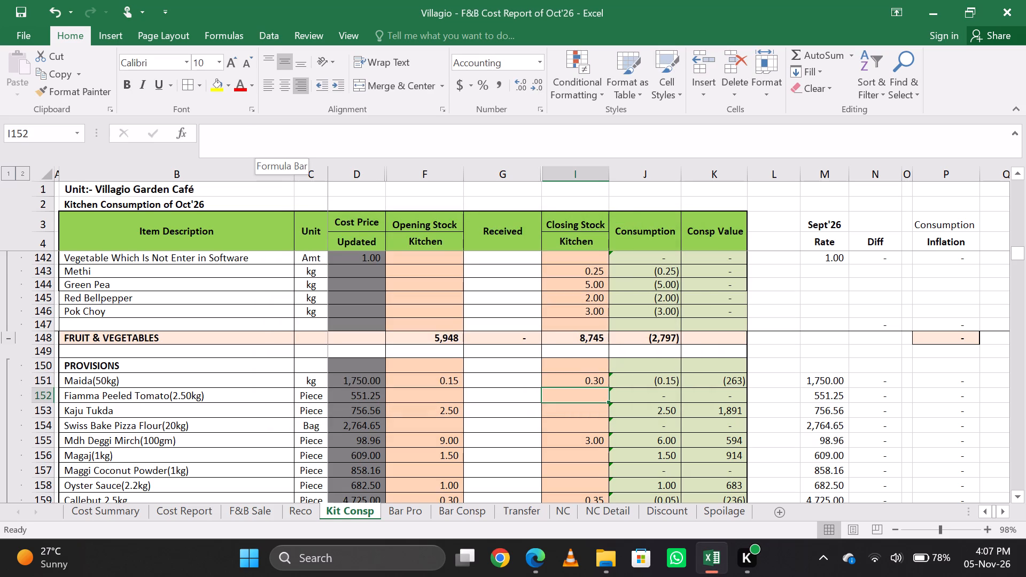
Find "butter" on the sheet and go through the matches to check the closing stock of Amul Butter 500gm.
key(ctrl+f)
key(BackSpace)
key(BackSpace)
key(BackSpace)
text(butter)
key(Return)
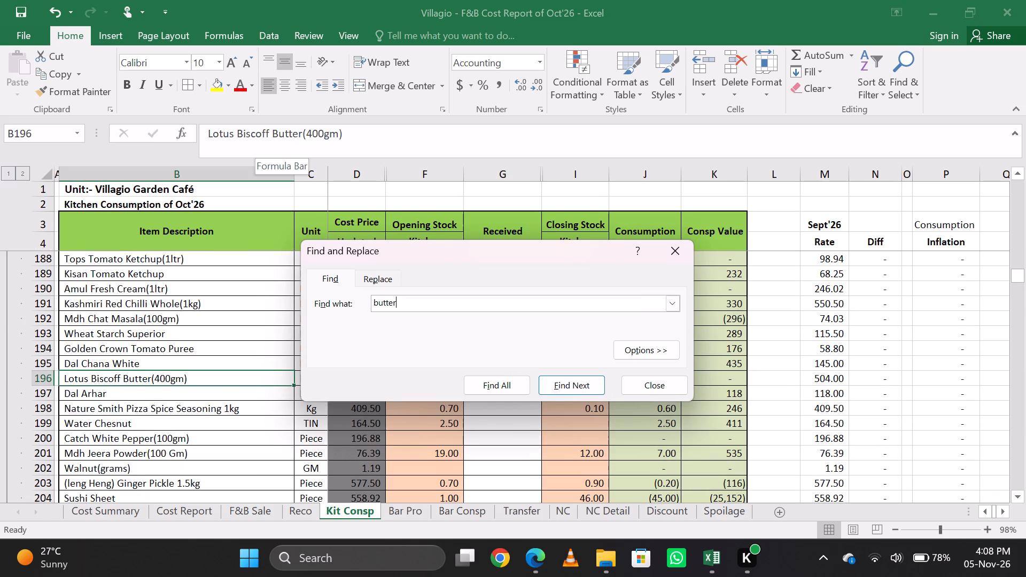
key(Return)
key(Return)
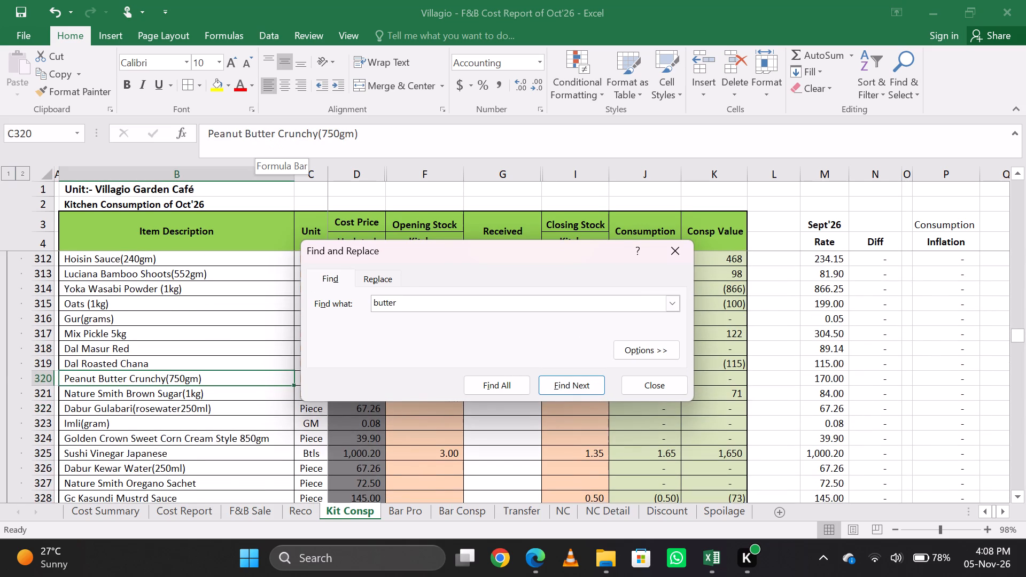
key(Return)
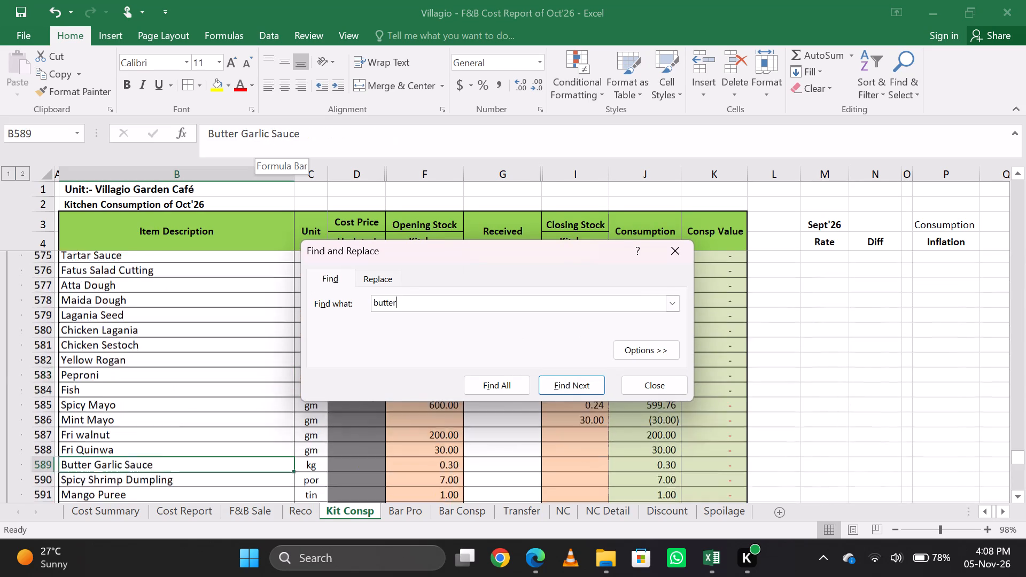
key(Return)
key(Escape)
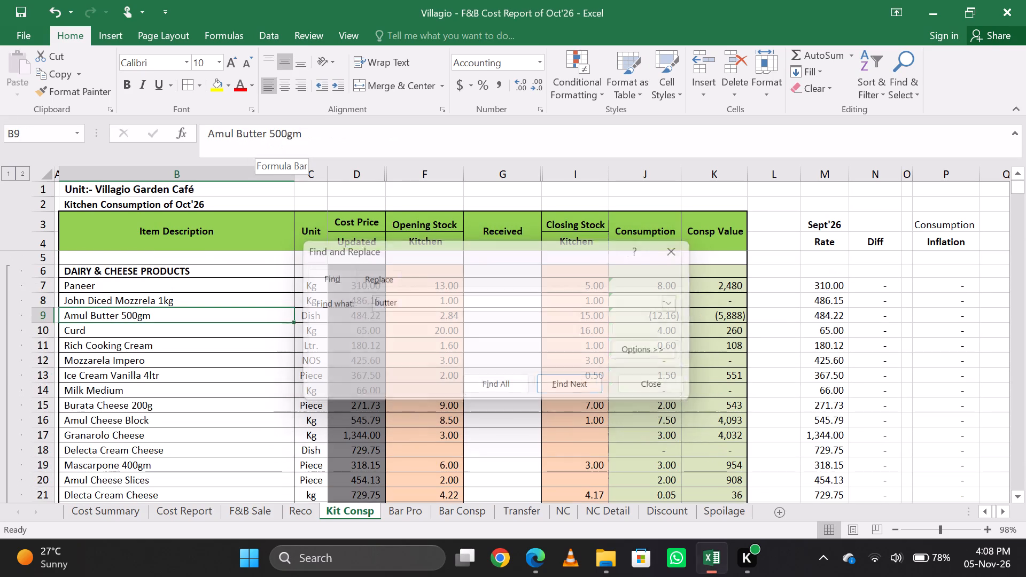
key(Right)
key(Right)
key(Right)
key(Right)
key(Right)
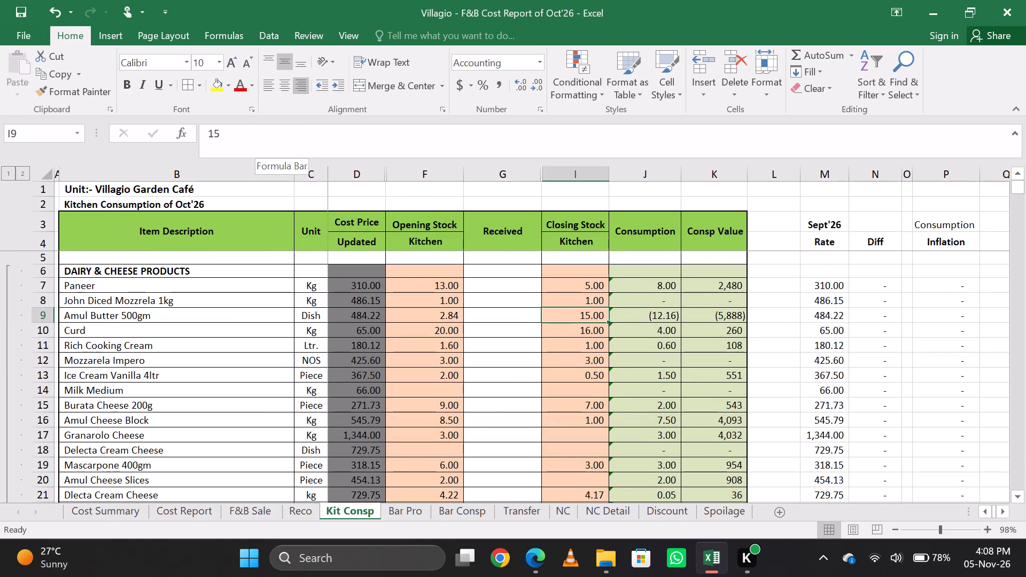
Find "meat b" on the sheet and set the closing stock of Meat ball to 4.
key(ctrl+f)
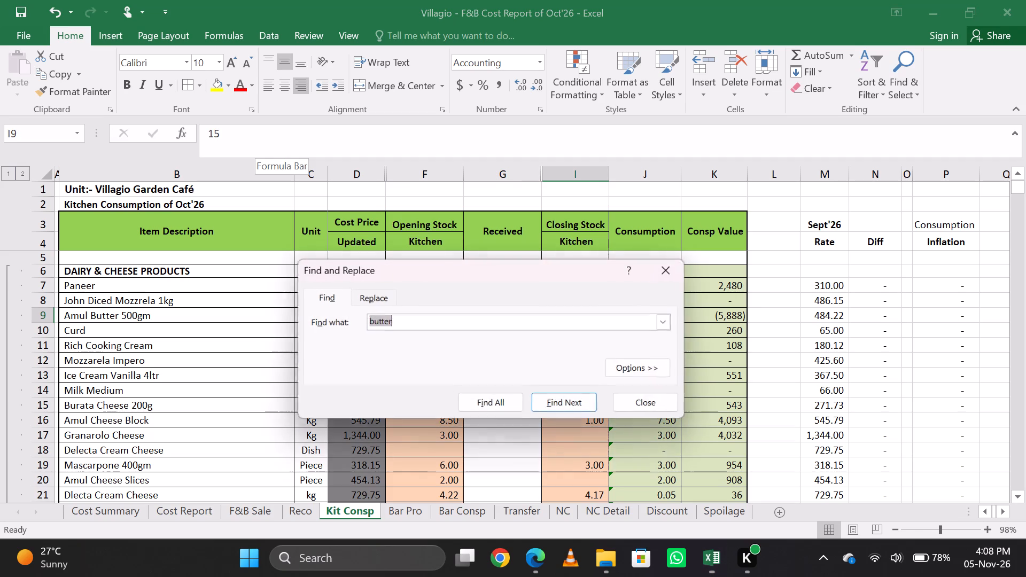
text(meat b)
key(Return)
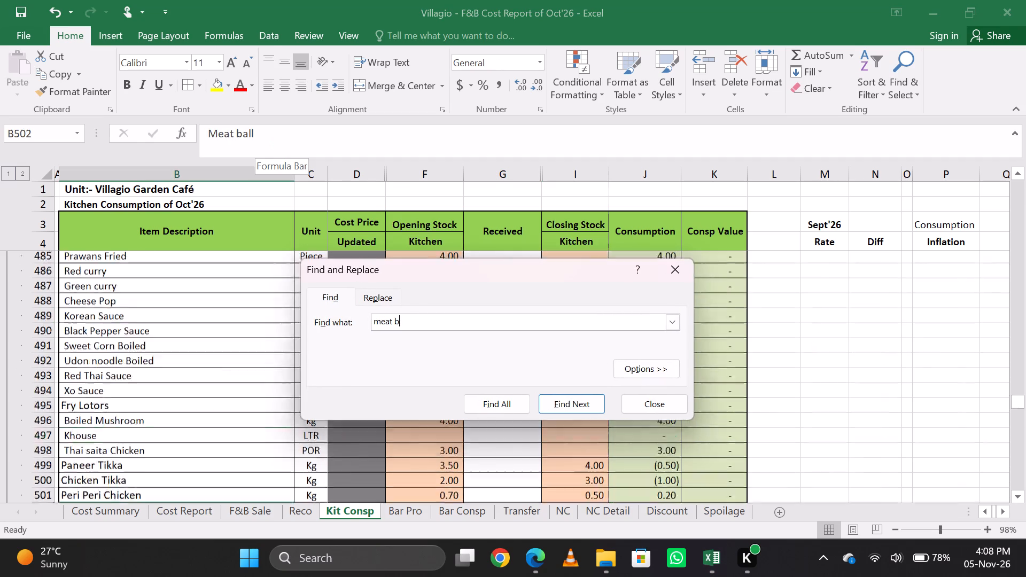
key(Escape)
key(Right)
key(Right)
key(Right)
key(Right)
key(Right)
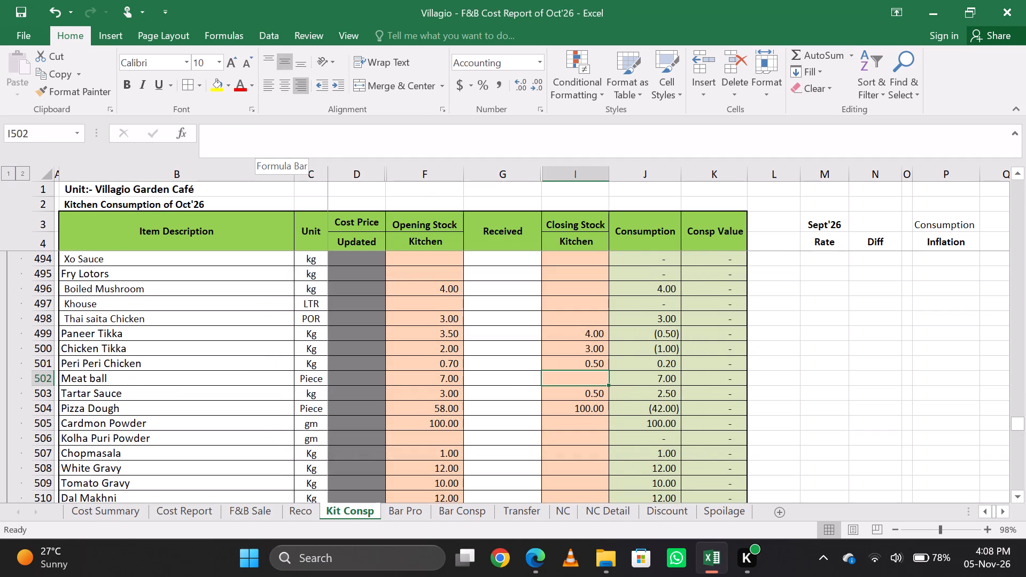
key(4)
key(Down)
key(Up)
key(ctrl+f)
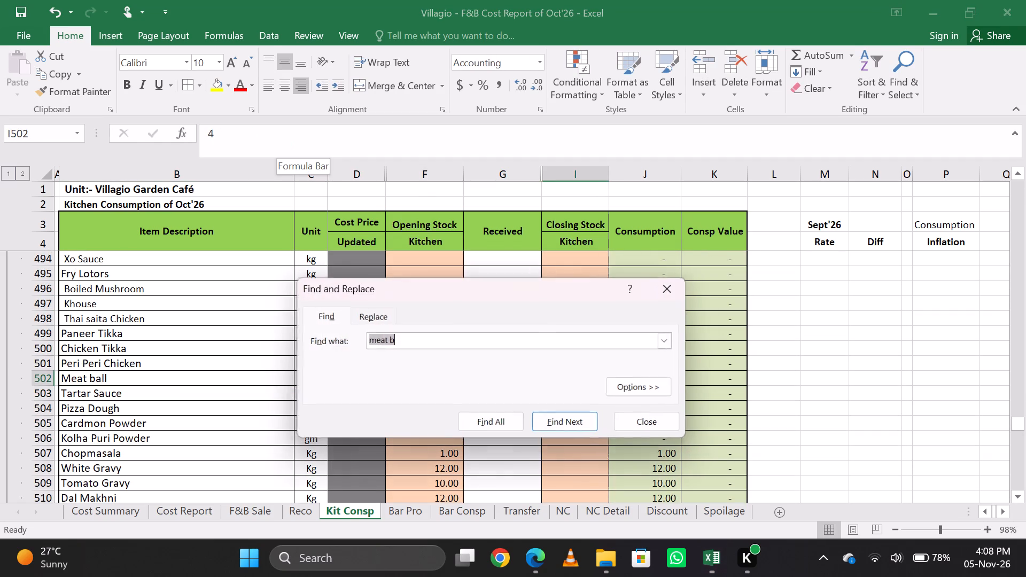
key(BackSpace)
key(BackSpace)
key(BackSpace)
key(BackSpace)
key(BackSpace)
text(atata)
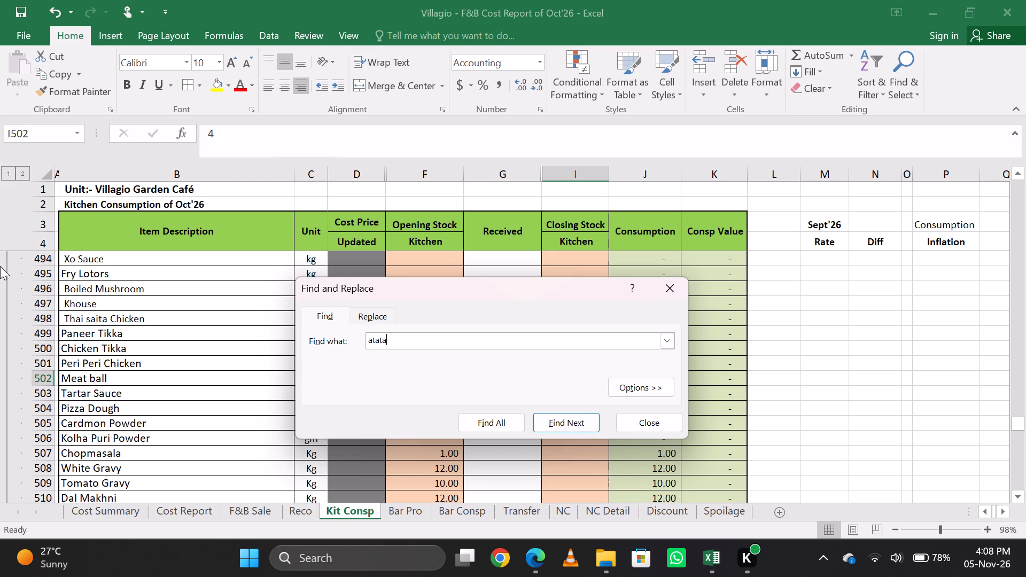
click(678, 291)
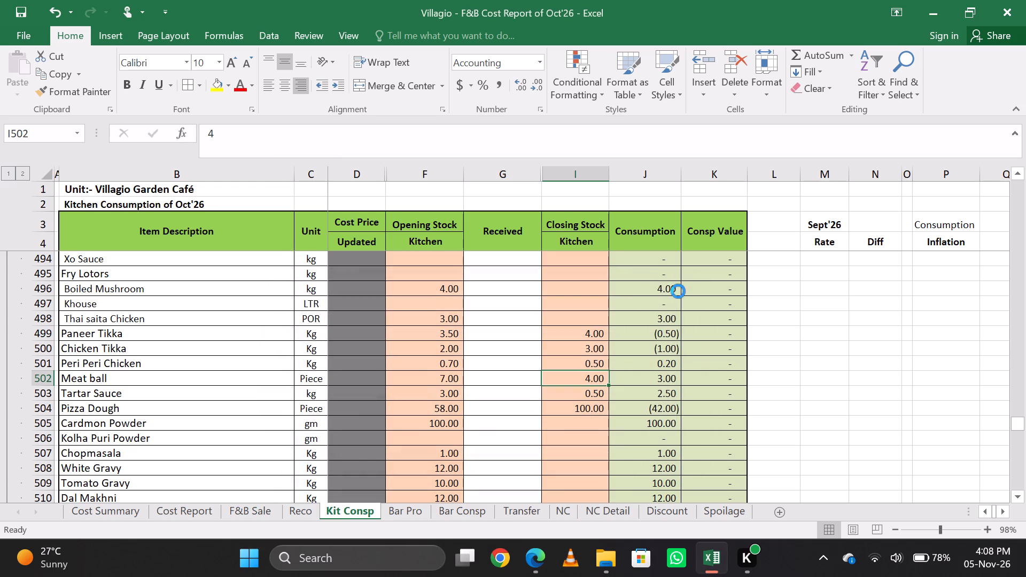
Save the F&B cost report workbook and minimise its window.
key(ctrl+s)
click(929, 11)
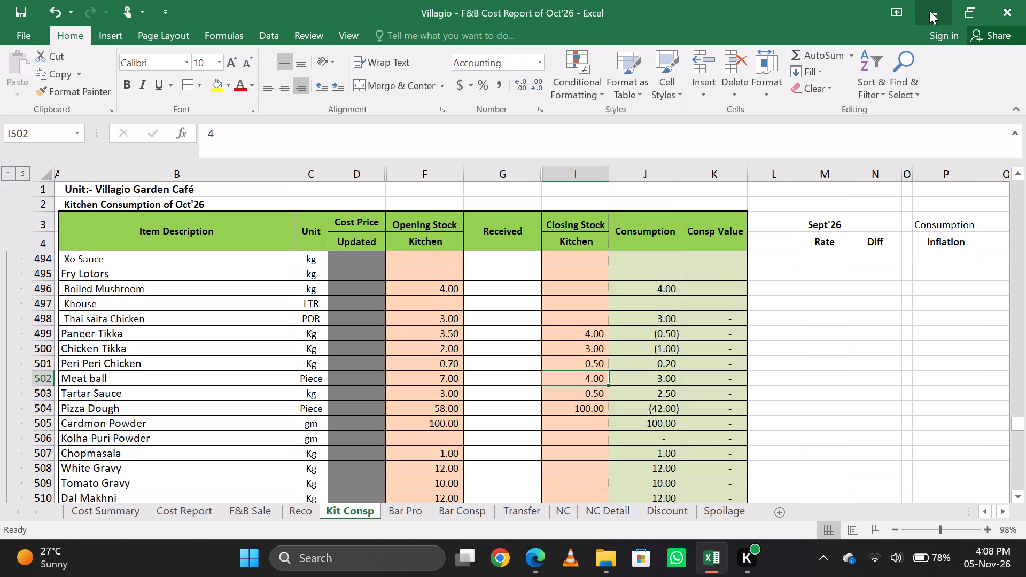